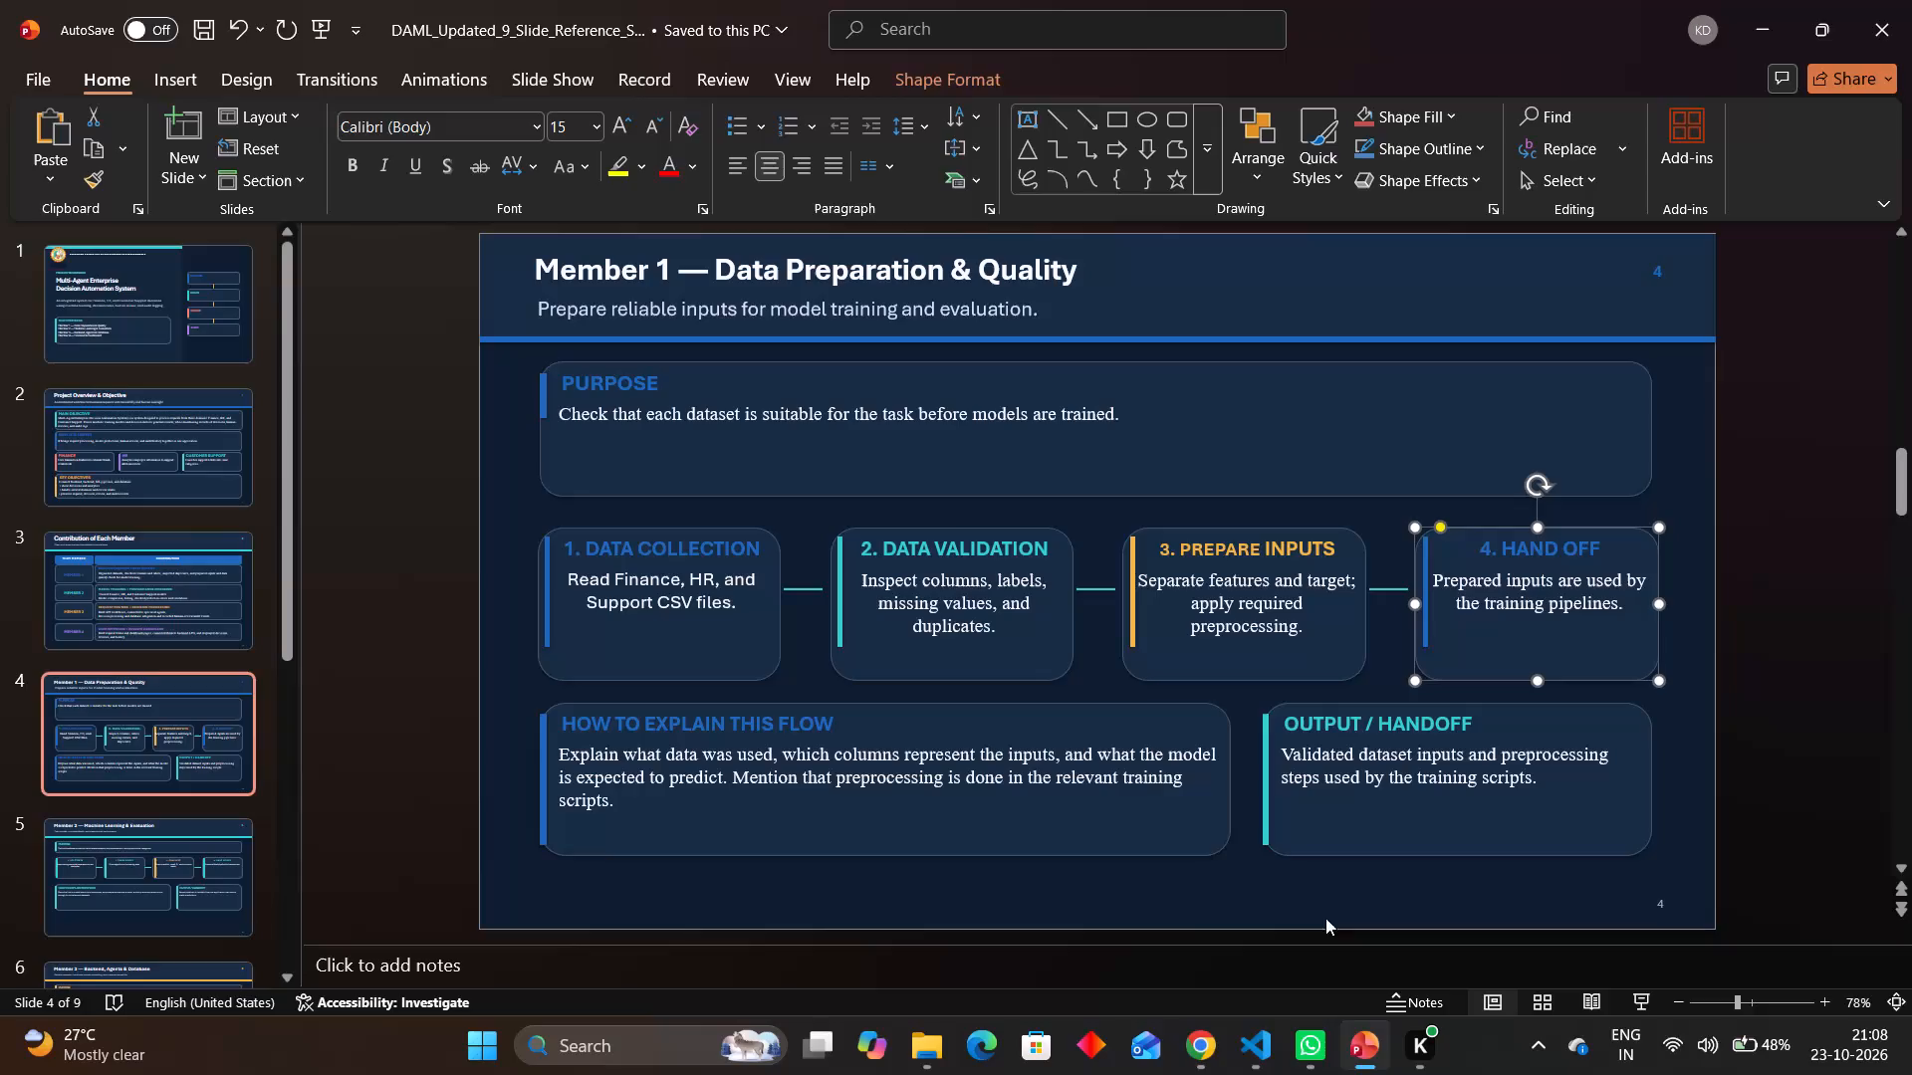
Check the data-flow diagram in ChatGPT in Chrome, and in PowerPoint retitle slide 4's third flow box "3. DATA PREPROCESSING".
left_click(1195, 1036)
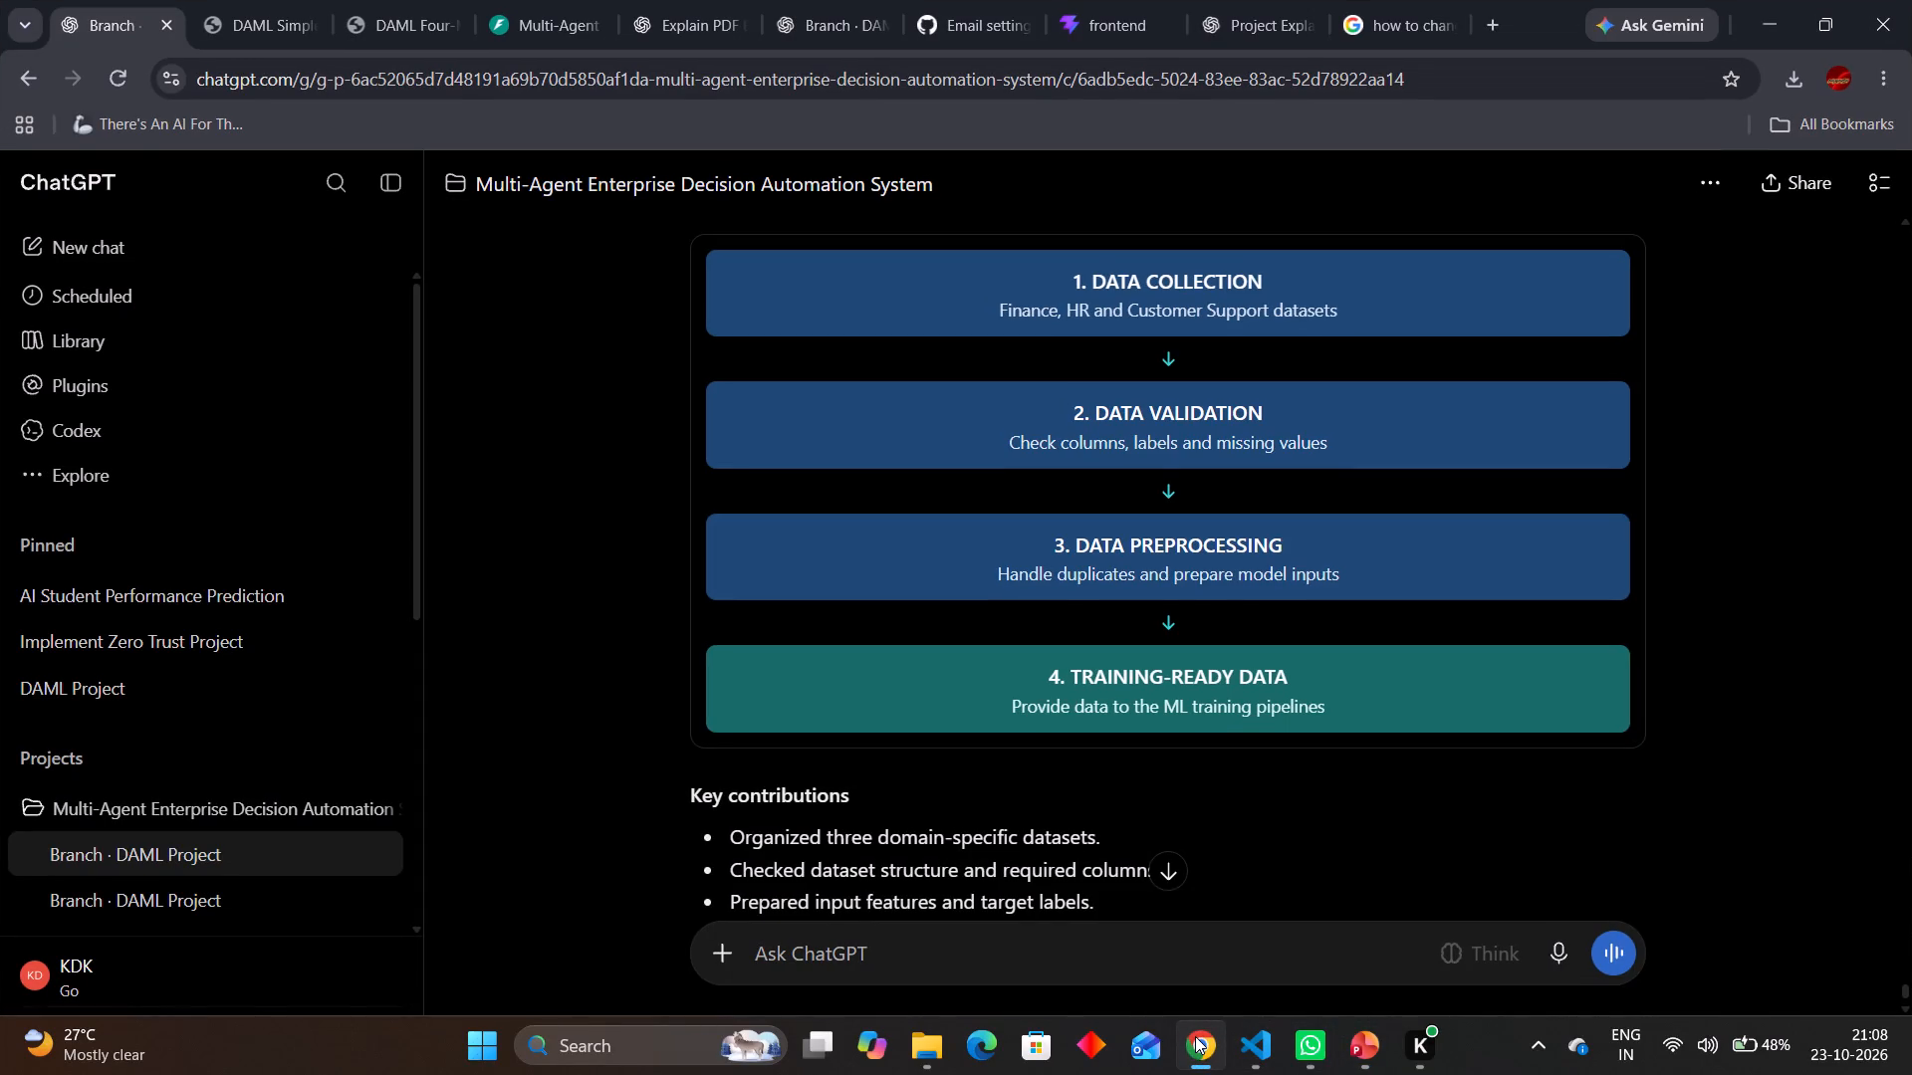
left_click(1195, 1036)
left_click(1195, 1036)
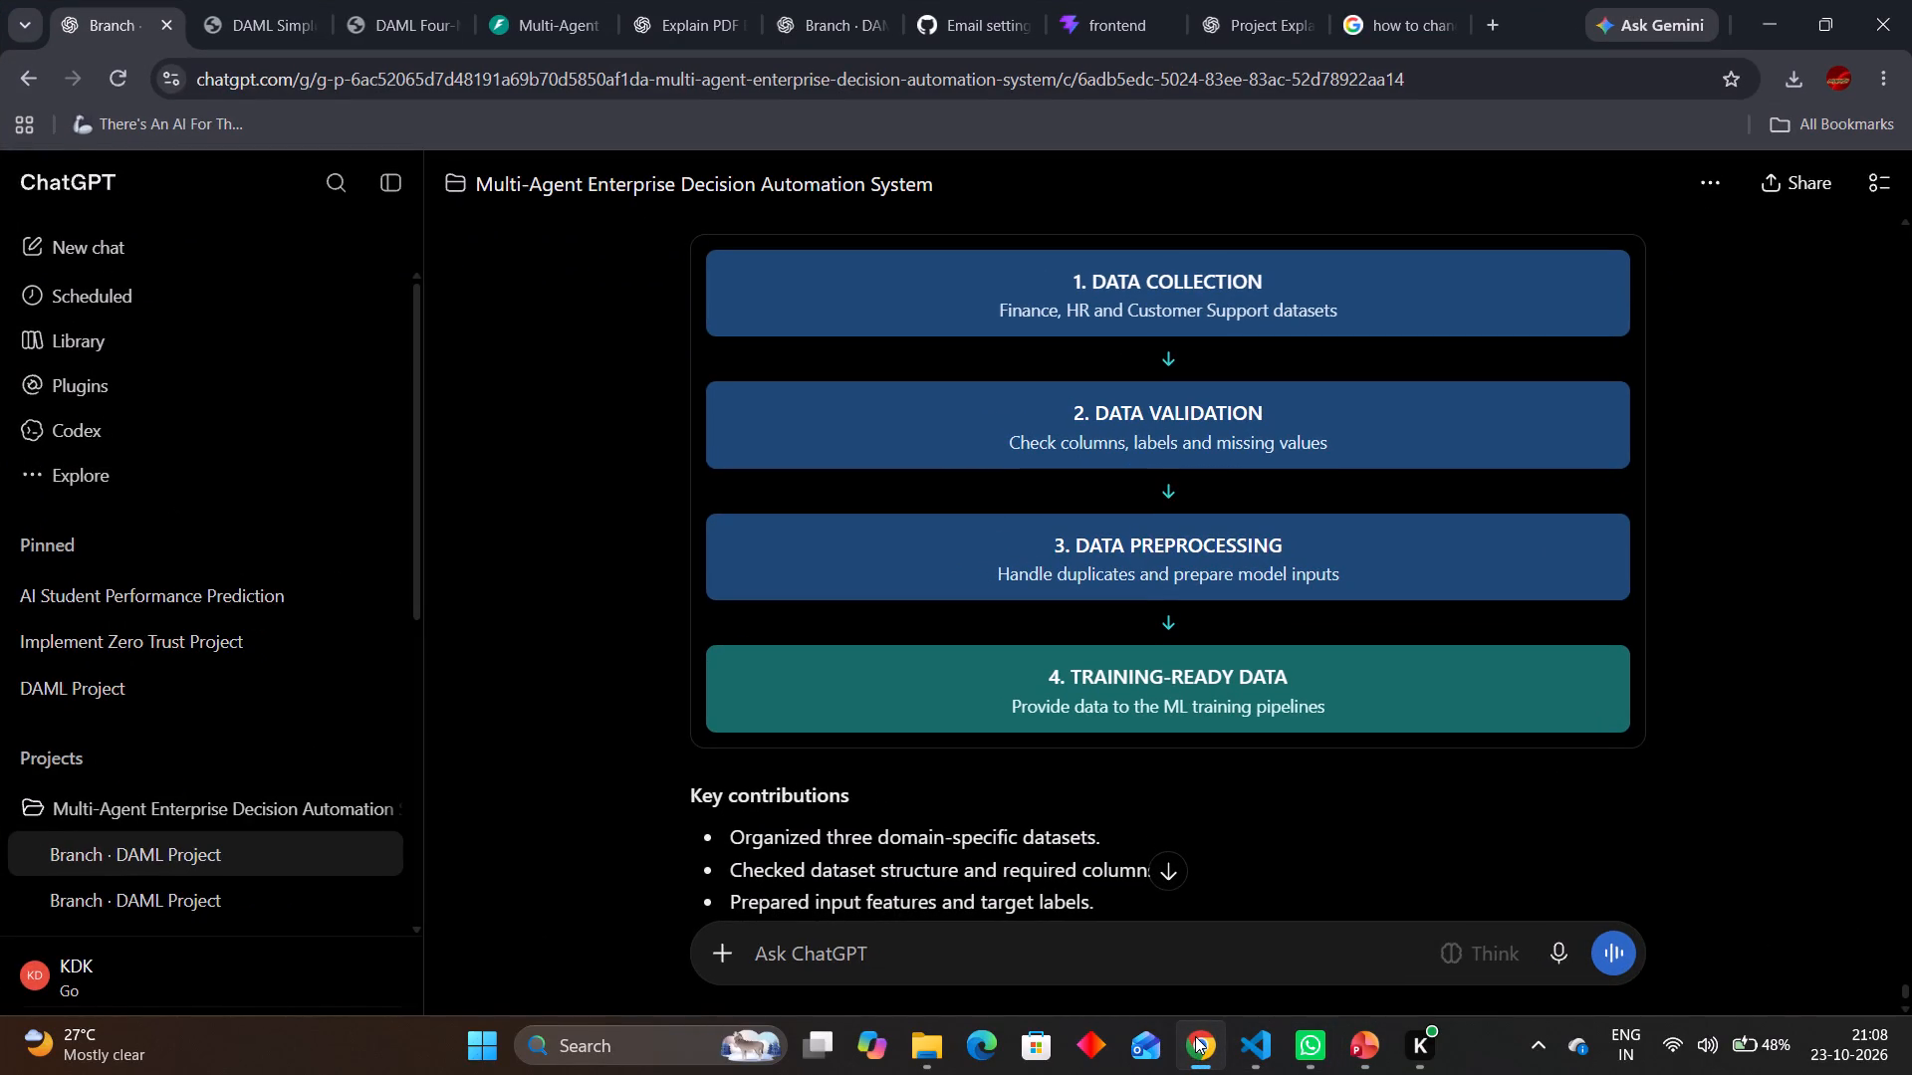
left_click(1195, 1036)
left_click_drag(1303, 548, 1242, 557)
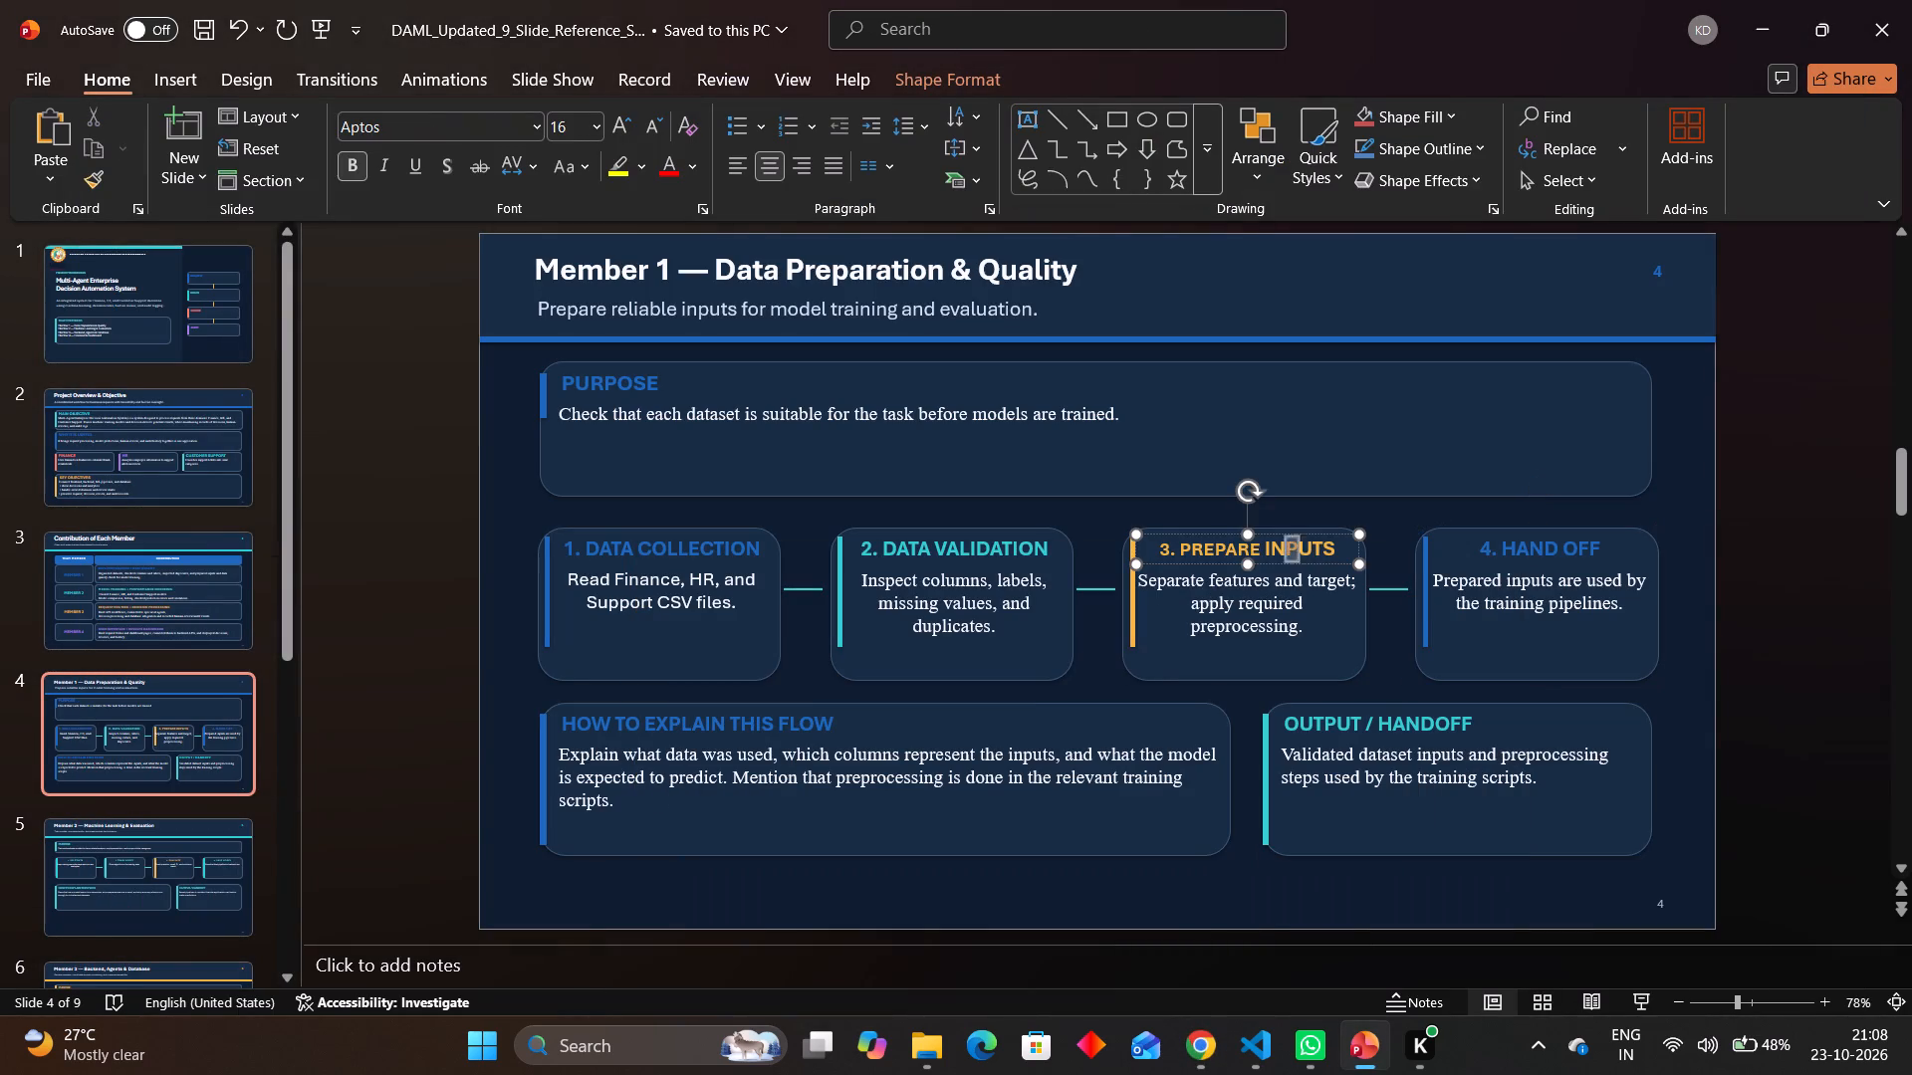
left_click_drag(1242, 557, 1211, 557)
type("DATA")
key("space")
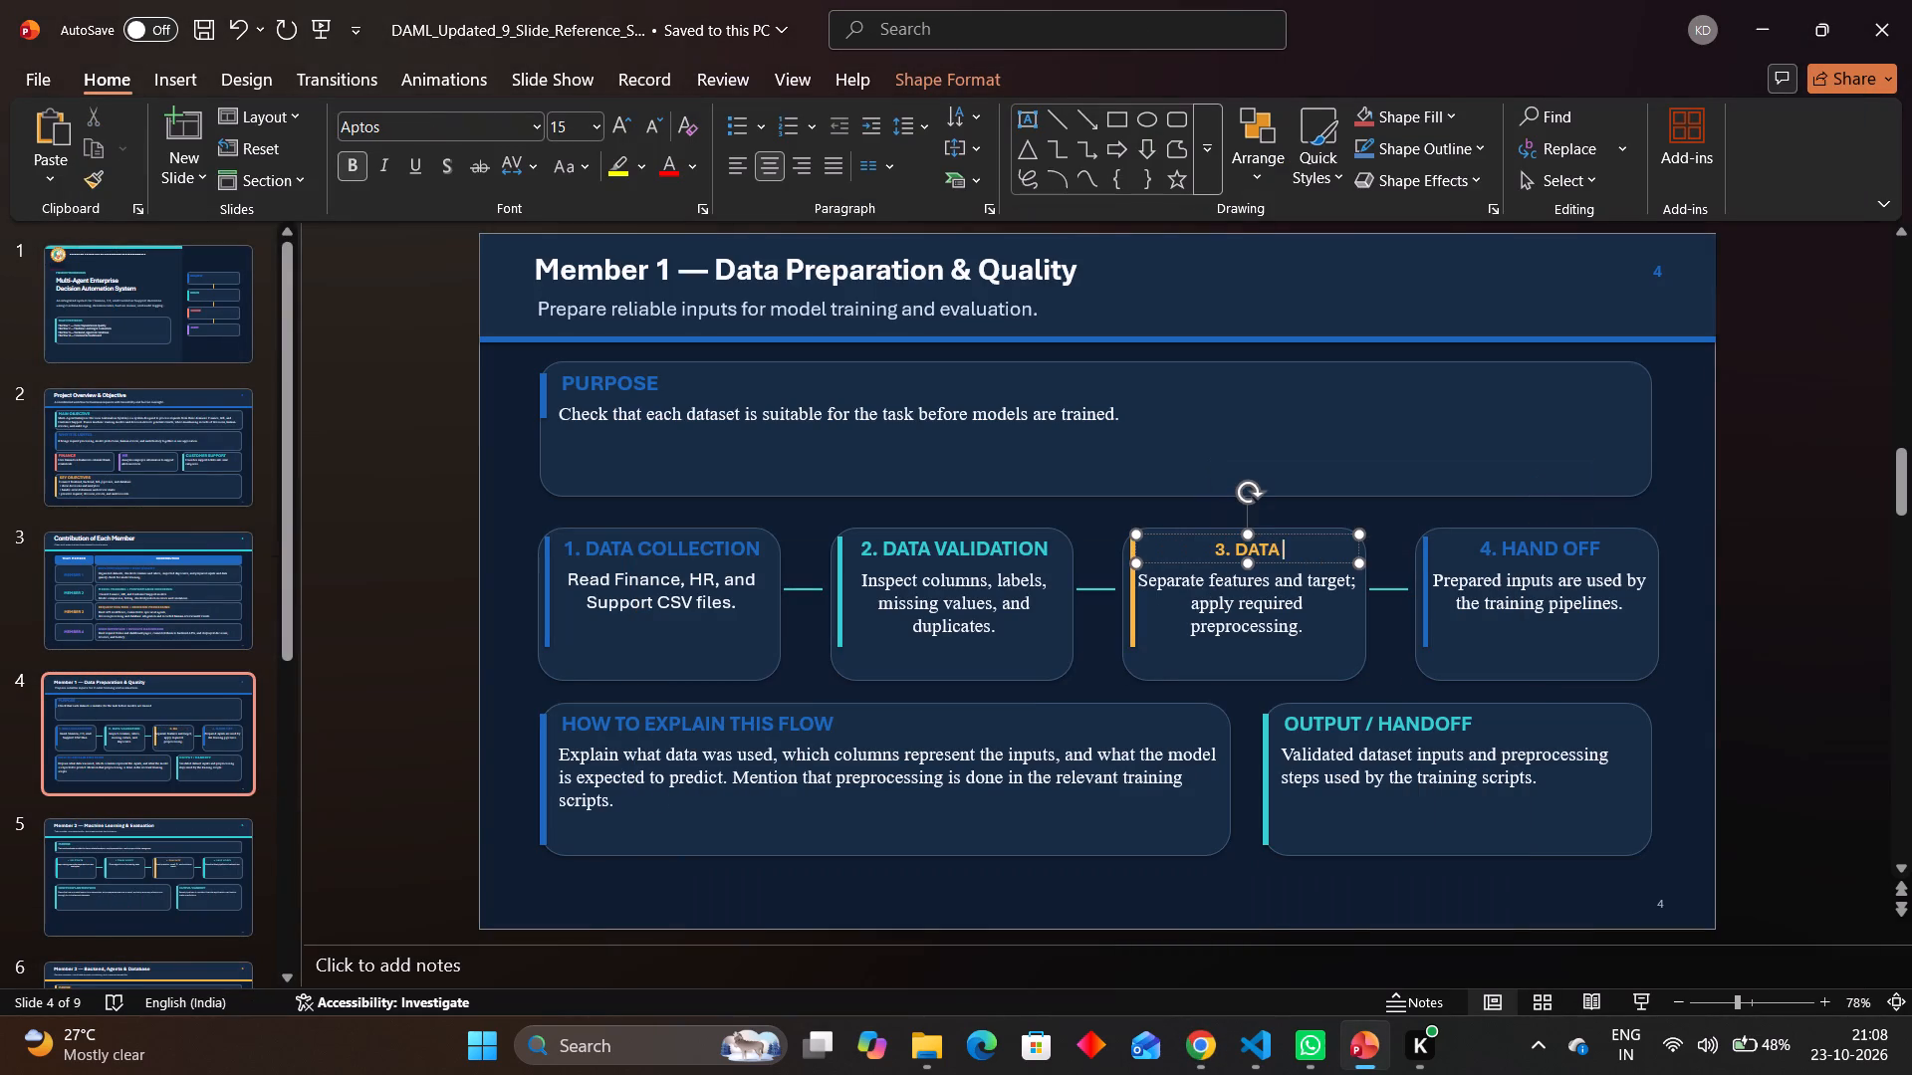
type("PREPROCESSING")
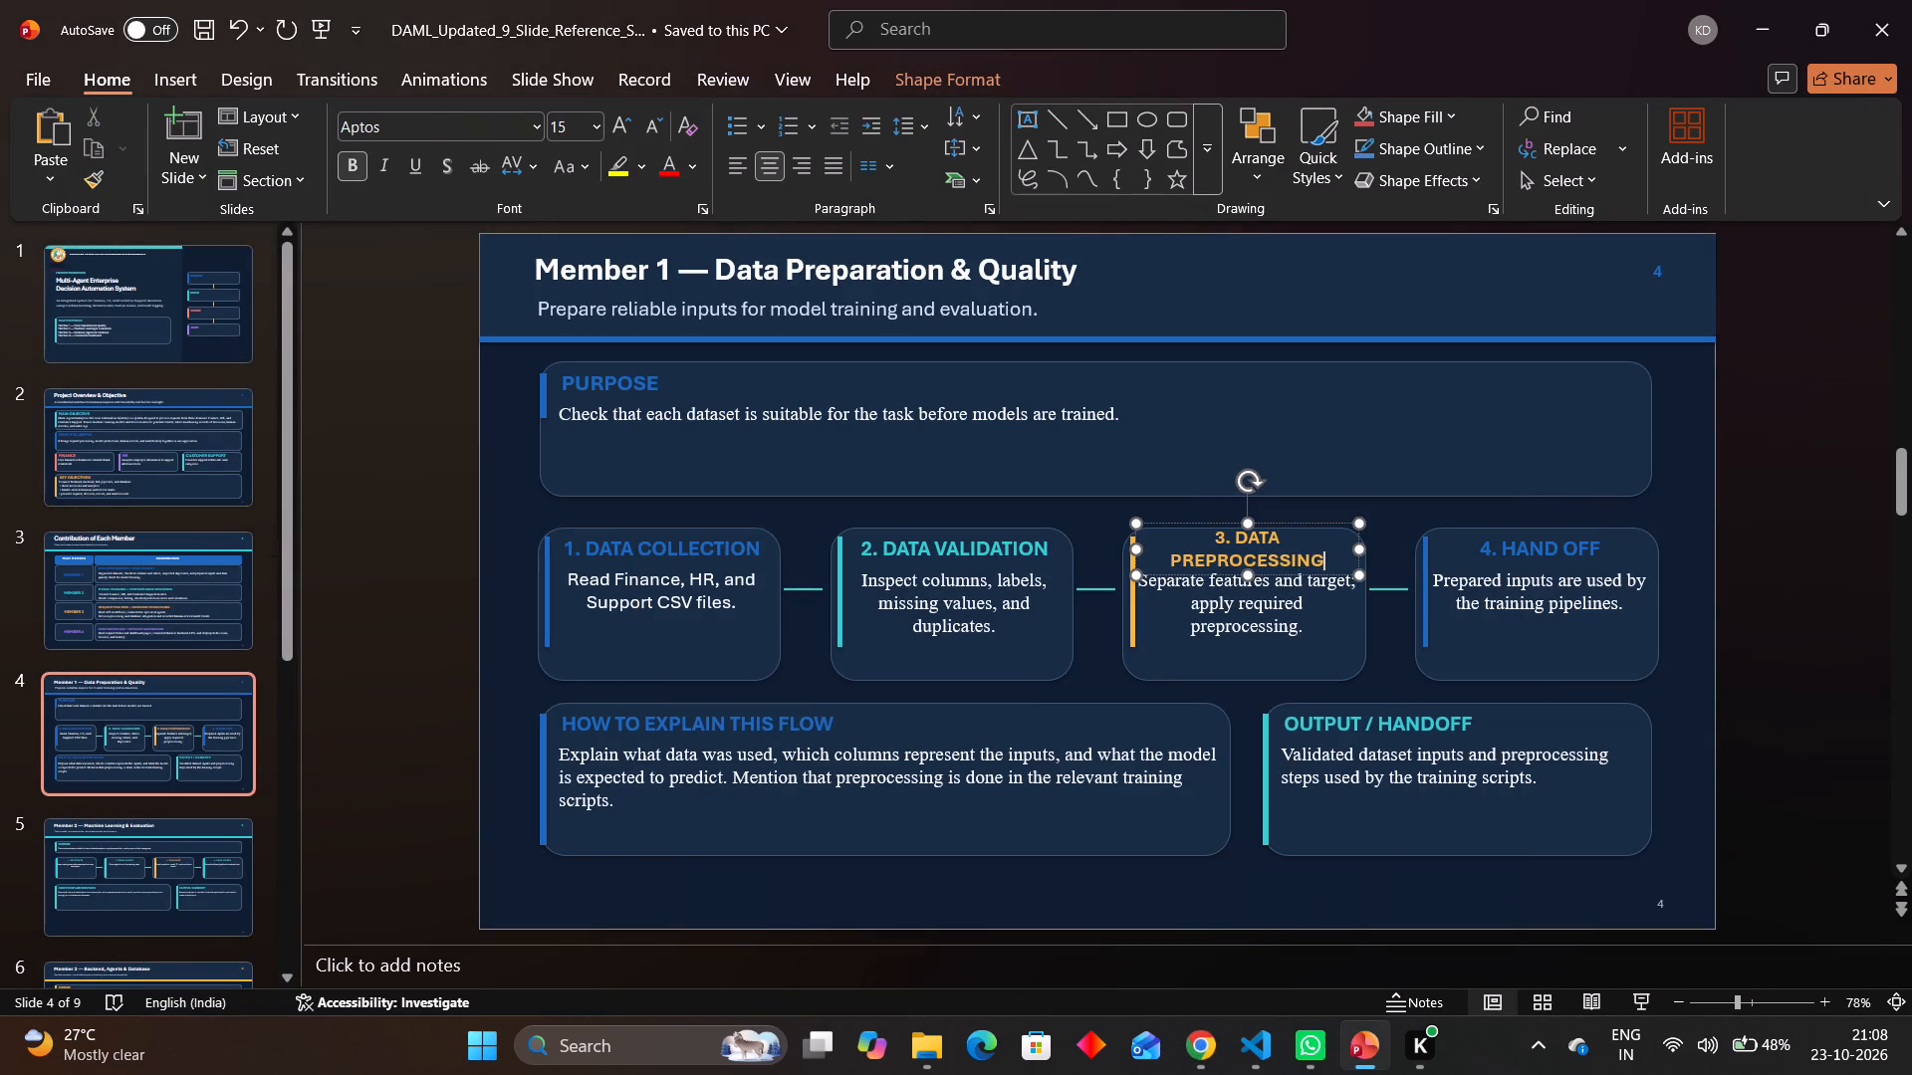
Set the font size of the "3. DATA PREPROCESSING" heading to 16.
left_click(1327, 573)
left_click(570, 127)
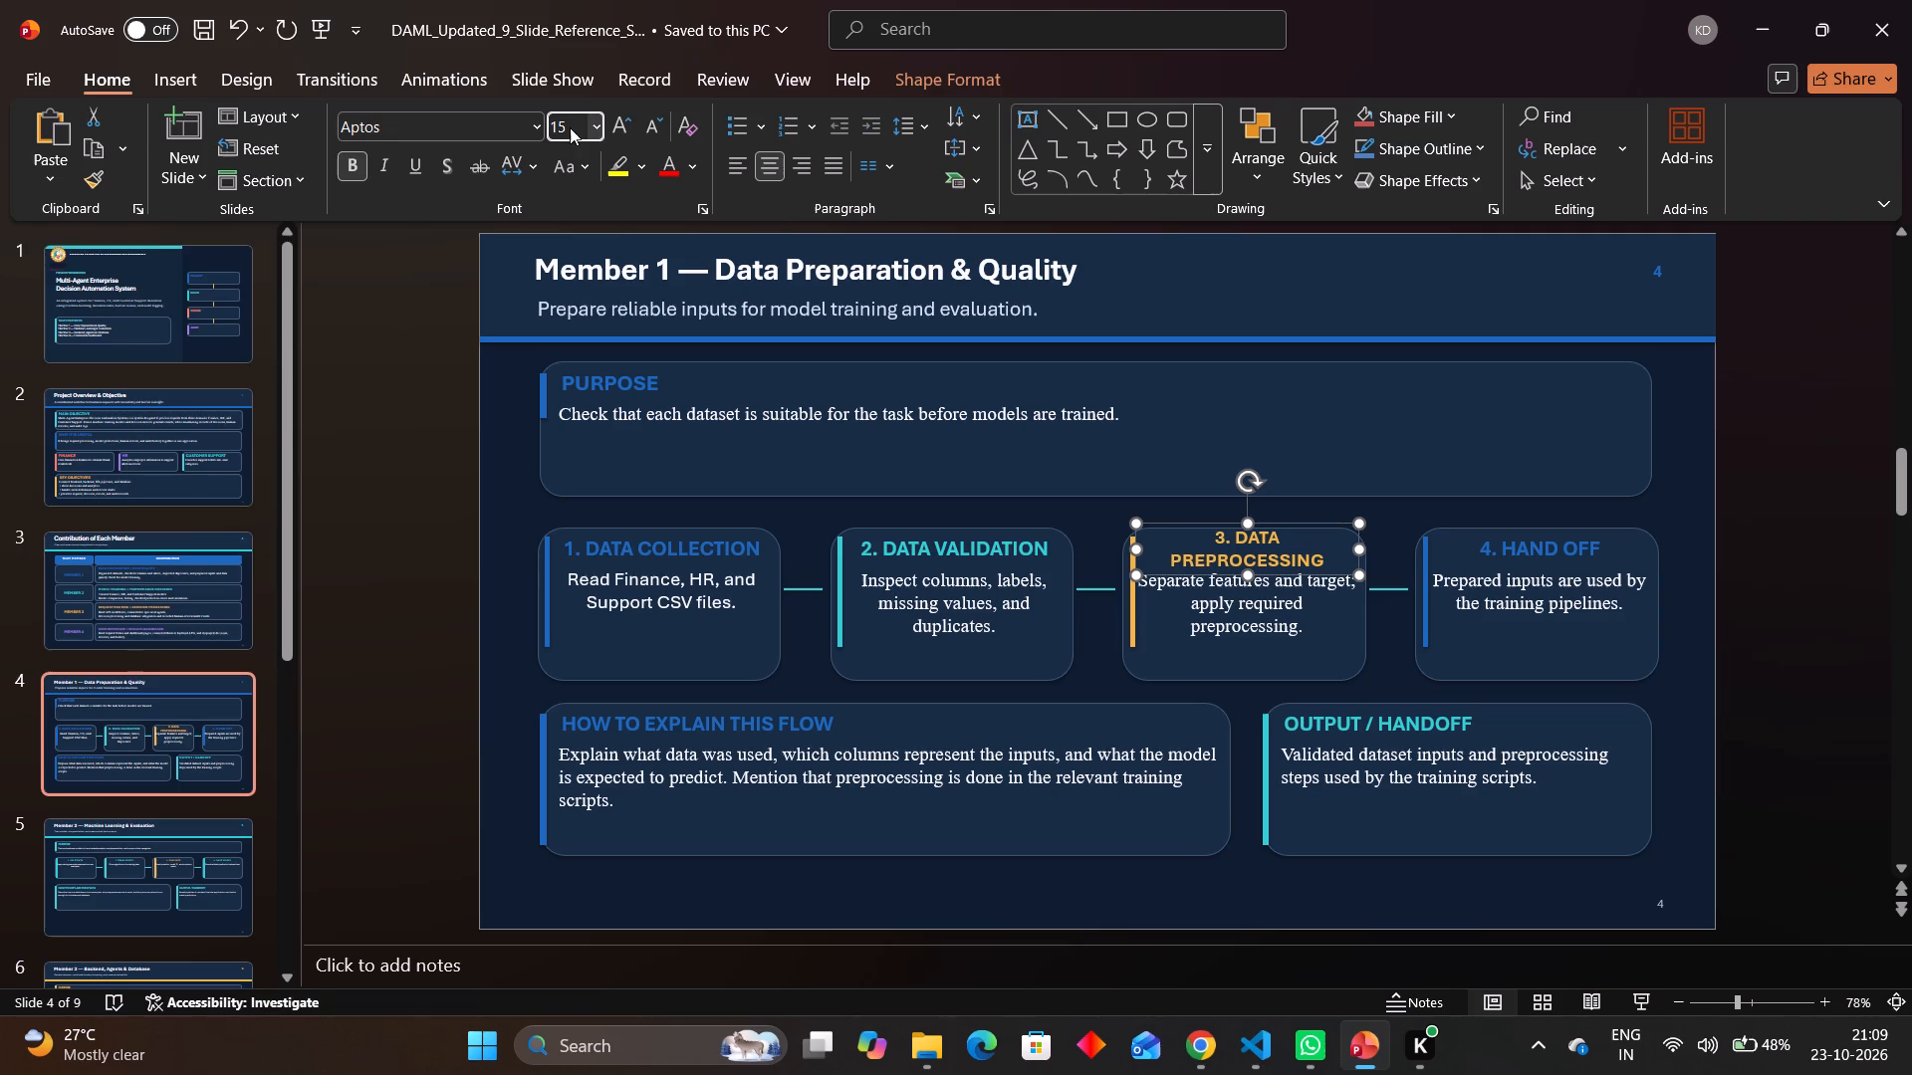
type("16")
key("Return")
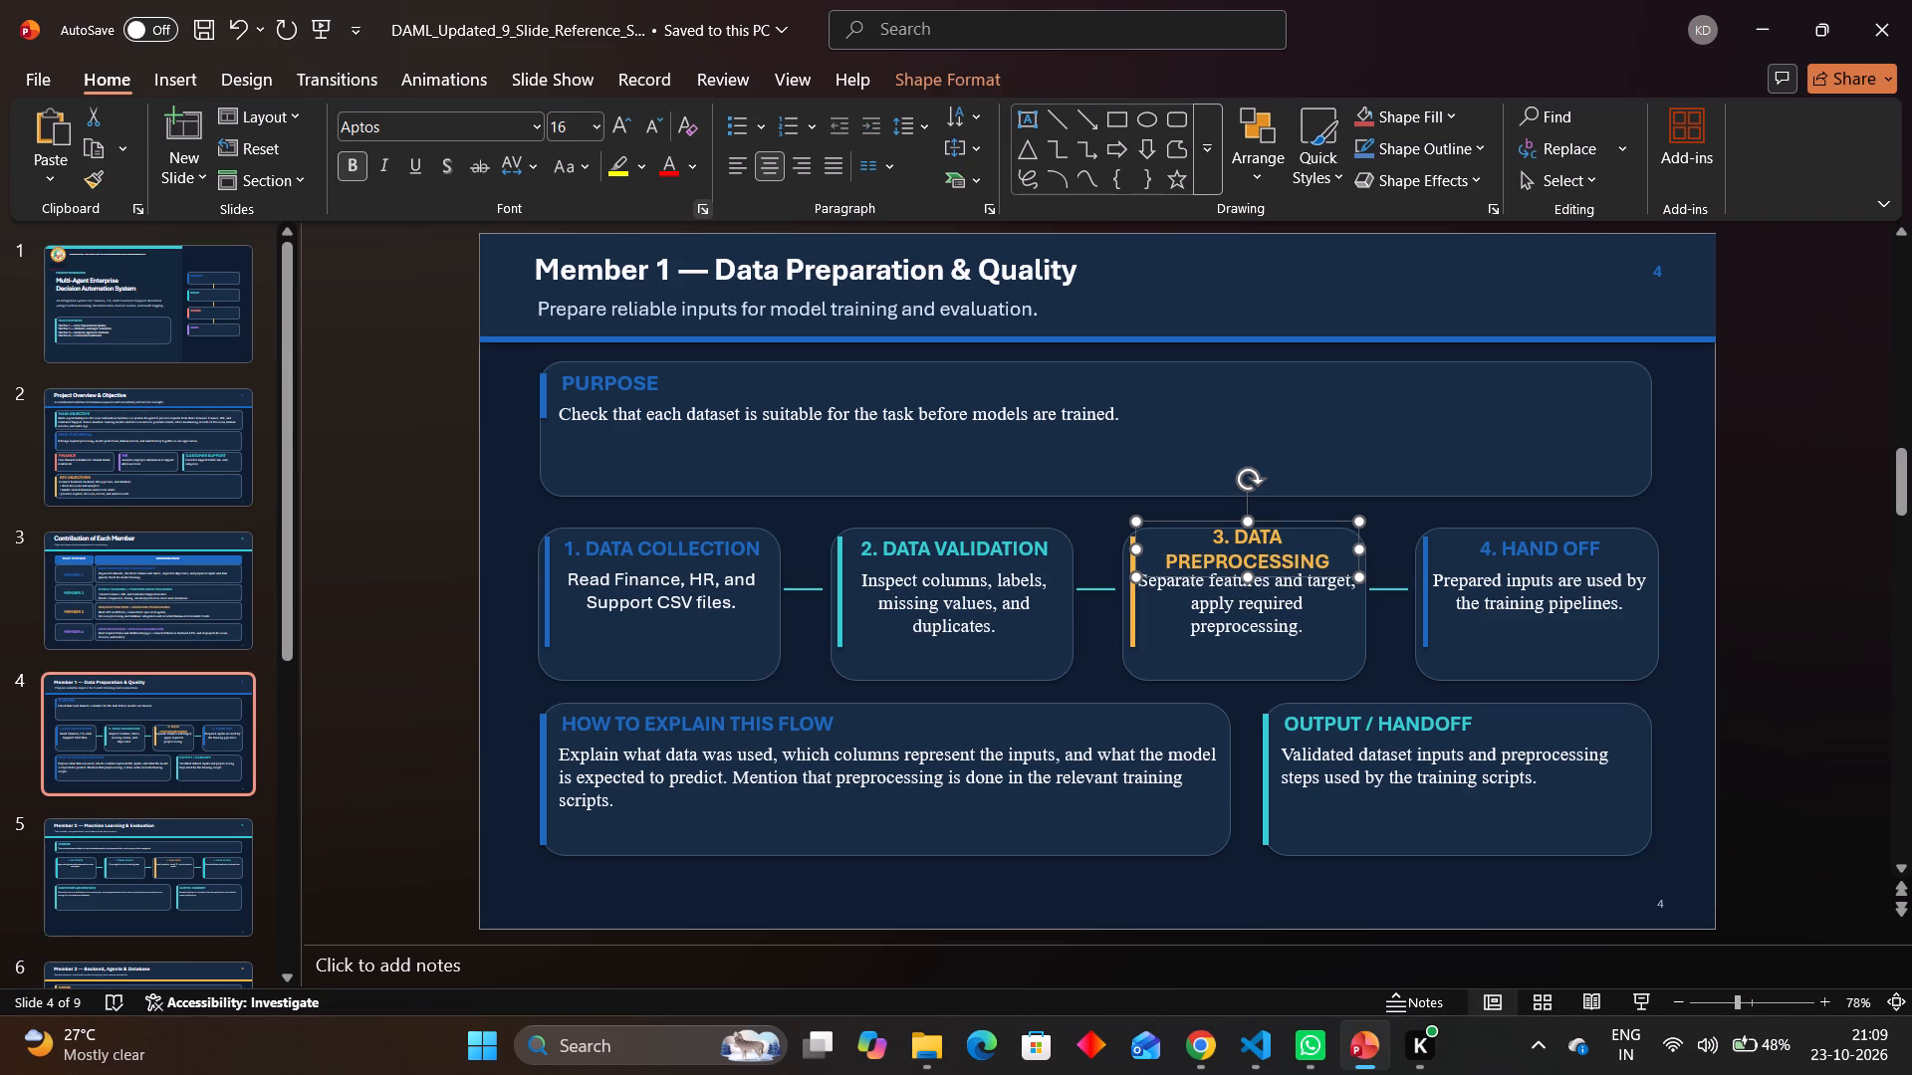
Widen the text box of the "3. DATA PREPROCESSING" heading so it fits on one line.
left_click(1230, 538)
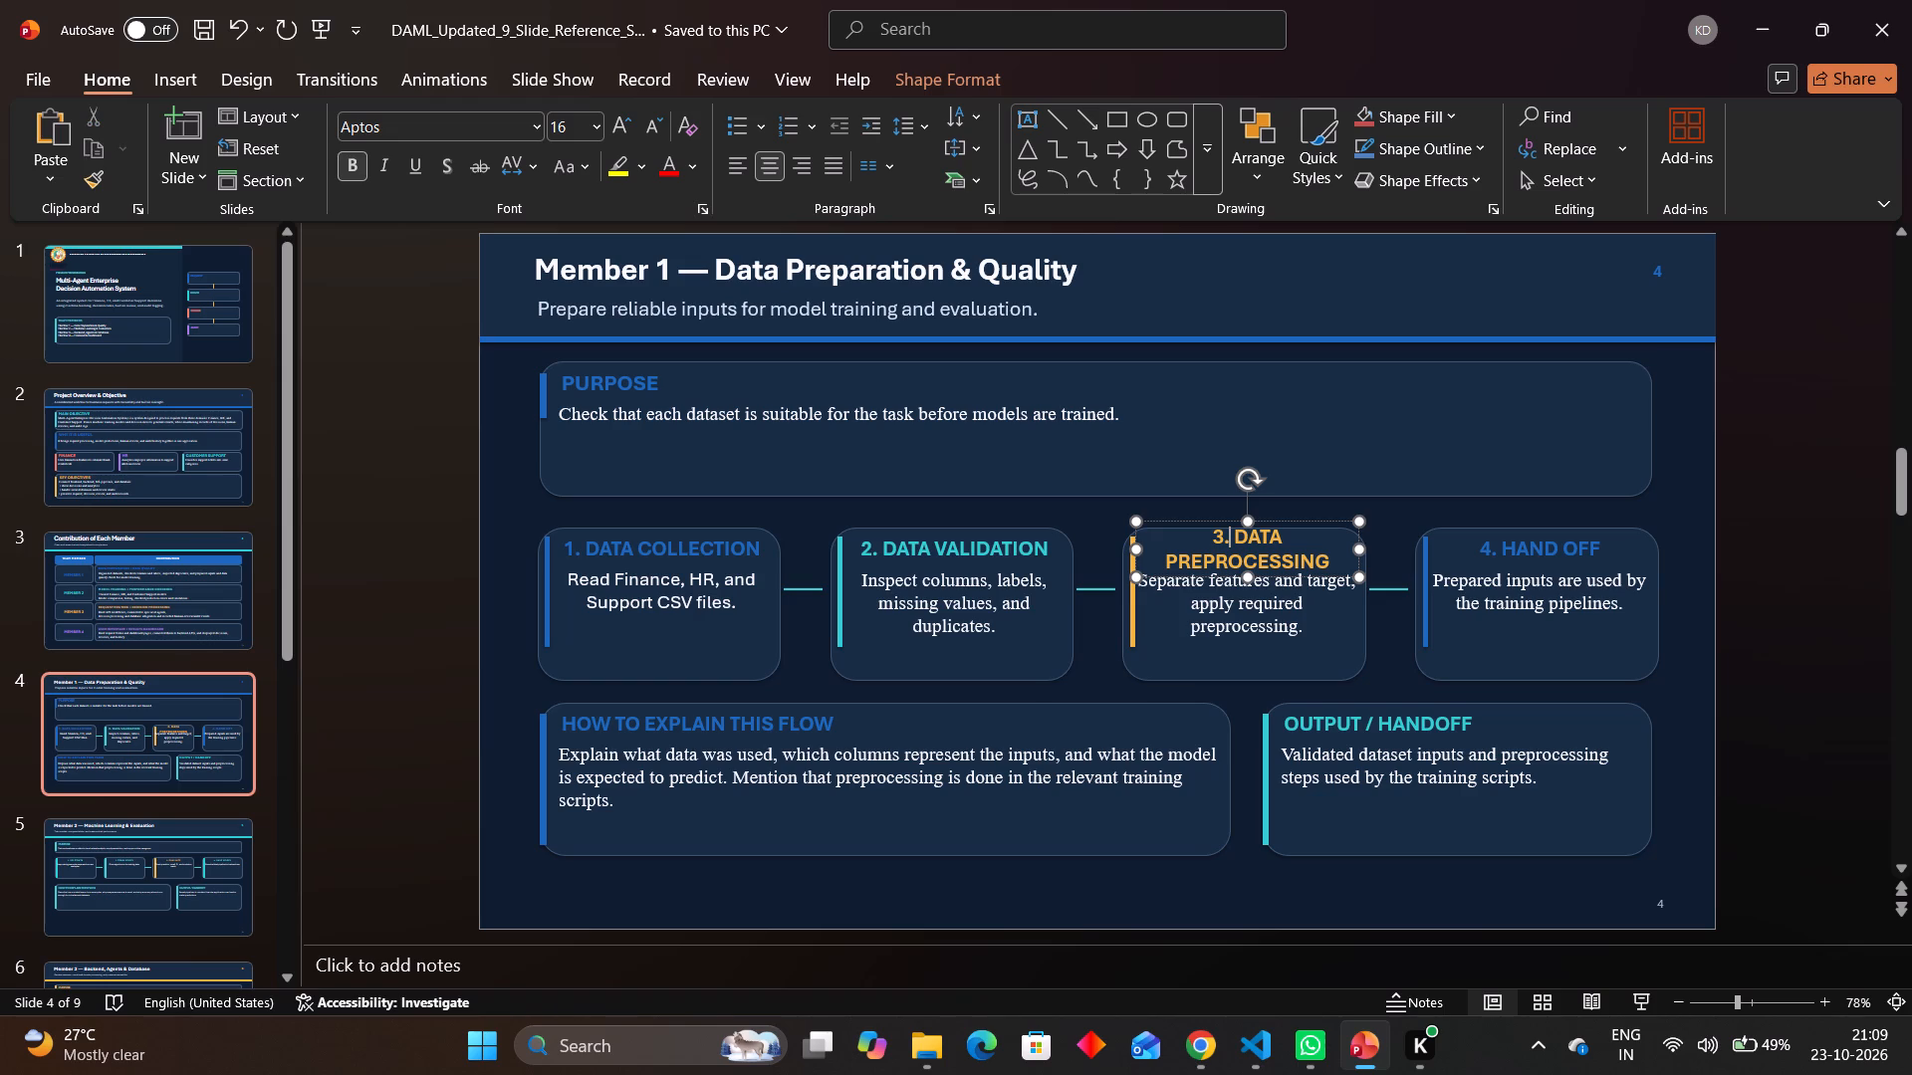
left_click_drag(1360, 548, 1390, 547)
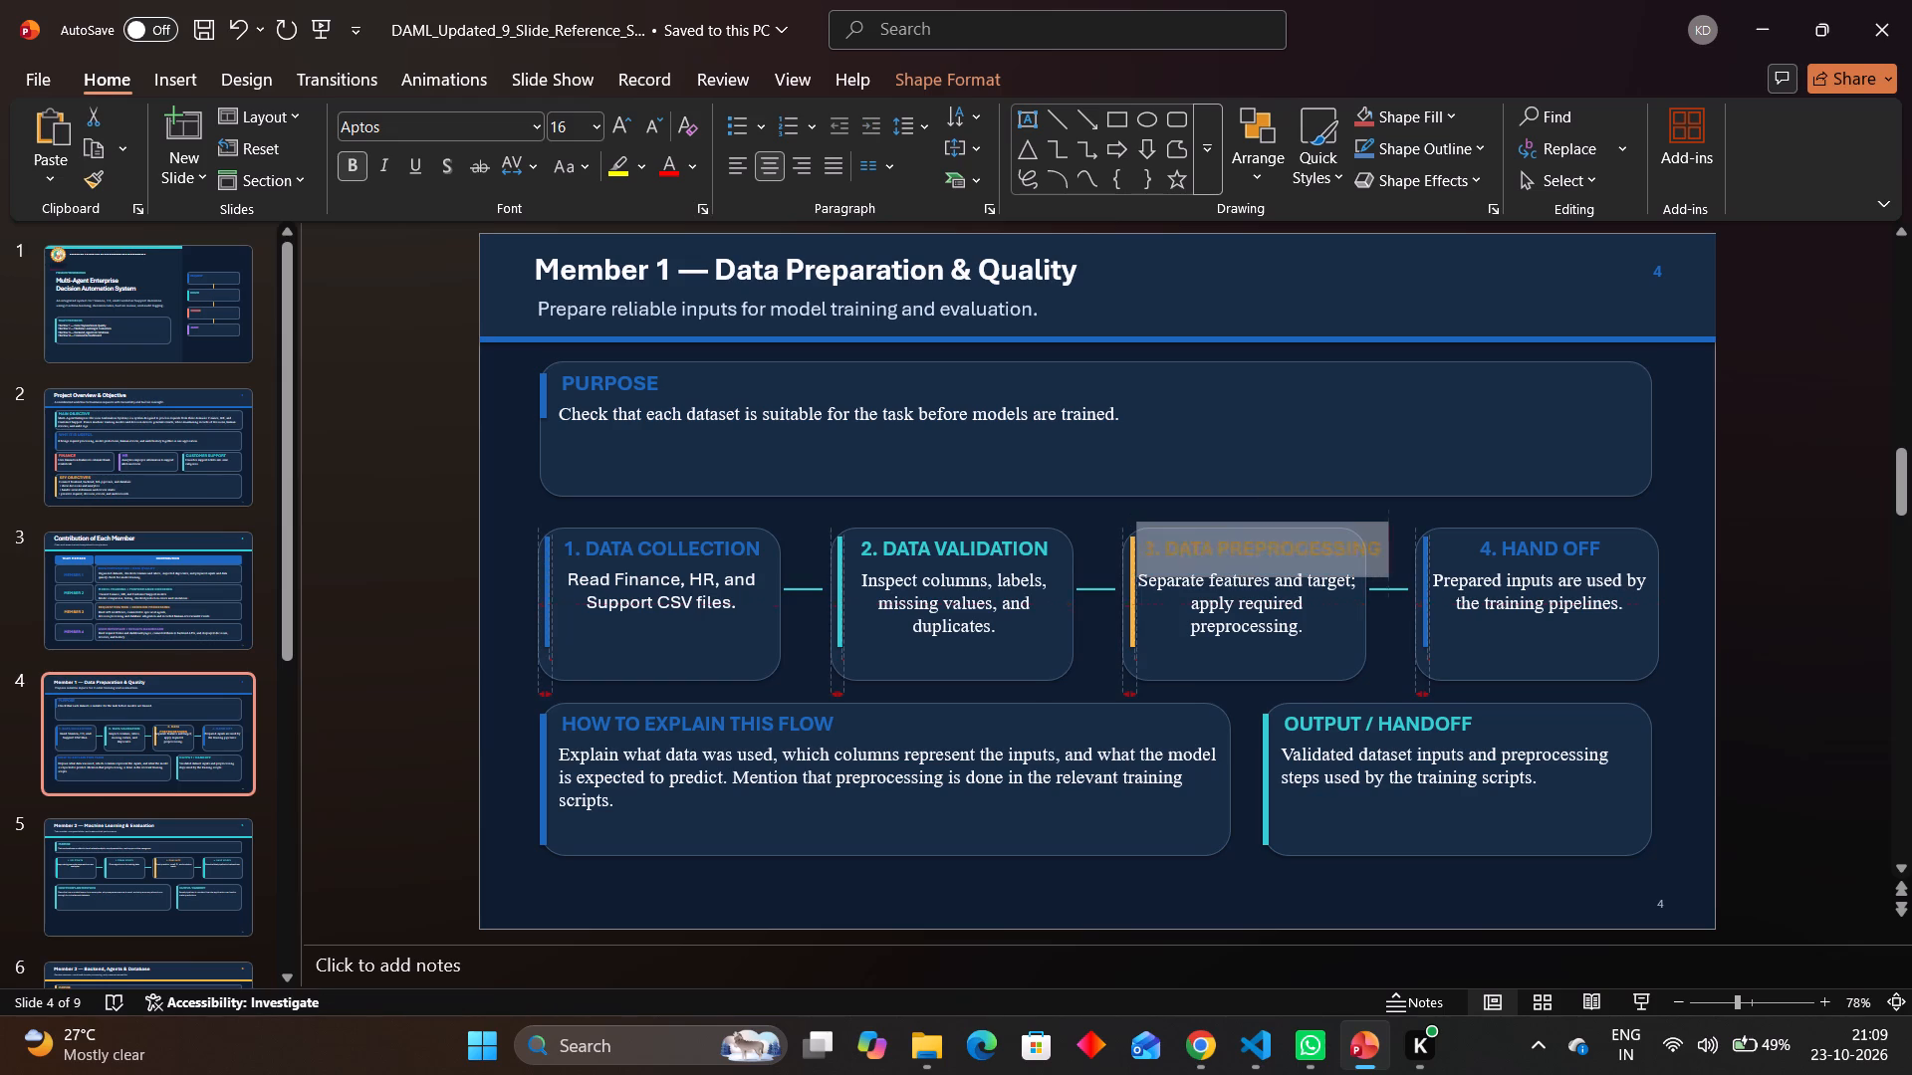
left_click_drag(1390, 547, 1394, 547)
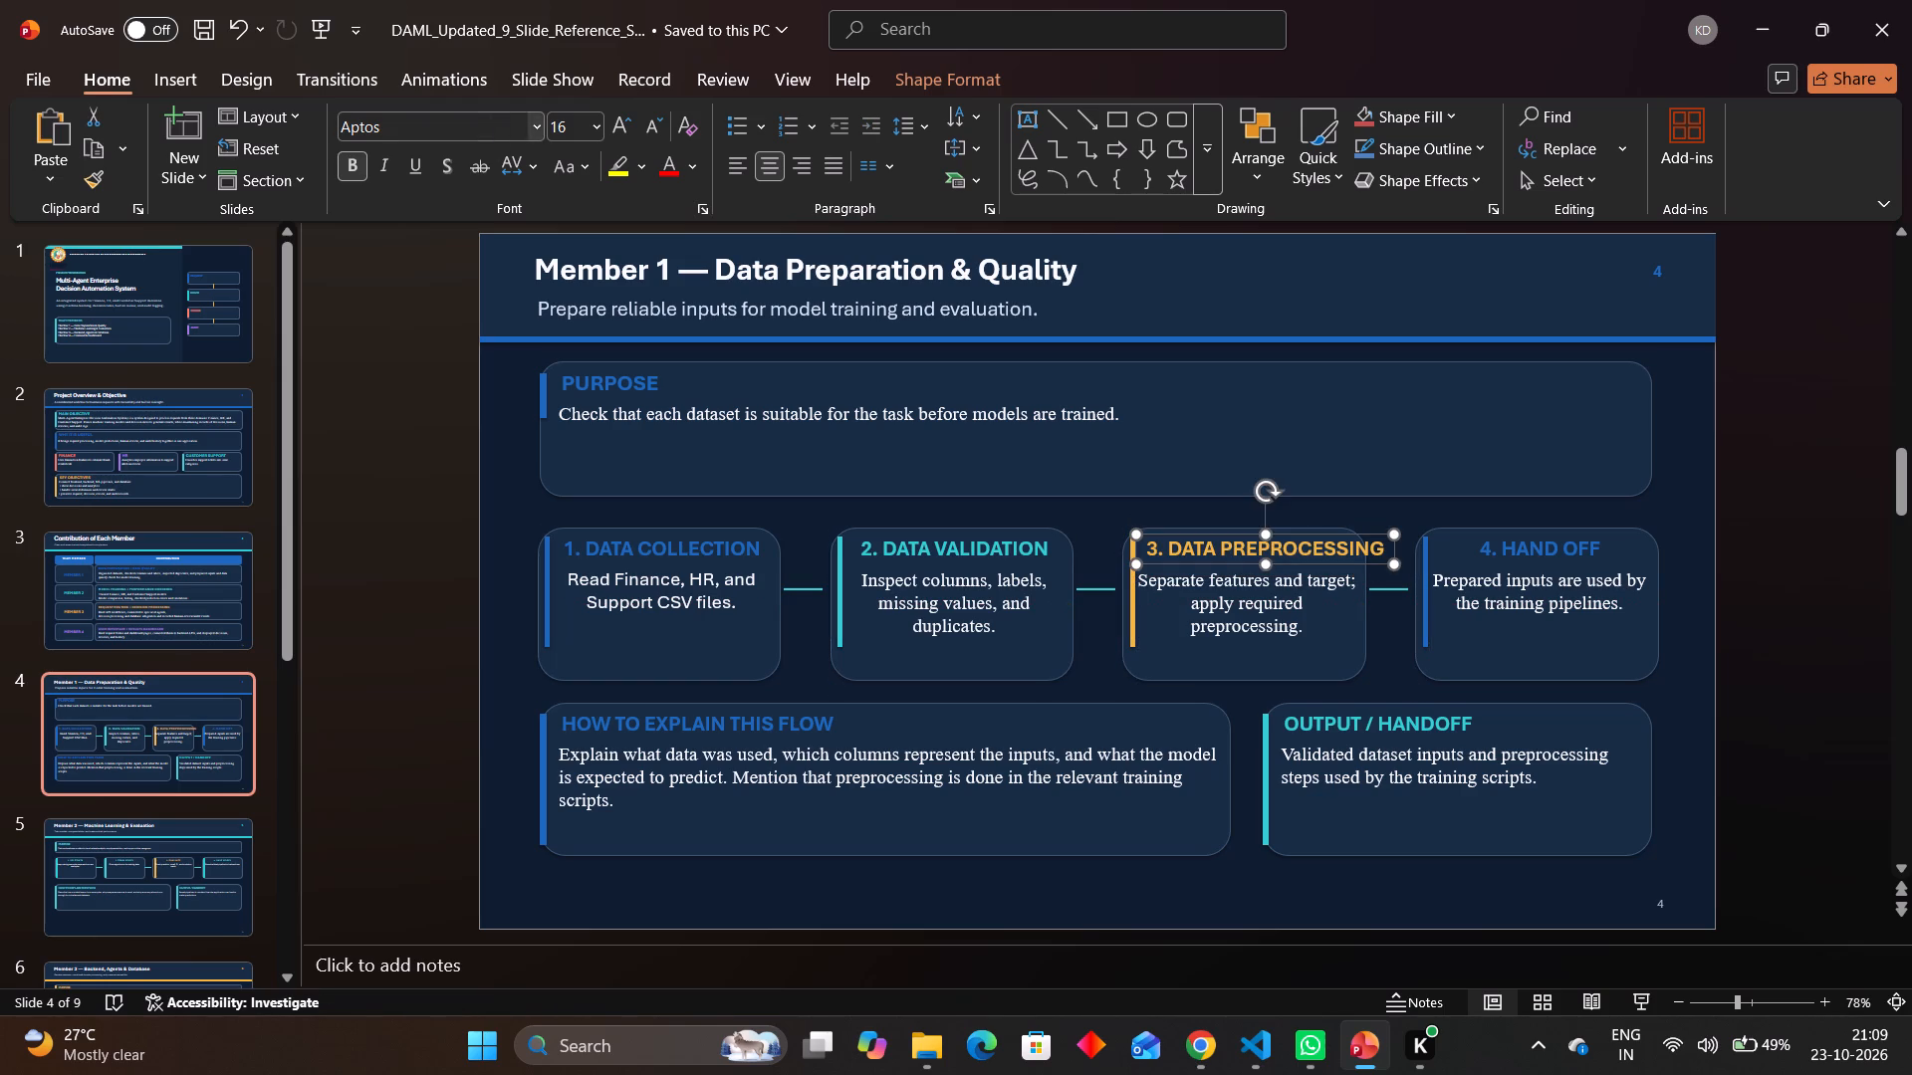
Set the "3. DATA PREPROCESSING" heading to font size 14 and shift it slightly left so it sits within its box.
left_click(566, 129)
type("14")
key("Return")
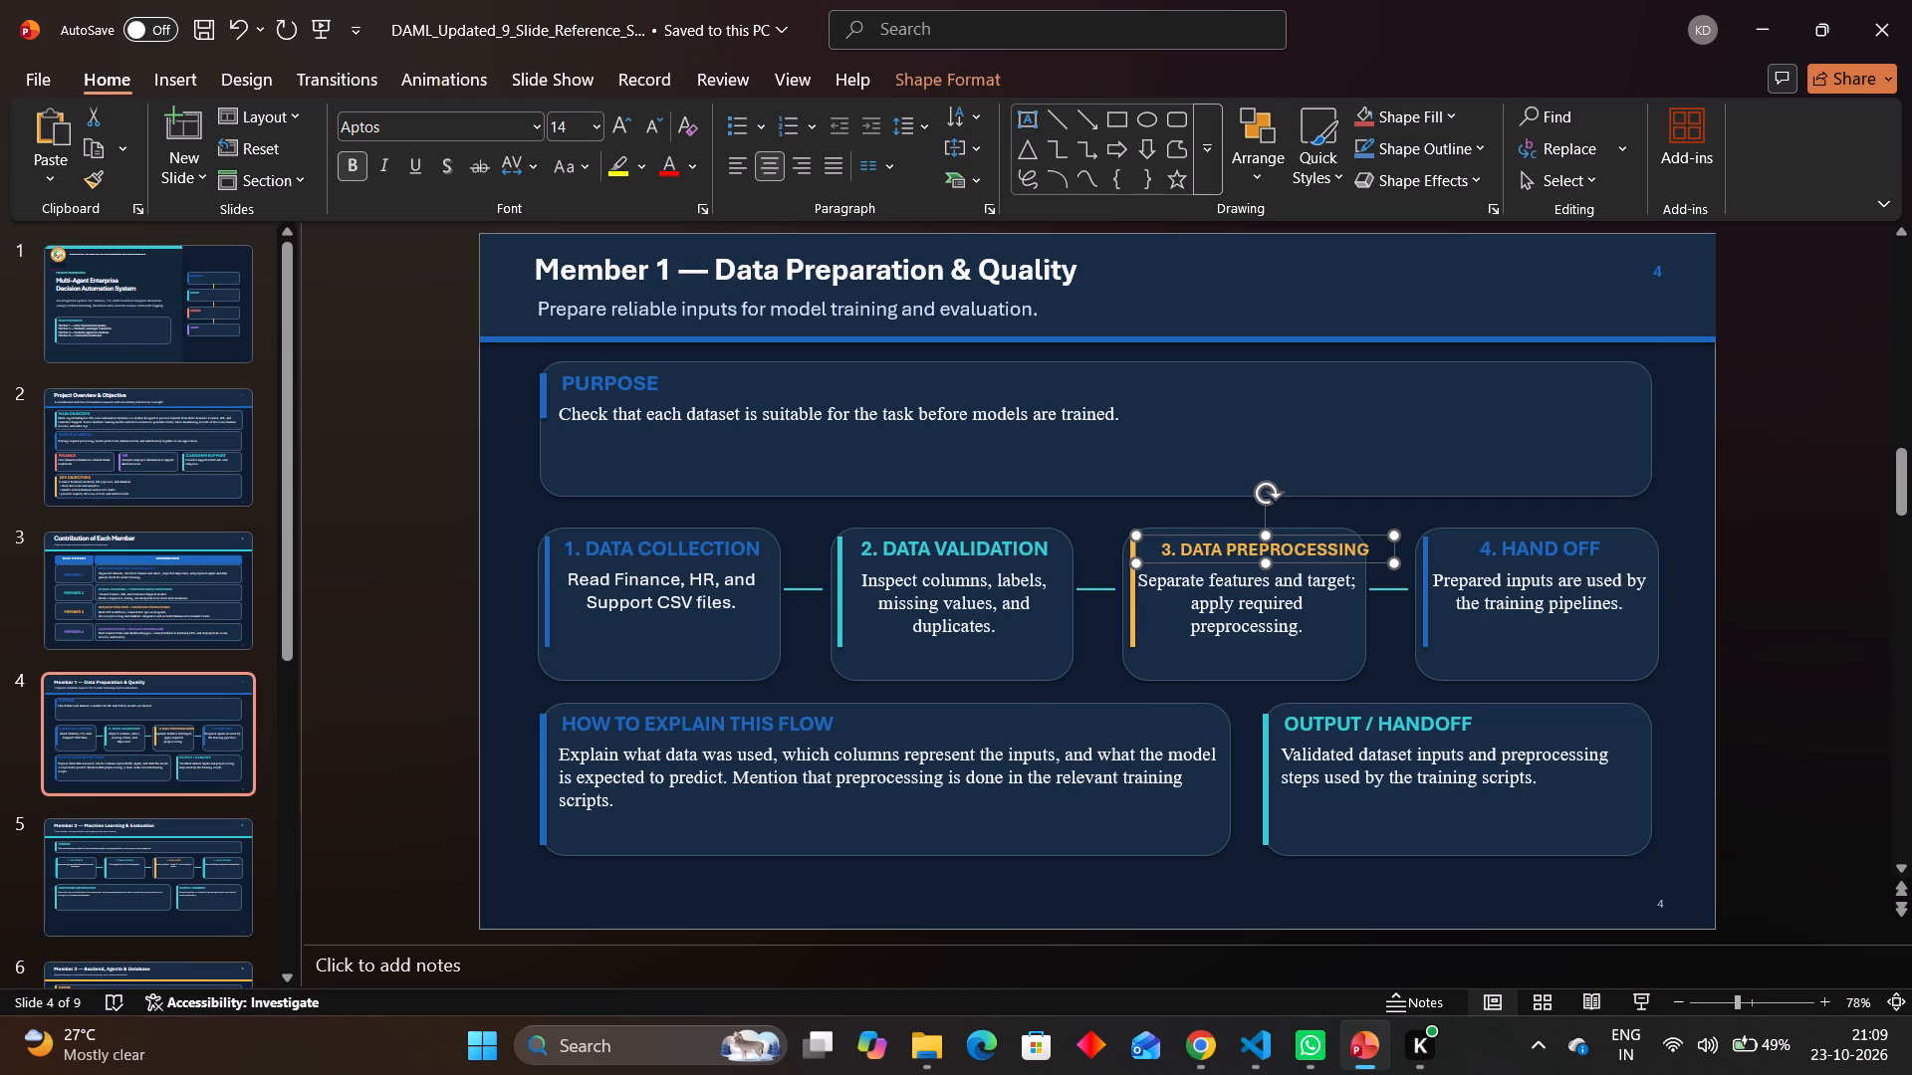
left_click_drag(1220, 562, 1208, 562)
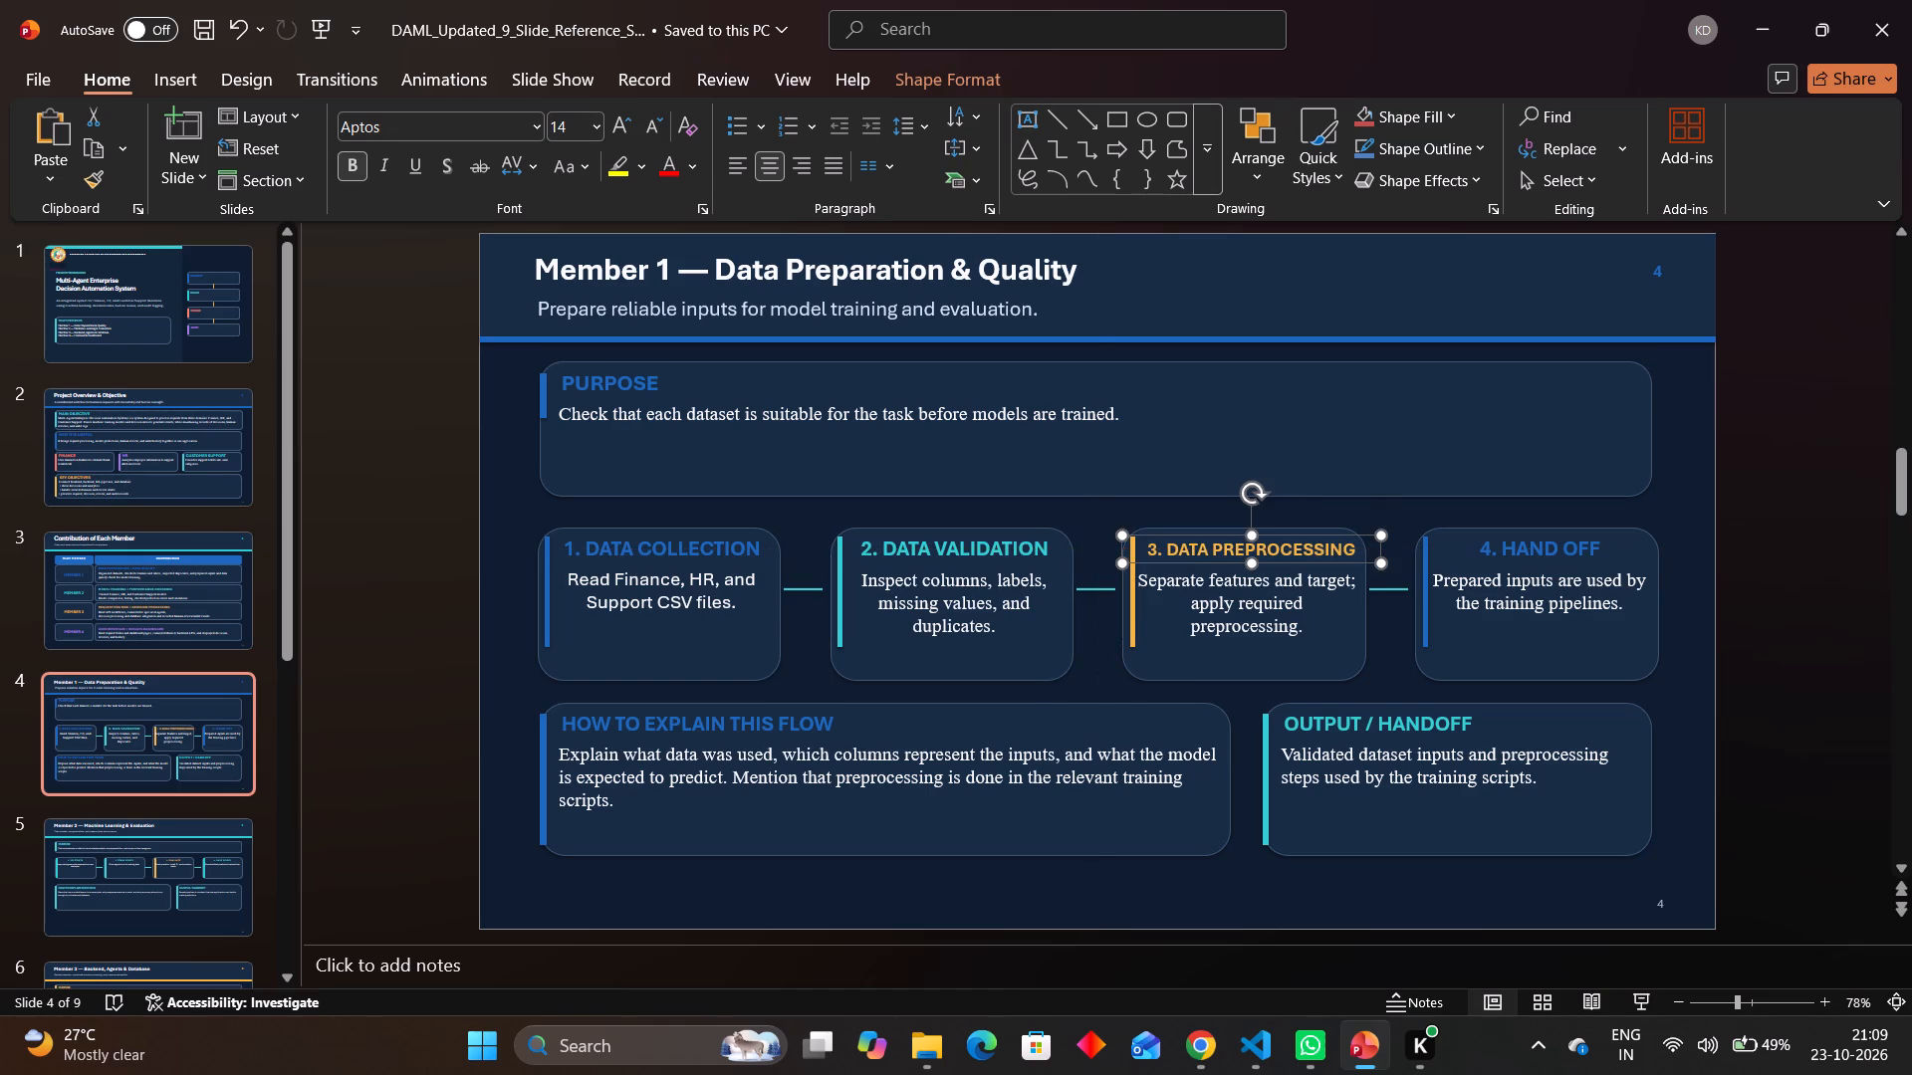
left_click(1088, 528)
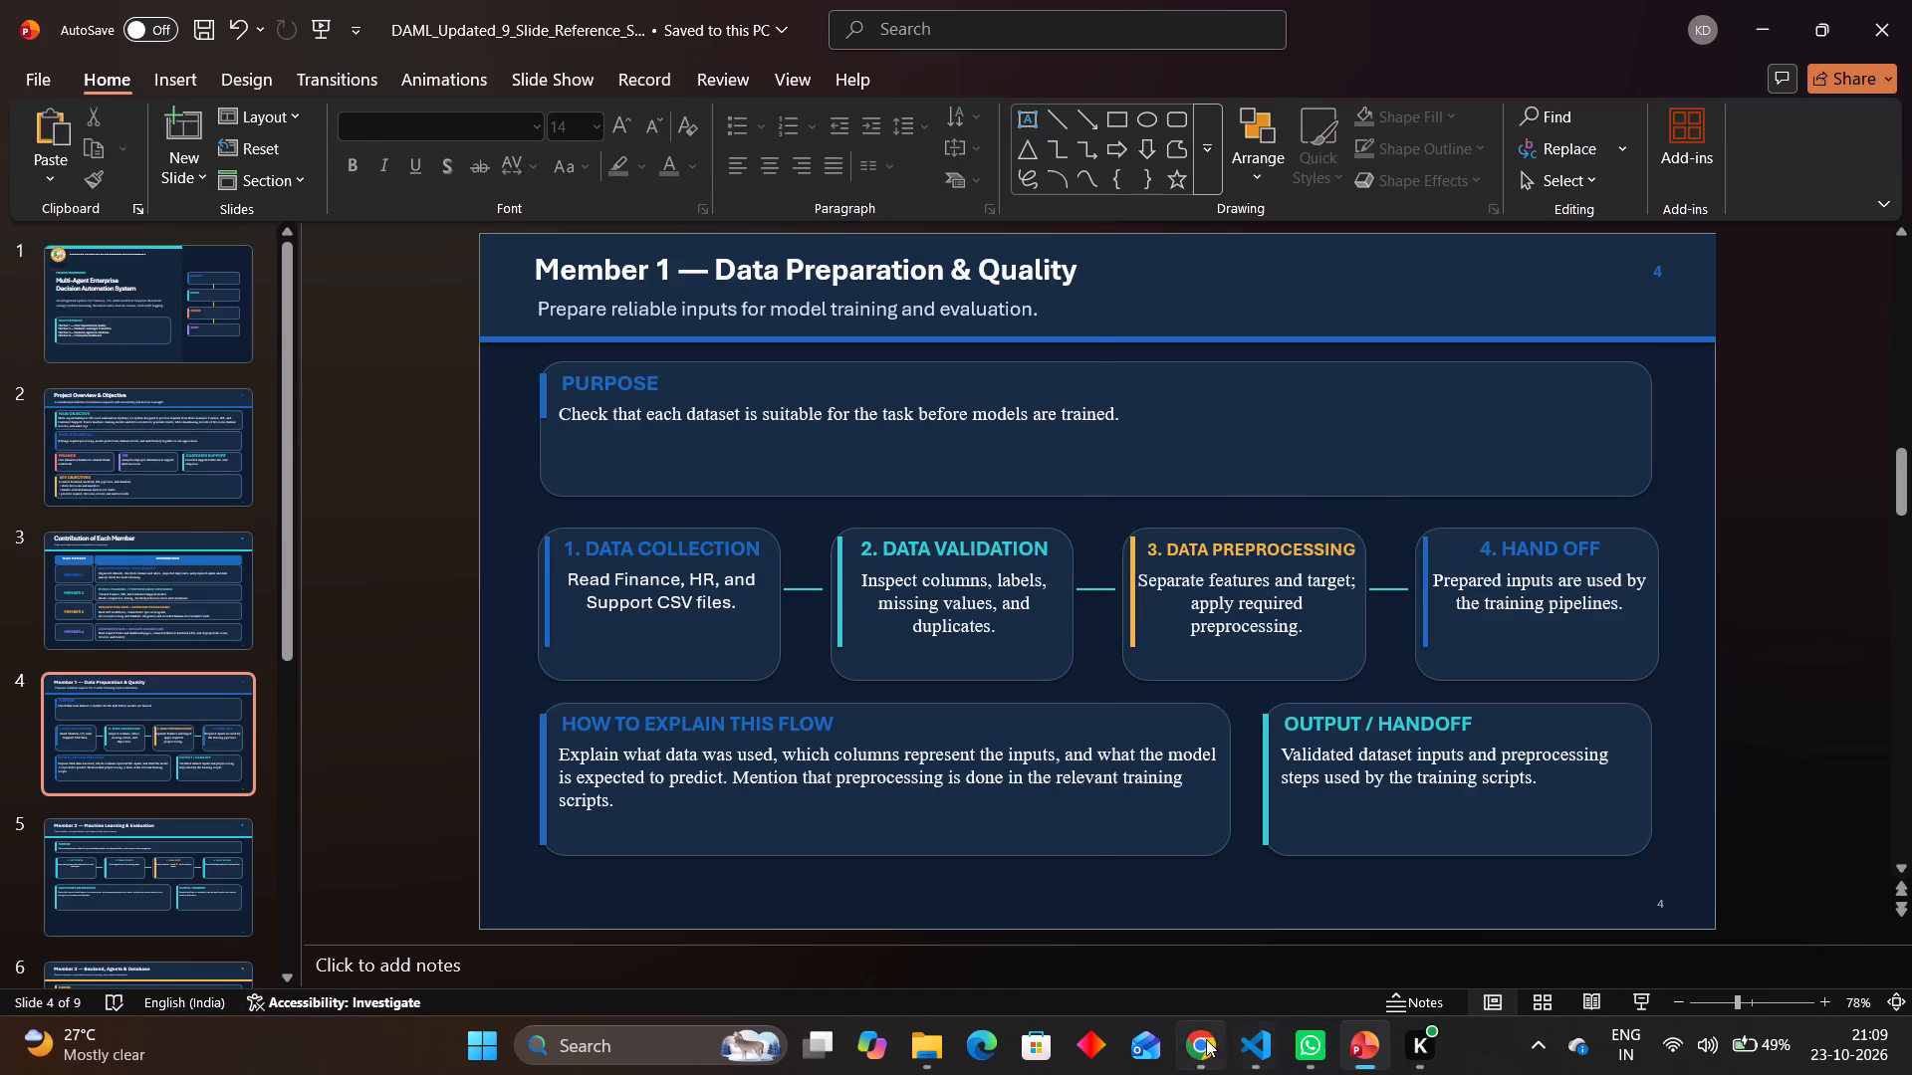
Check the diagram in ChatGPT, replace "HAND OFF" in the fourth box's heading with "TRAINING DATA READY", and widen its text box.
left_click(1201, 1040)
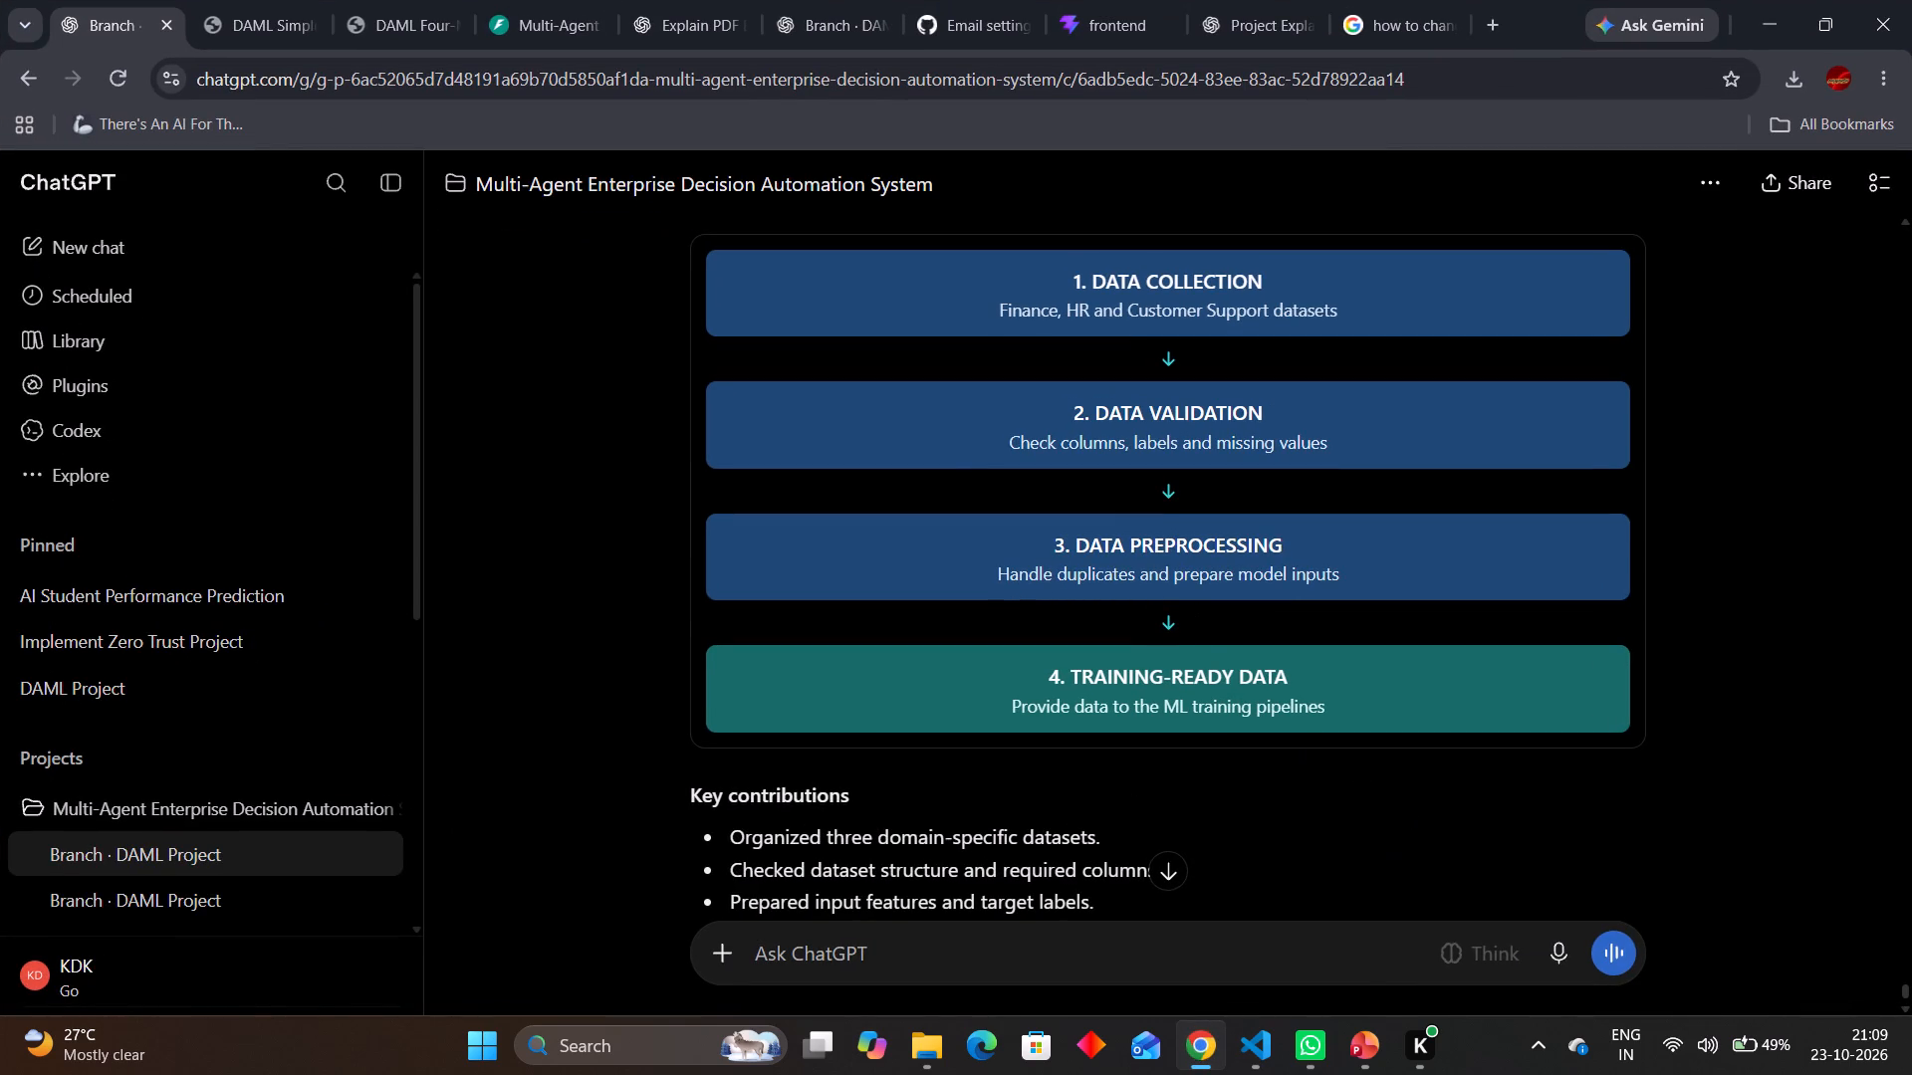
left_click(1375, 1047)
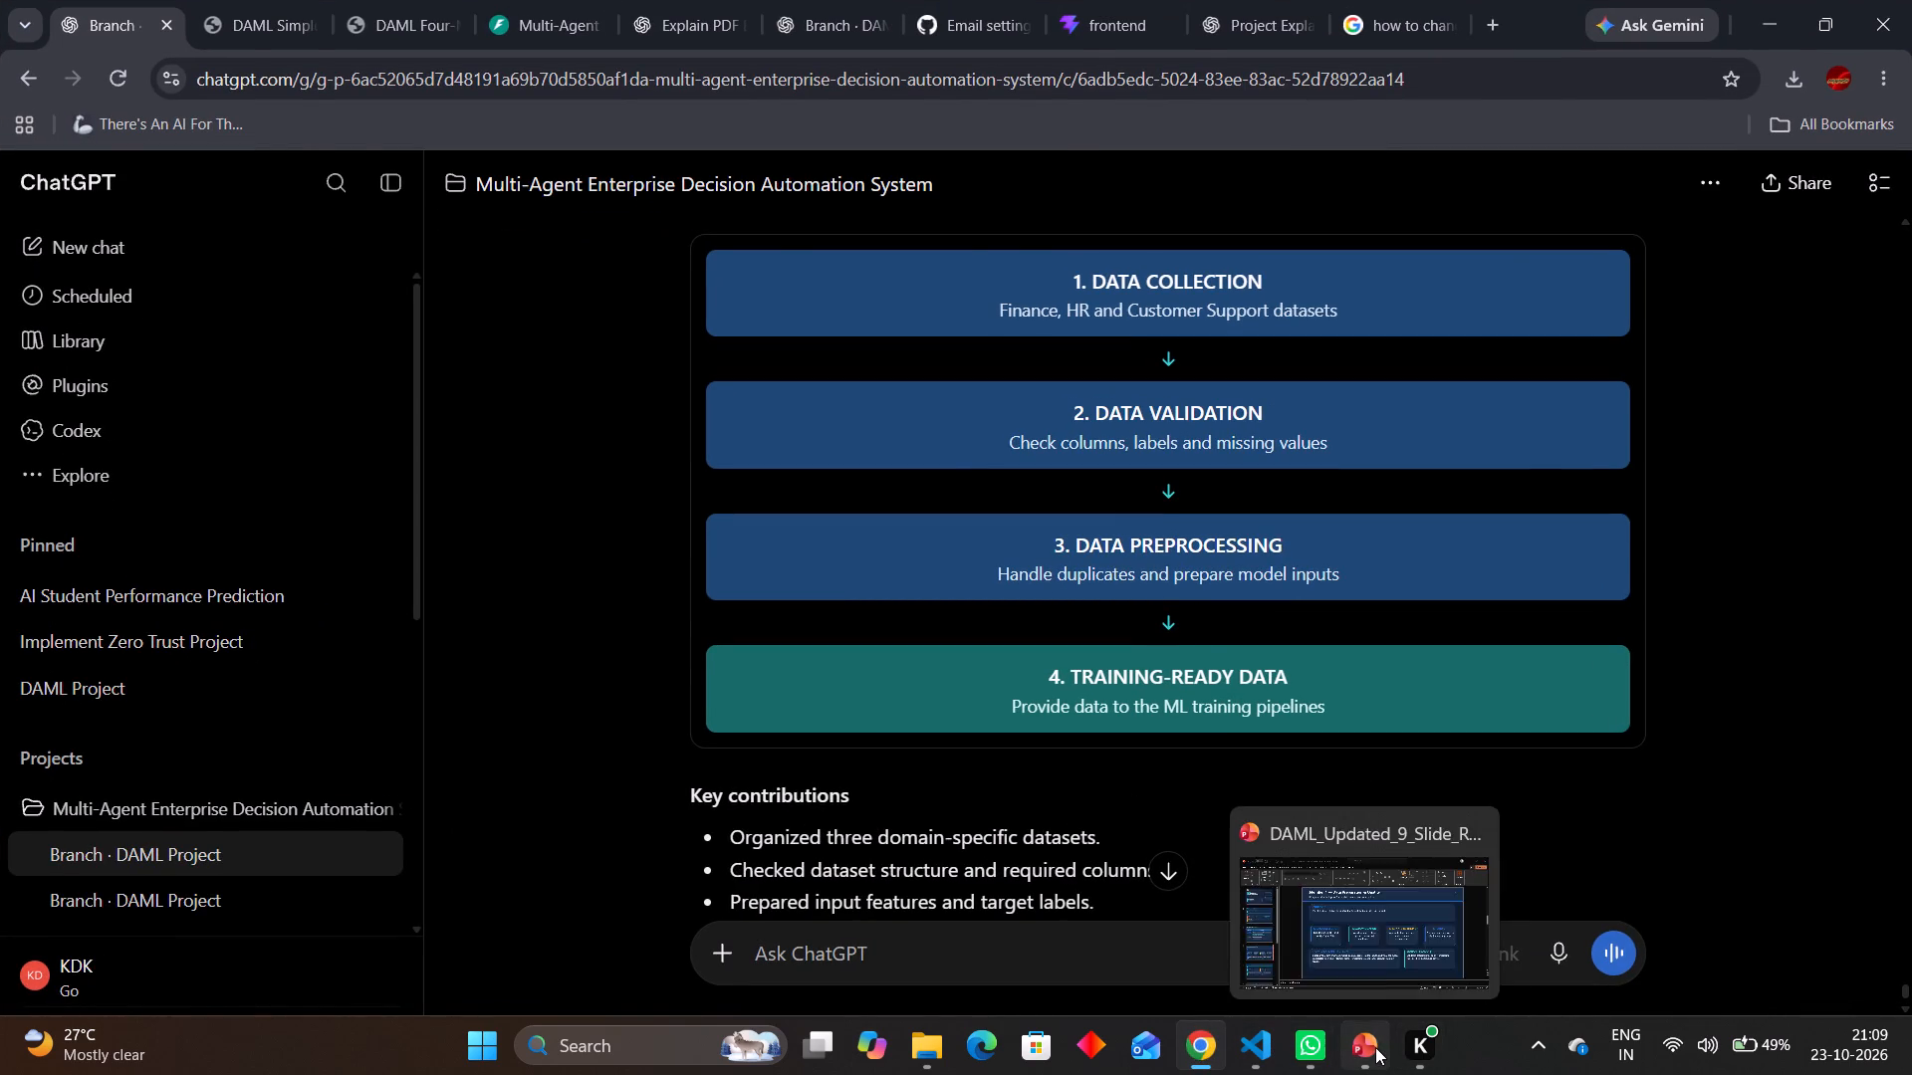
left_click(1594, 543)
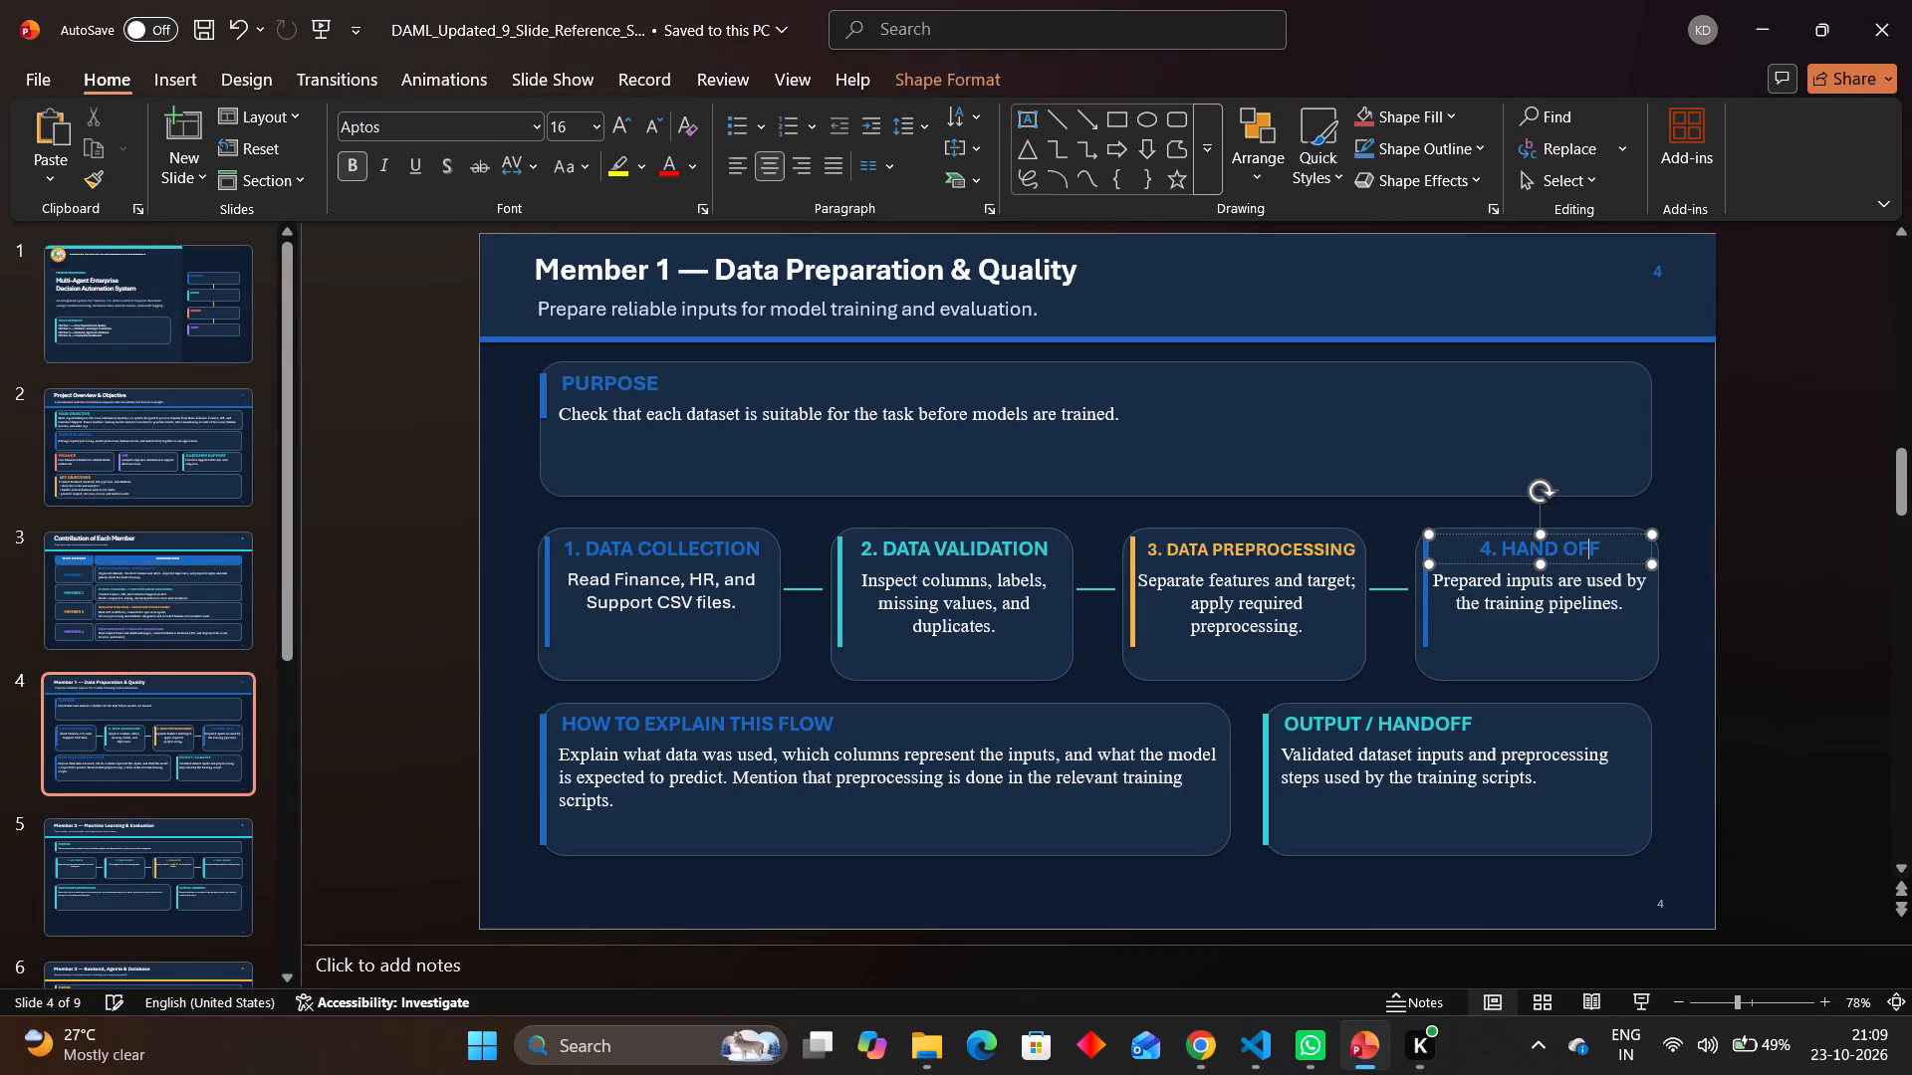
left_click_drag(1594, 543, 1520, 546)
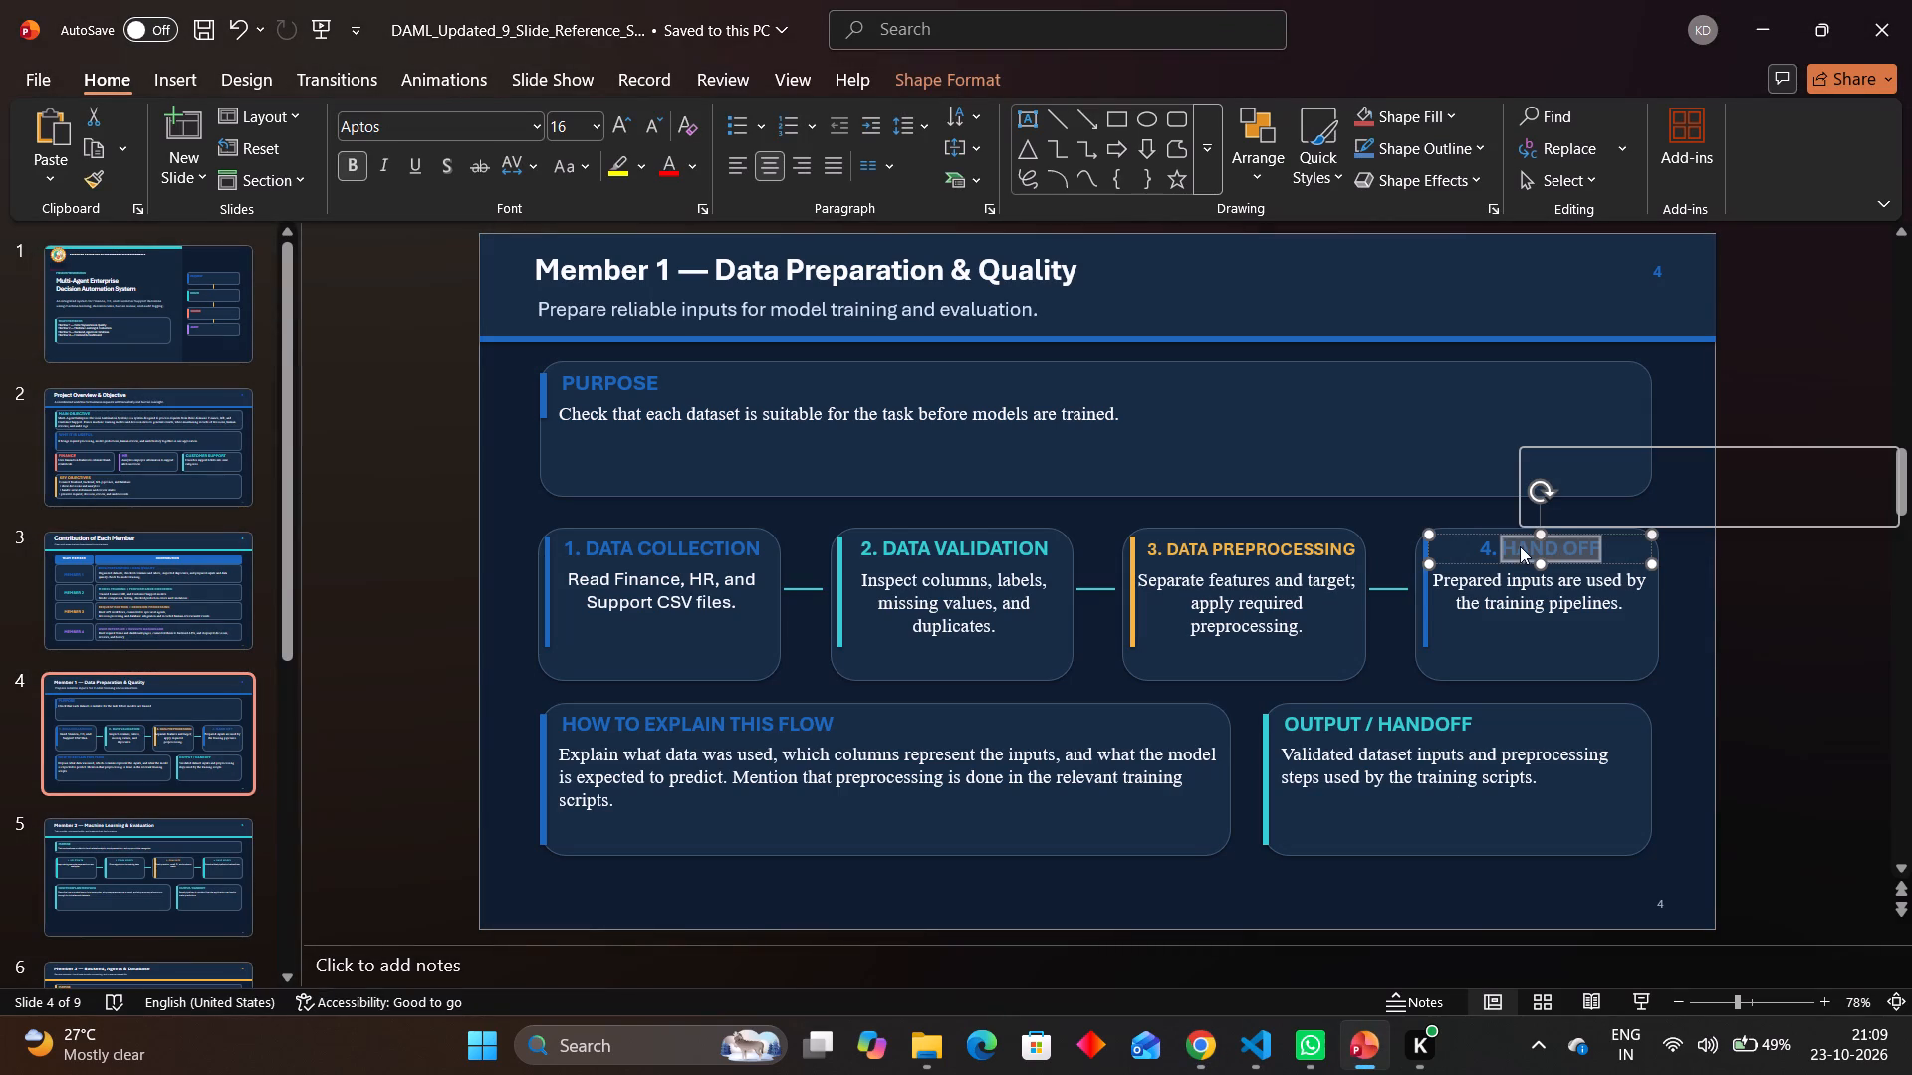
type("TRAINING DATA")
key("space")
type("READY")
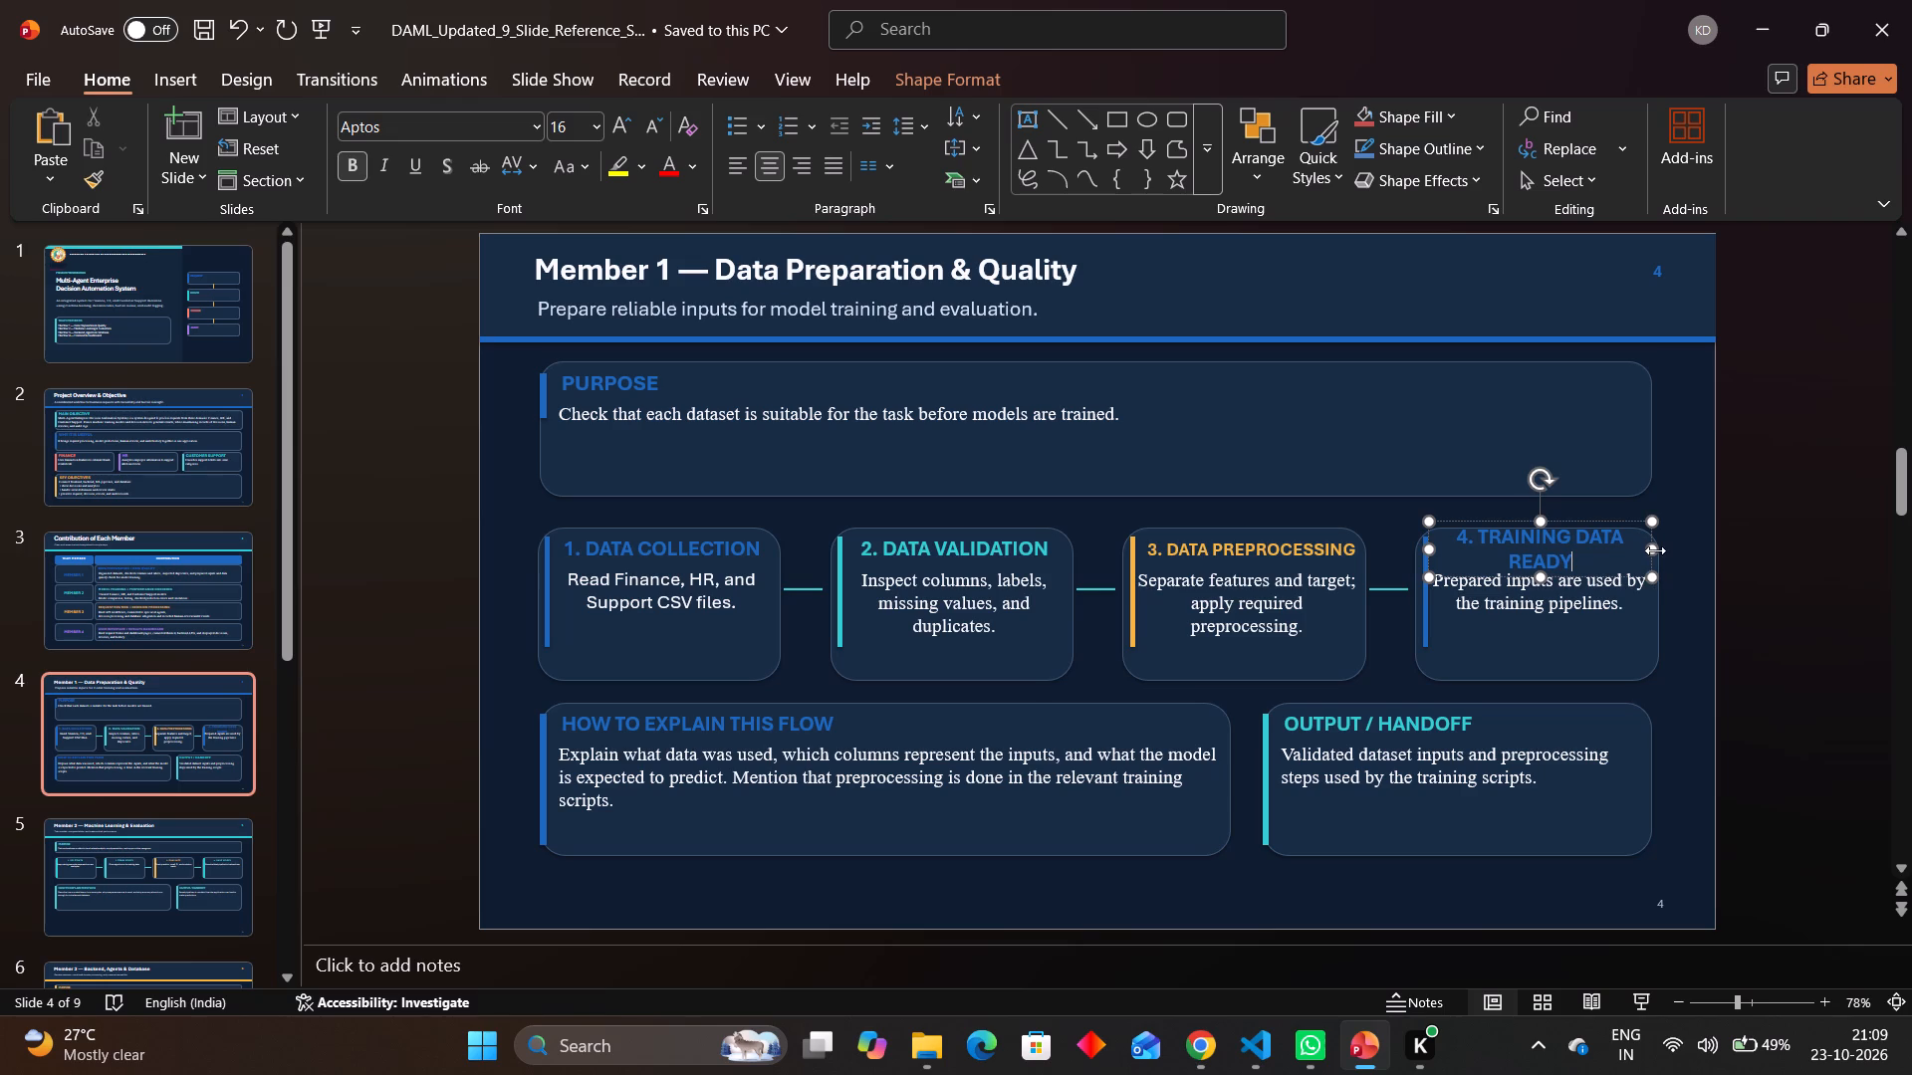
left_click_drag(1655, 550, 1683, 542)
left_click(1683, 542)
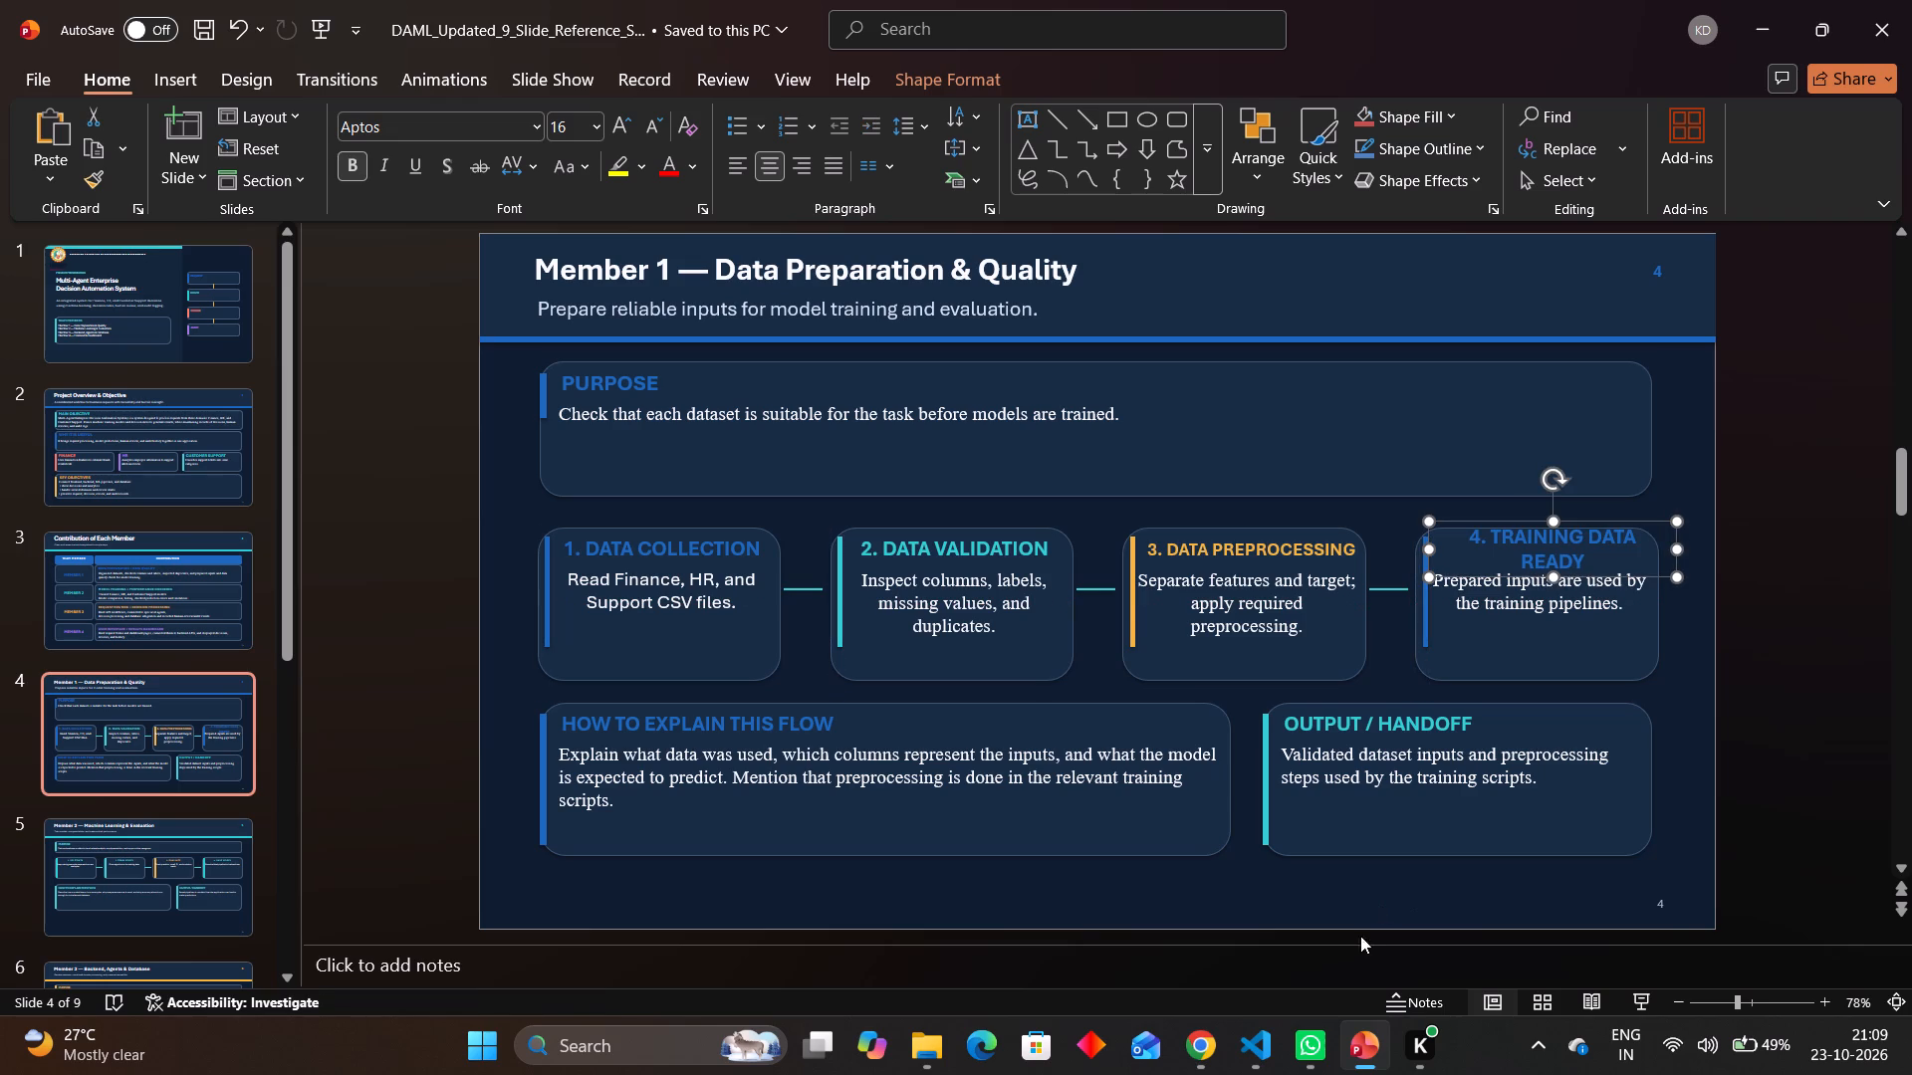
Recheck the ChatGPT diagram, shorten the fourth box's heading to "4. TRAINED DATA", and shift it slightly left within its box.
left_click(1209, 1055)
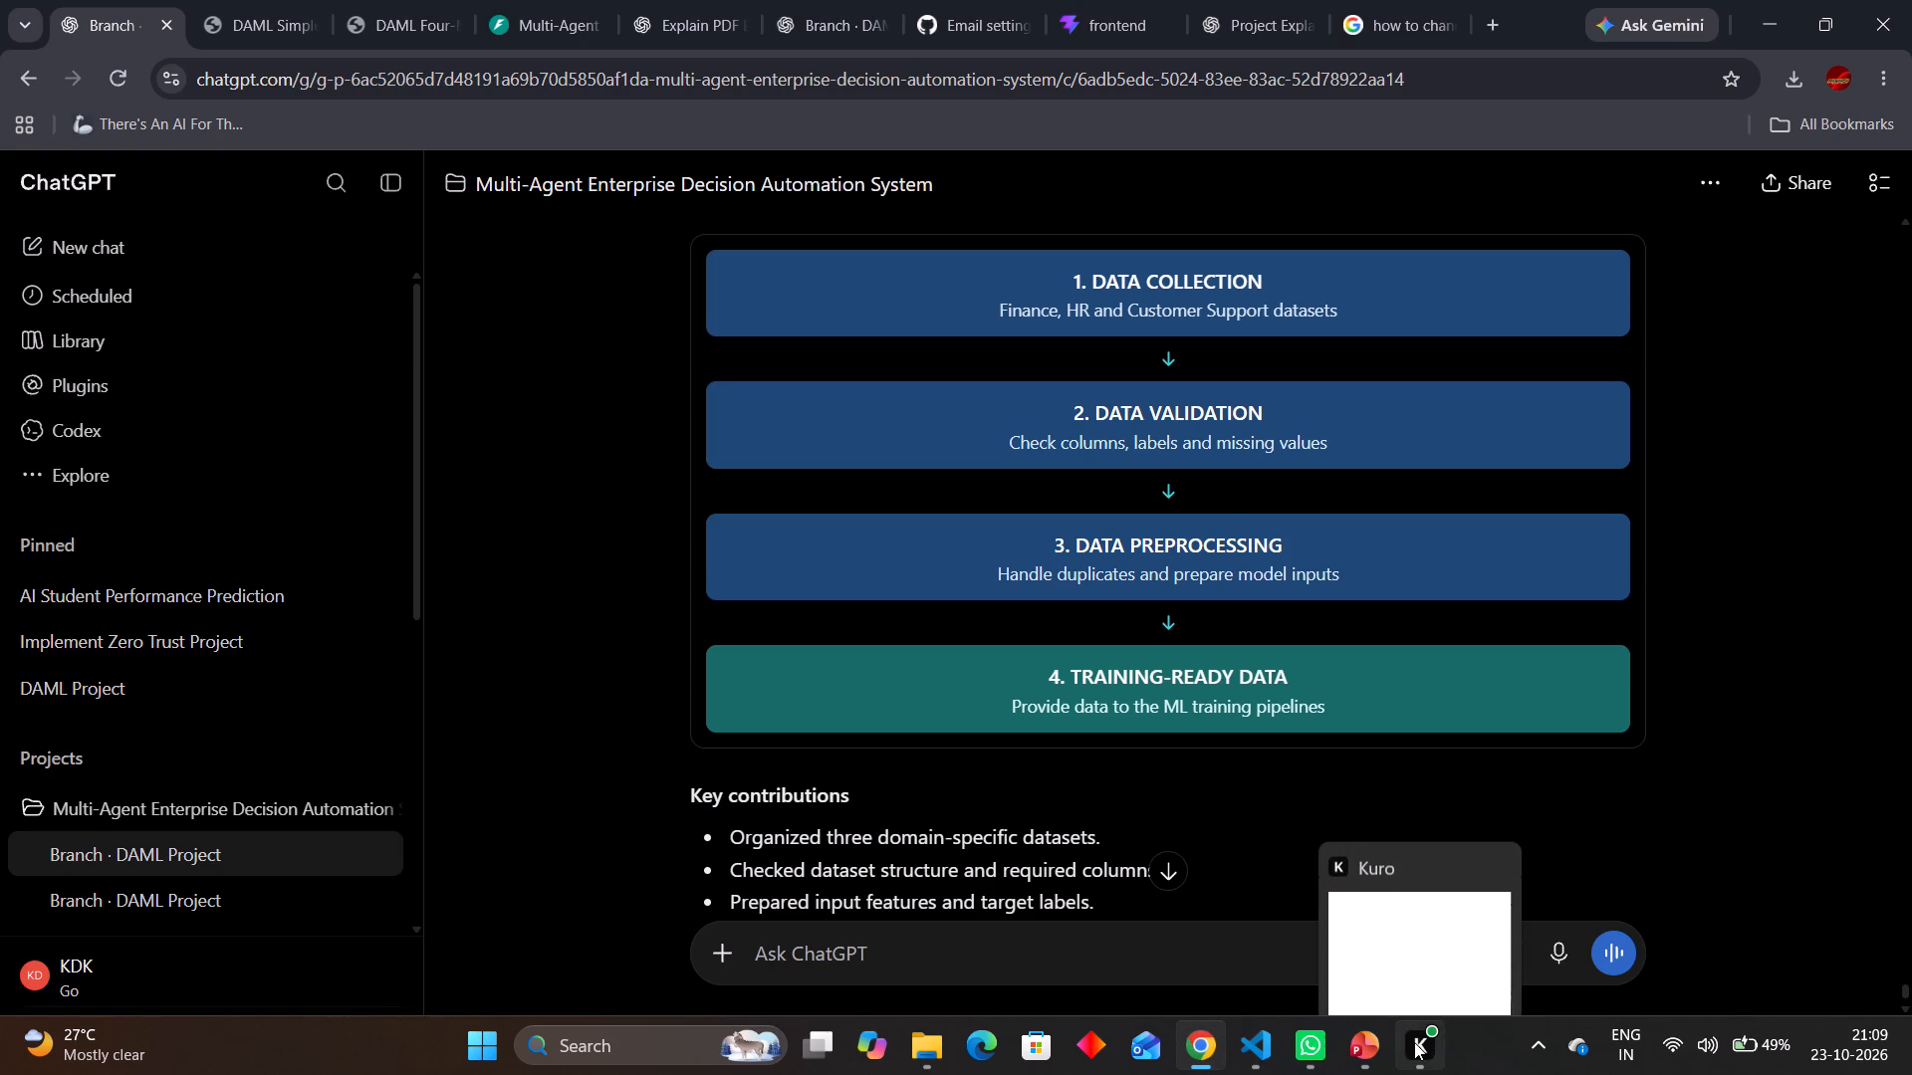
left_click(1376, 1048)
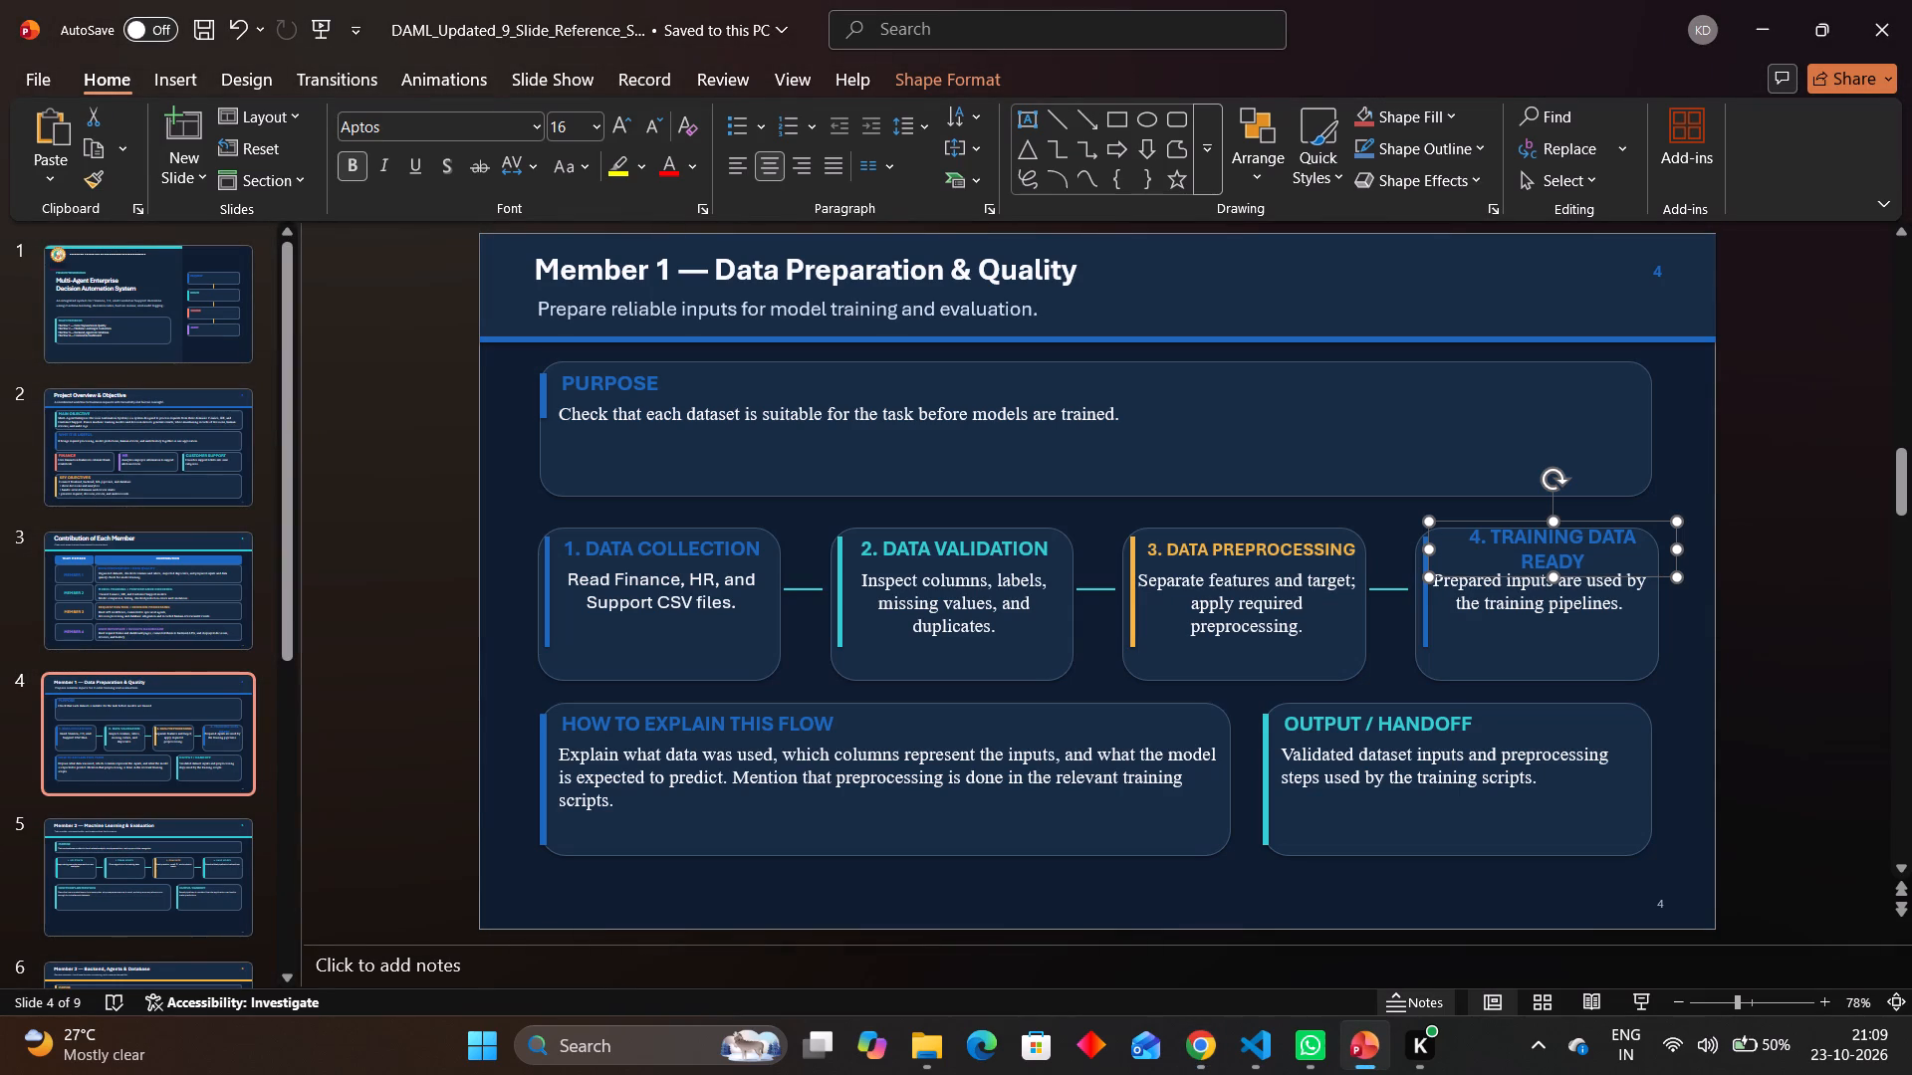
double_click(1563, 537)
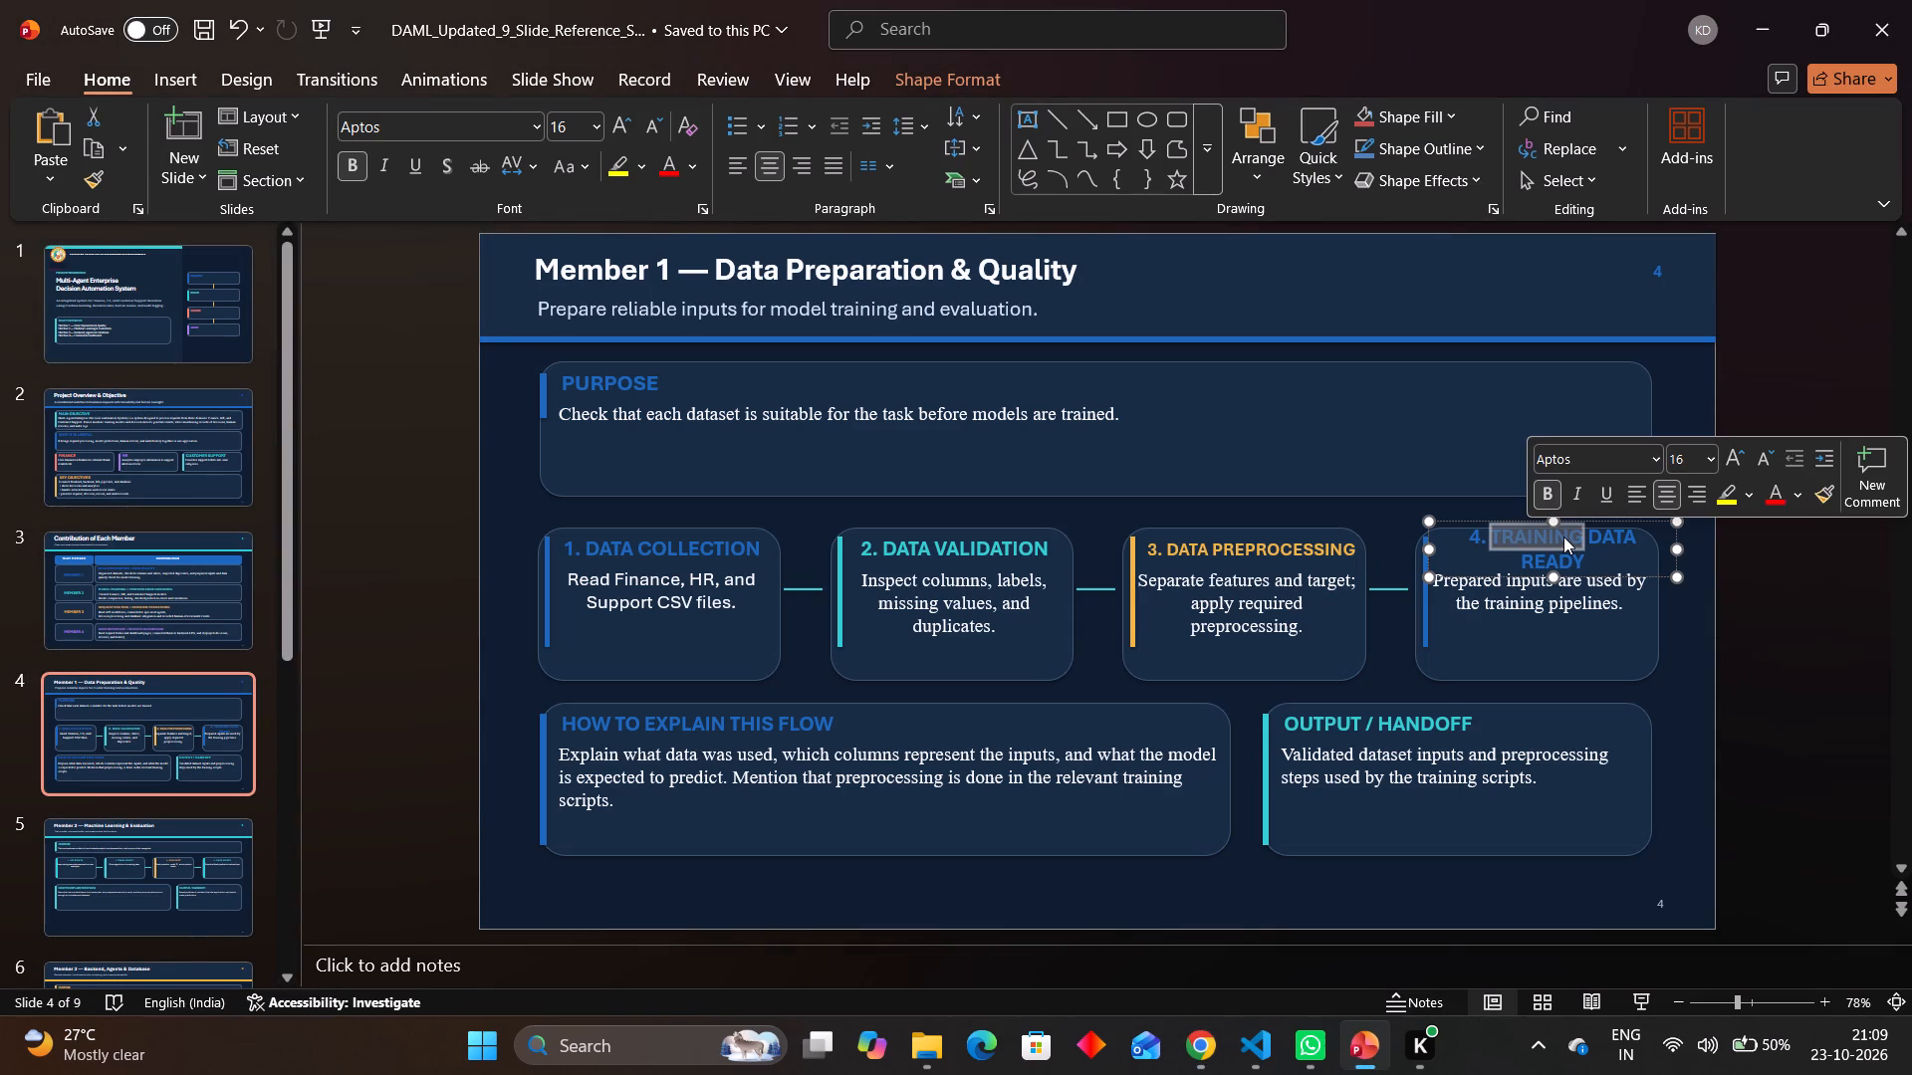
double_click(1563, 558)
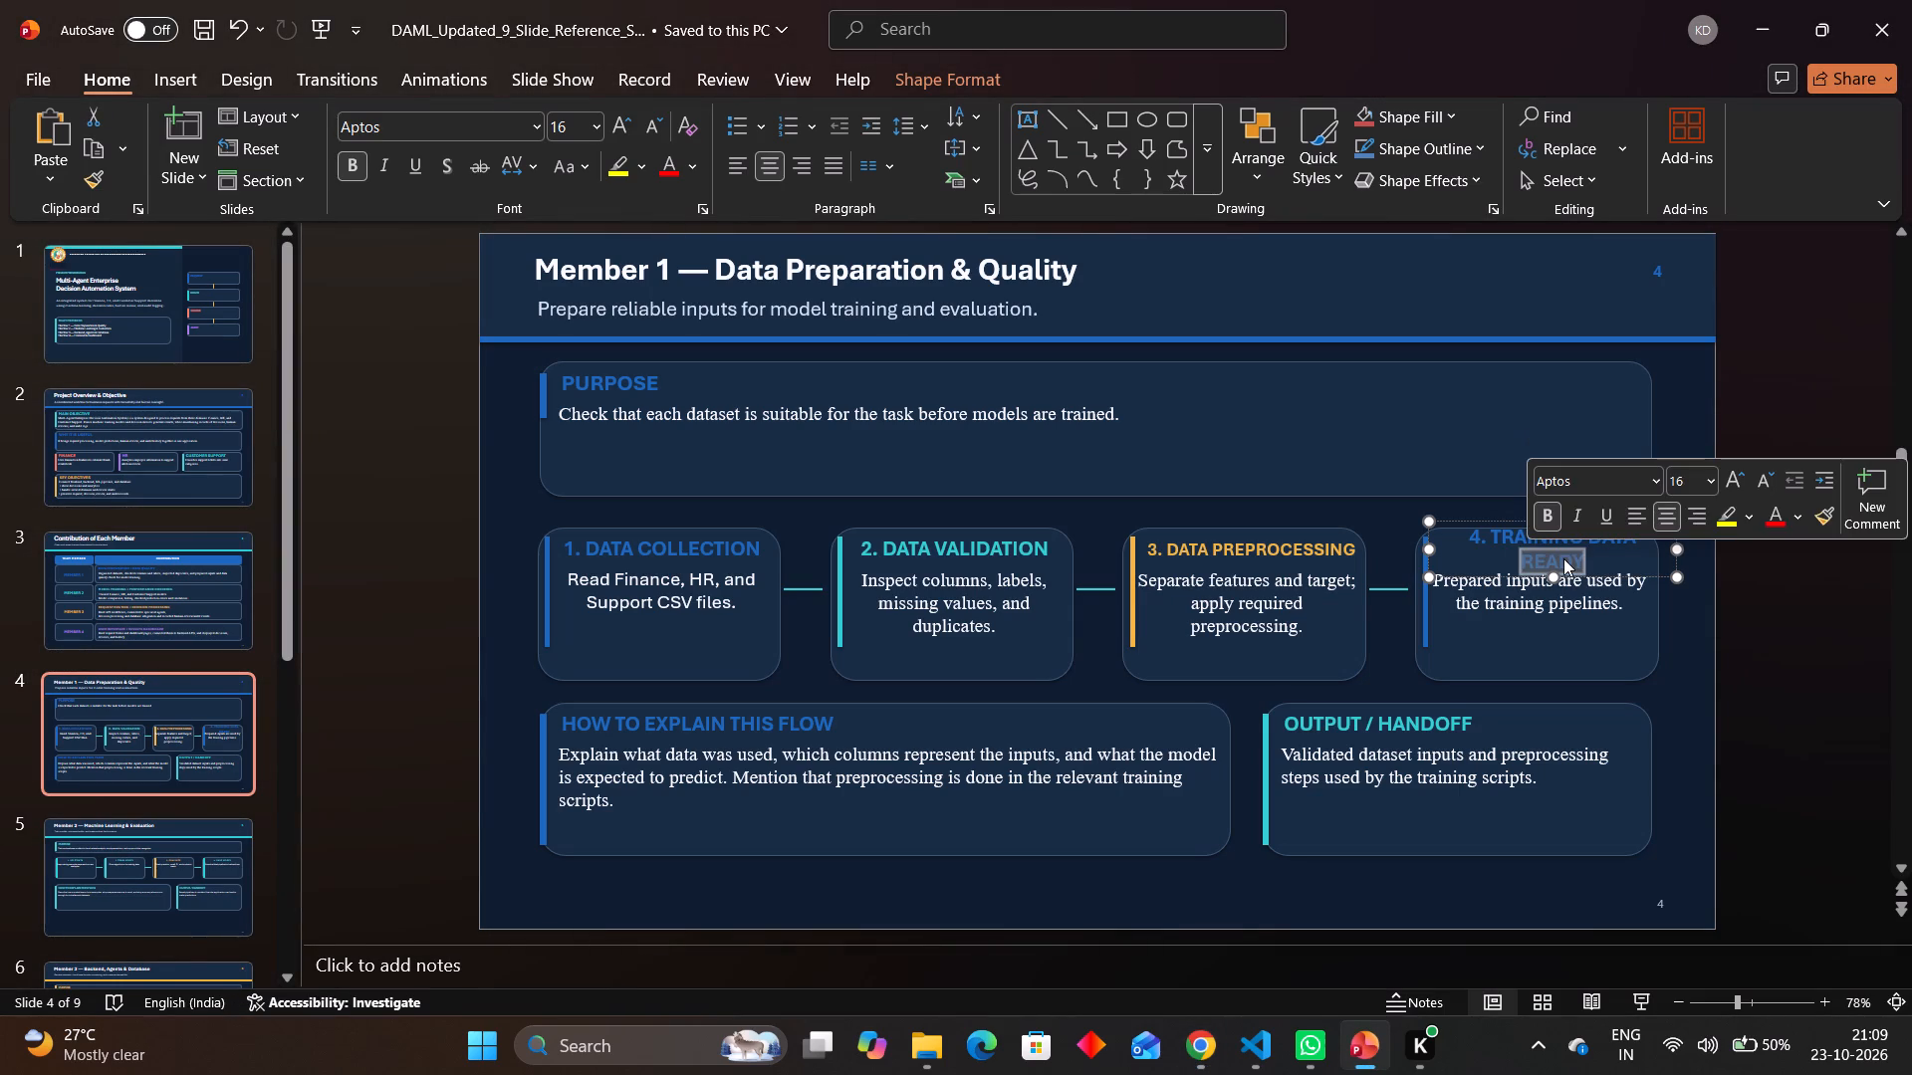
key("BackSpace")
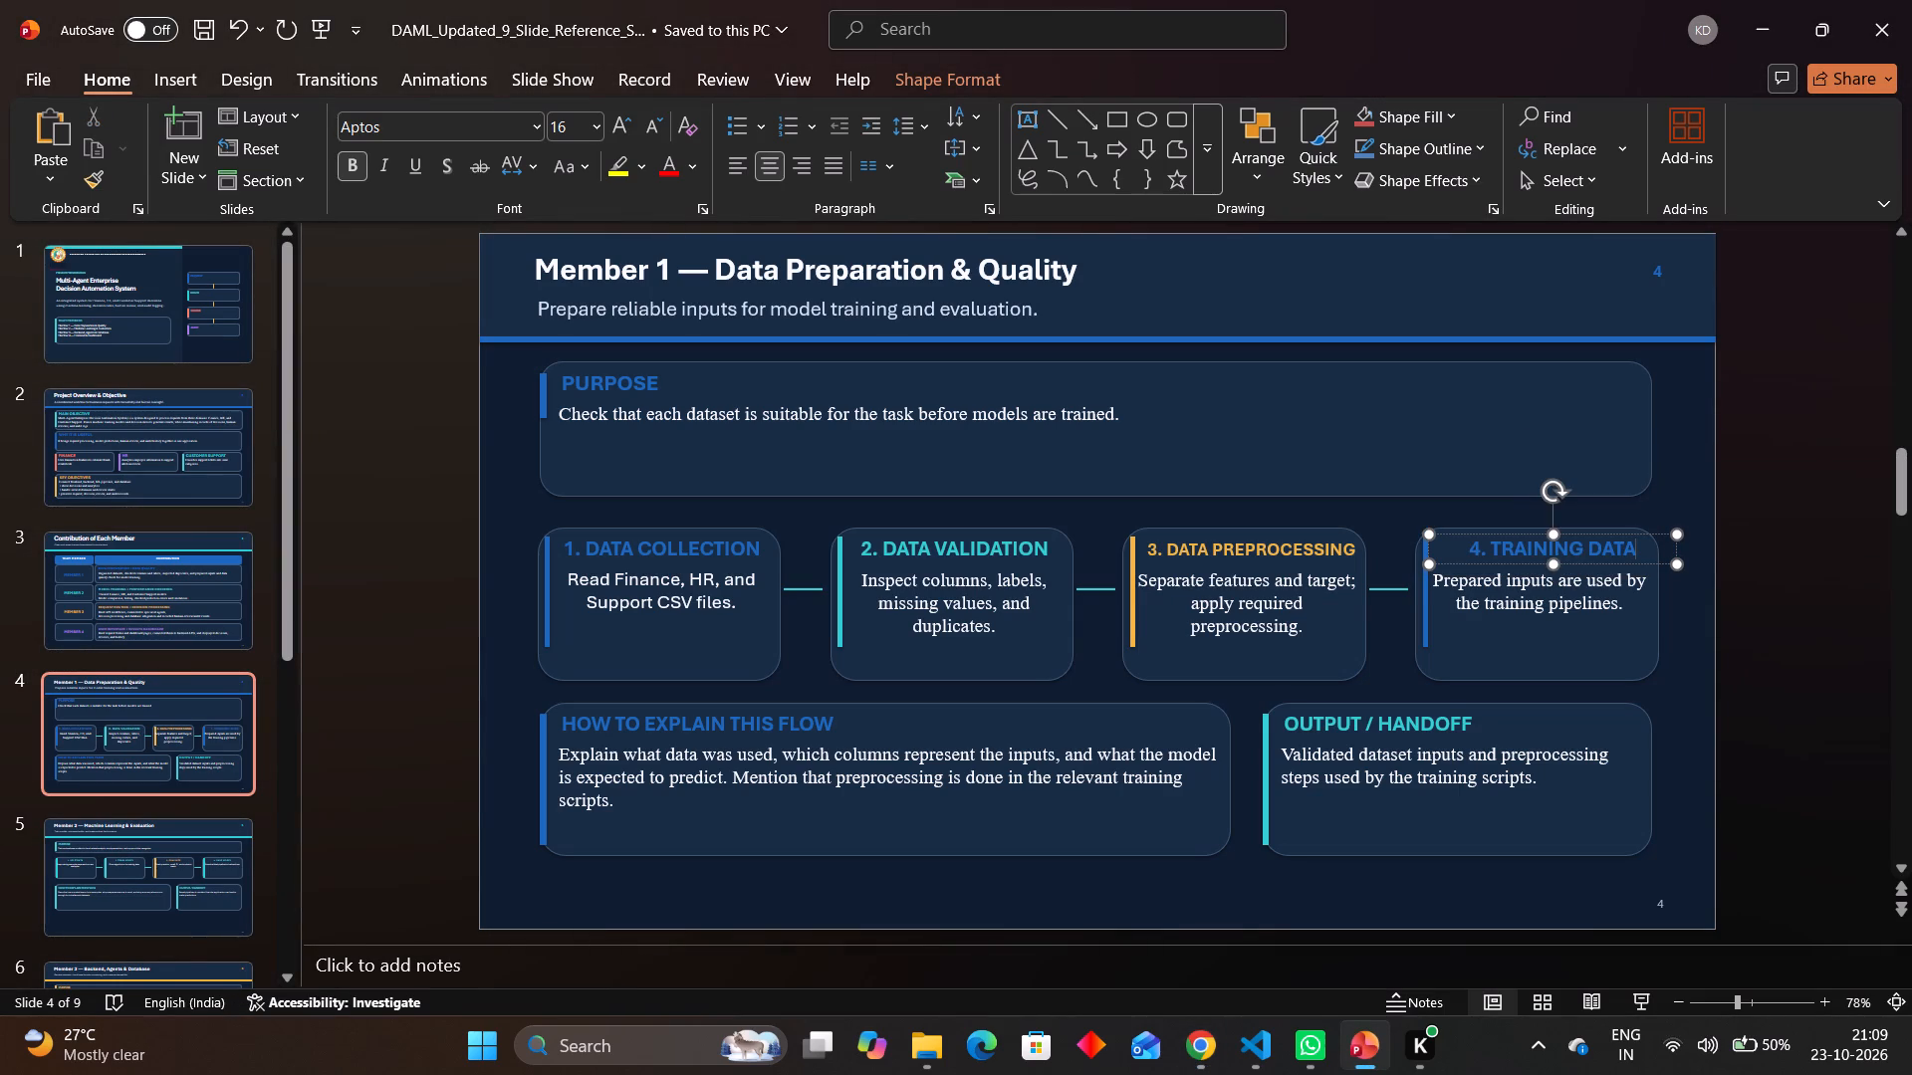
left_click(1581, 548)
key("BackSpace")
key("BackSpace")
key("BackSpace")
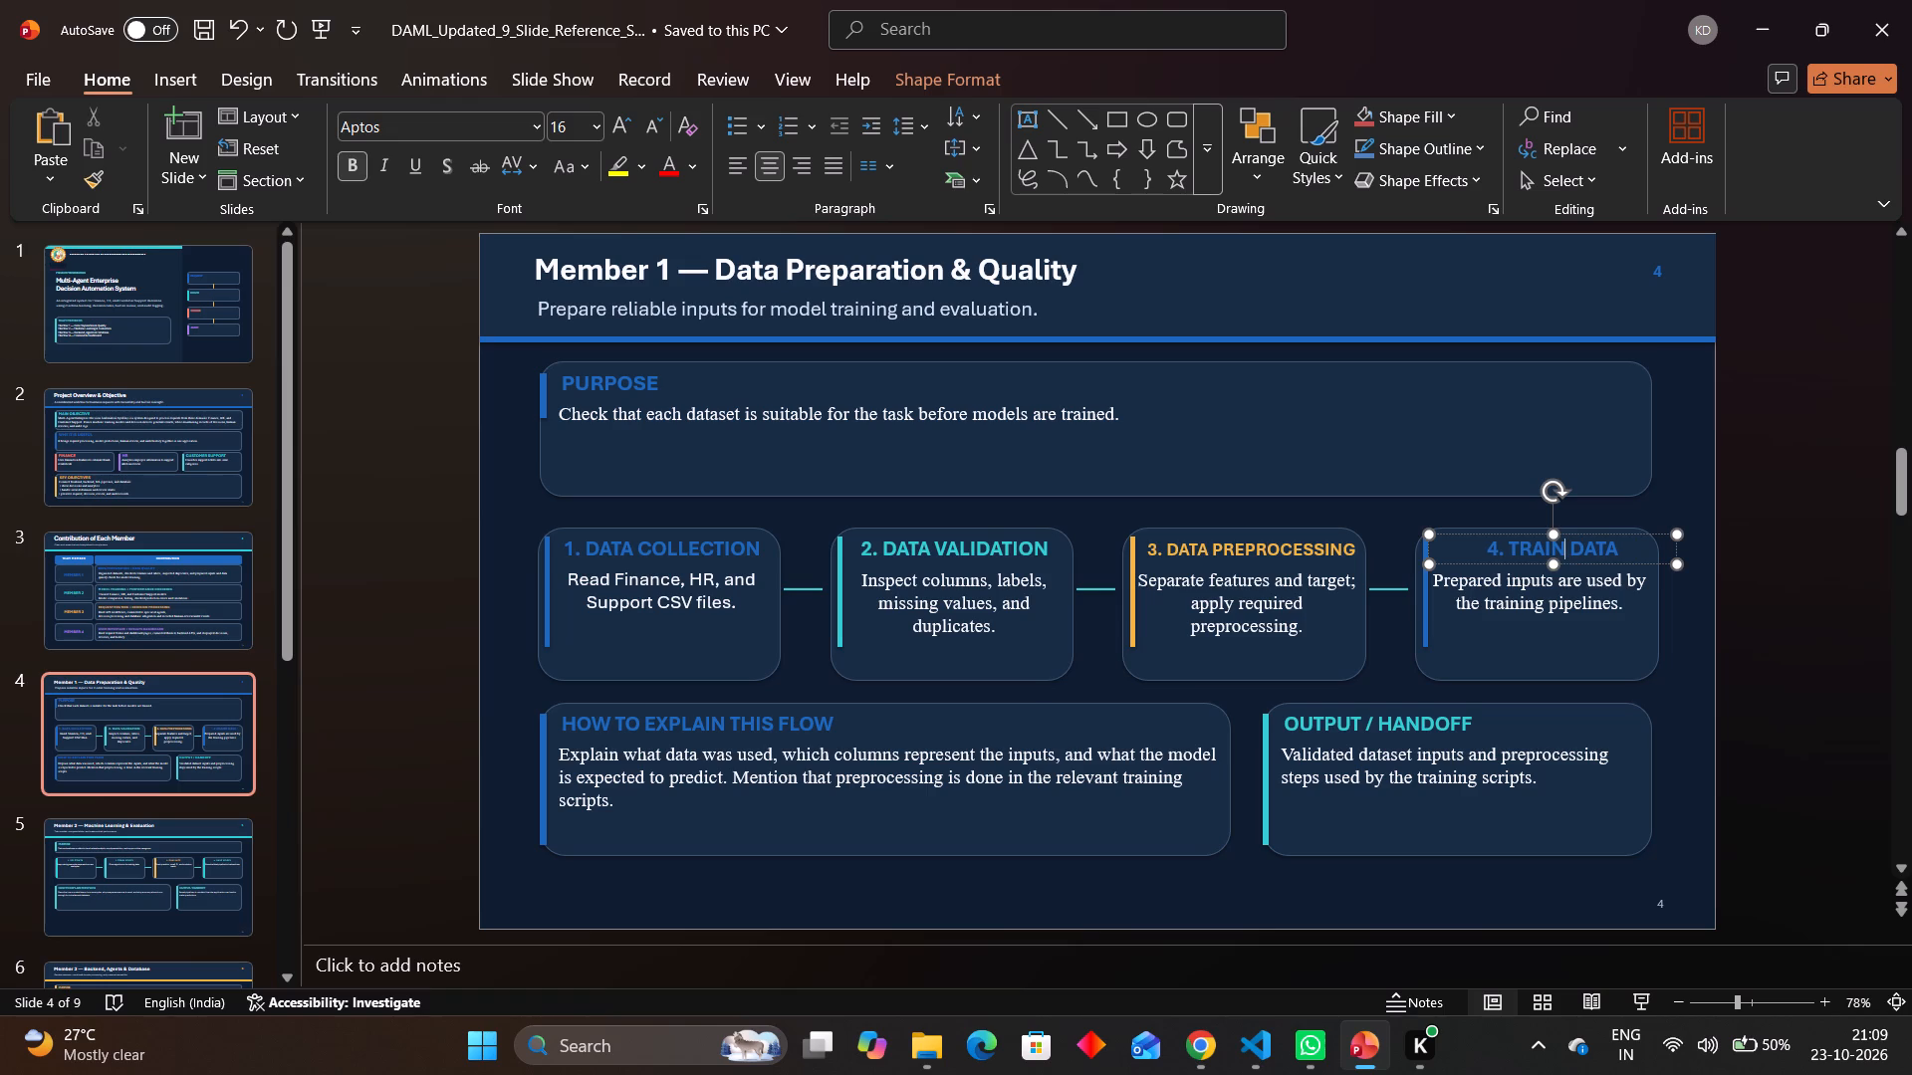
type("ED")
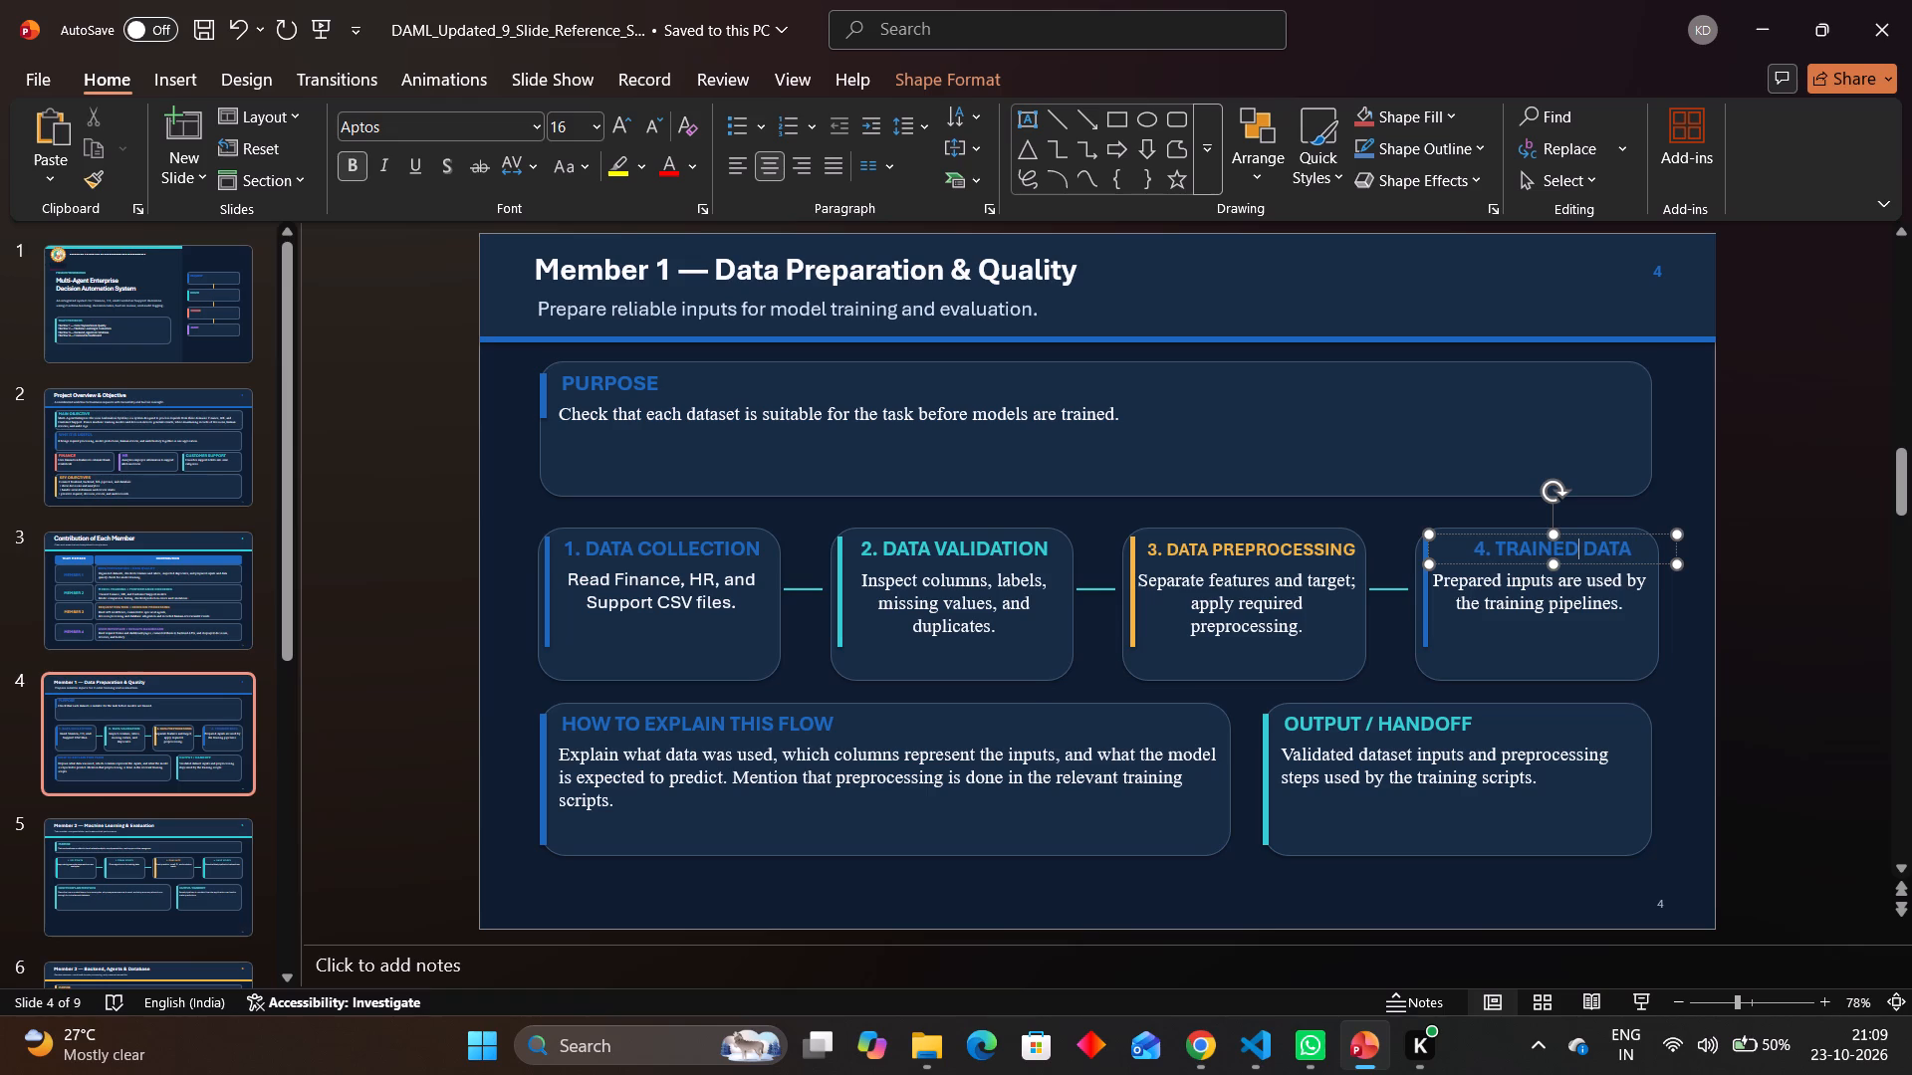
left_click_drag(1639, 562, 1617, 562)
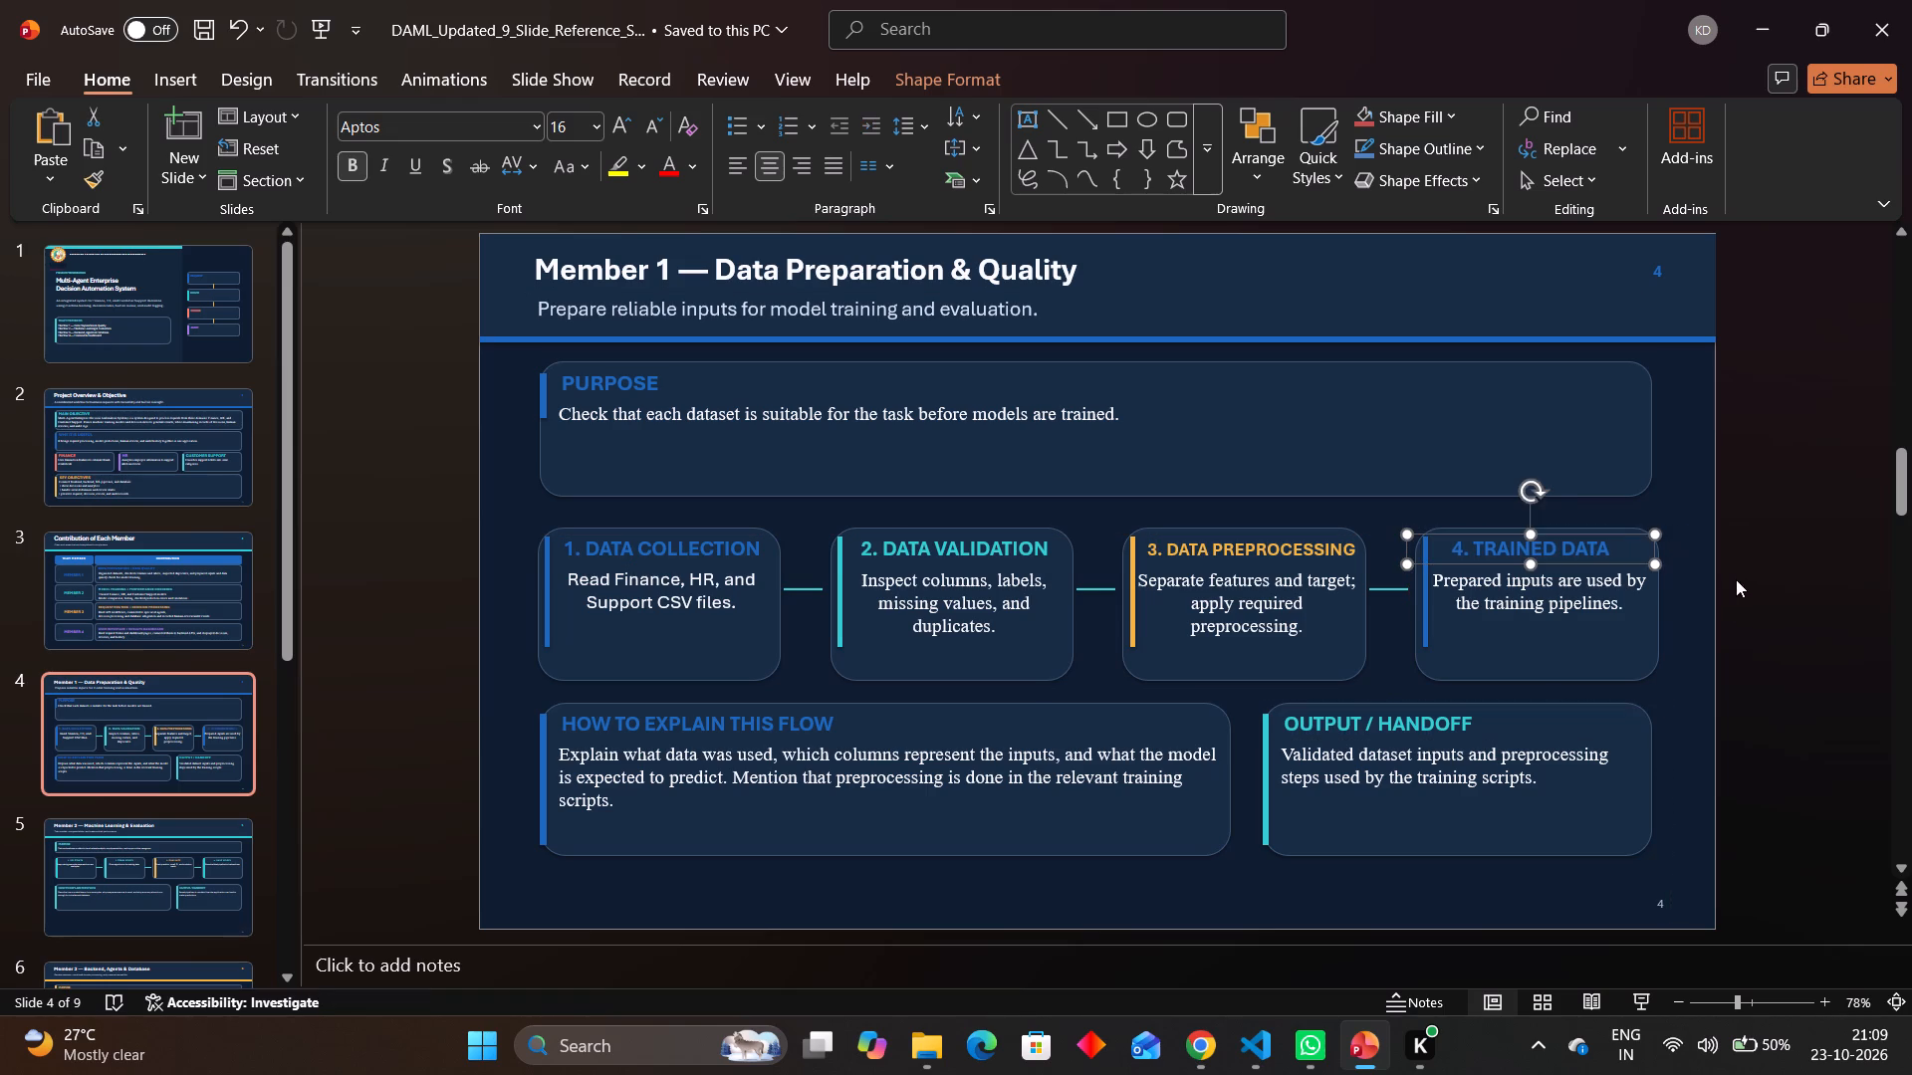
left_click(1713, 595)
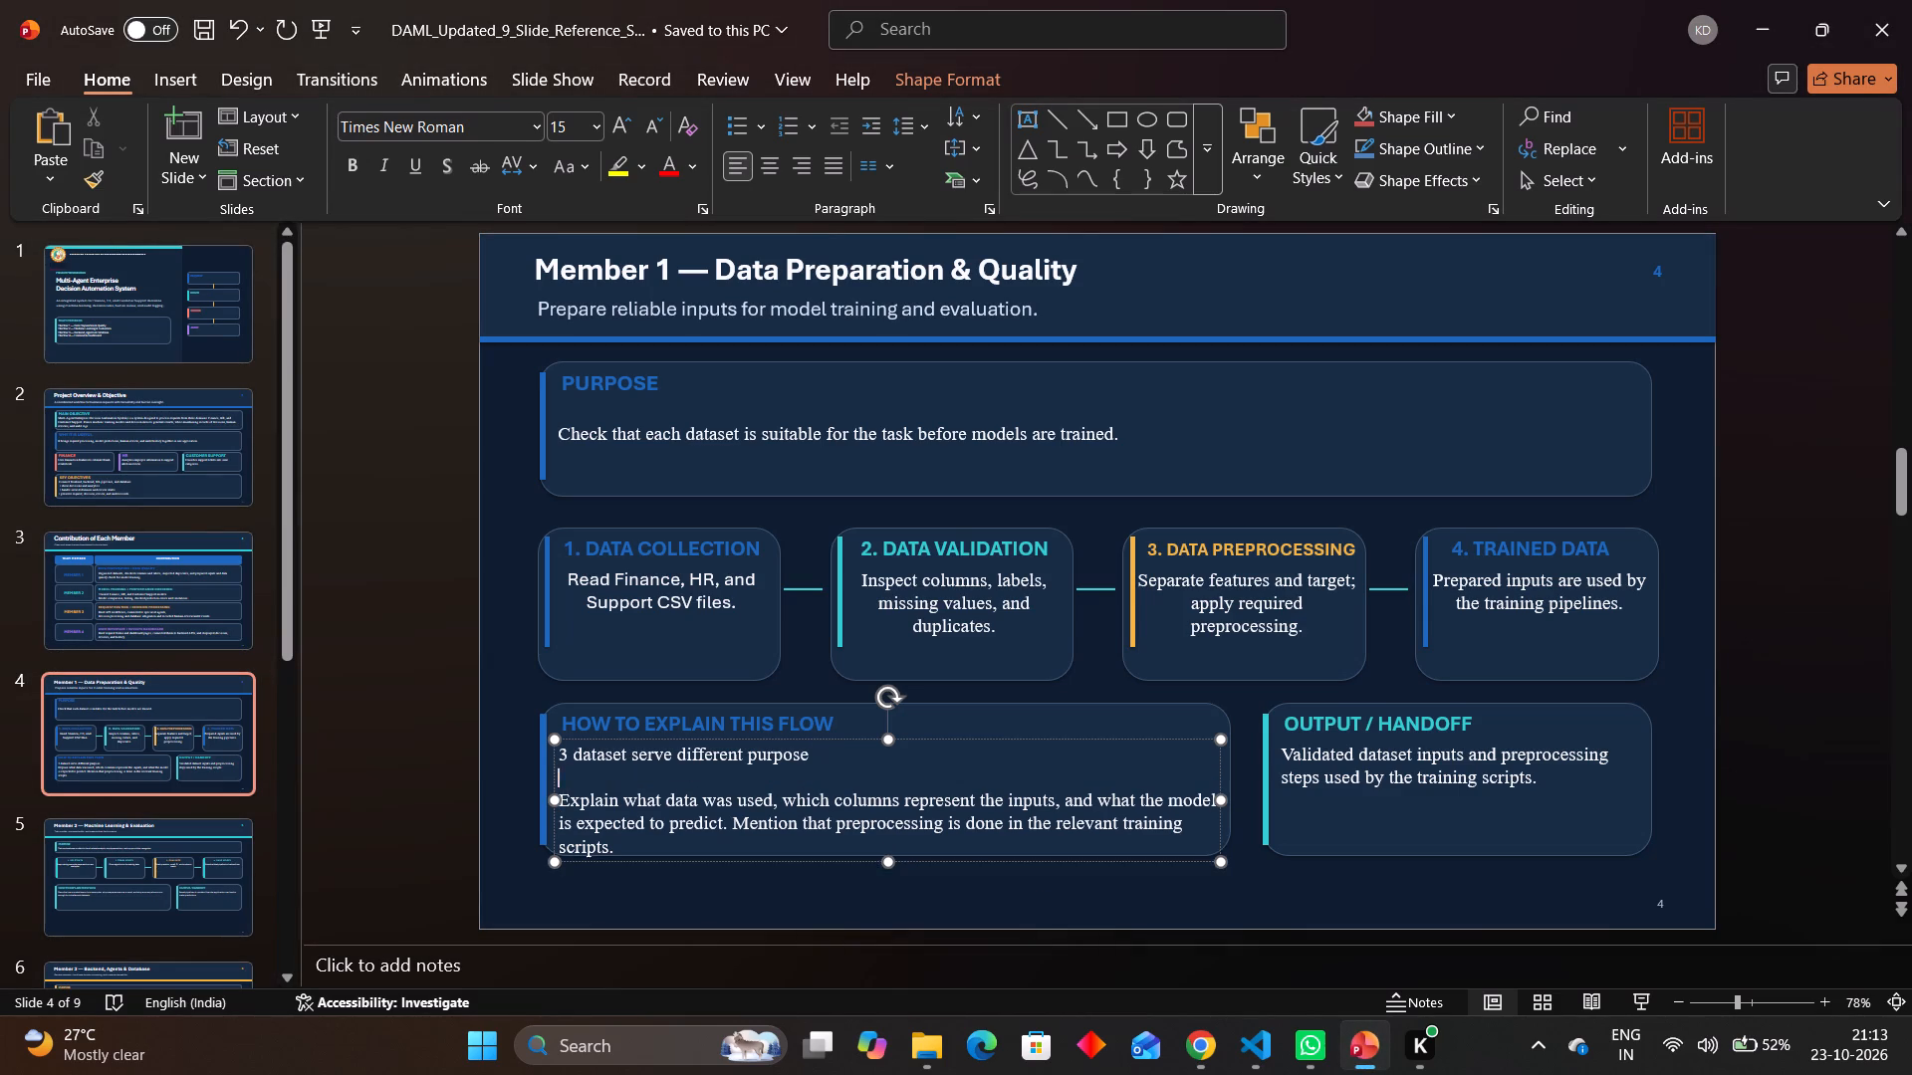
key("ctrl+v")
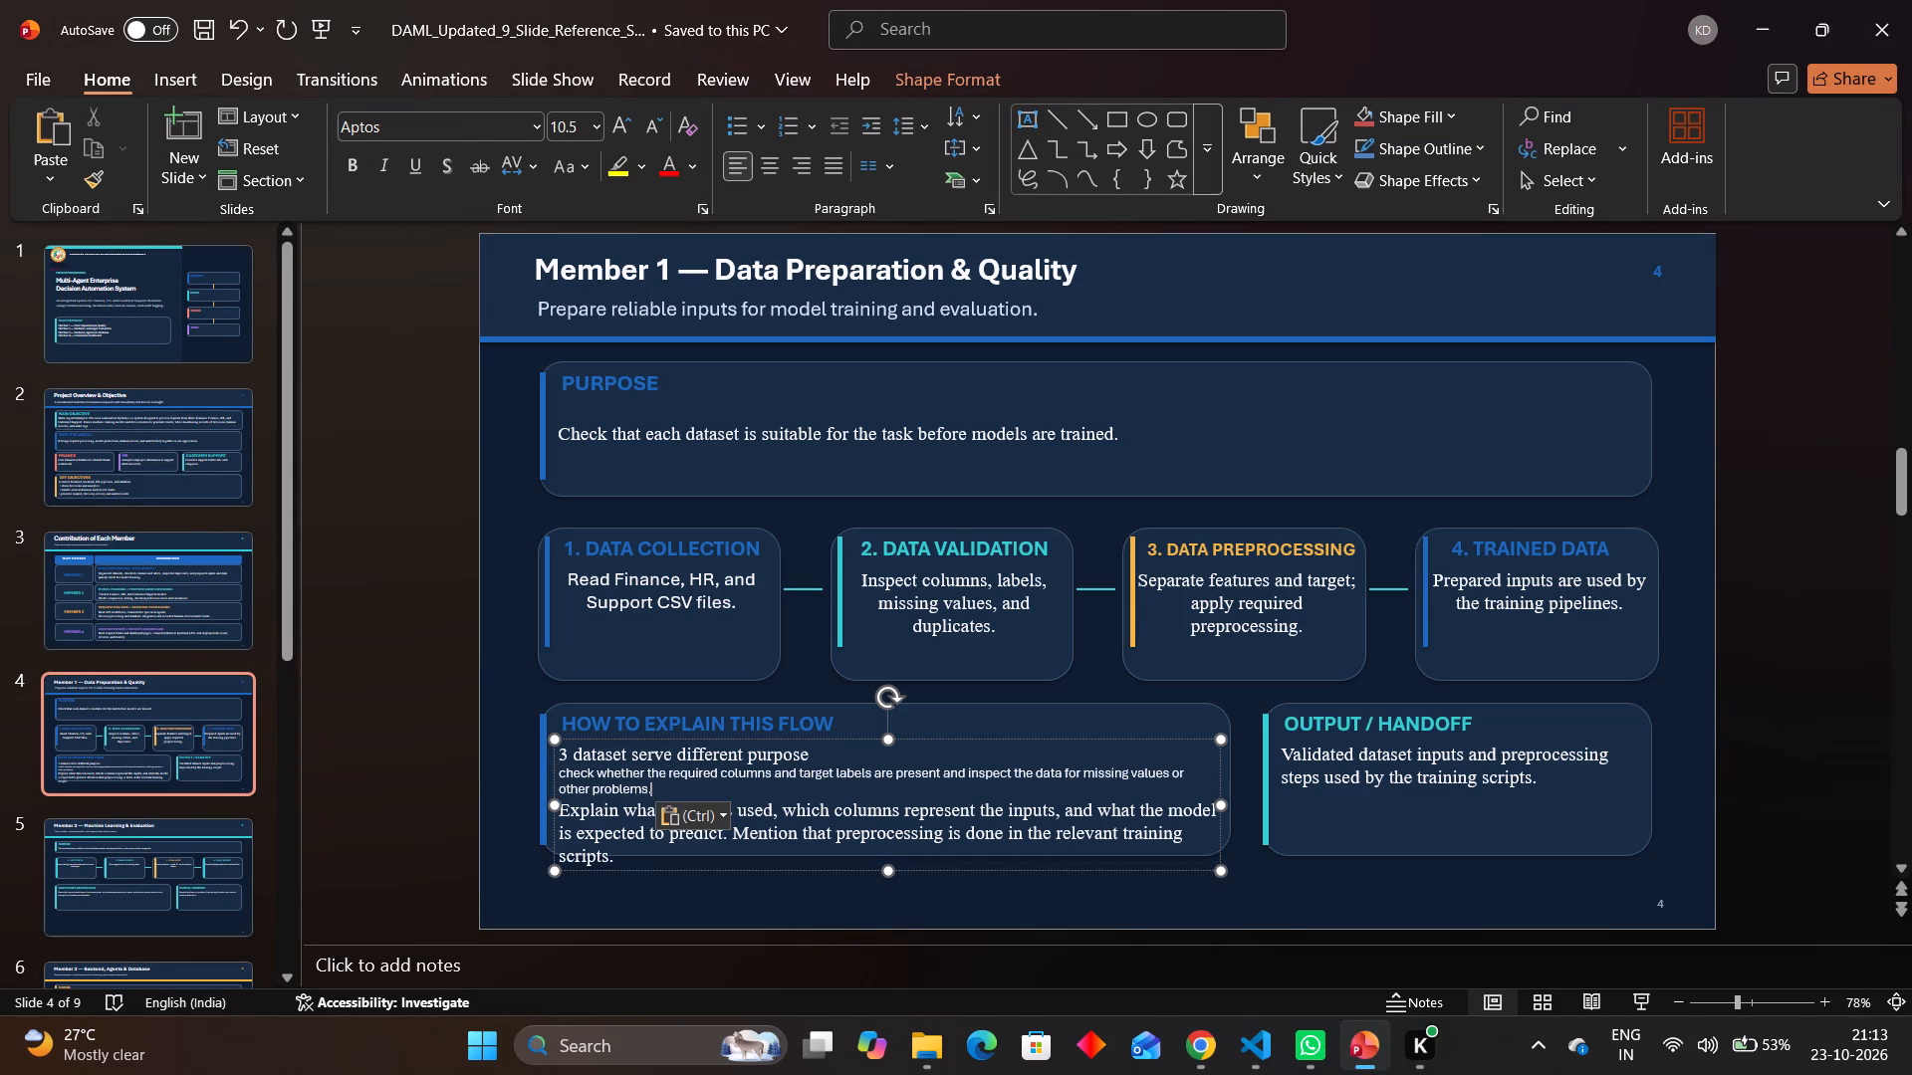
key("Down")
key("Down")
key("Return")
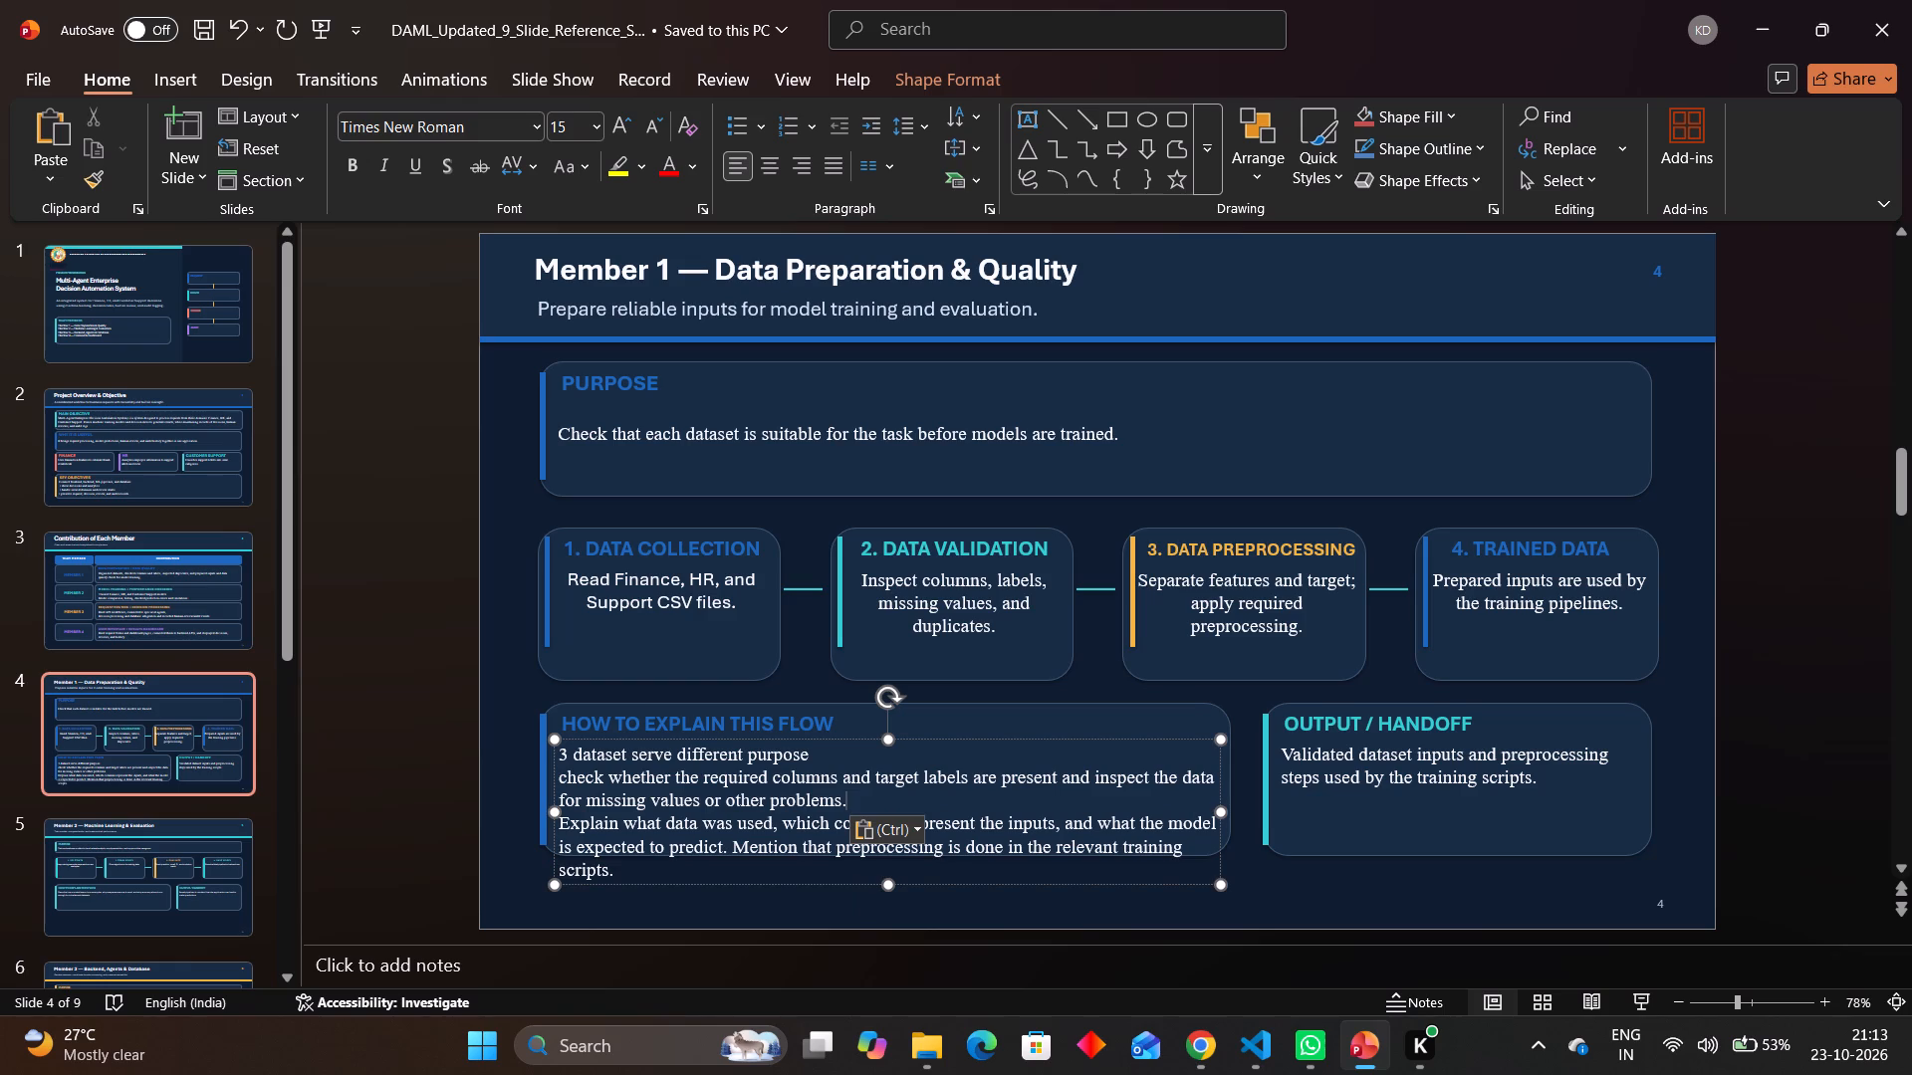
Move the OUTPUT / HANDOFF box with its accent bar, heading and text horizontally until it extends past the slide's right edge.
left_click_drag(1250, 870, 1564, 744)
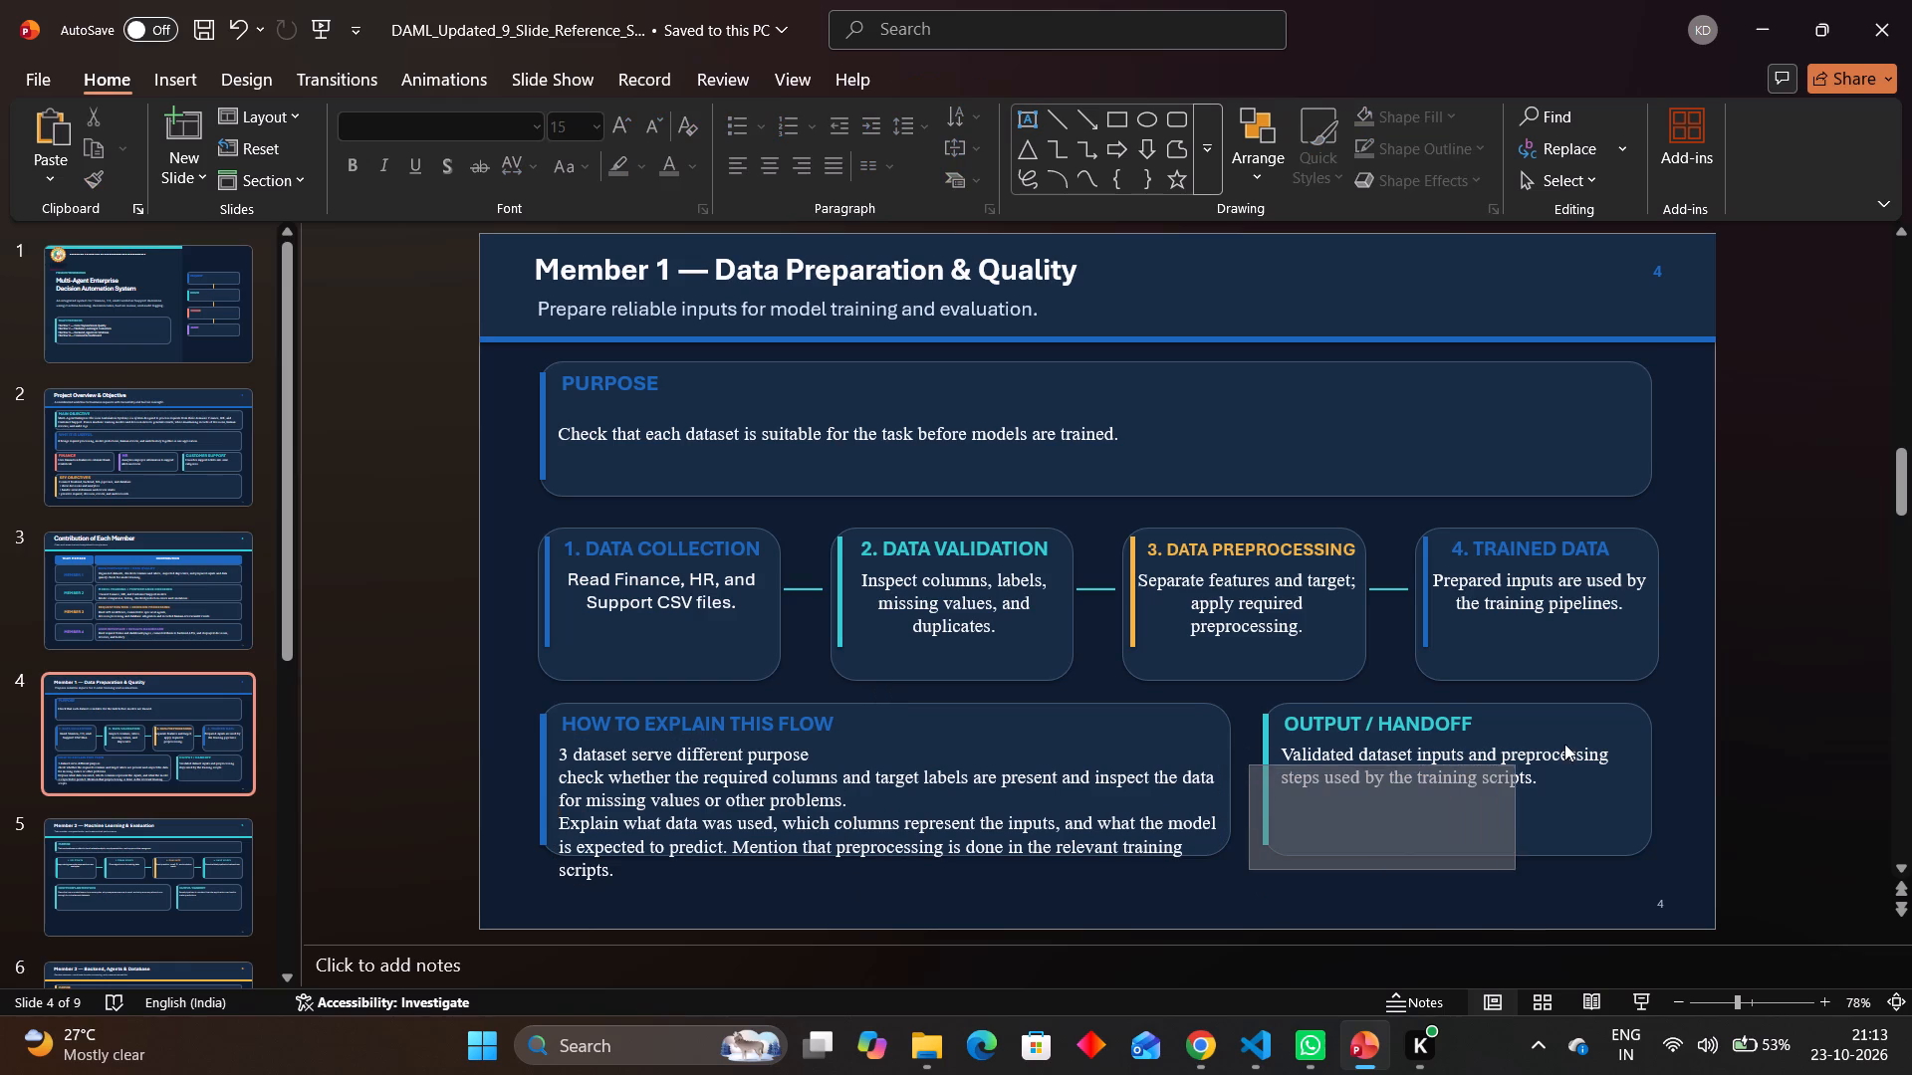
left_click_drag(1564, 744, 1790, 695)
key("Right")
key("Right")
key("Right")
key("Right")
key("Right")
key("Right")
key("Right")
key("Right")
key("Right")
key("Right")
key("Right")
key("Right")
key("Right")
key("Right")
key("Right")
key("Right")
key("Right")
key("Right")
key("Right")
key("Right")
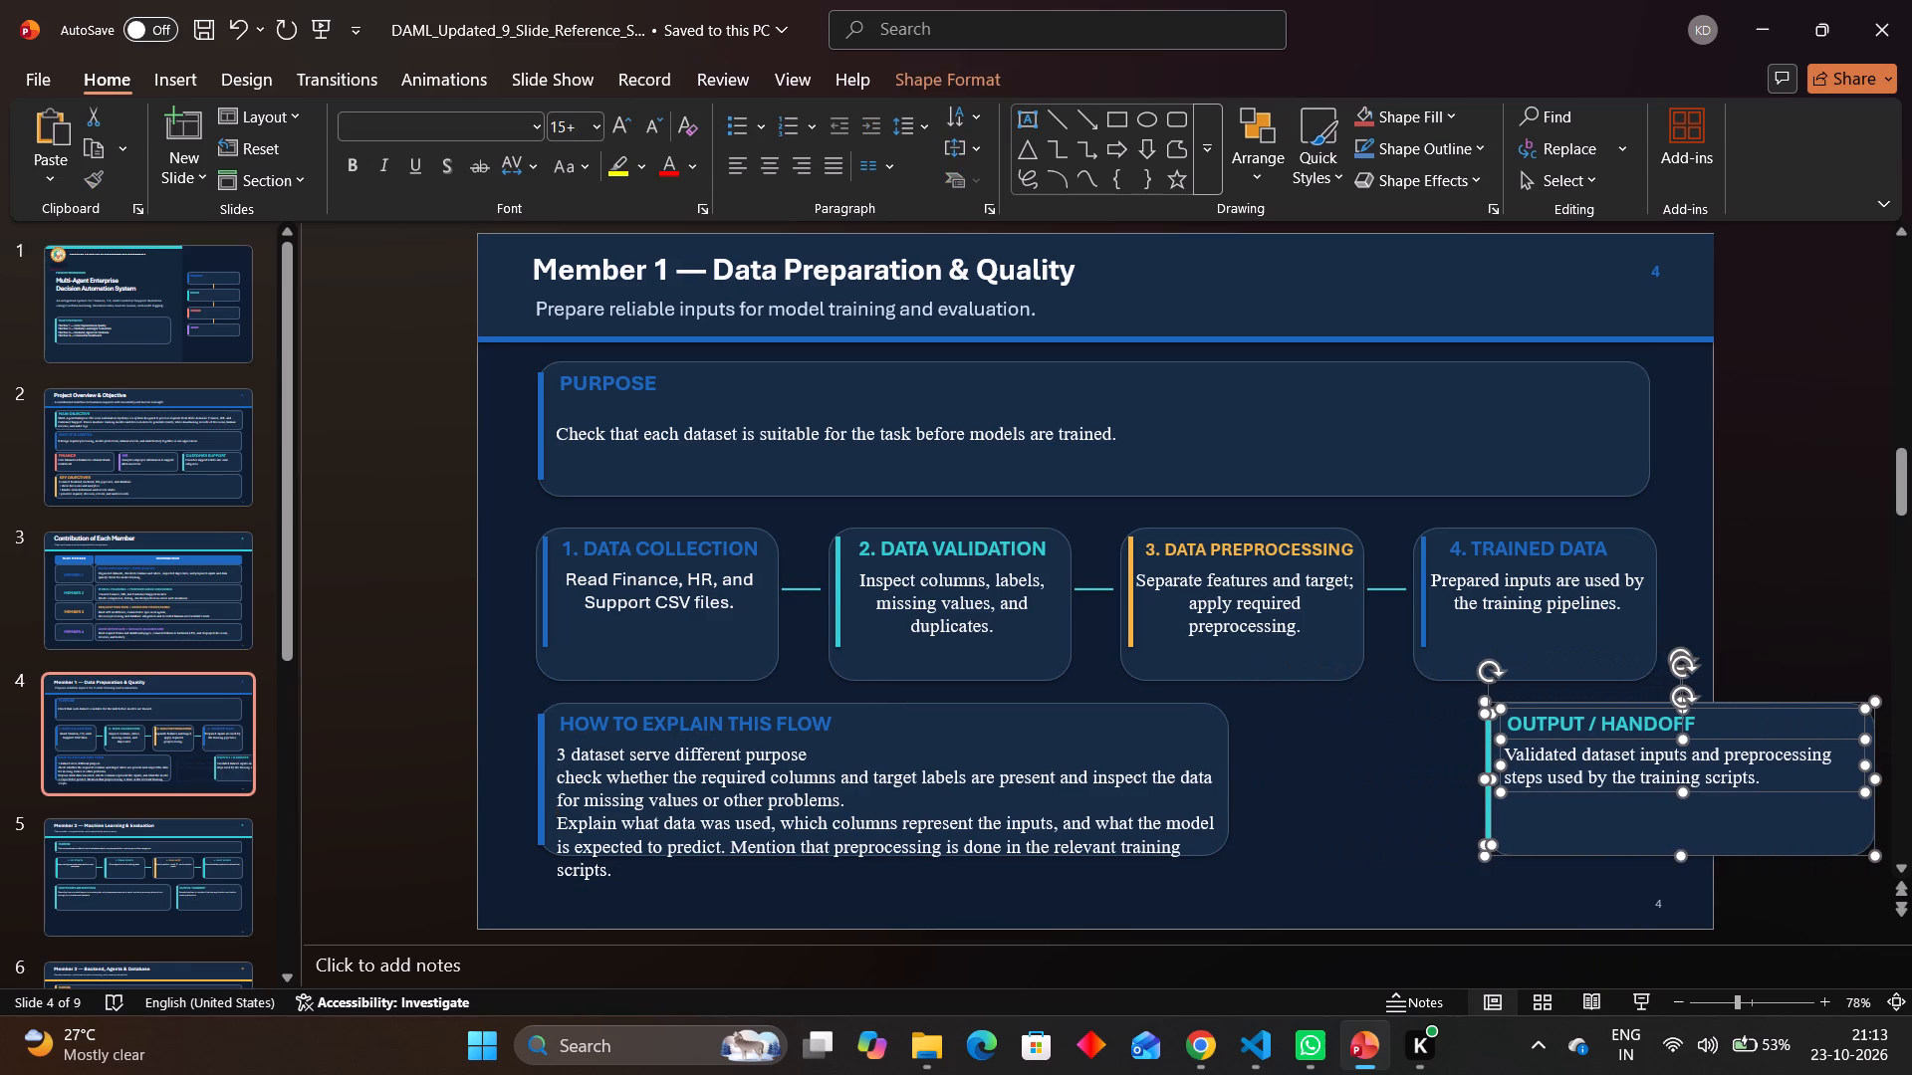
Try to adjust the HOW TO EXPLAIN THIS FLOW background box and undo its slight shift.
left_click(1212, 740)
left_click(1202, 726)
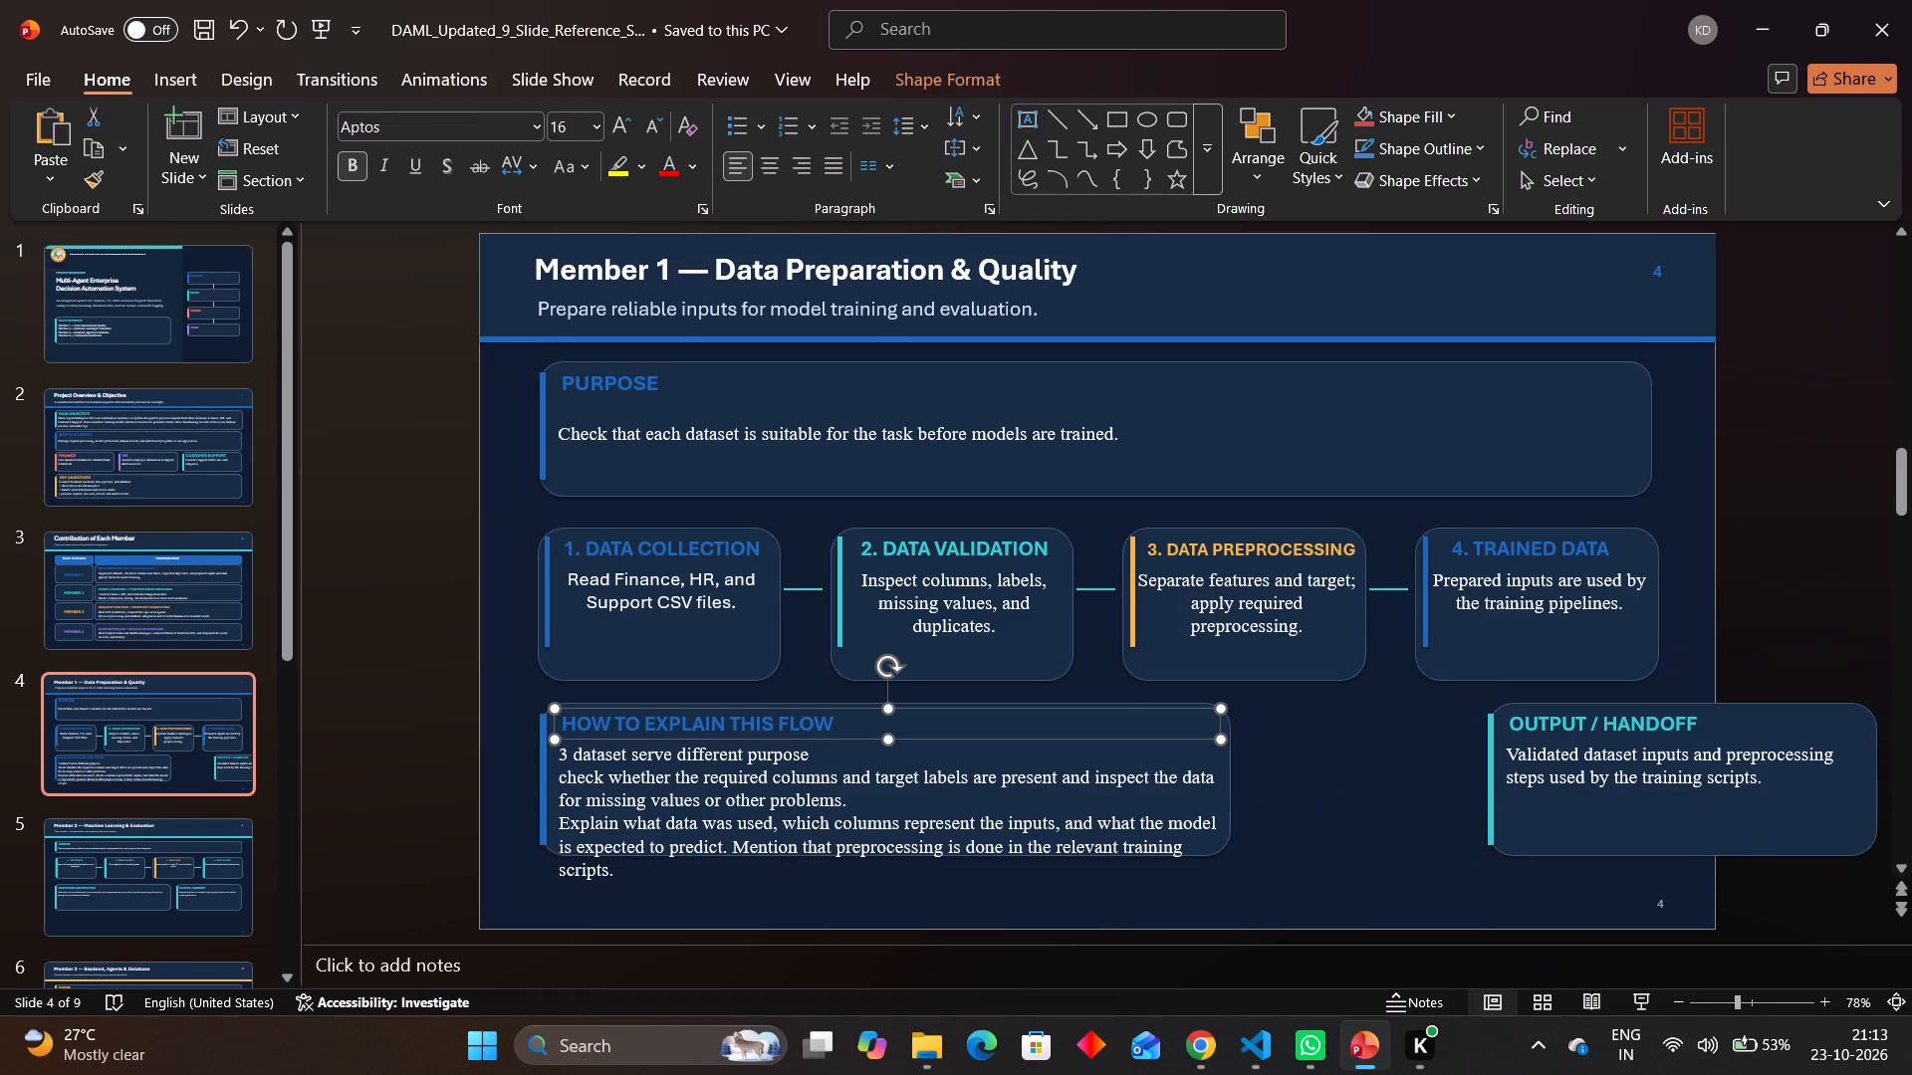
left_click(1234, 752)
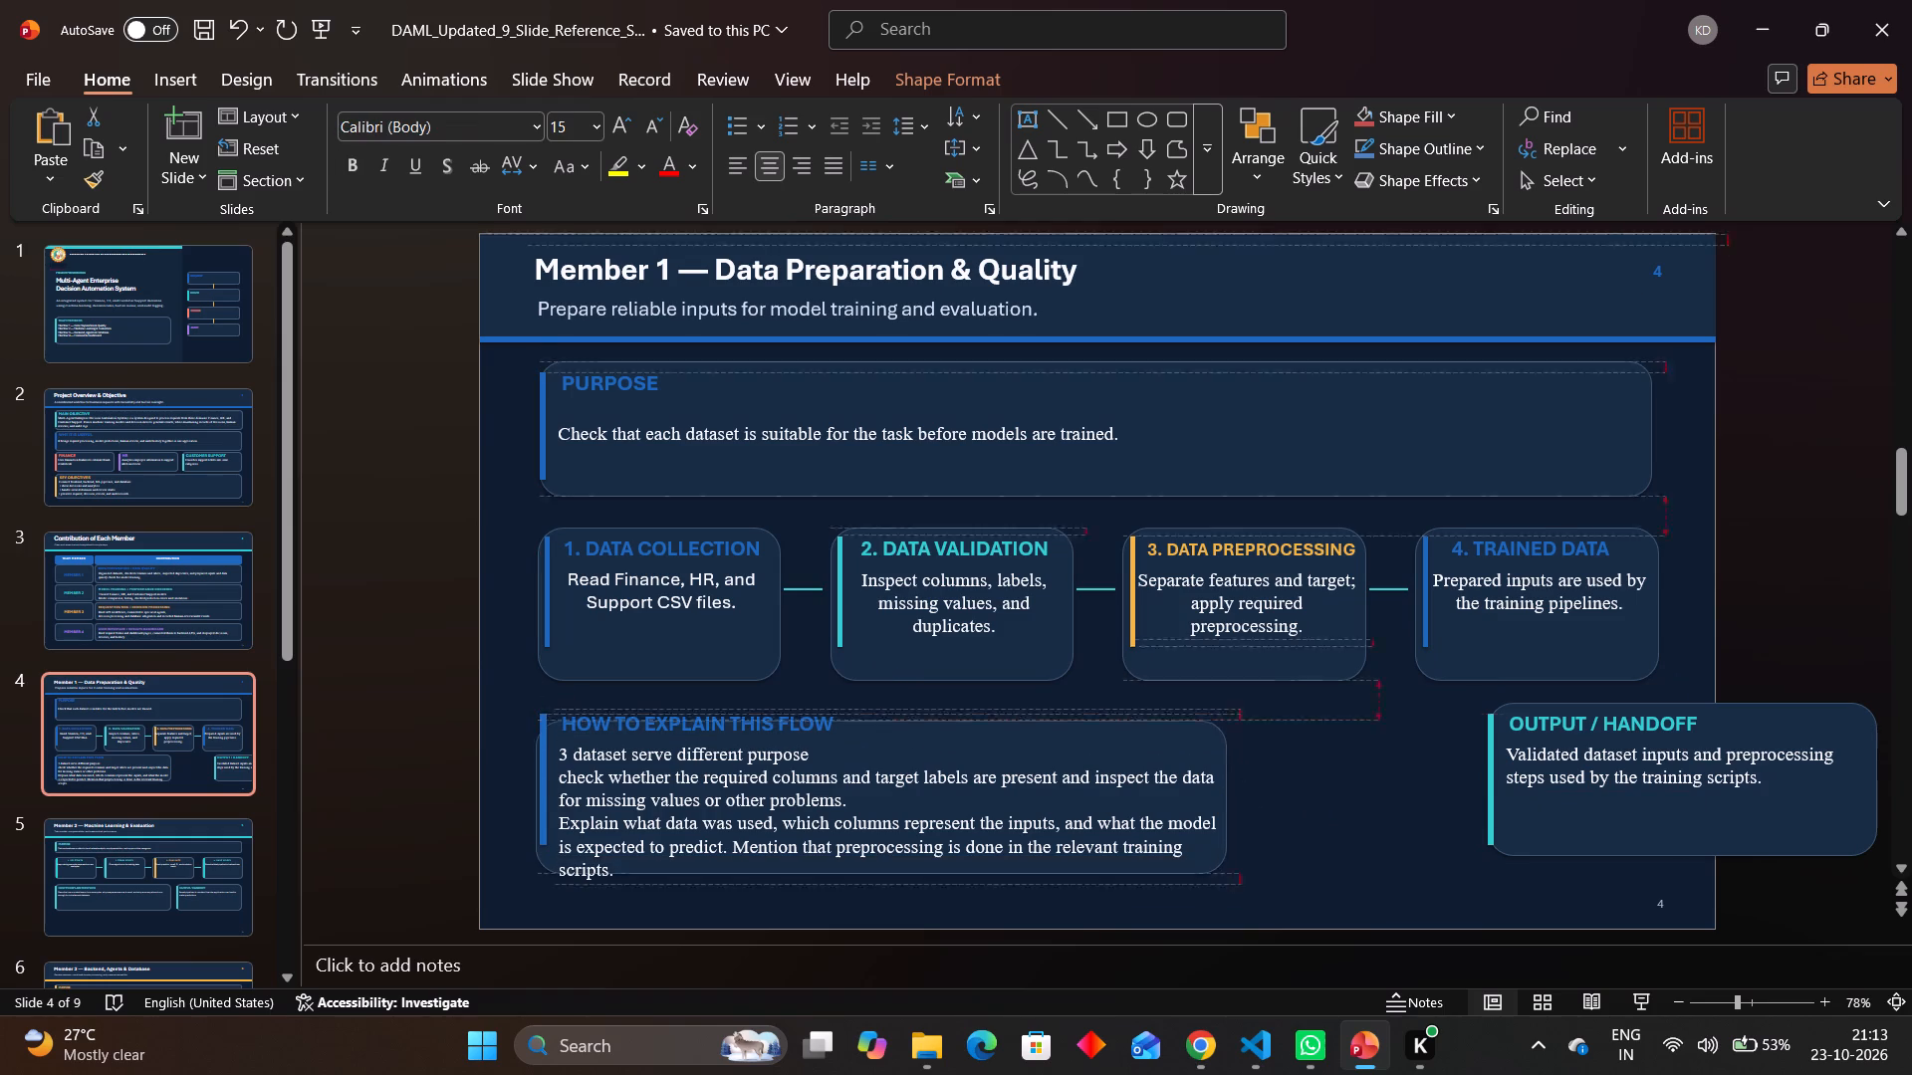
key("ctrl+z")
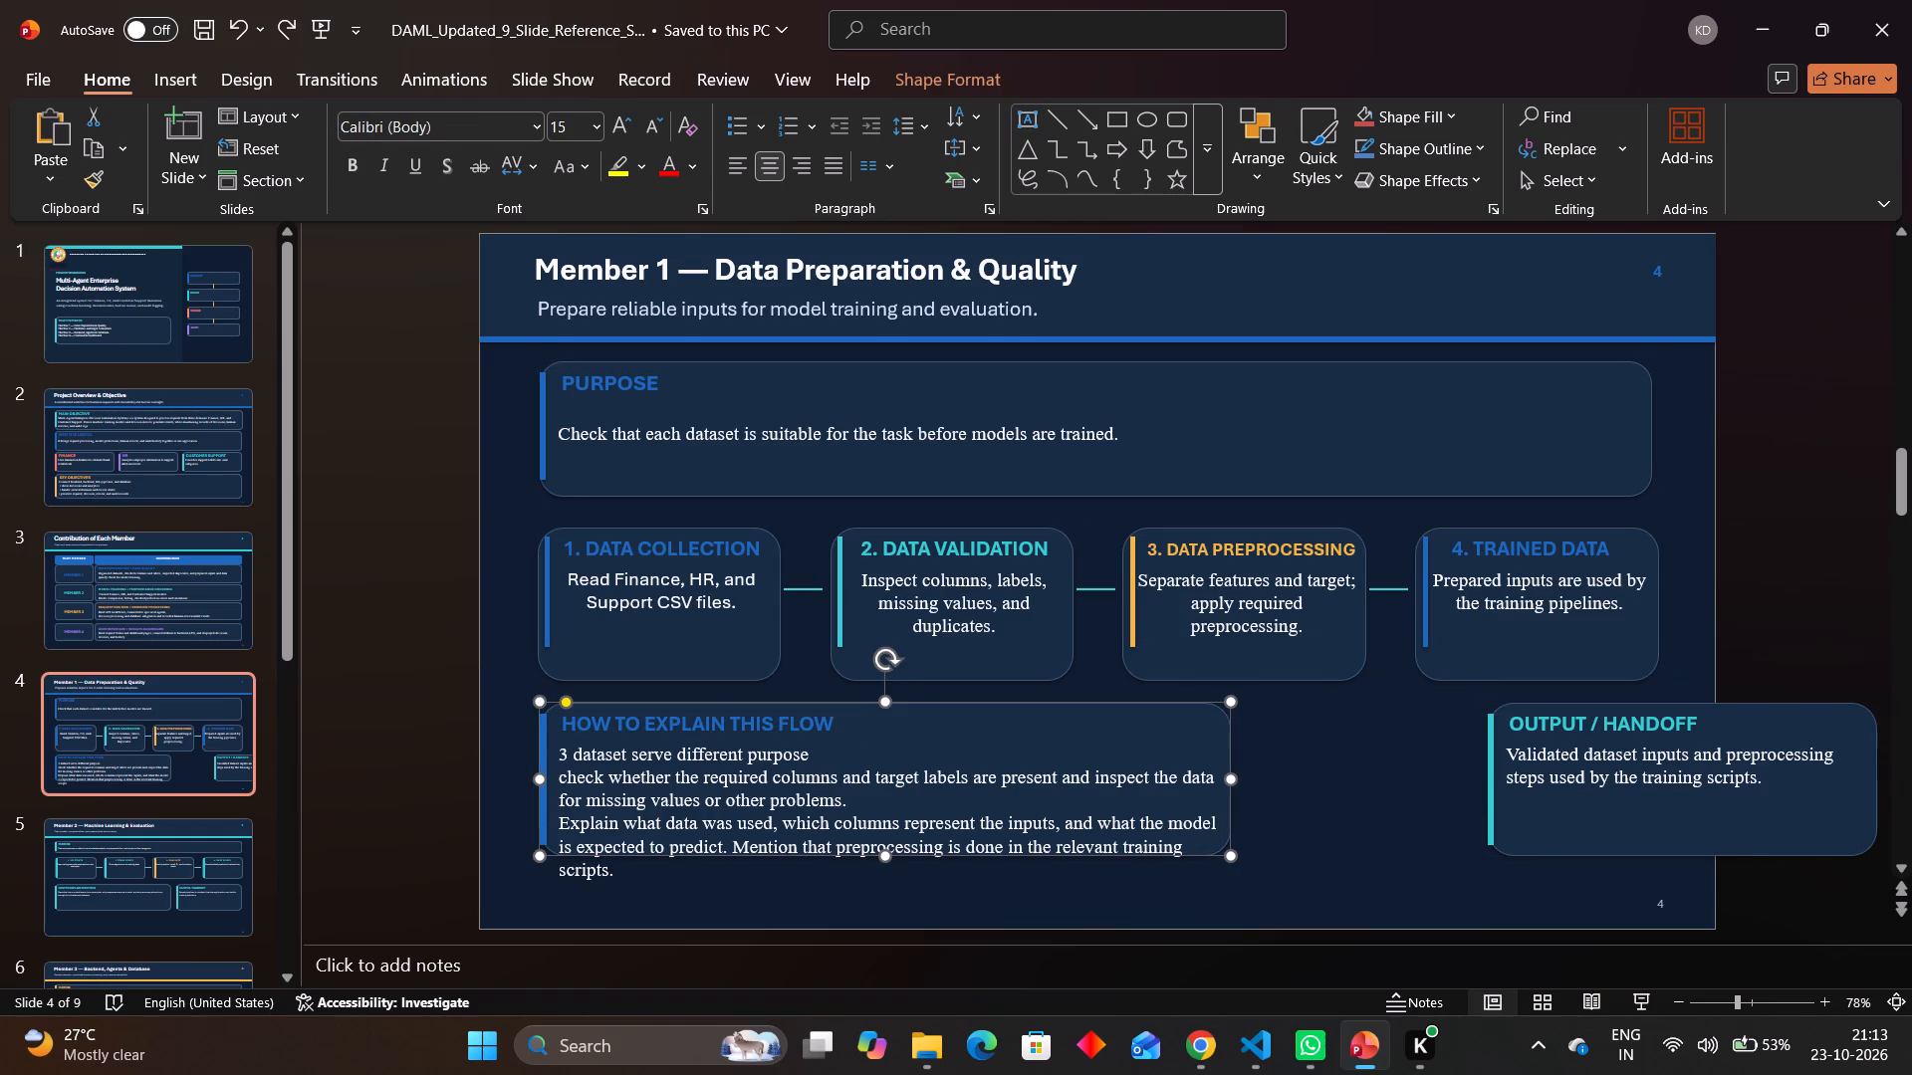
Widen the HOW TO EXPLAIN THIS FLOW background box toward OUTPUT / HANDOFF and extend it downward to enclose all its text.
left_click_drag(1230, 782, 1397, 782)
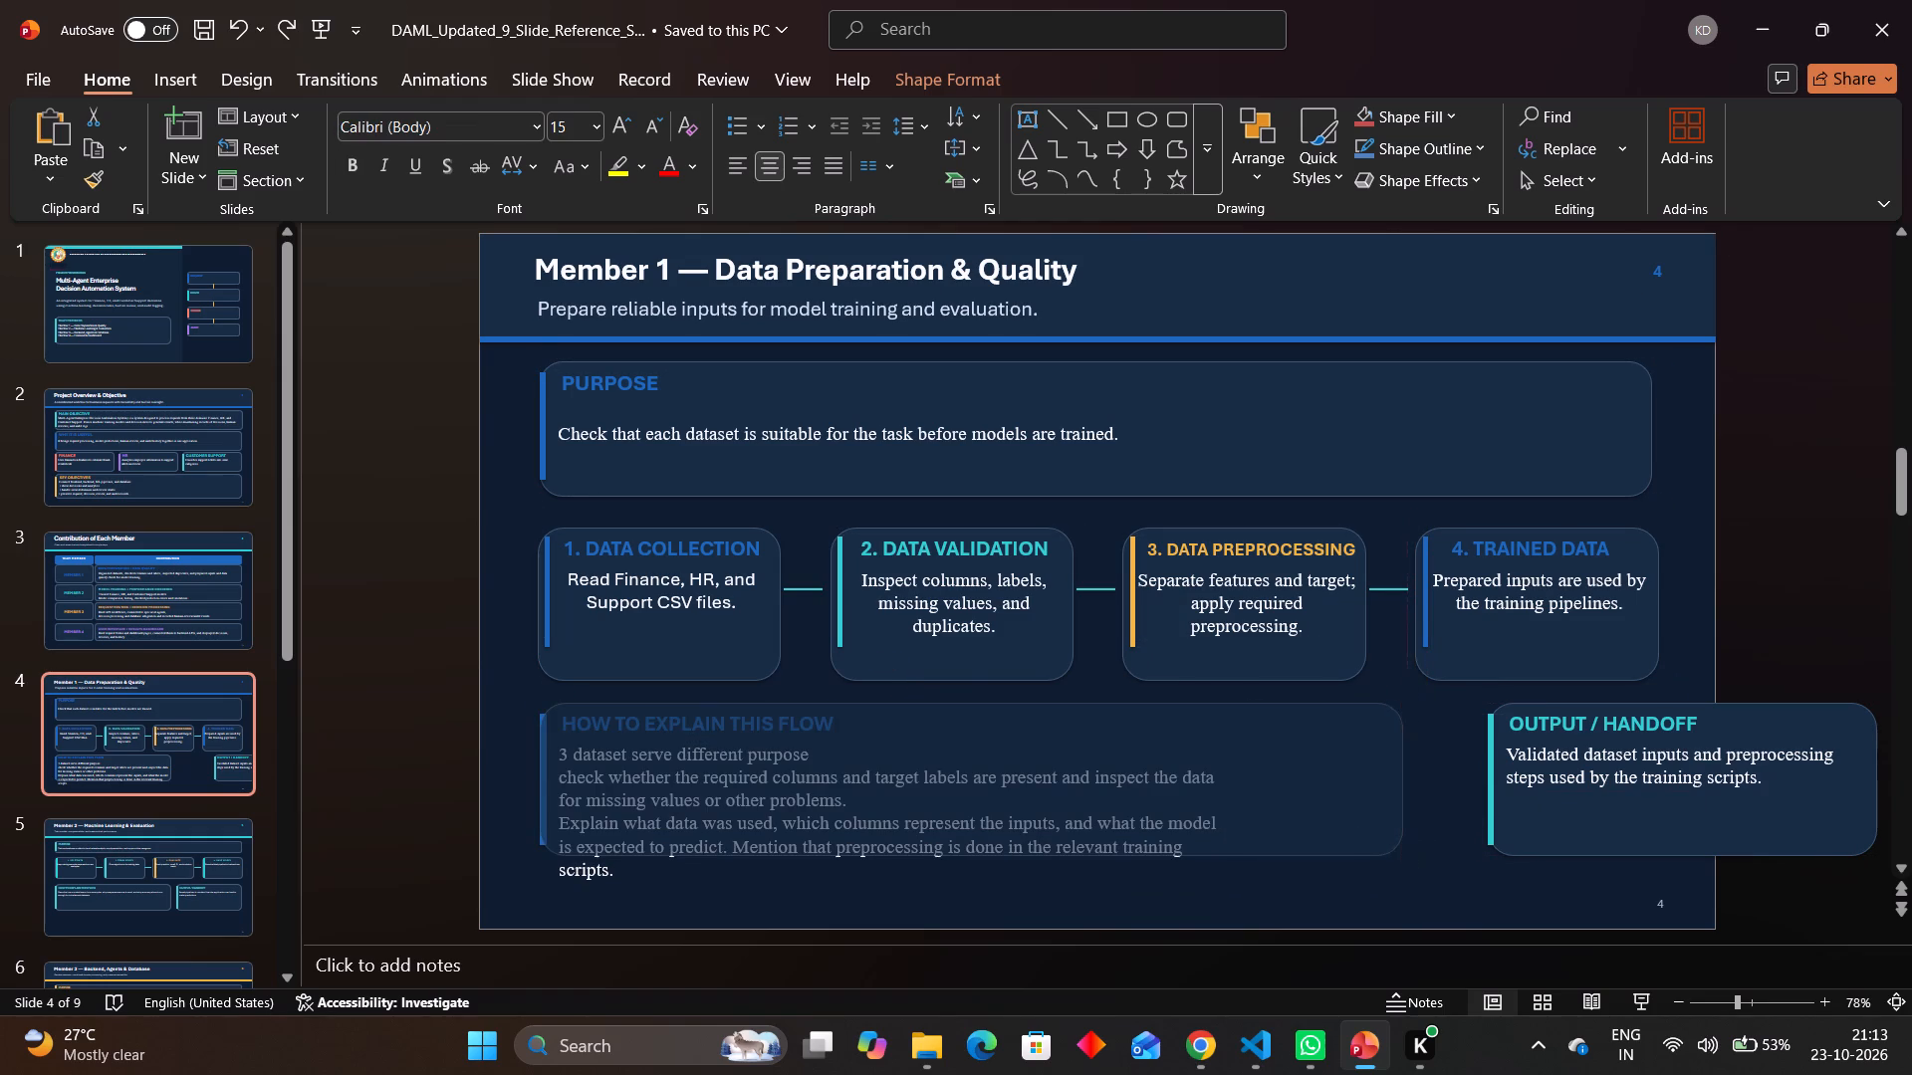
left_click_drag(1397, 782, 1394, 782)
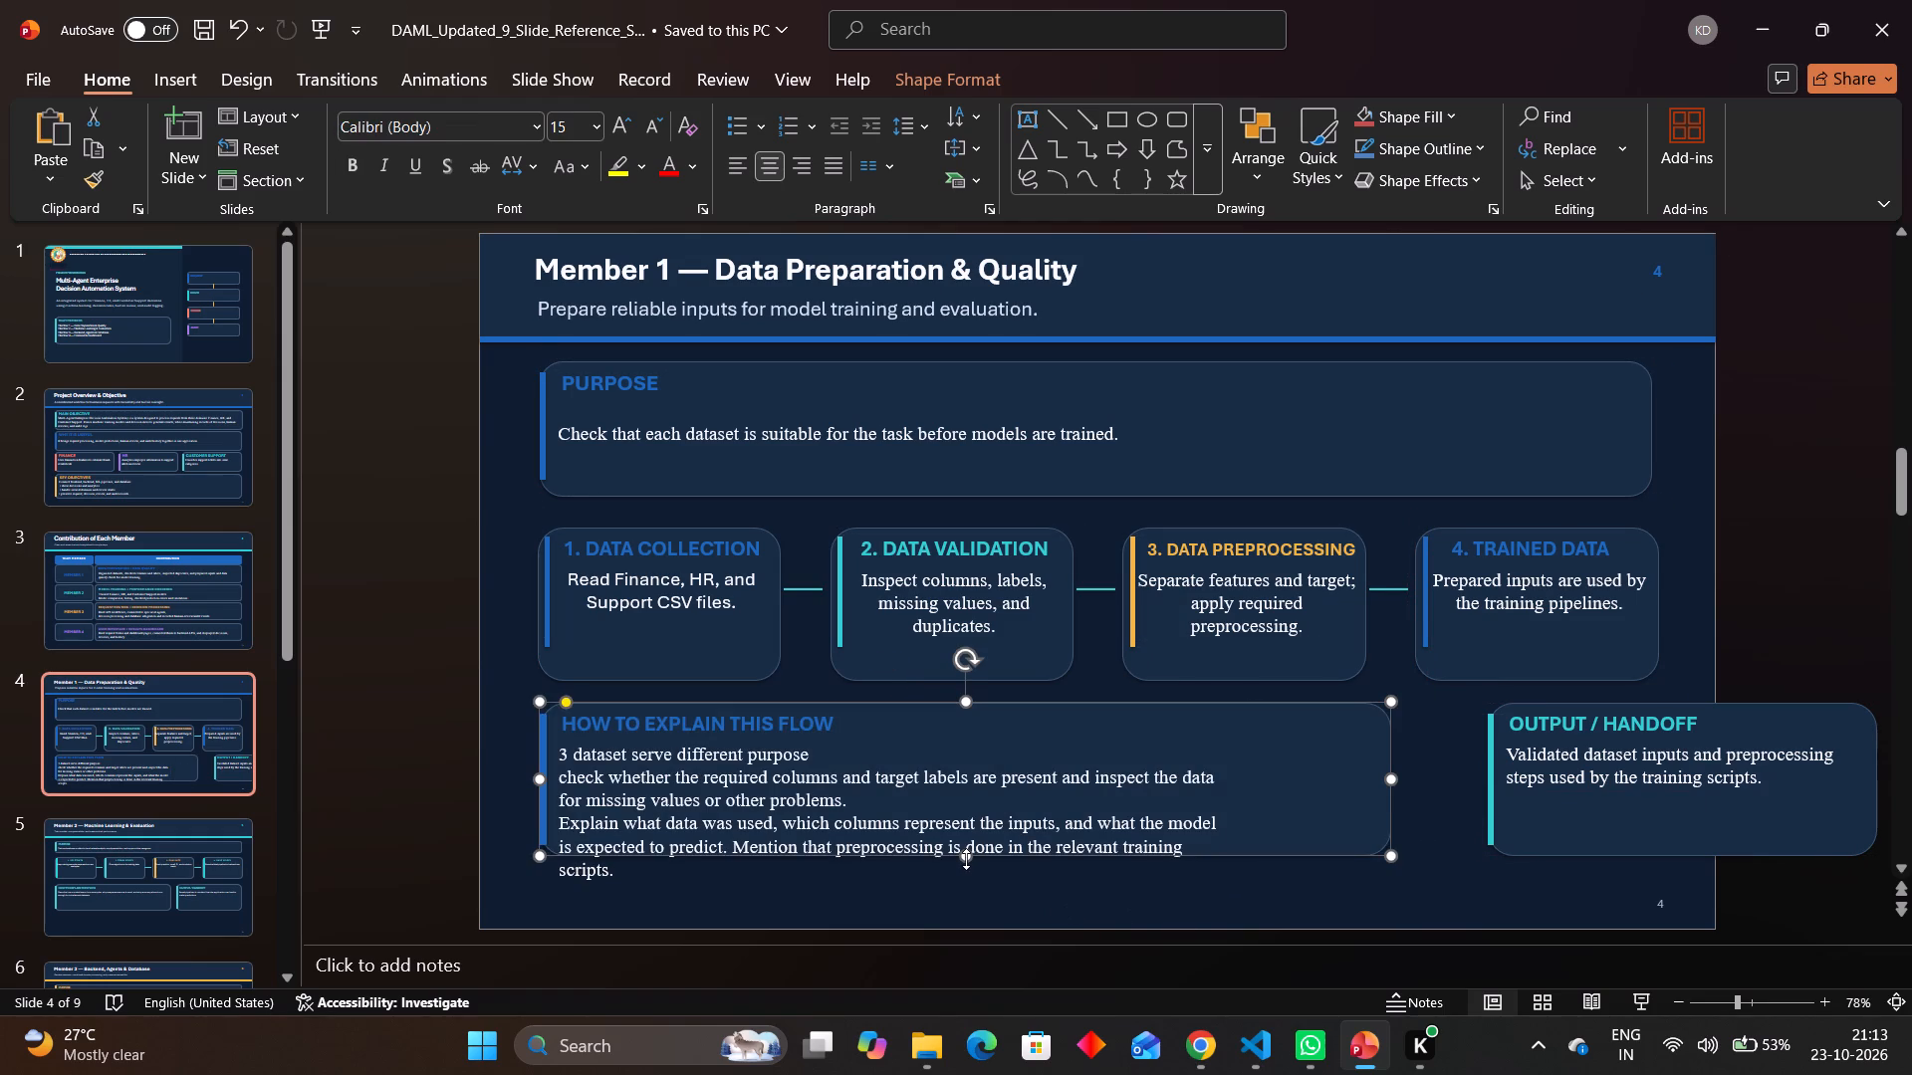
left_click_drag(966, 859, 966, 901)
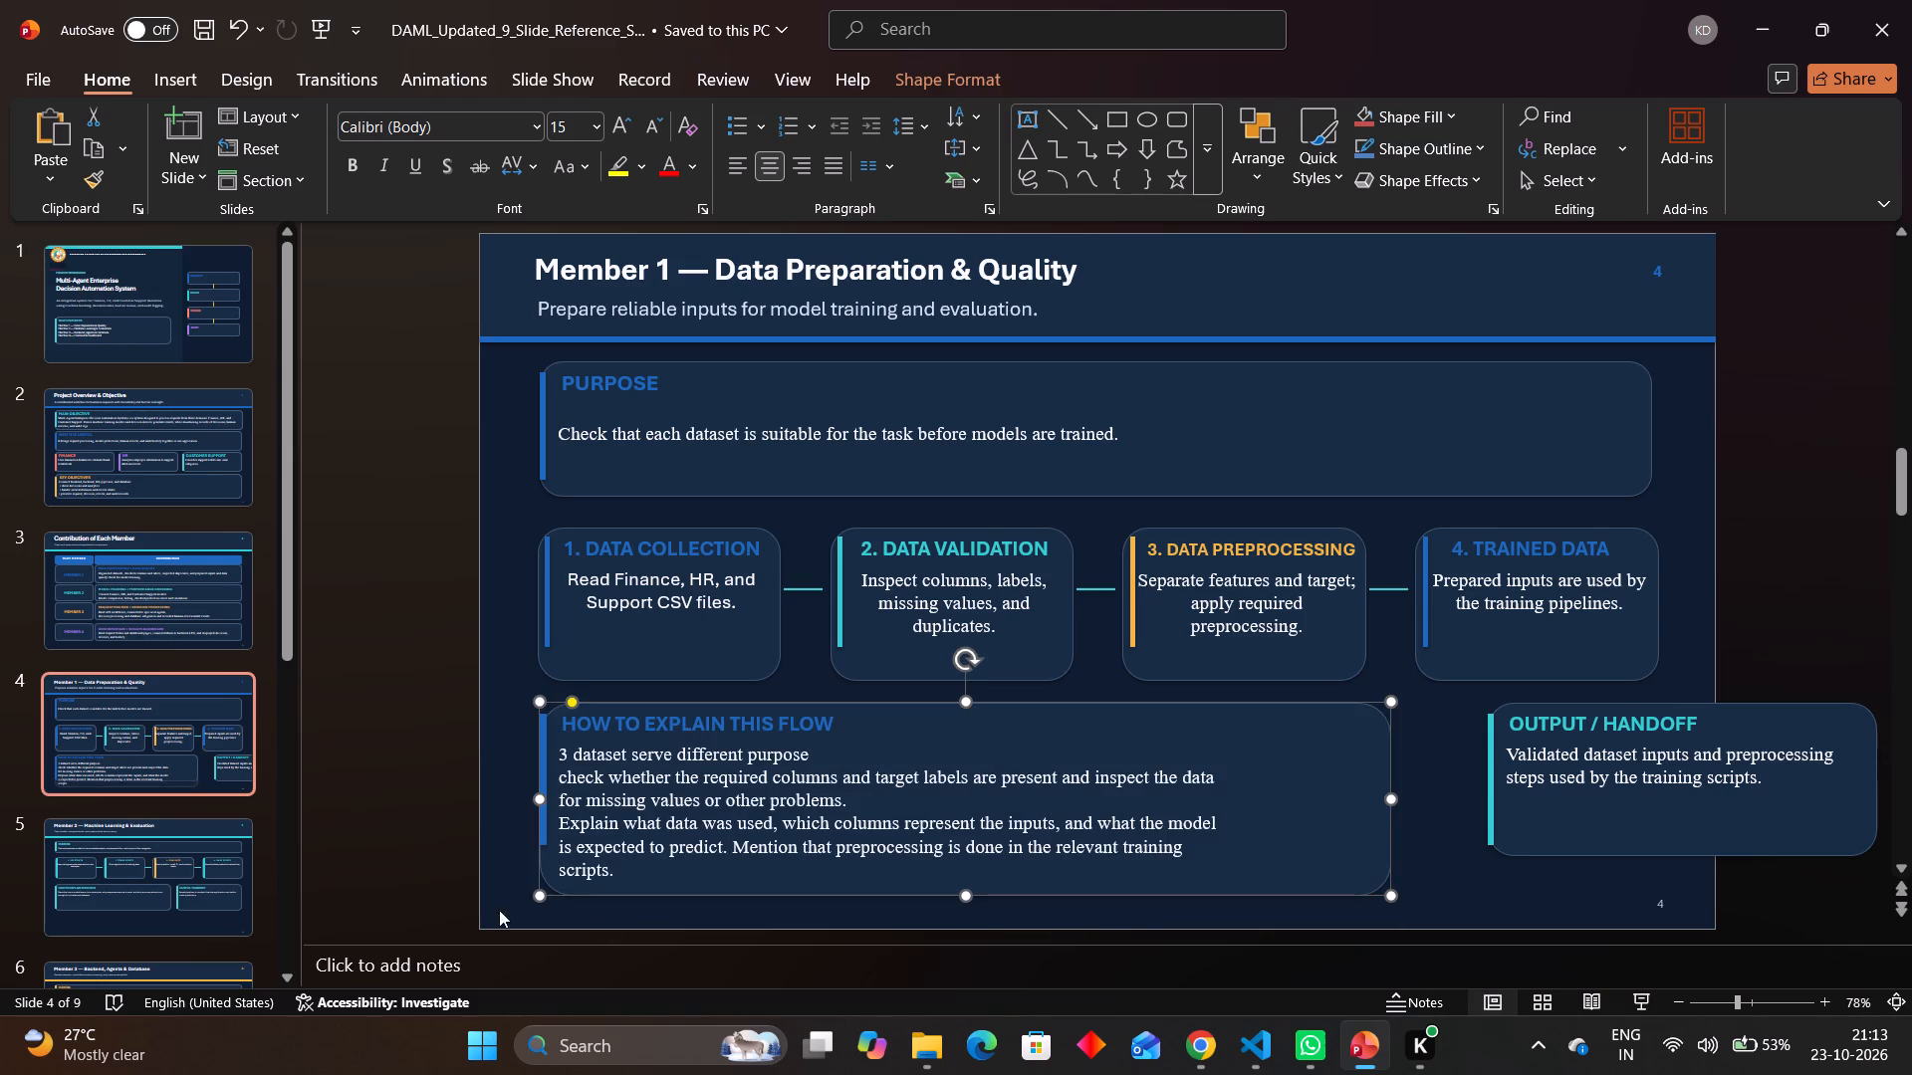
left_click(438, 800)
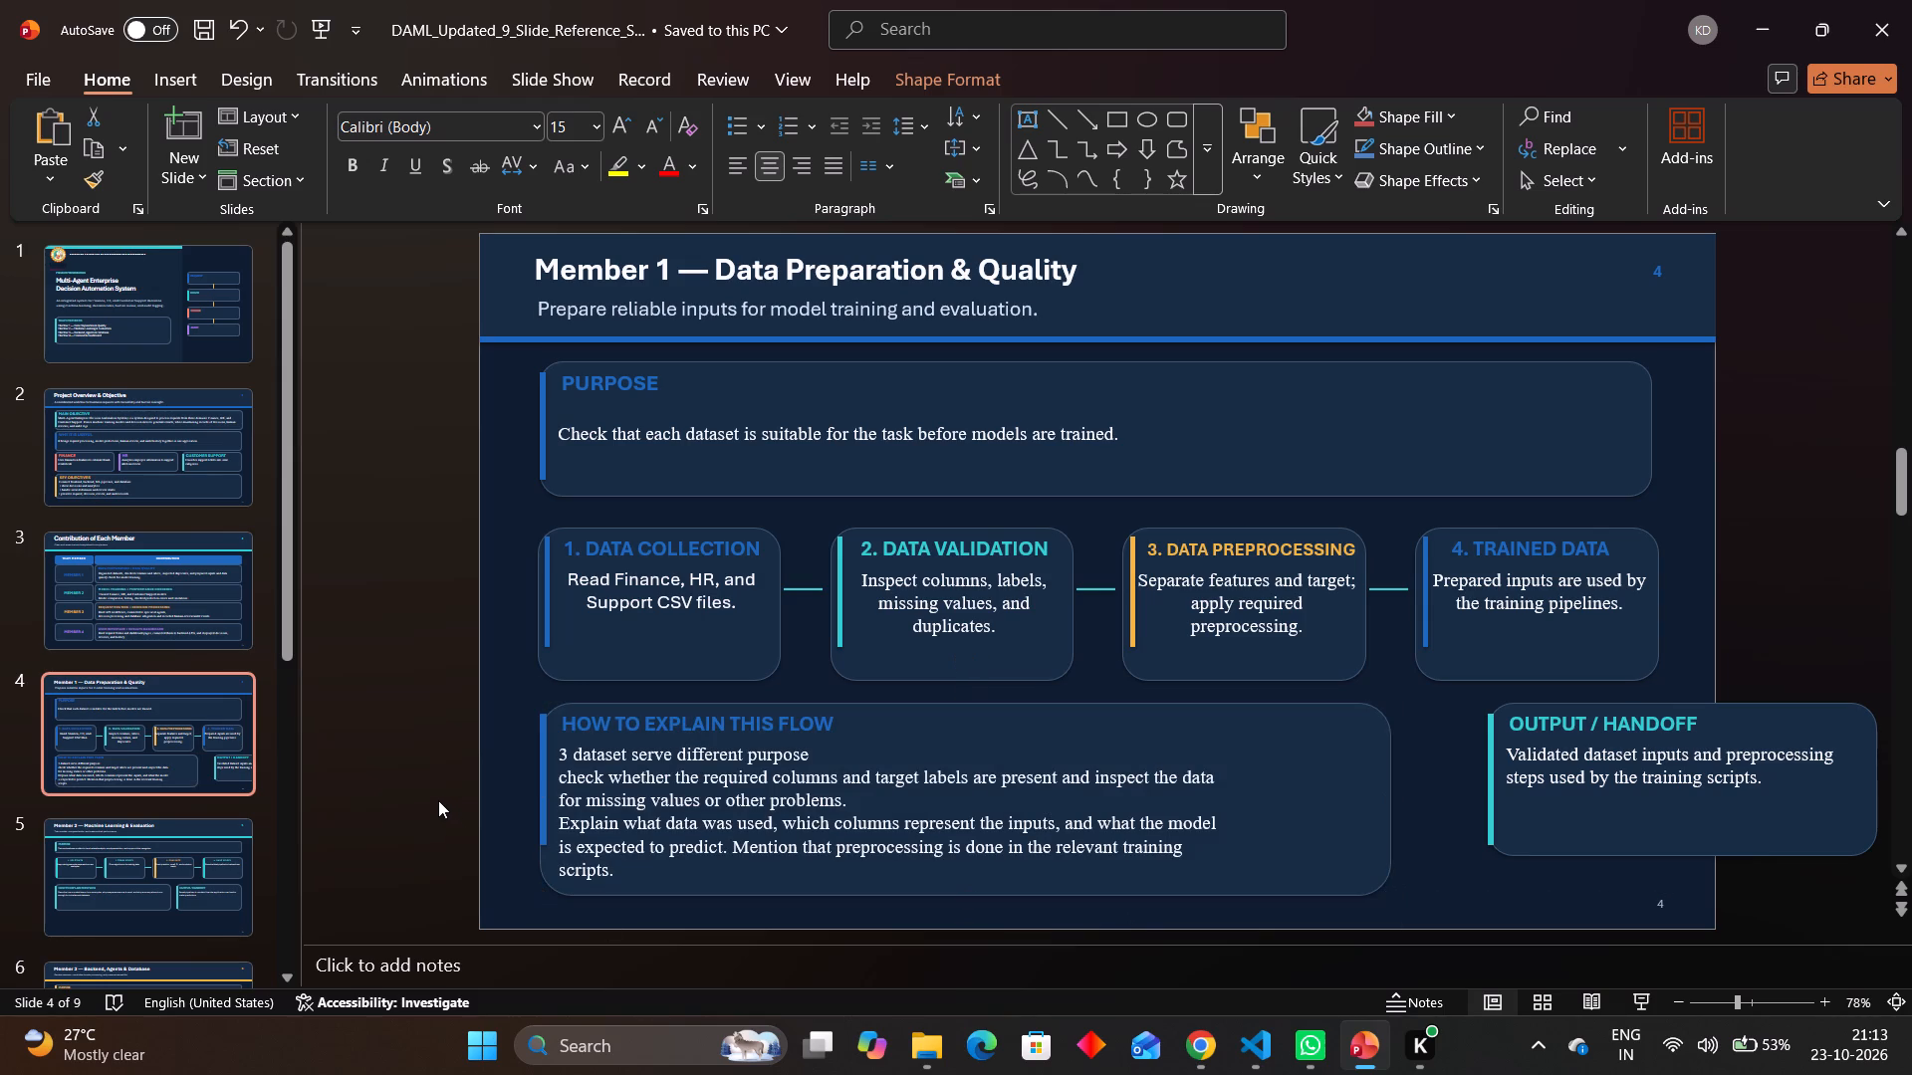
Copy ChatGPT's Data Preprocessing explanation from "prepare the data" onward into a new line after "other problems." in HOW TO EXPLAIN THIS FLOW, keeping text only.
left_click(1191, 1033)
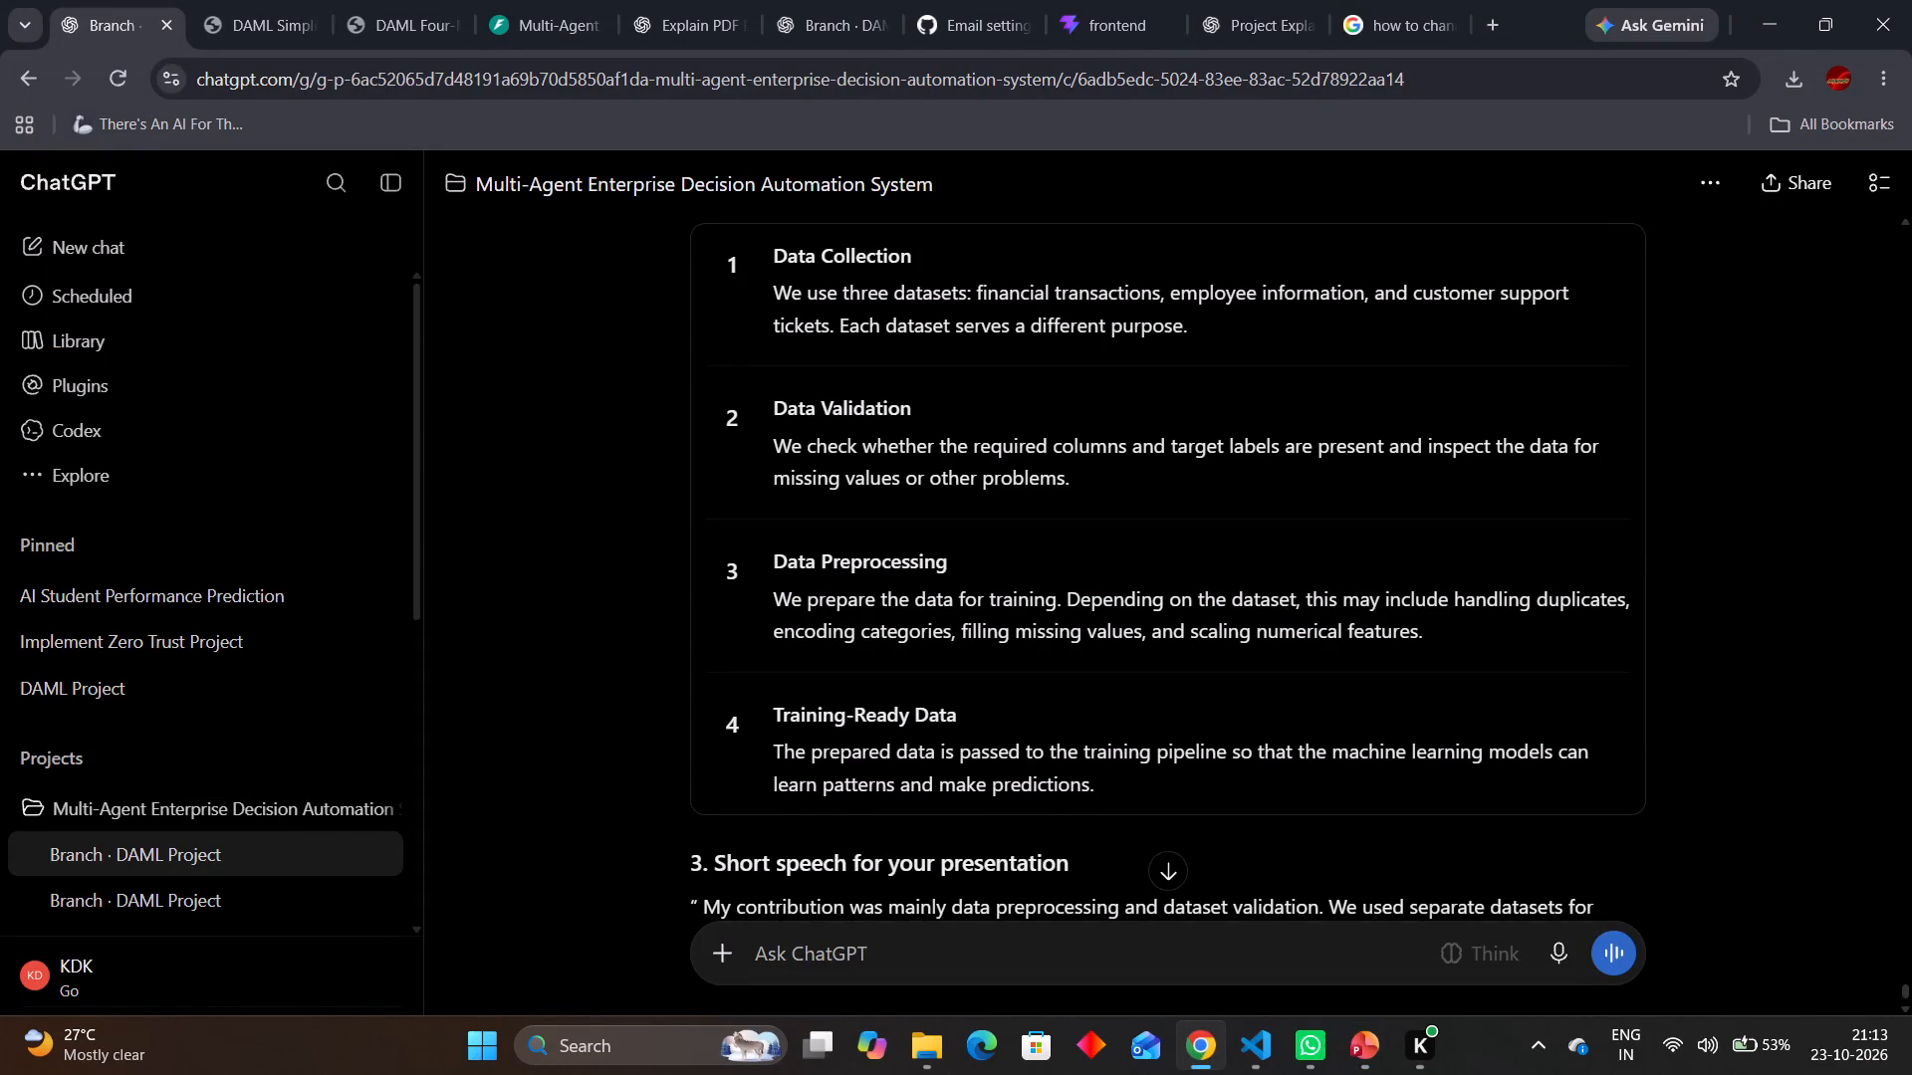
left_click_drag(801, 597, 1406, 586)
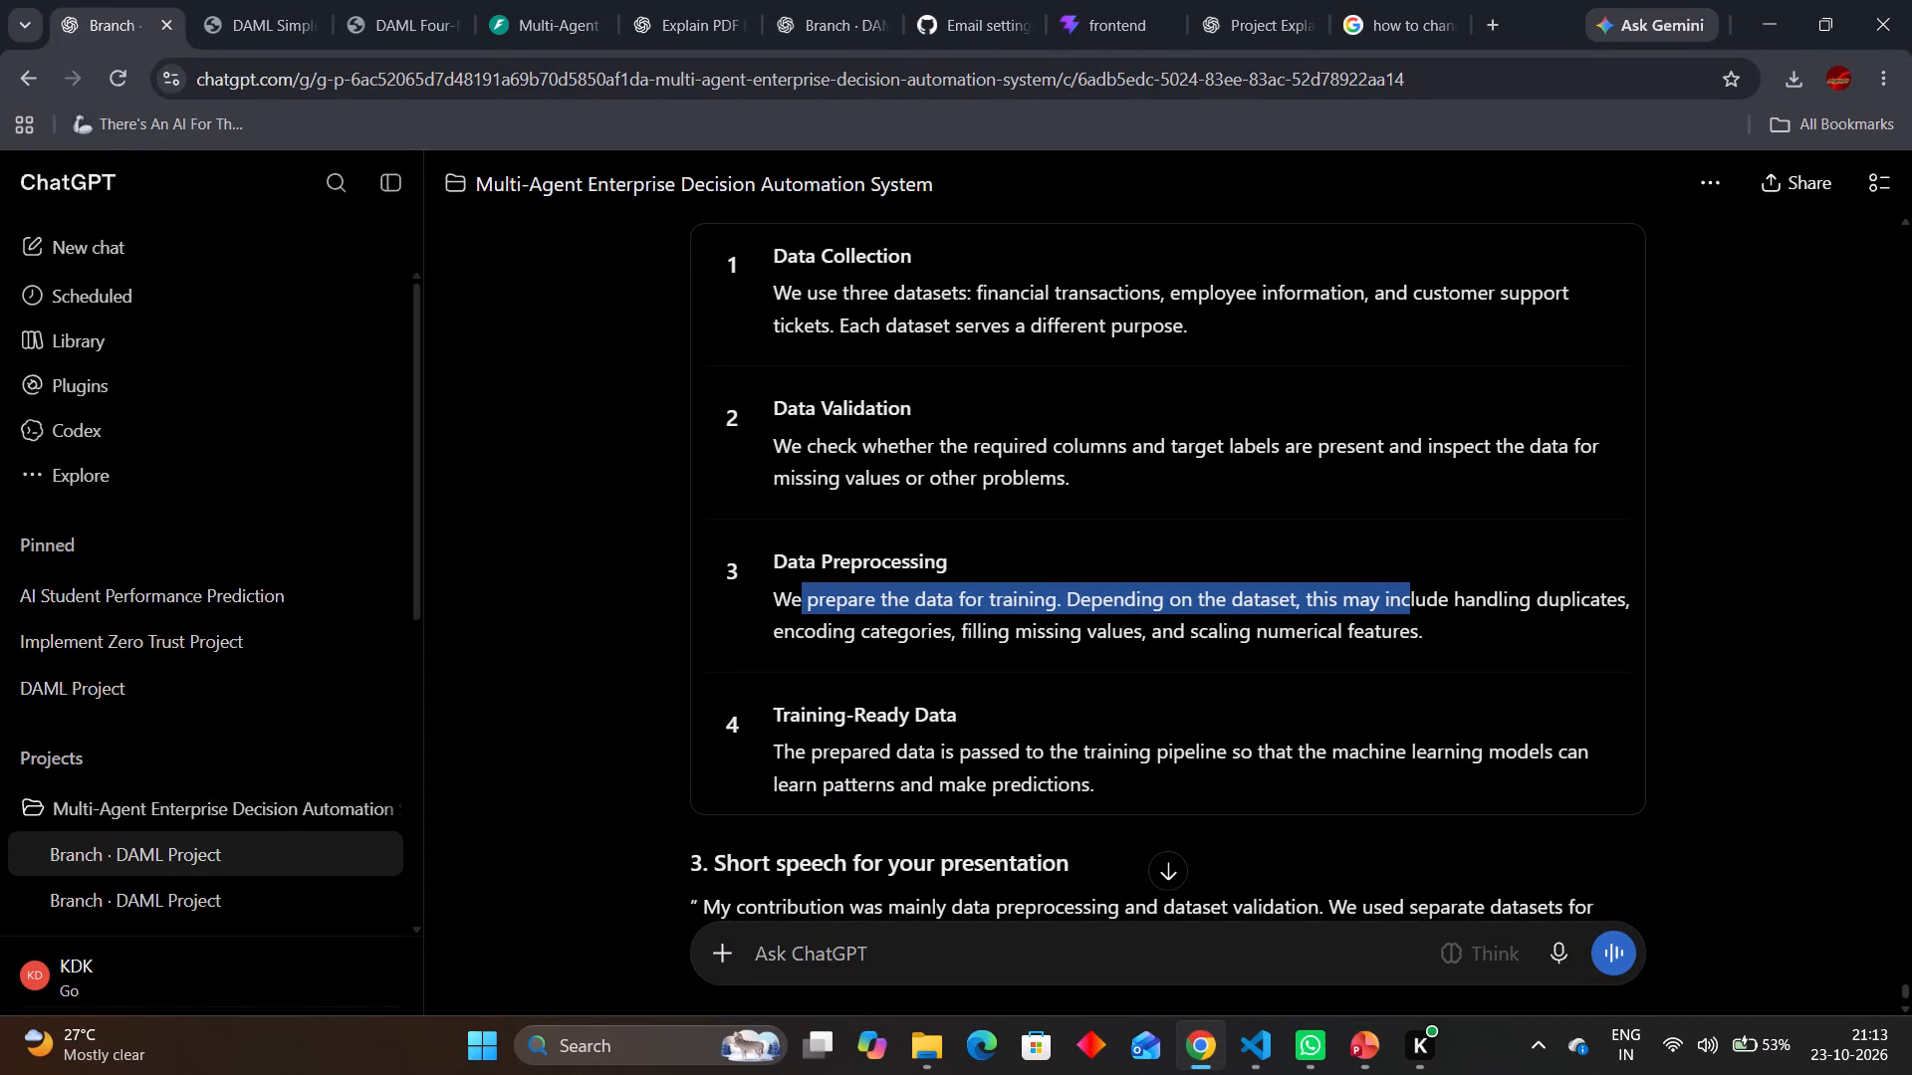
left_click_drag(1406, 586, 1447, 618)
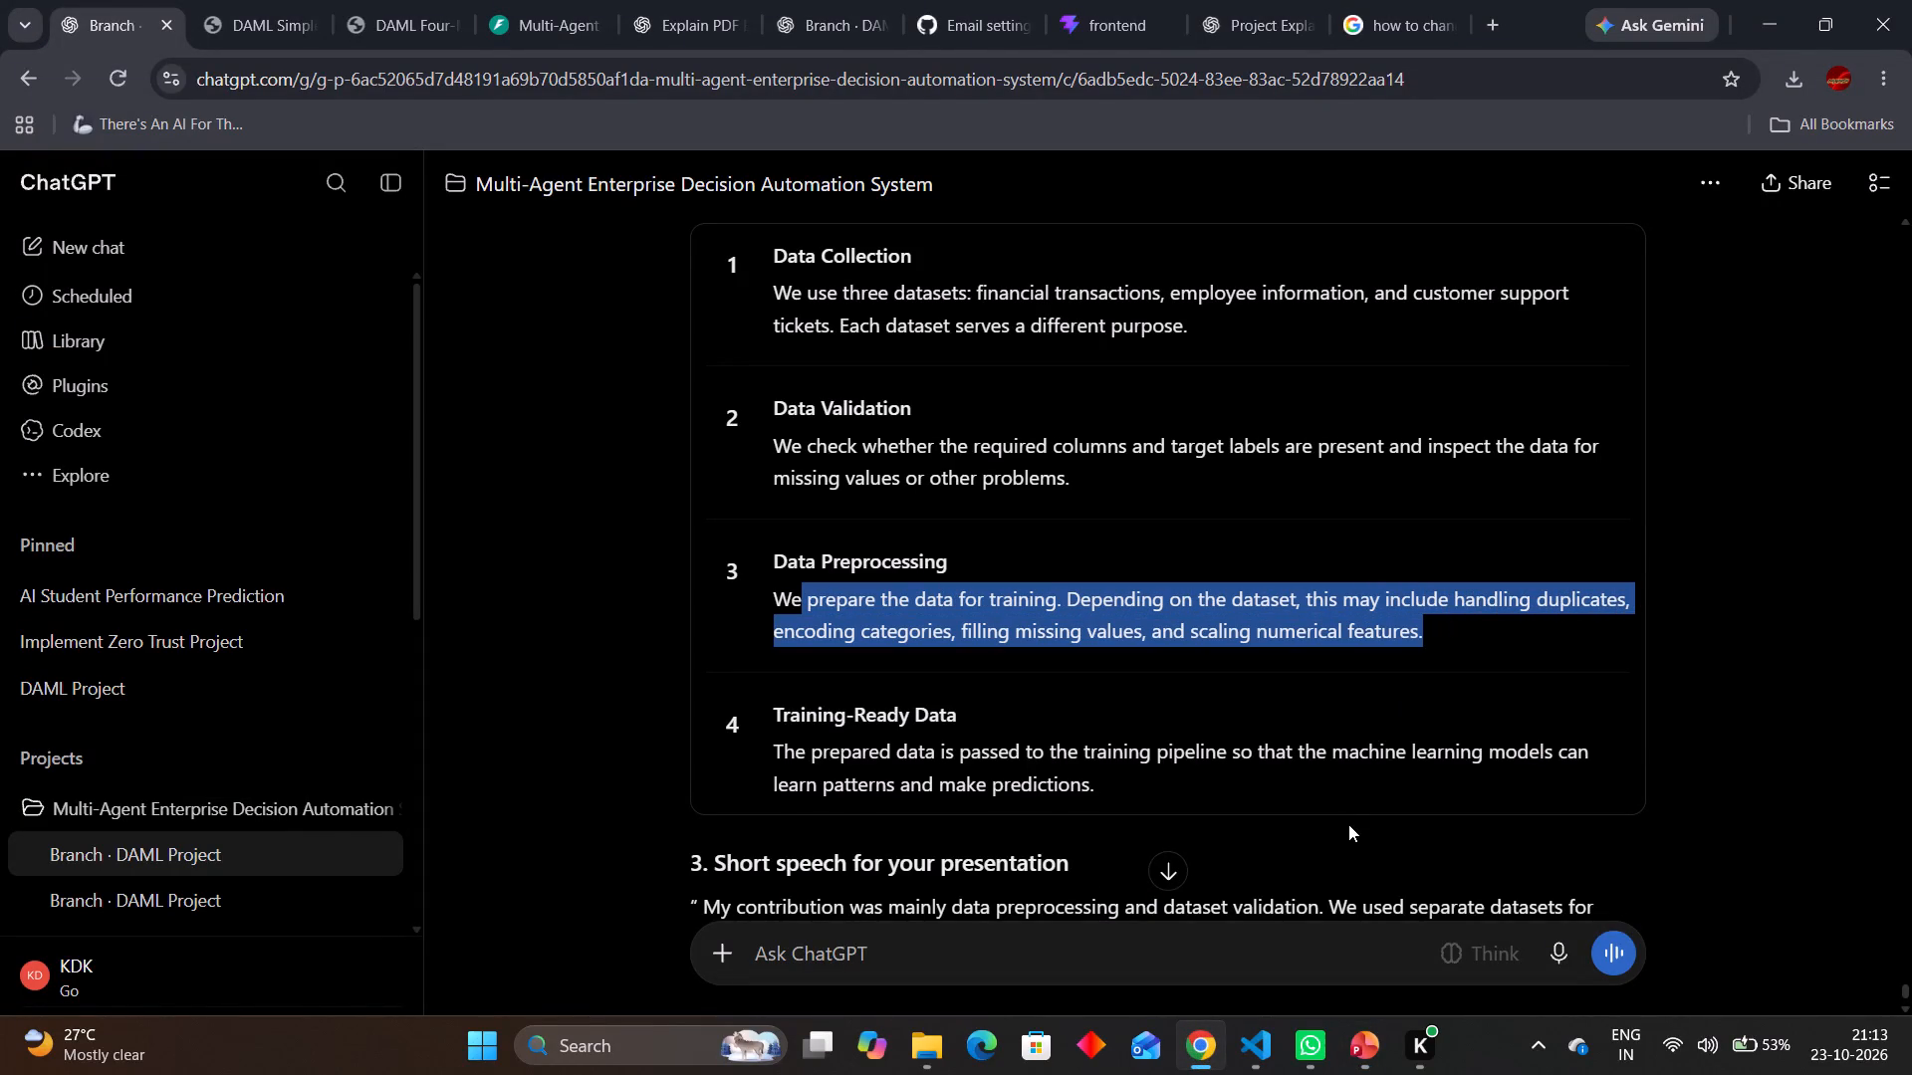
left_click(1352, 1072)
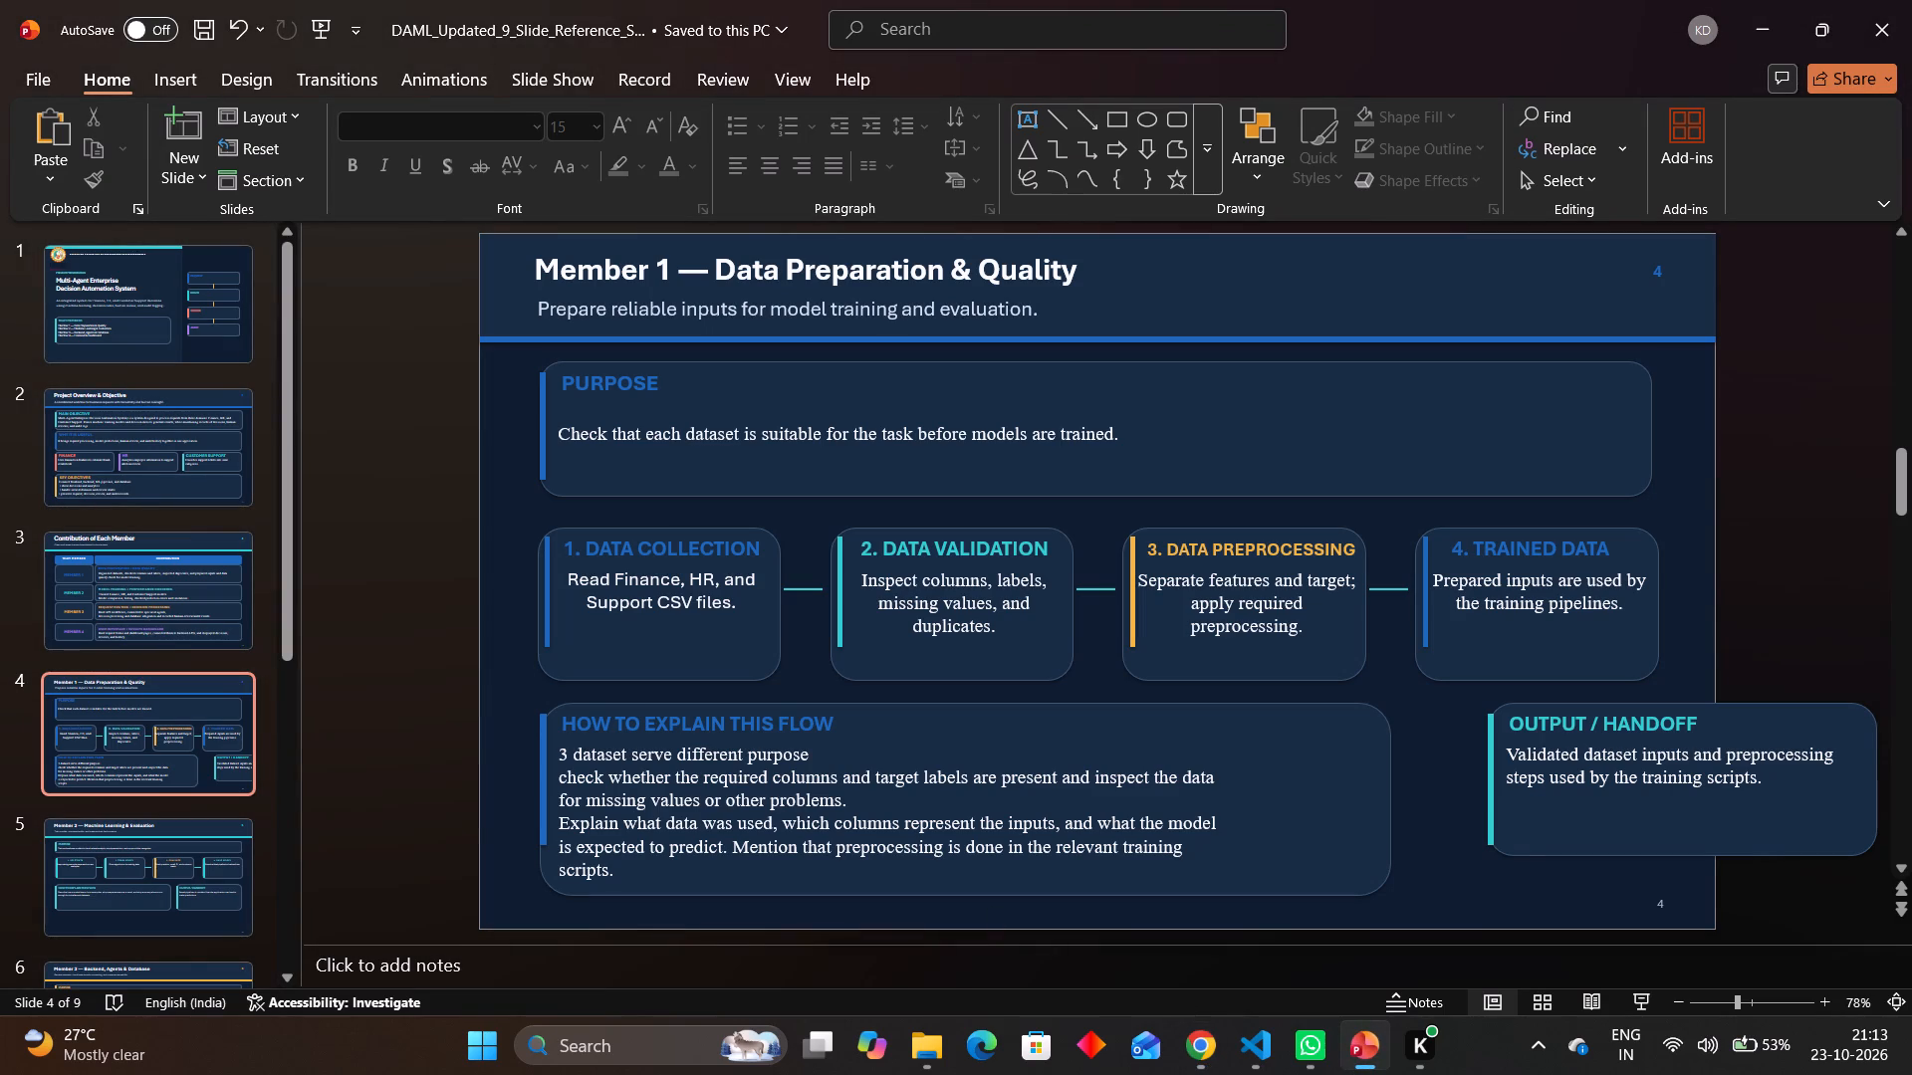
left_click(918, 794)
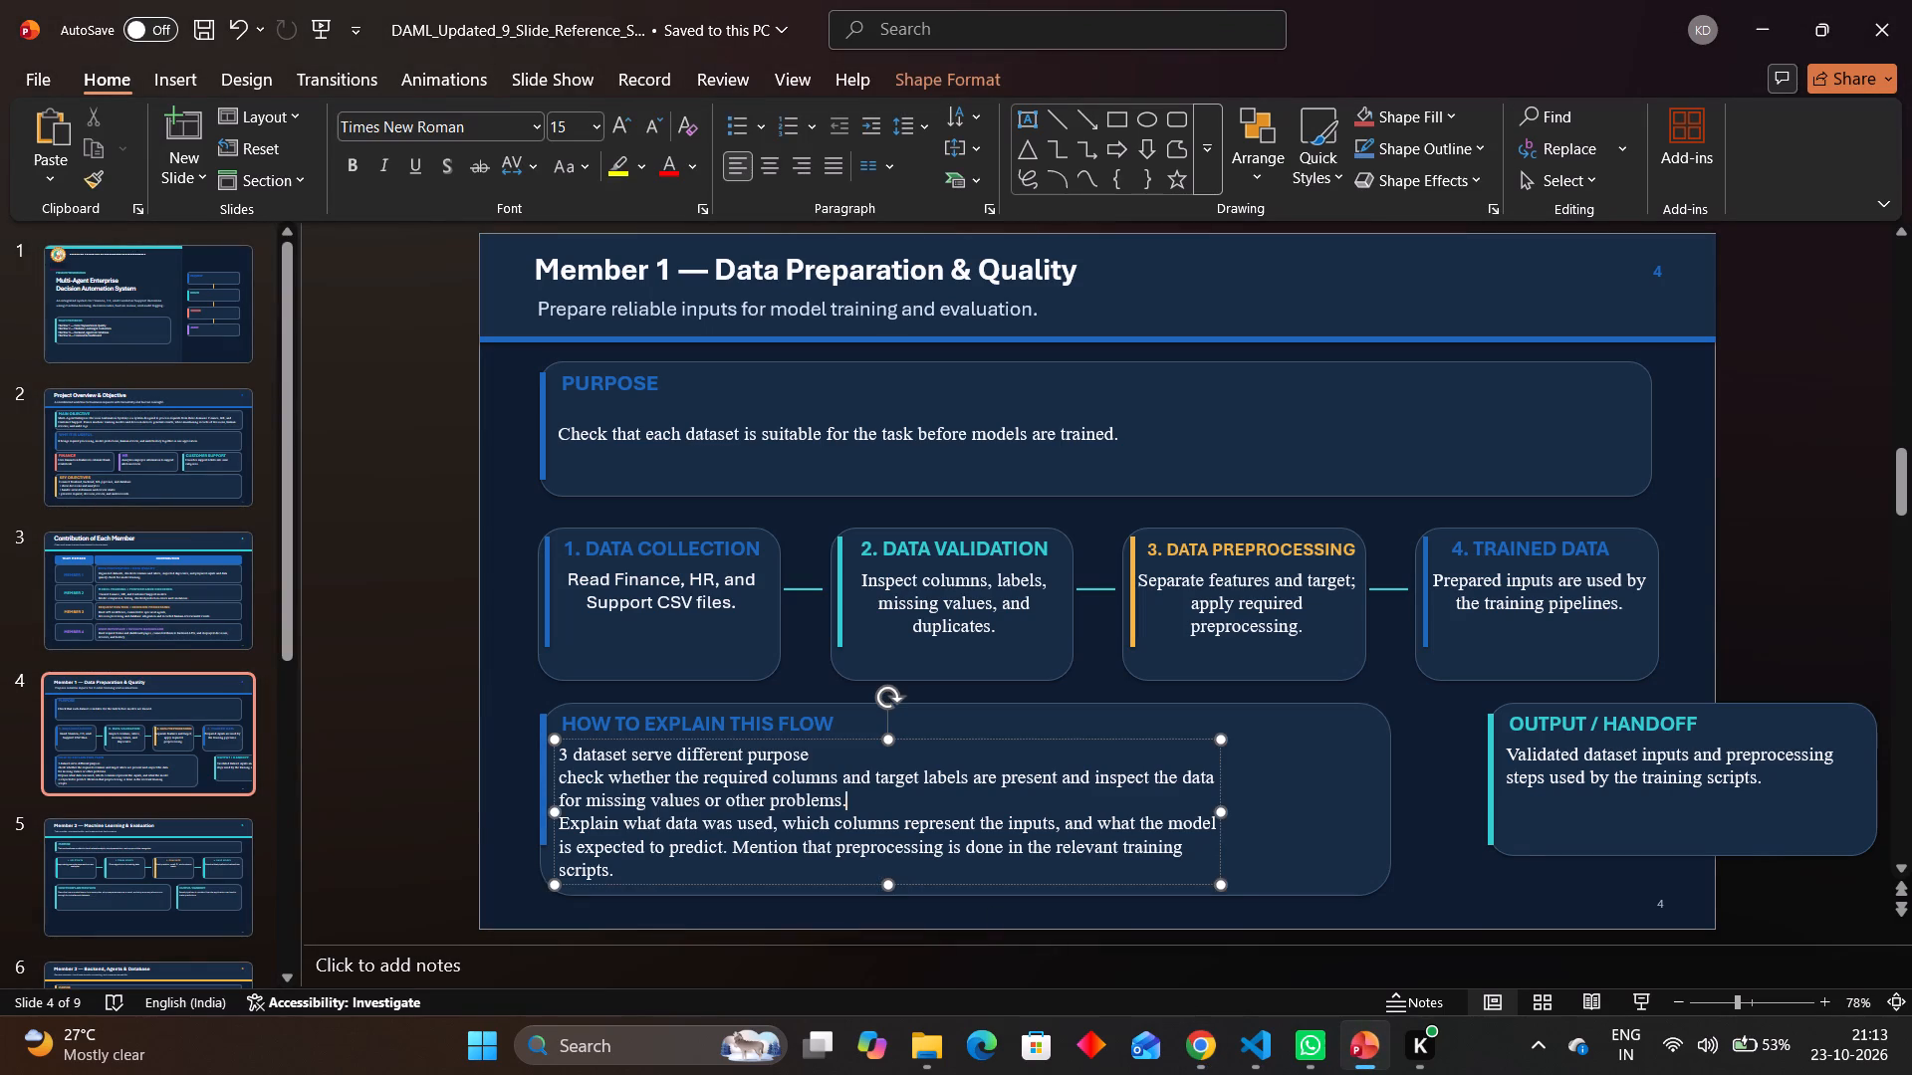
key("Return")
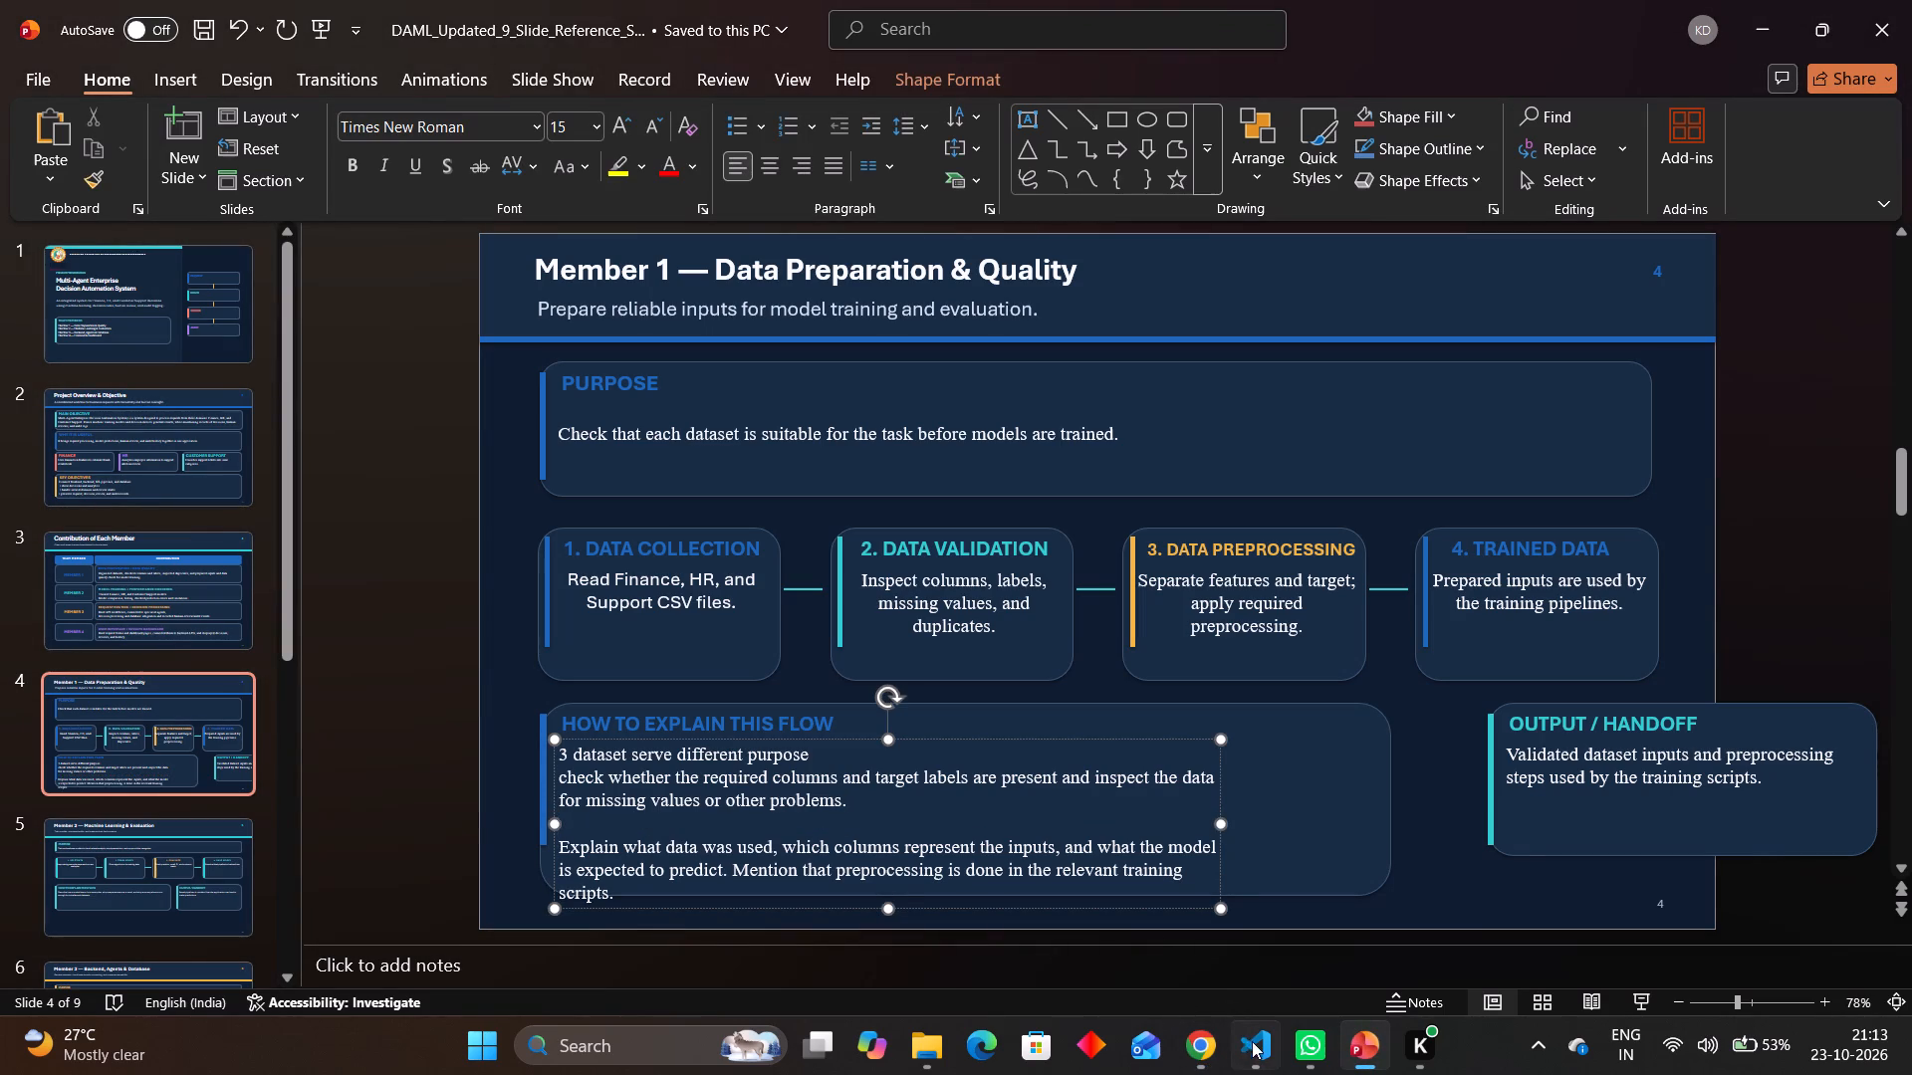
left_click(1198, 1039)
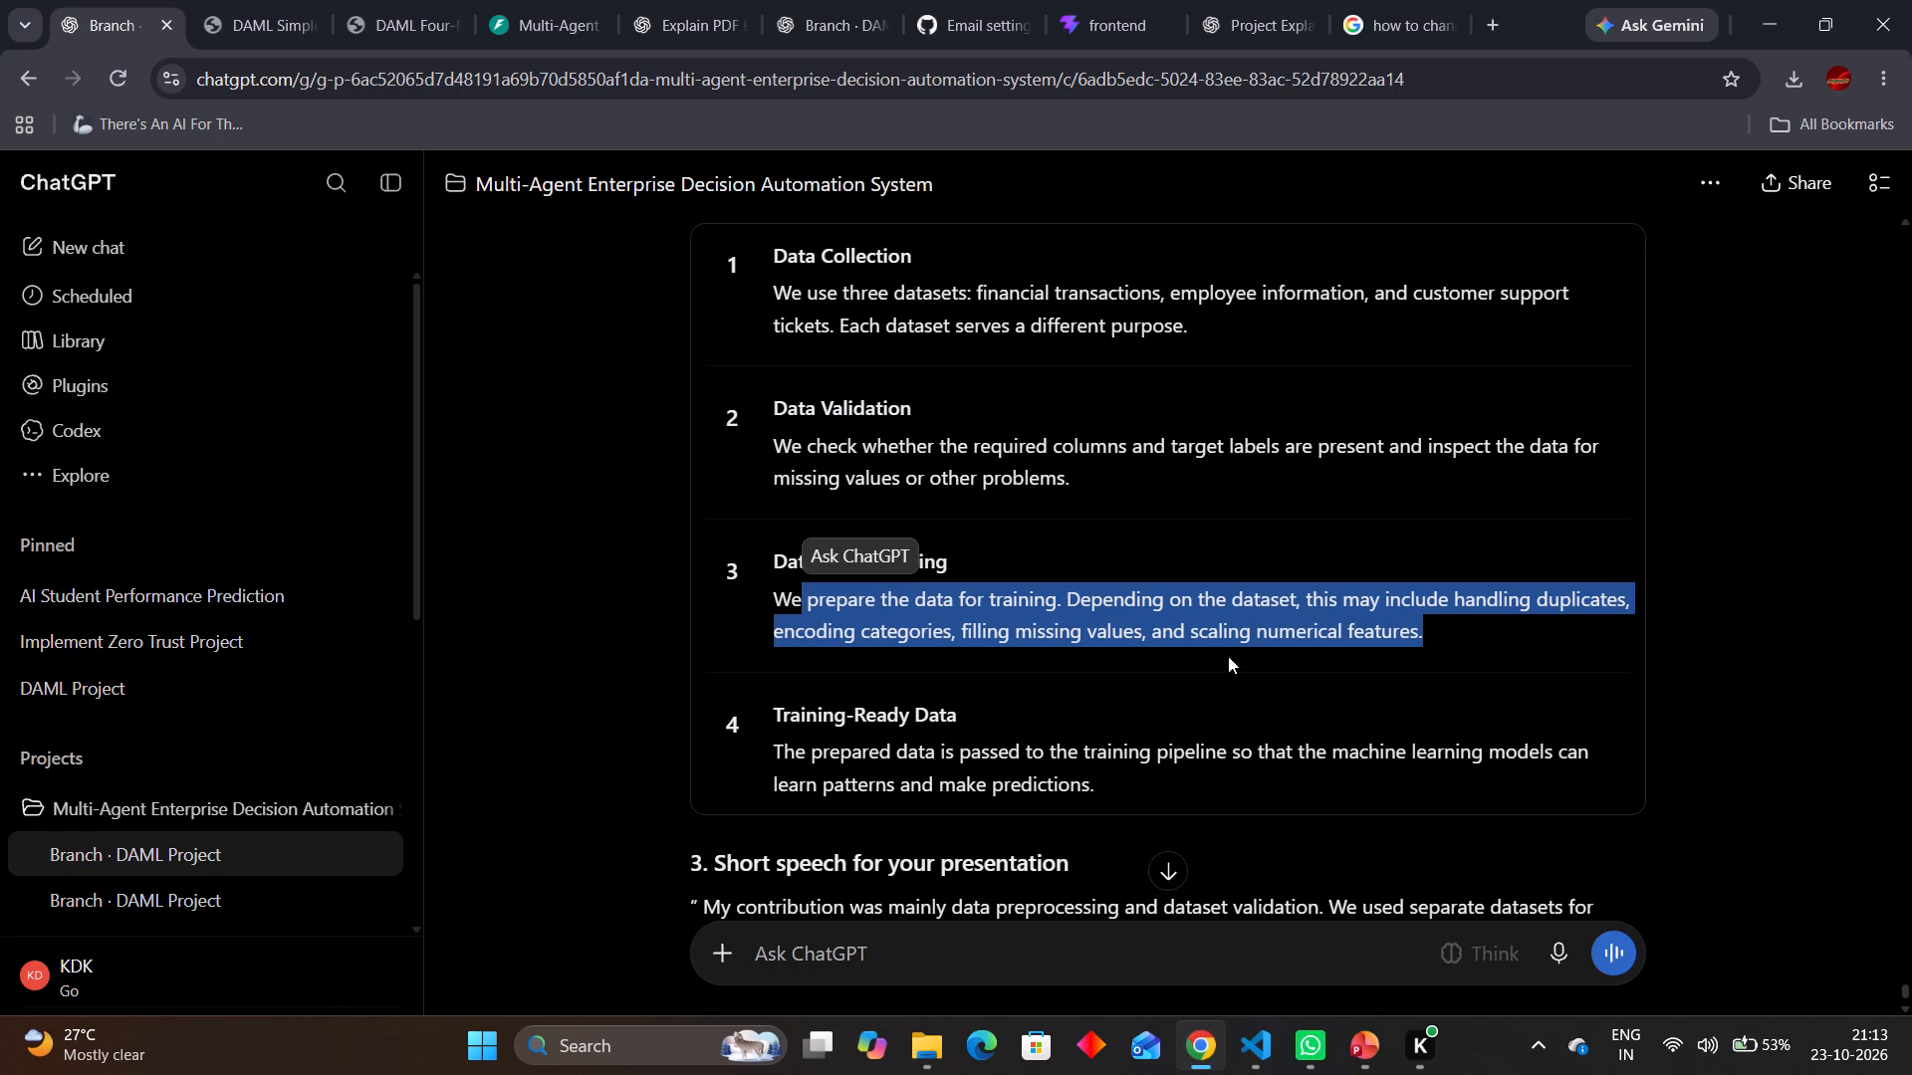
key("ctrl+c")
left_click(1220, 825)
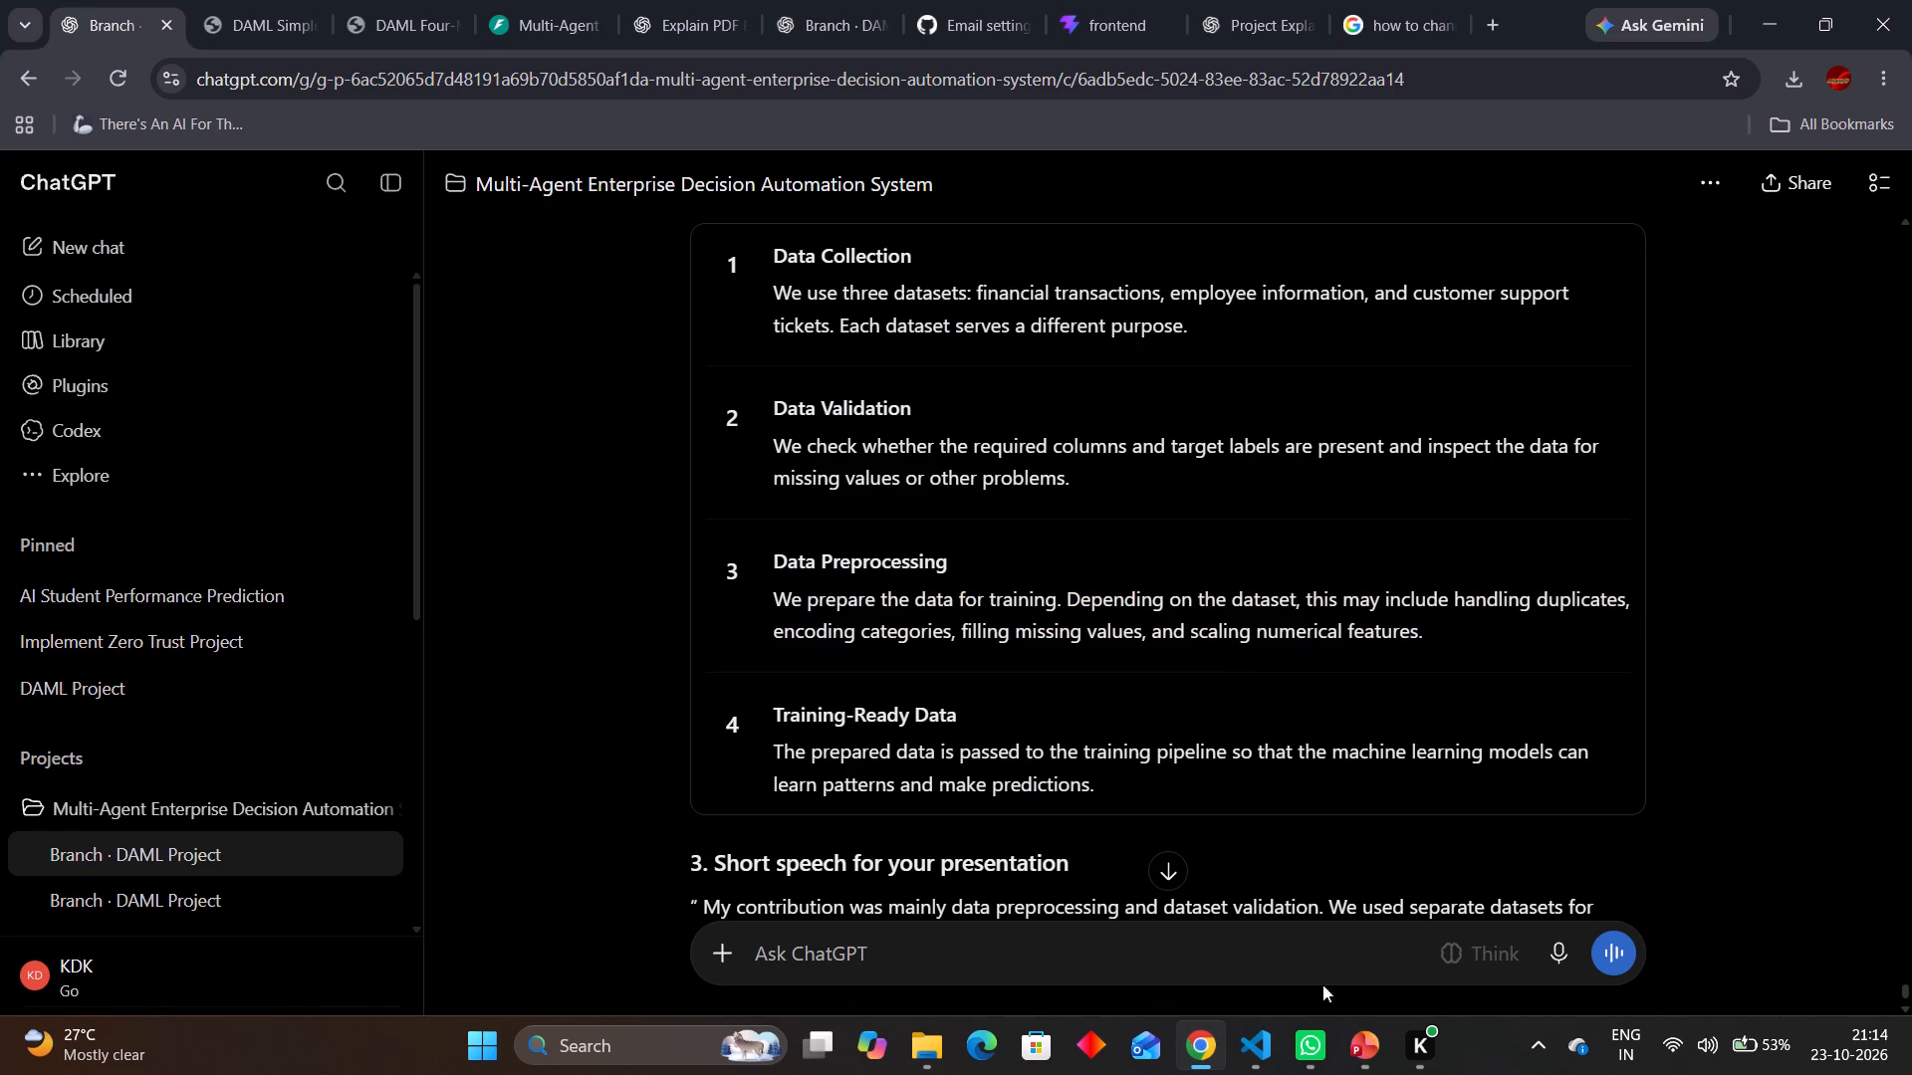
left_click(1356, 1048)
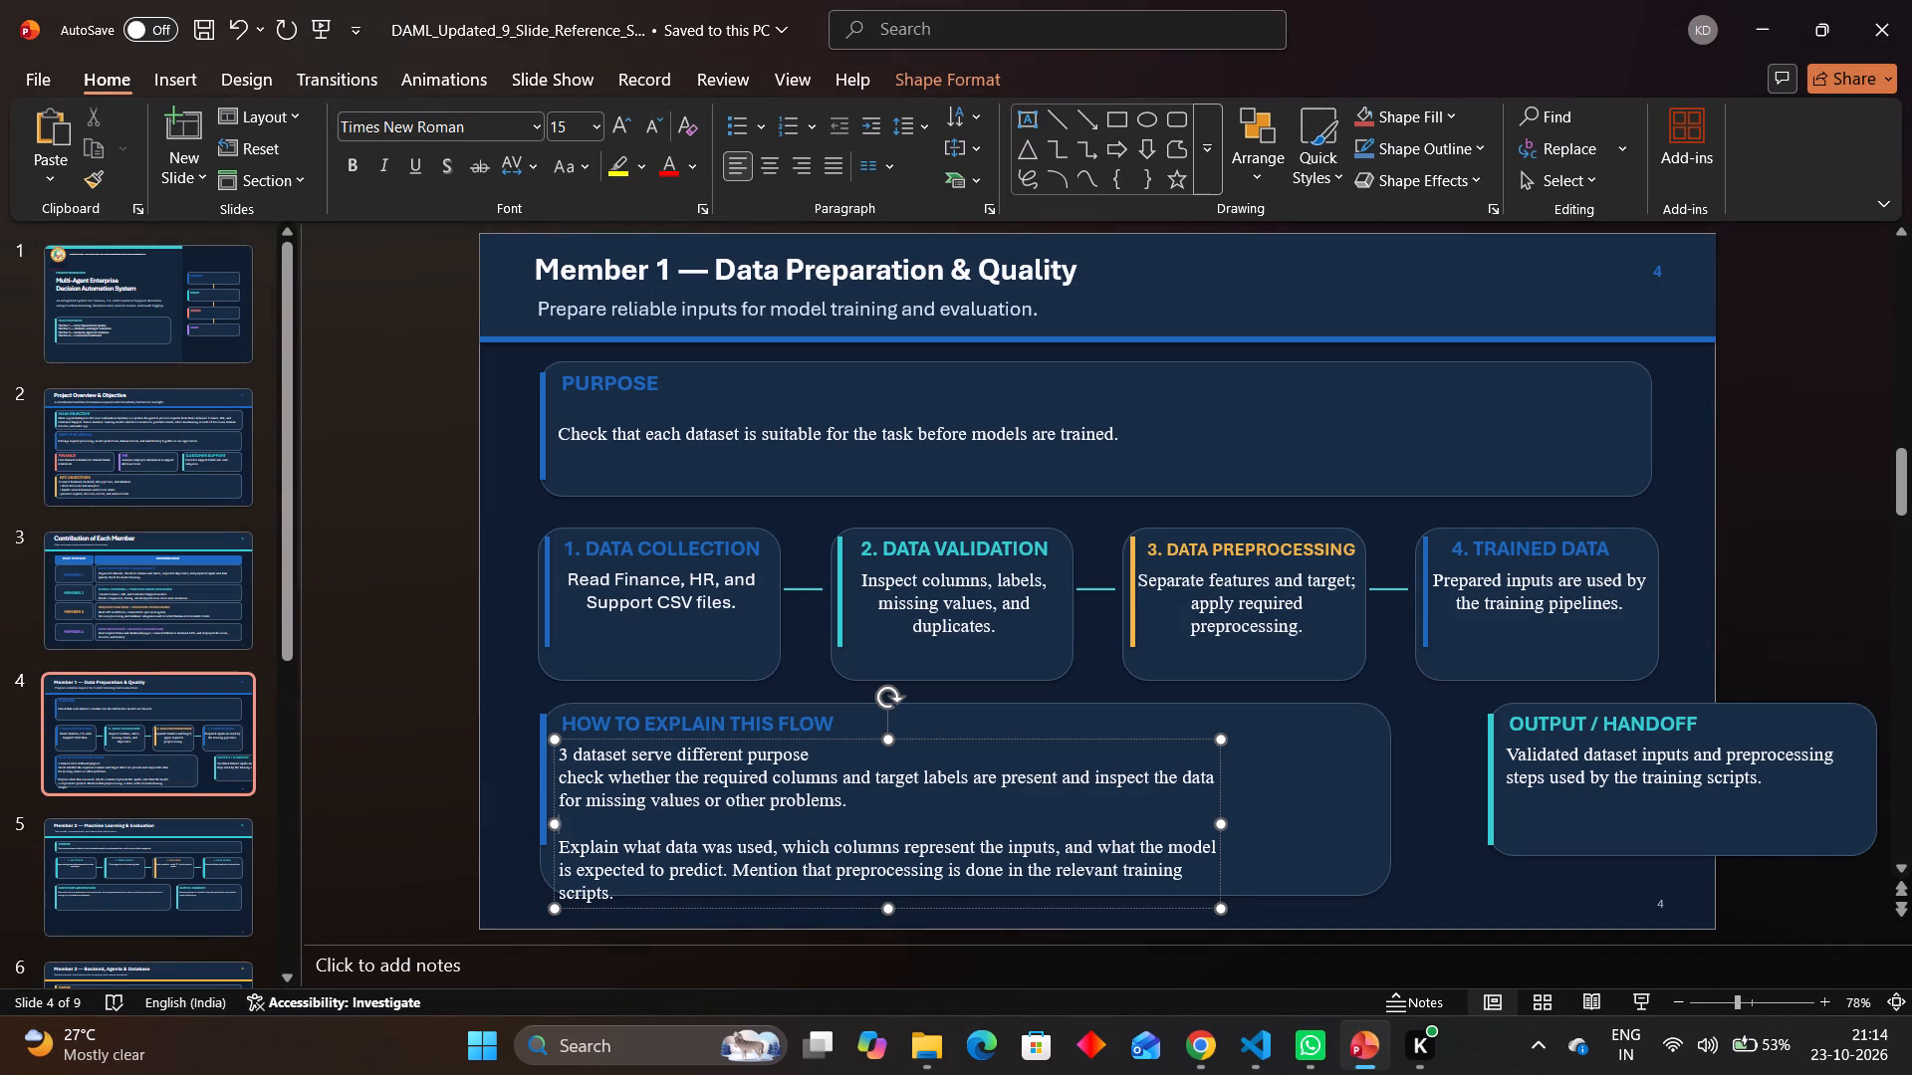
key("ctrl+v")
key("Down")
key("Down")
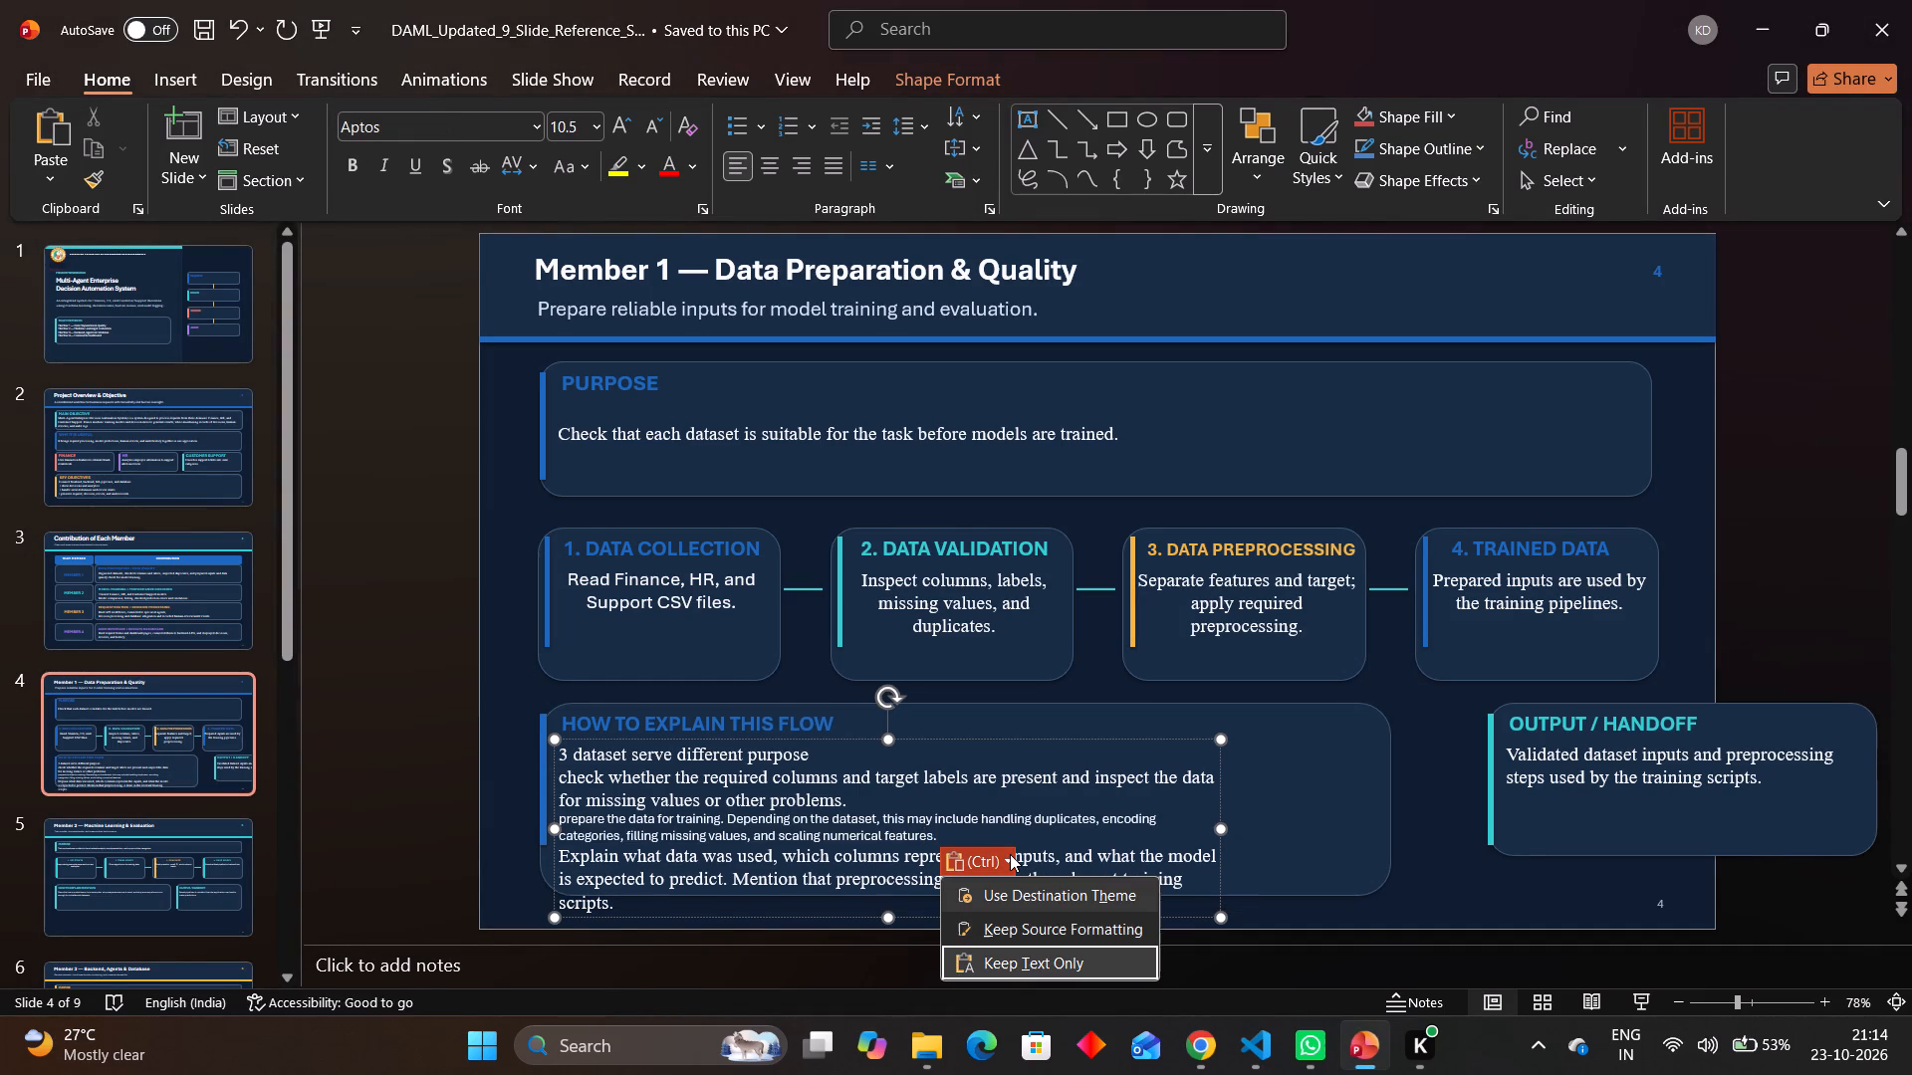
key("Return")
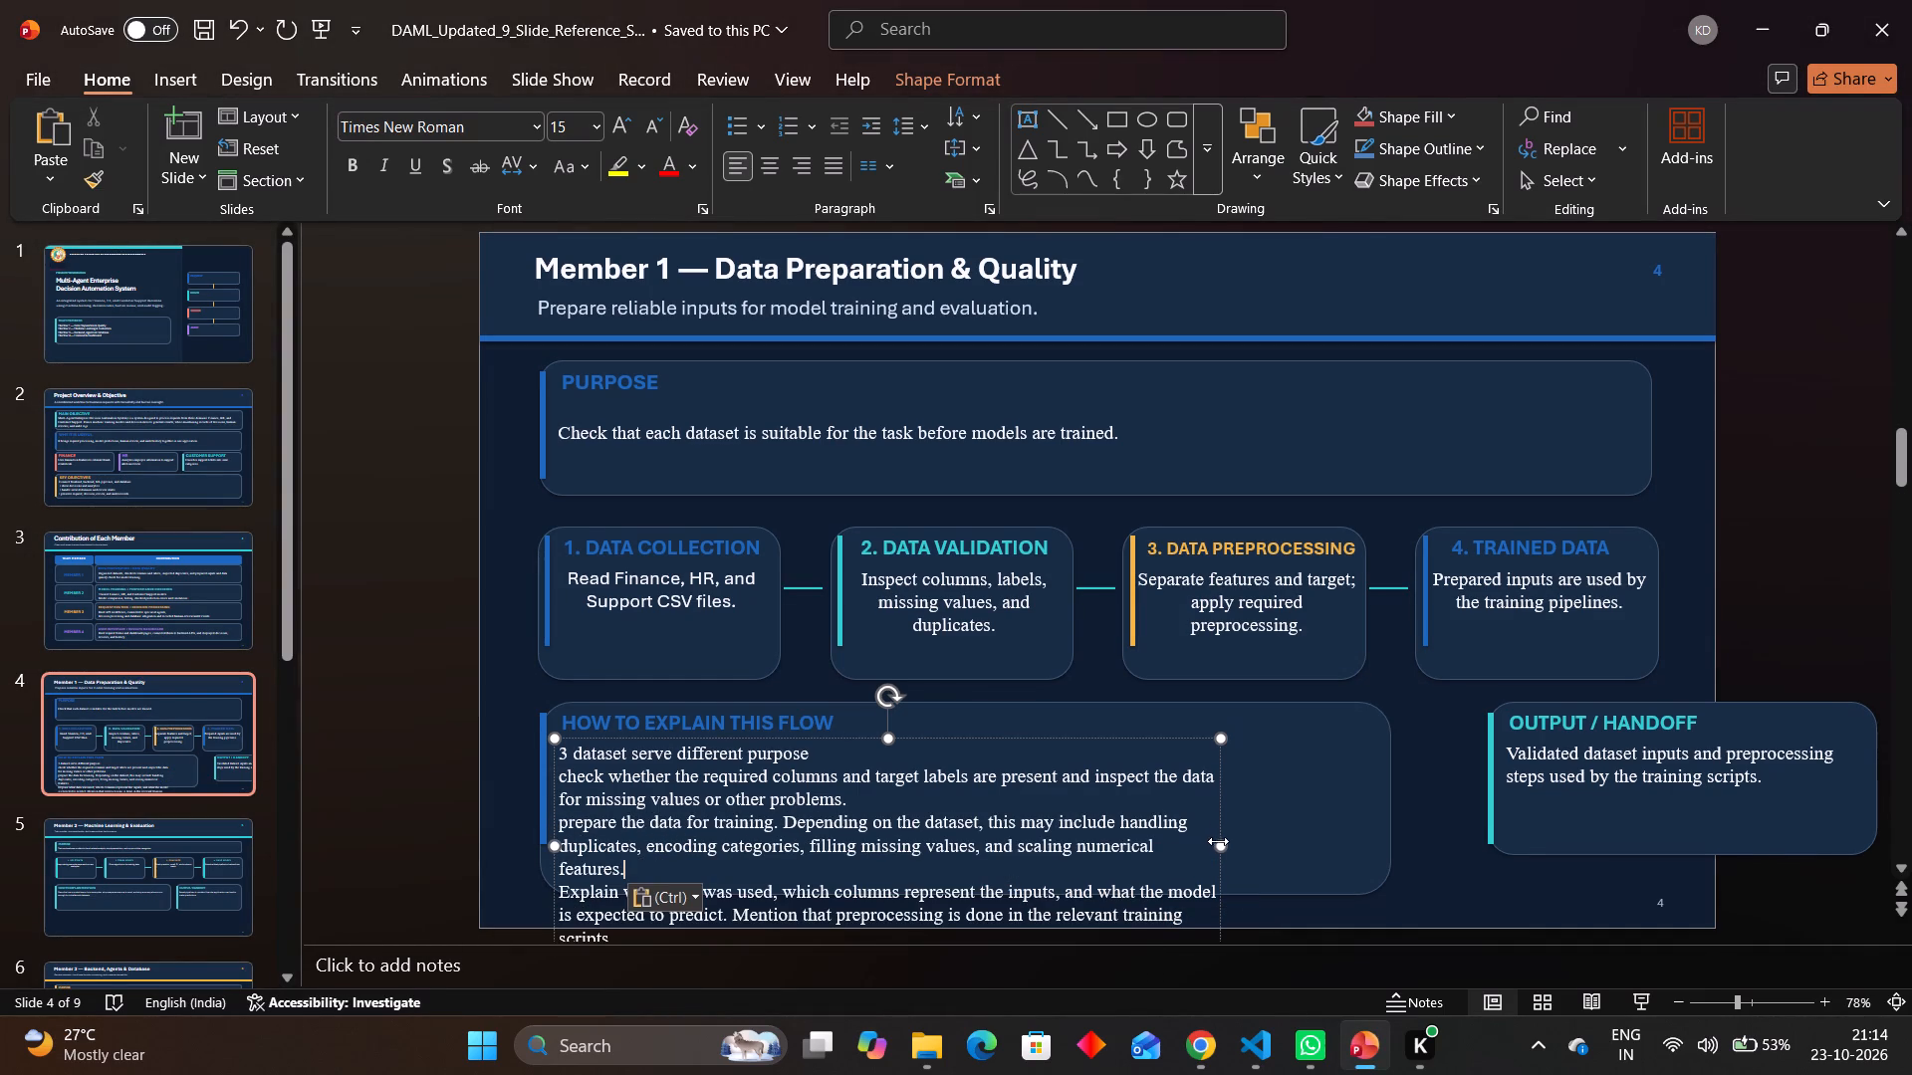
Widen the HOW TO EXPLAIN THIS FLOW body text box to nearly the full width of its background box.
left_click_drag(1219, 841, 1383, 822)
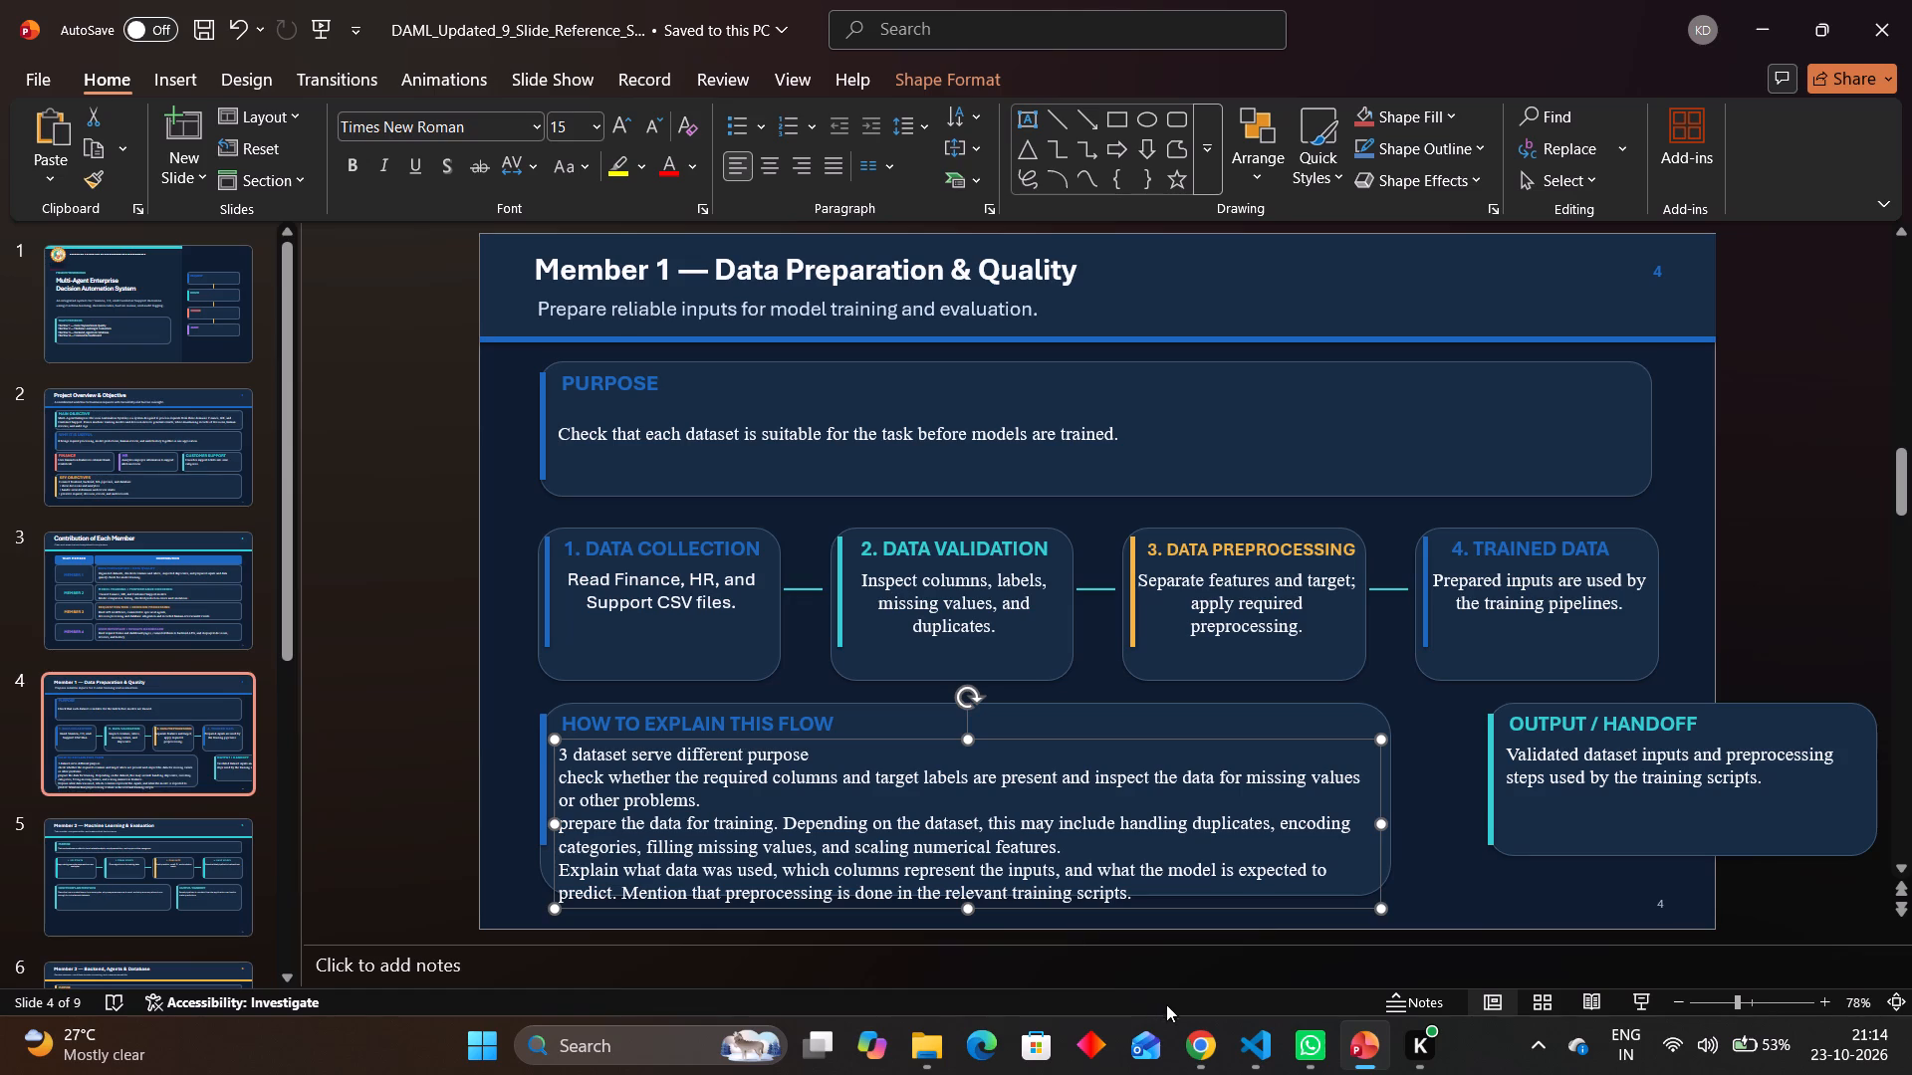
Replace the closing "Explain what data was used…" paragraph with ChatGPT's full Training-Ready Data explanation, keeping text only.
left_click(1209, 1047)
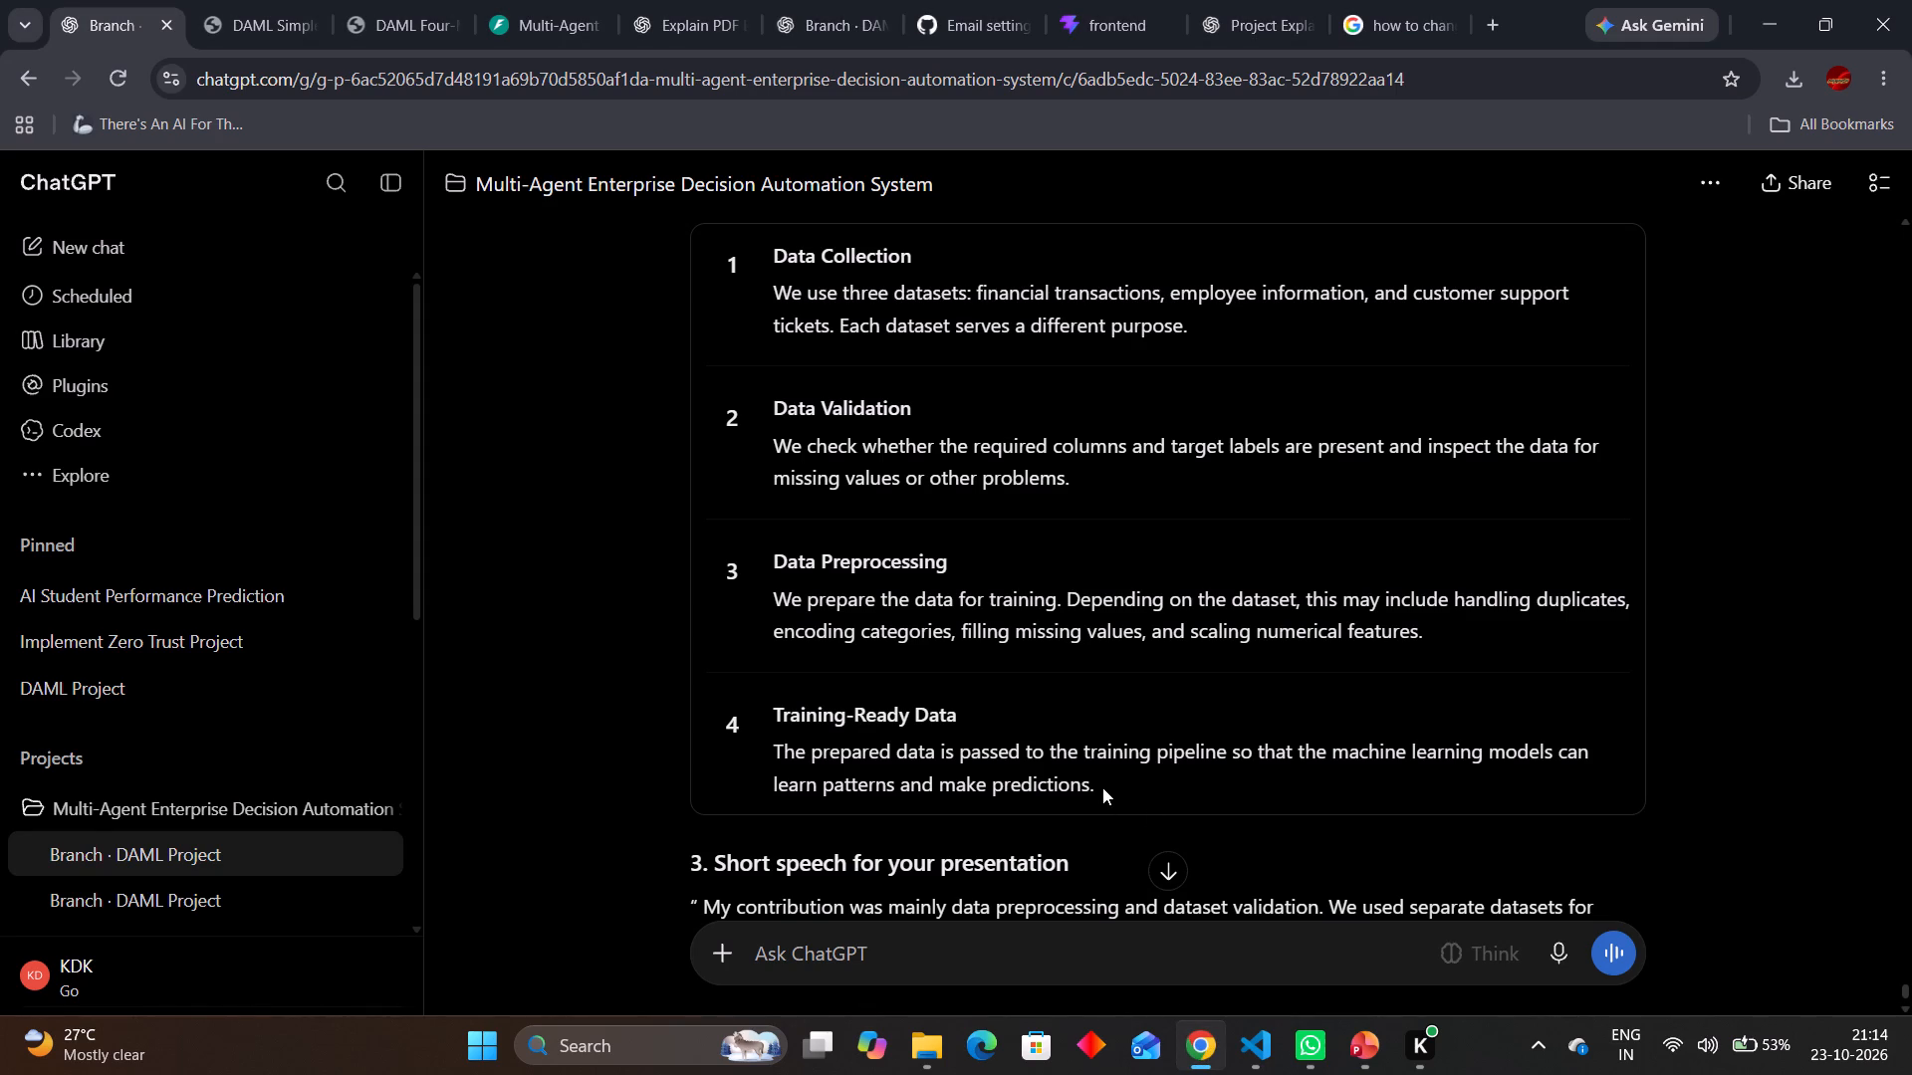
left_click_drag(1101, 788, 777, 755)
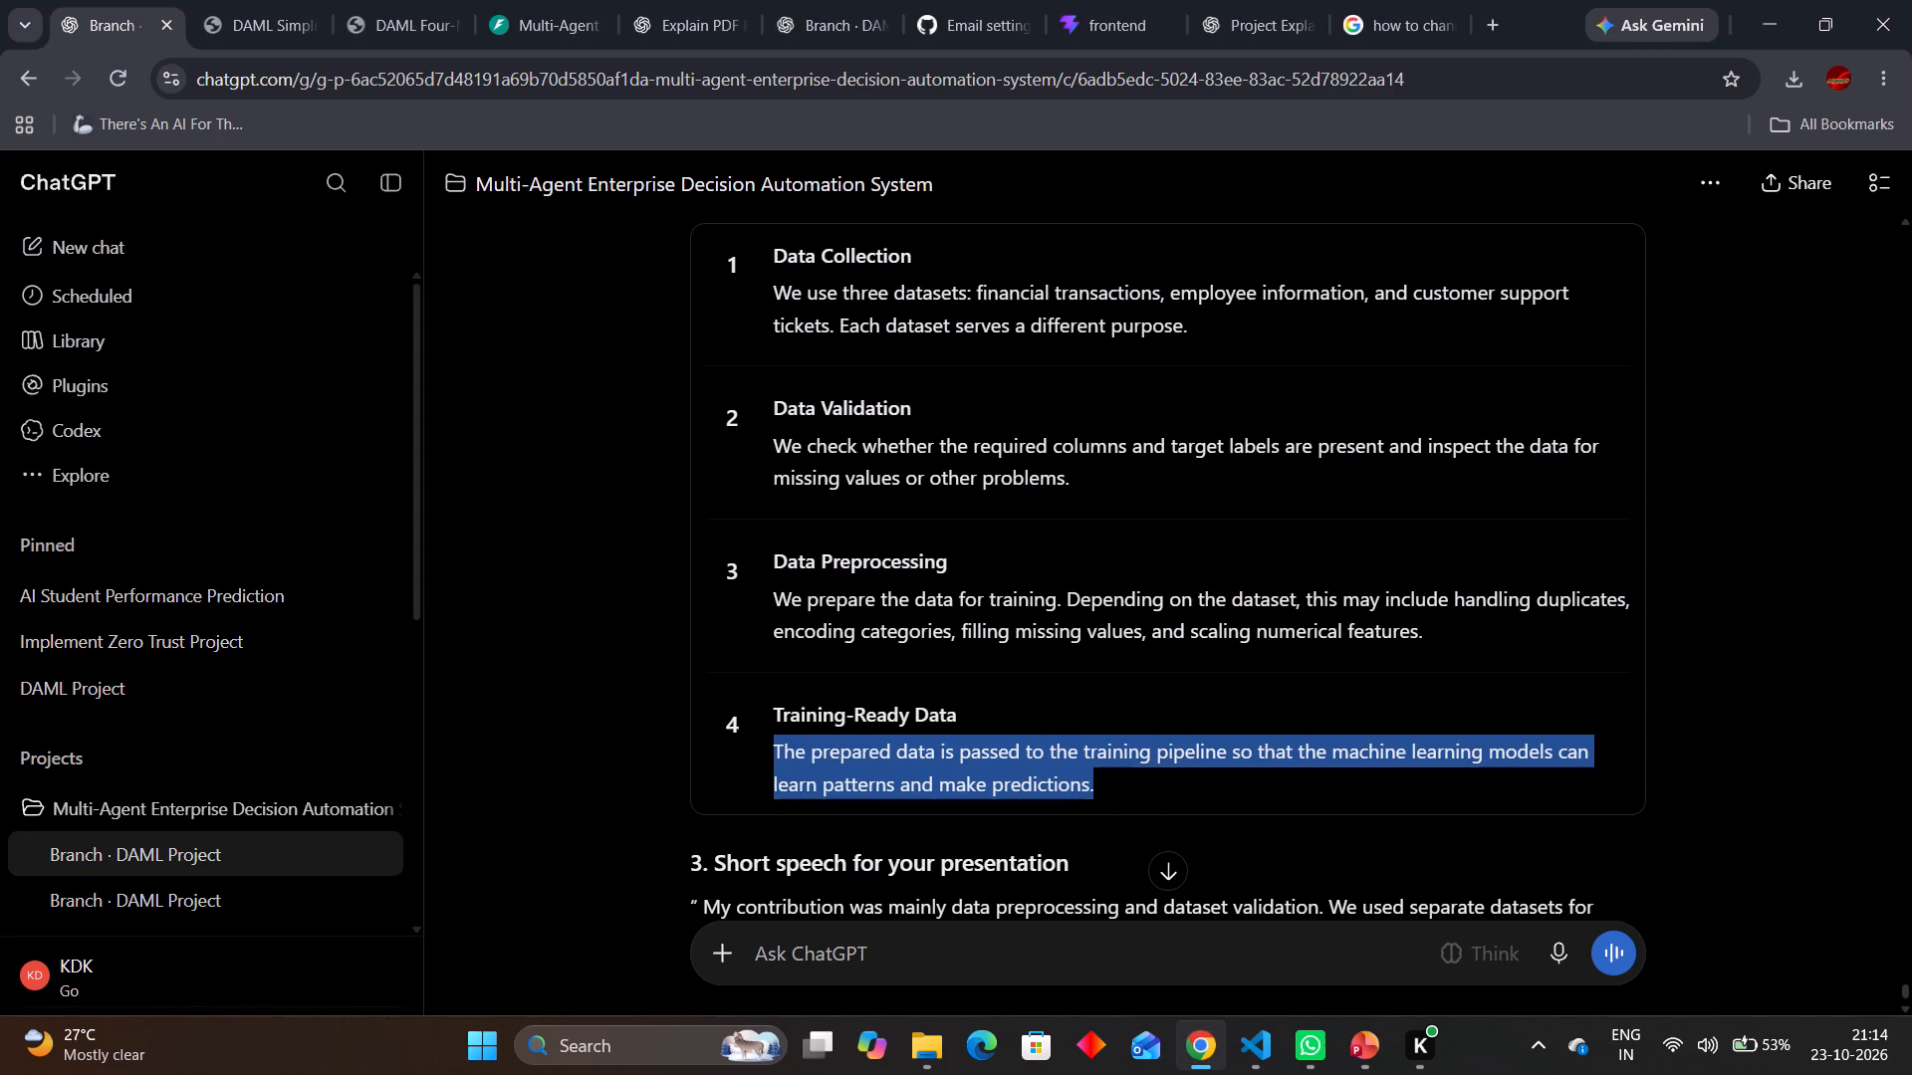
key("ctrl+c")
left_click(1354, 1044)
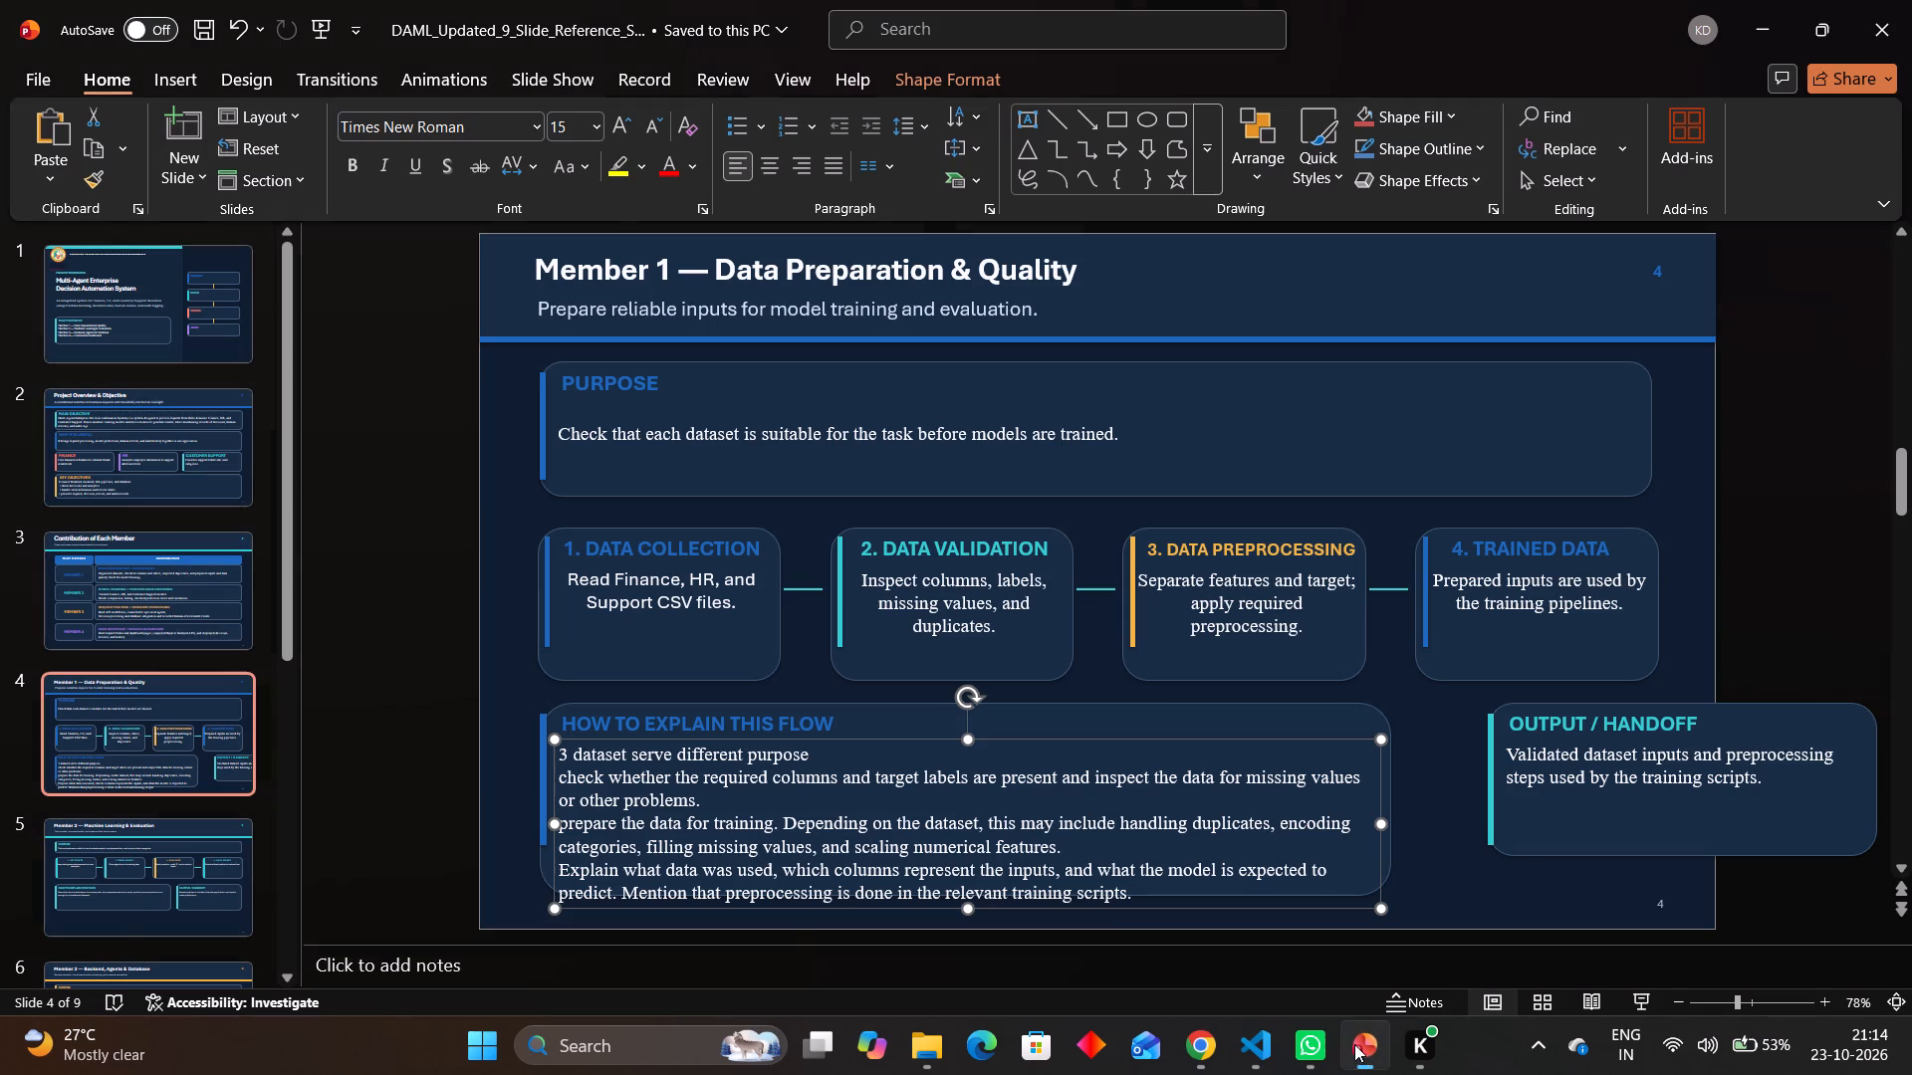
left_click_drag(1142, 898, 510, 876)
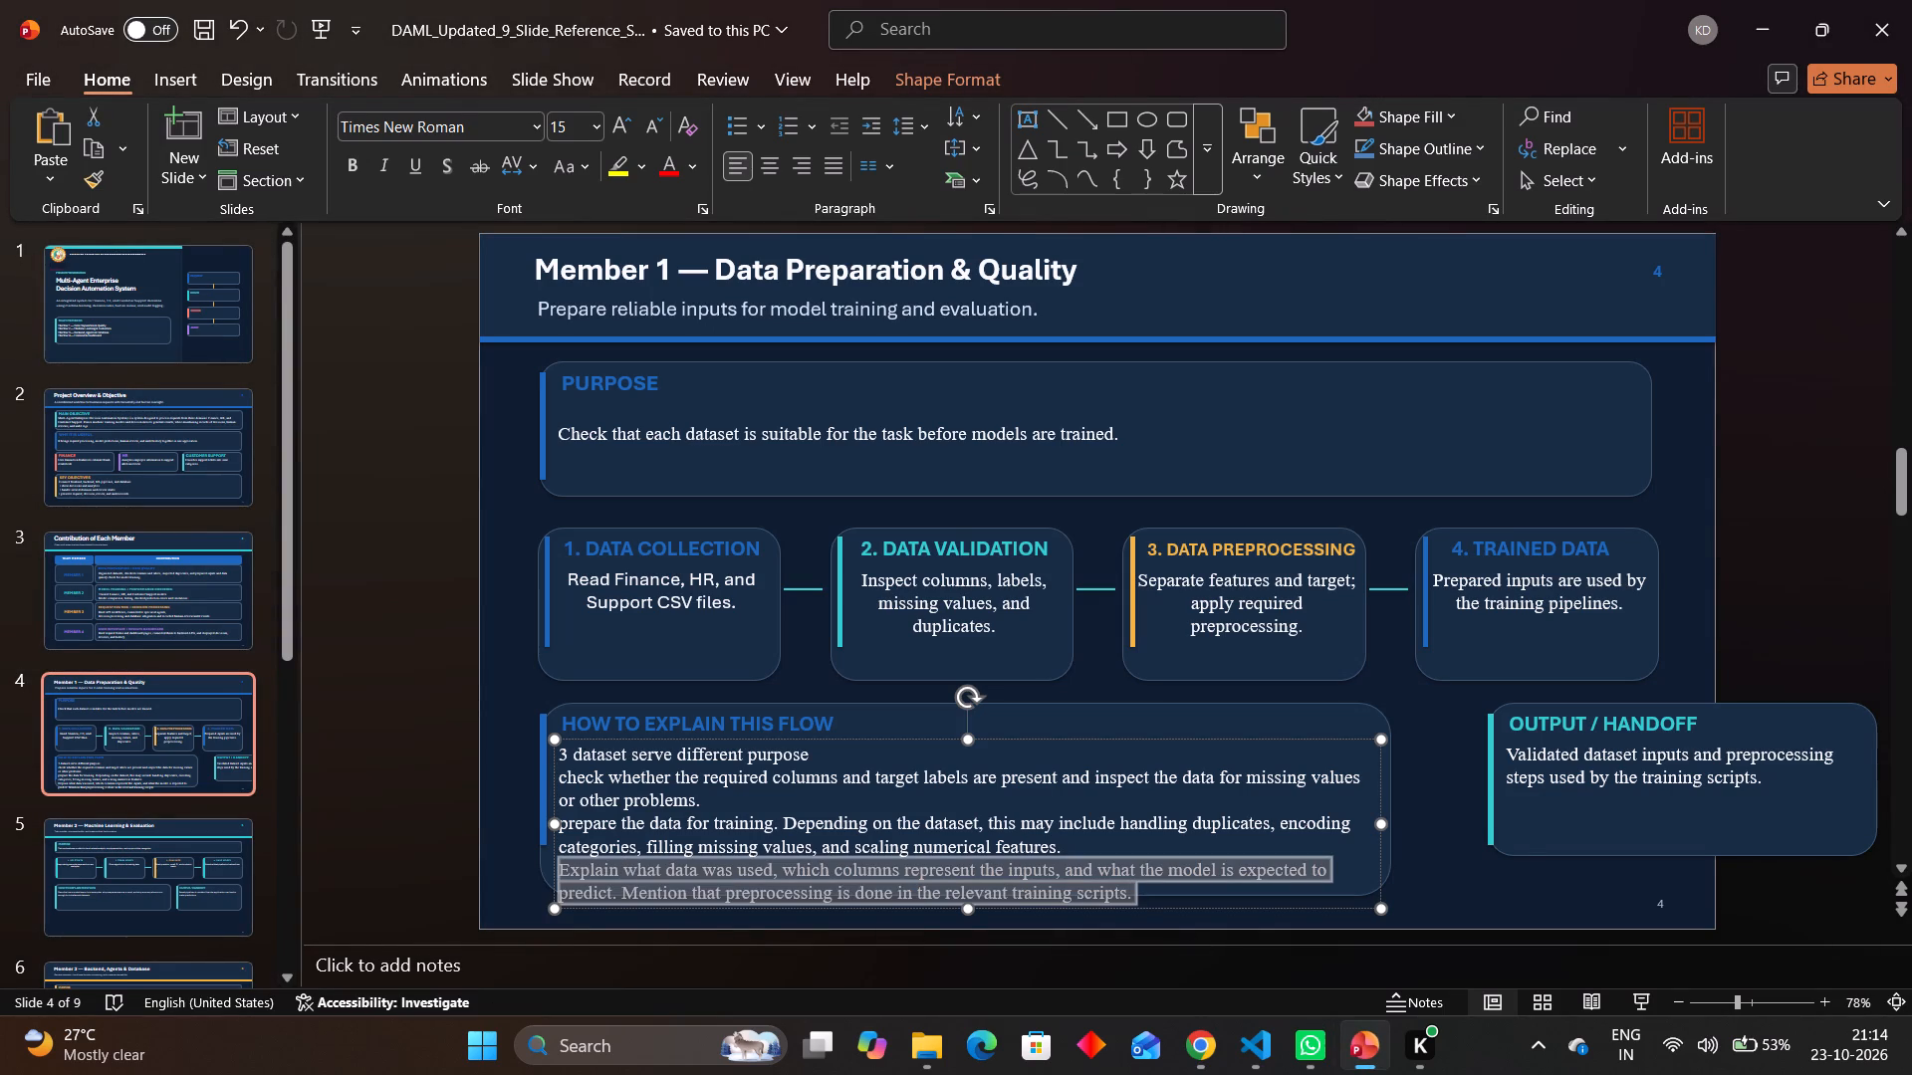
left_click_drag(510, 876, 504, 877)
key("ctrl+v")
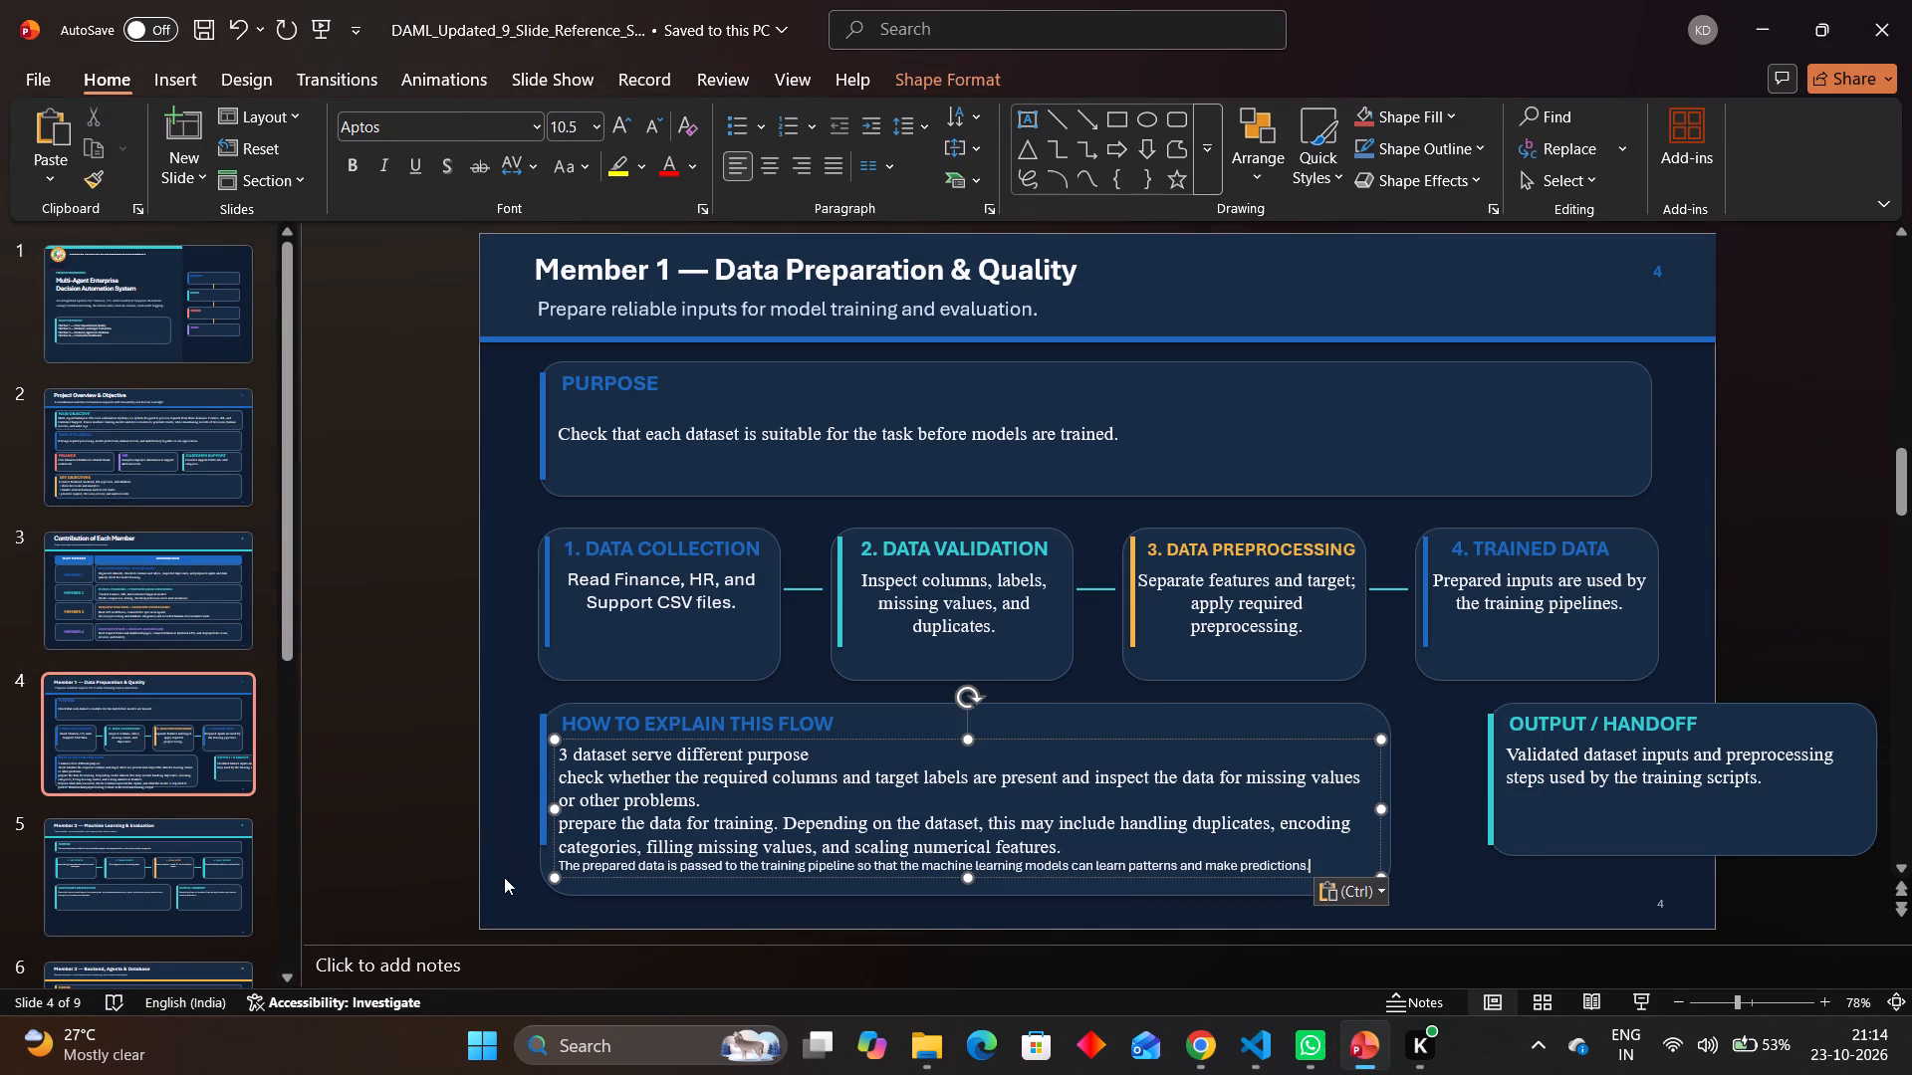
key("Down")
key("Down")
key("Return")
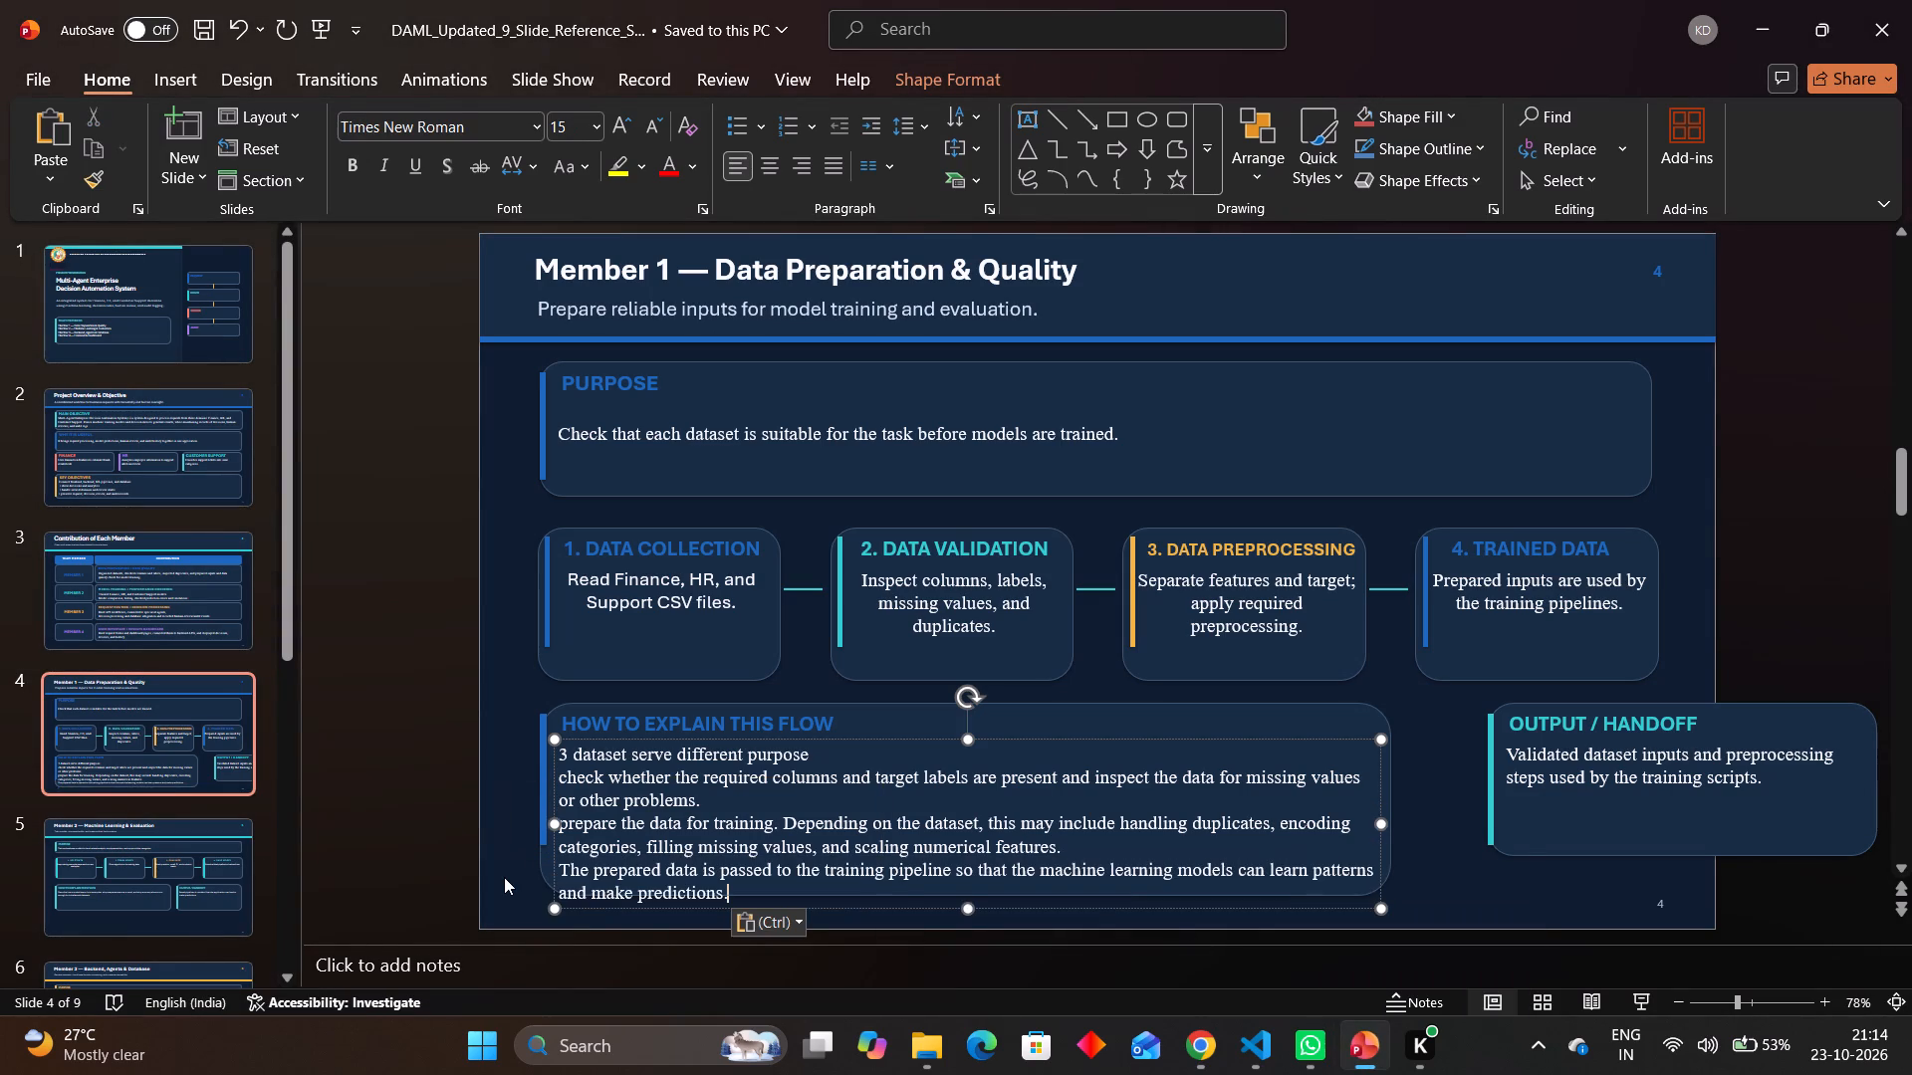
Bullet the first two paragraphs of HOW TO EXPLAIN THIS FLOW and capitalize "Check" at the start of the second.
left_click(560, 752)
left_click(734, 124)
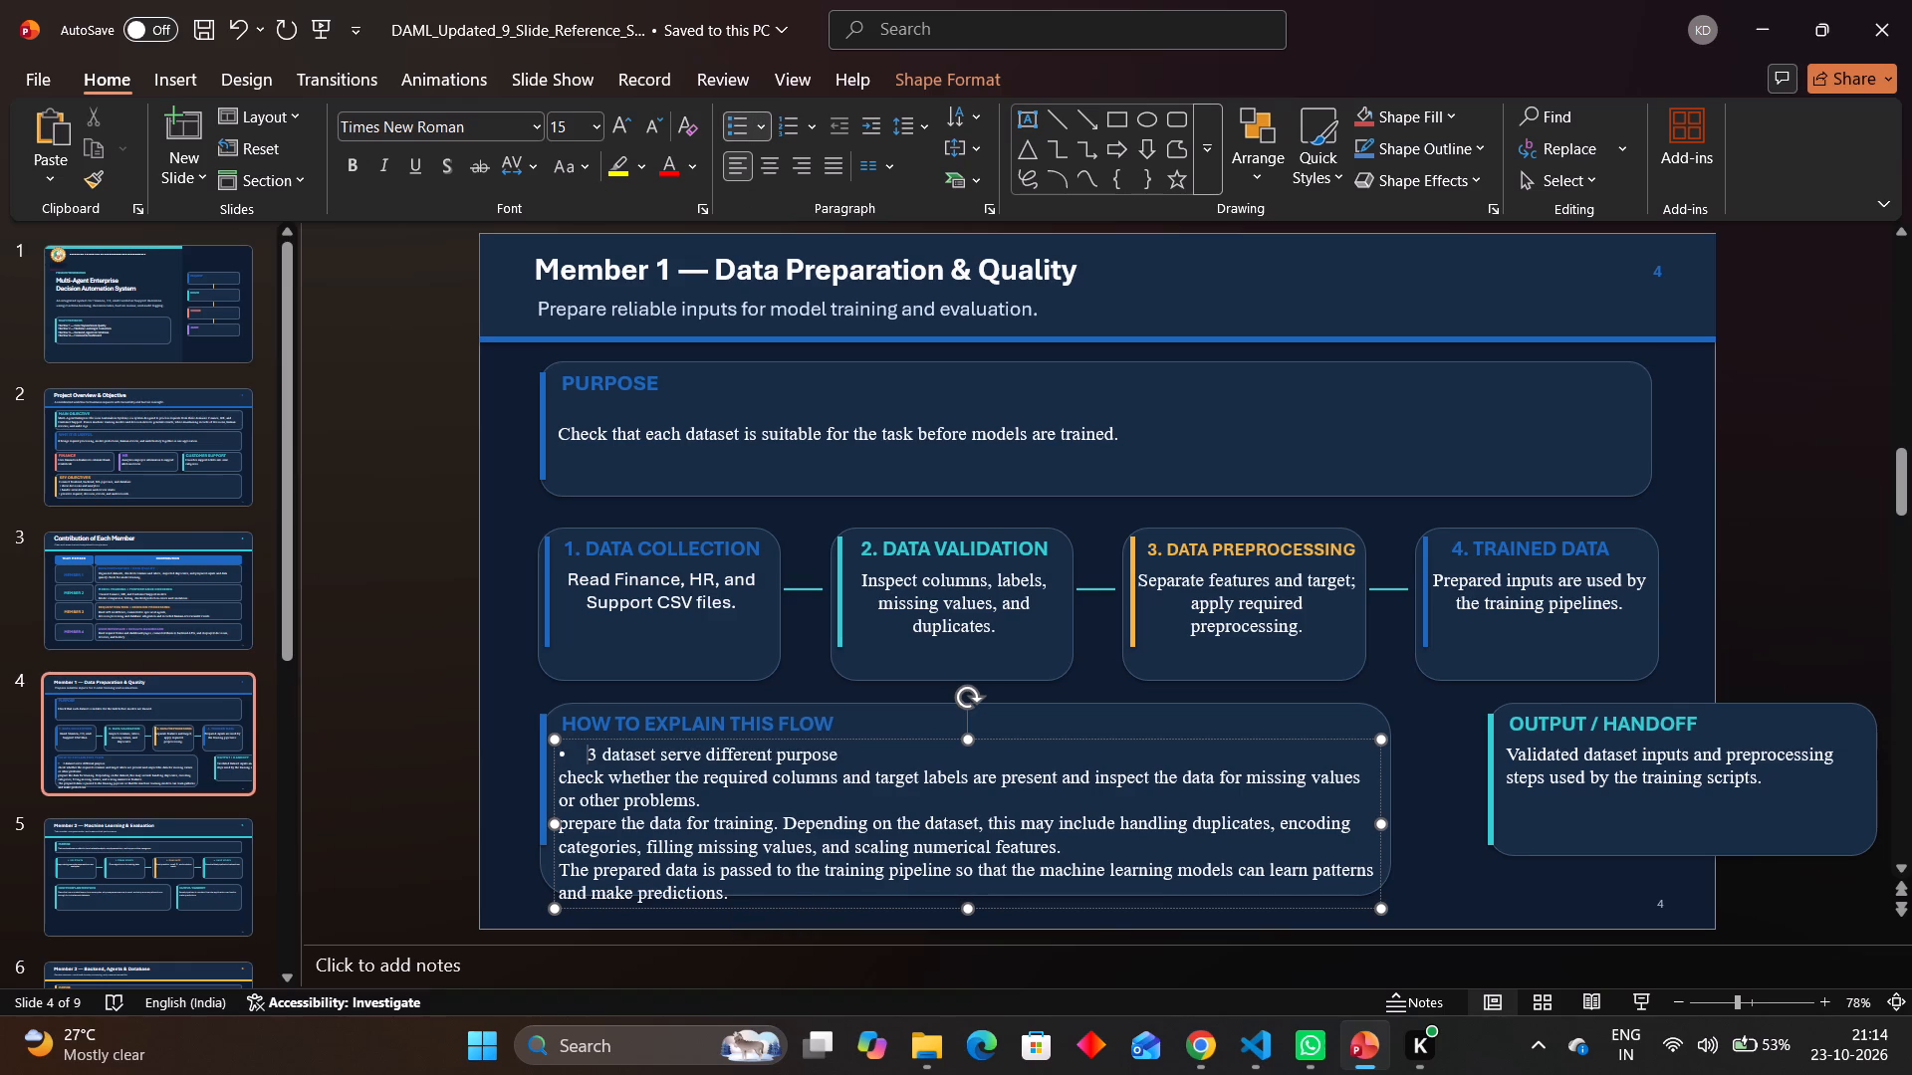
left_click(564, 775)
key("BackSpace")
key("shift+c")
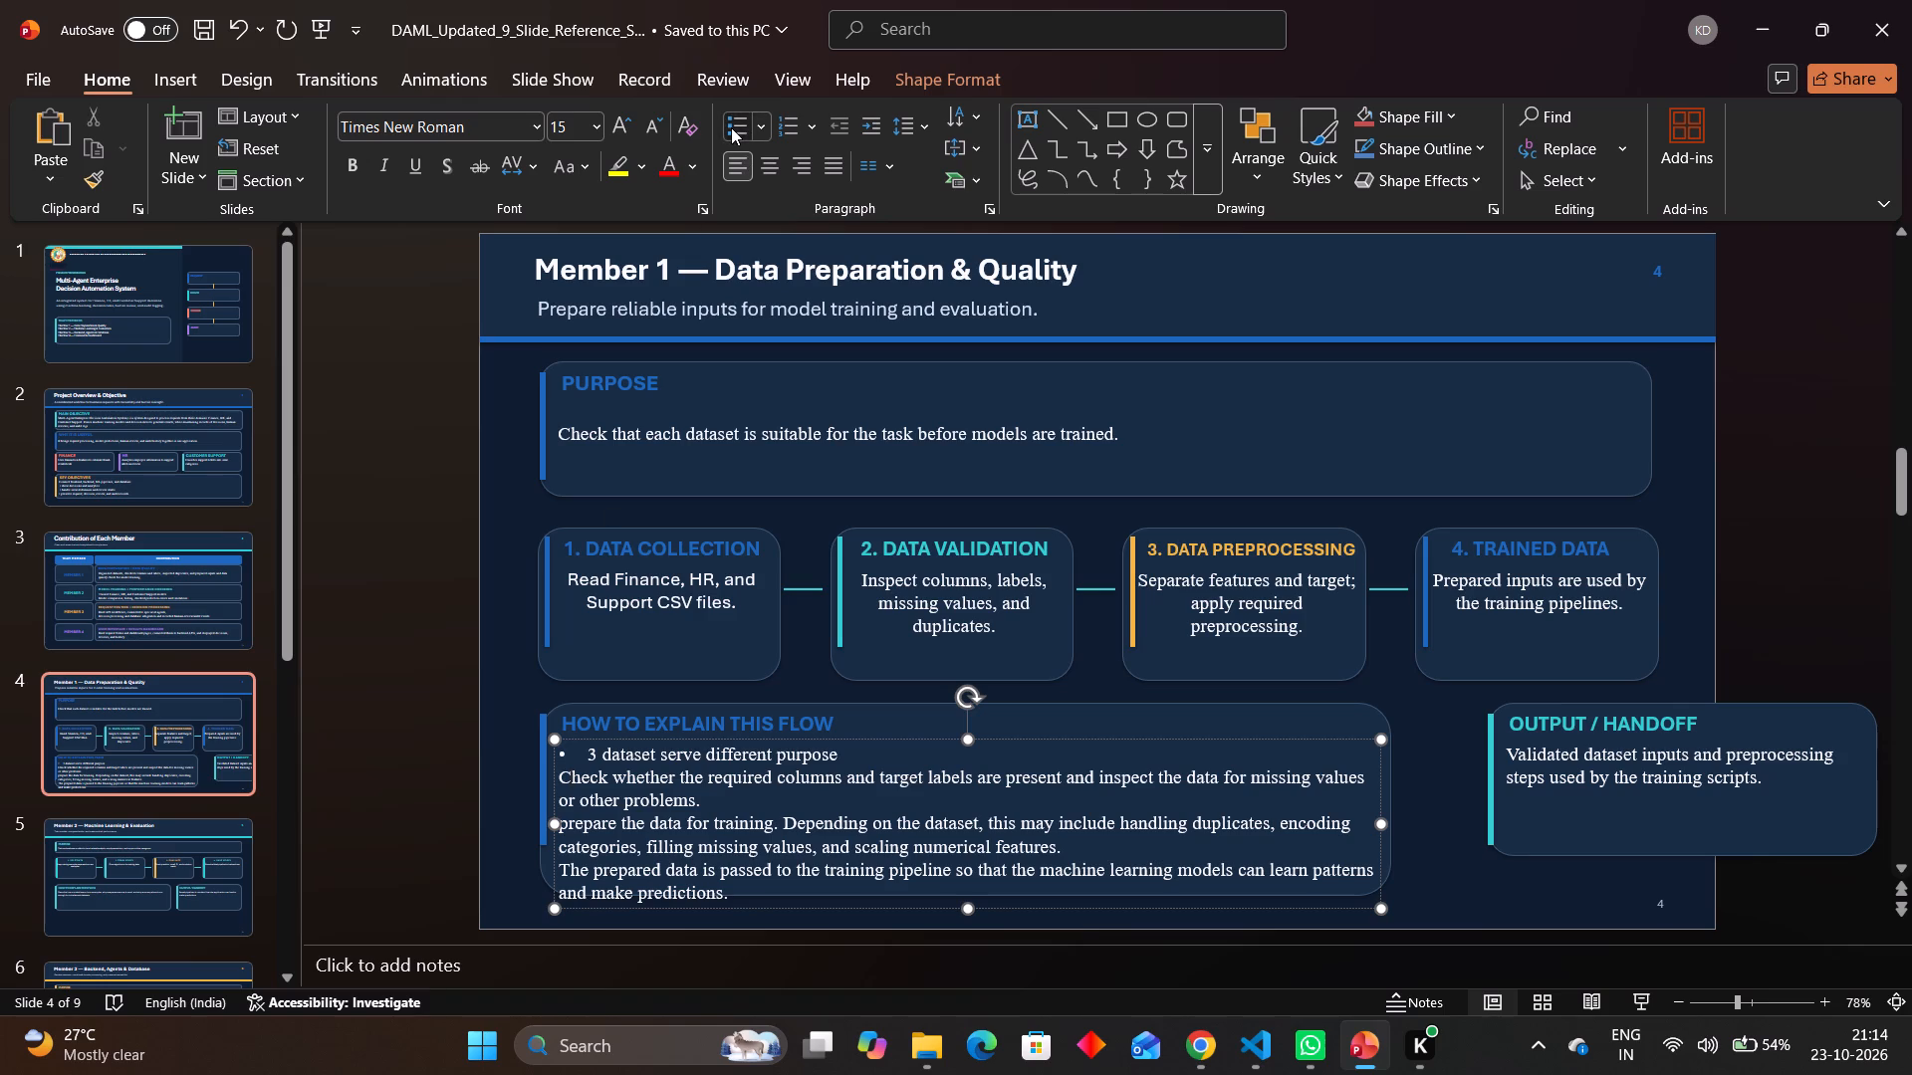
left_click(731, 127)
Bullet the last two paragraphs of HOW TO EXPLAIN THIS FLOW and capitalize "Prepare" at the start of the third.
left_click(575, 817)
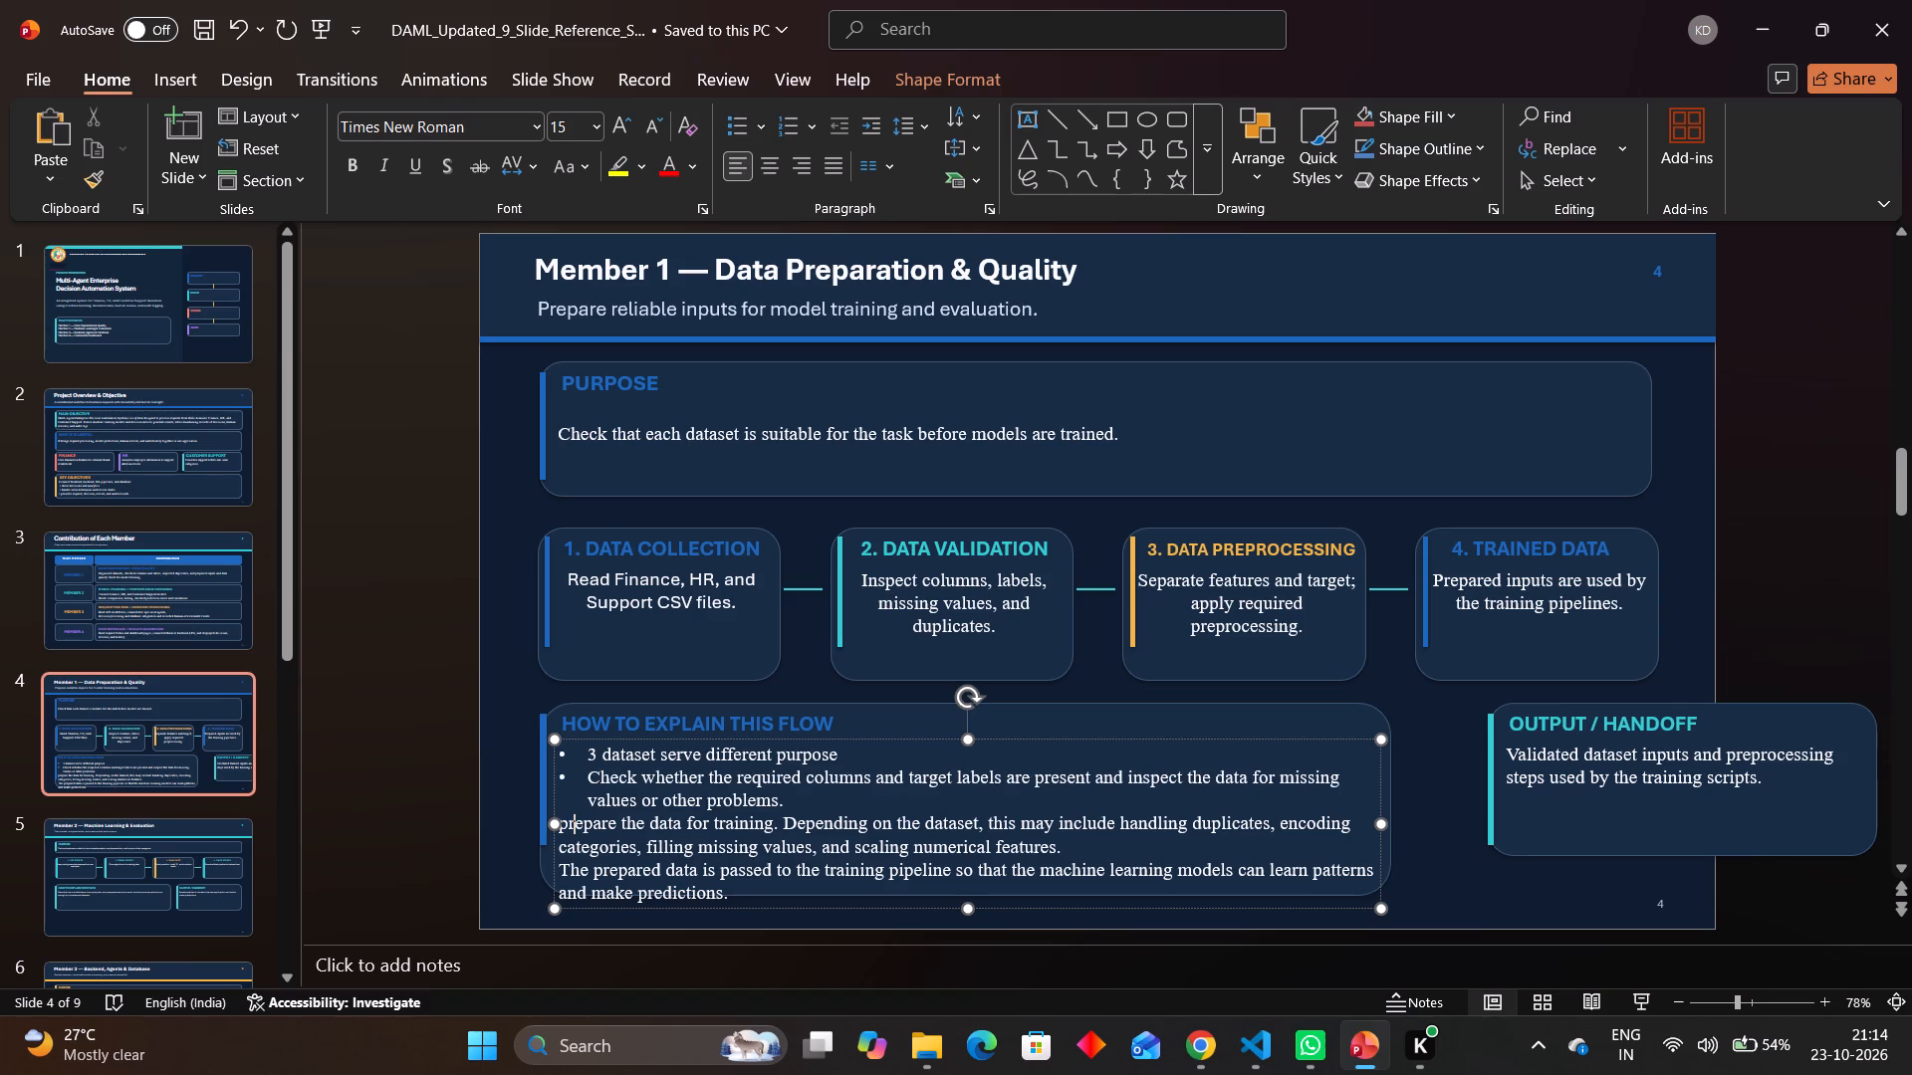
key("Left")
key("Left")
key("Right")
key("BackSpace")
key("shift+p")
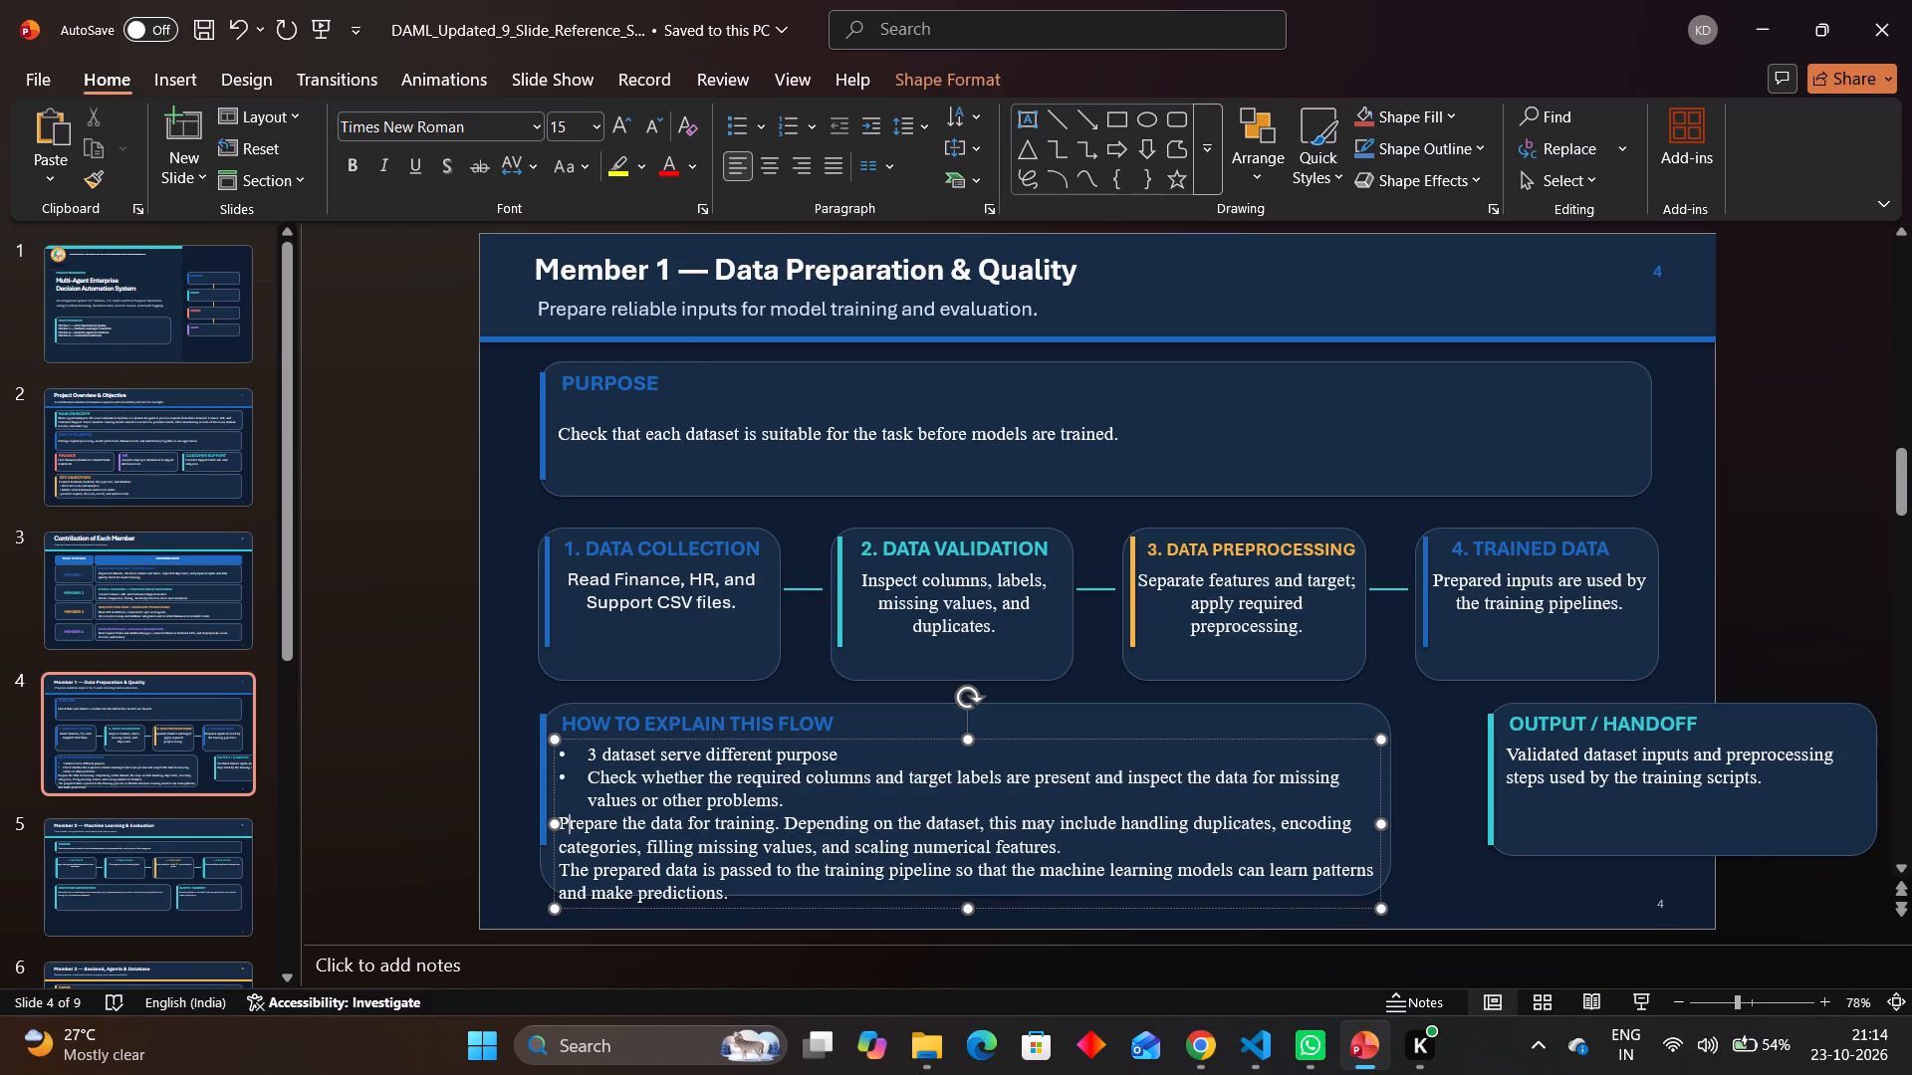
left_click(734, 129)
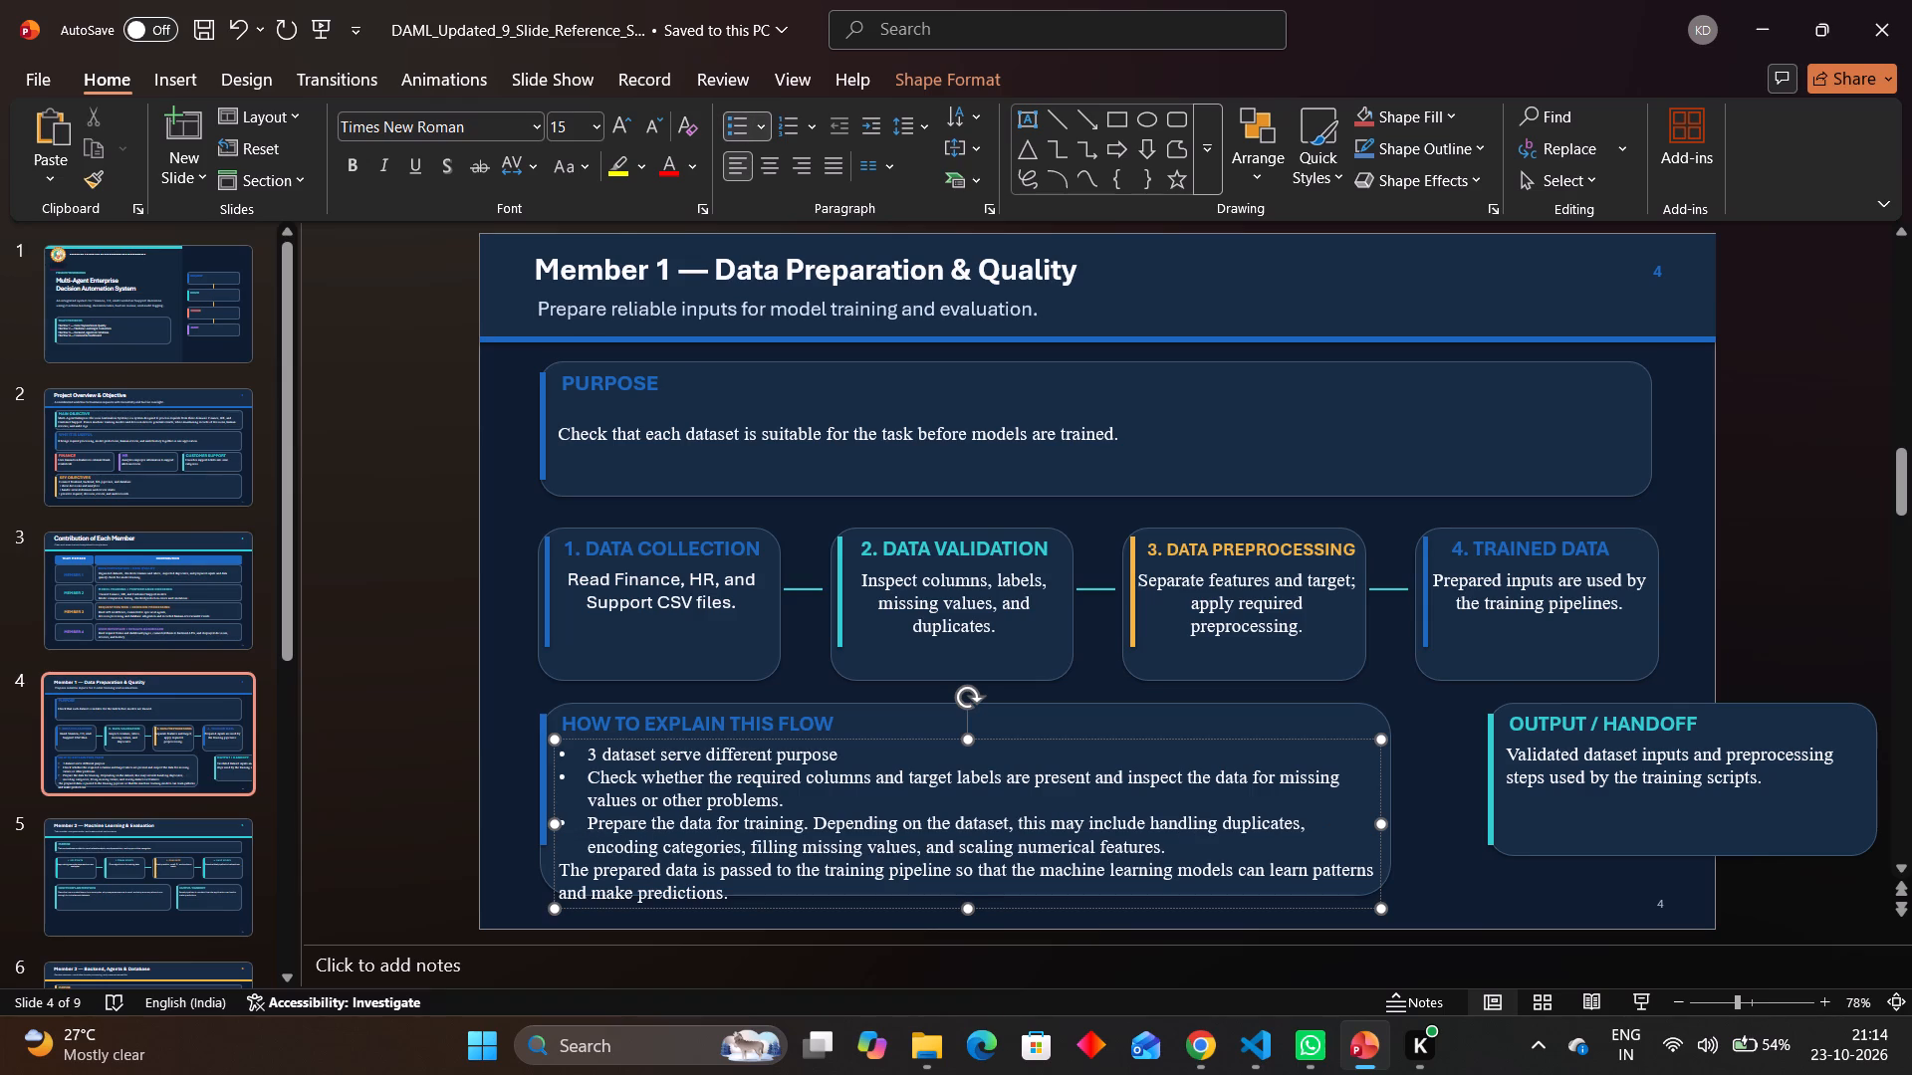
left_click(571, 866)
left_click(730, 131)
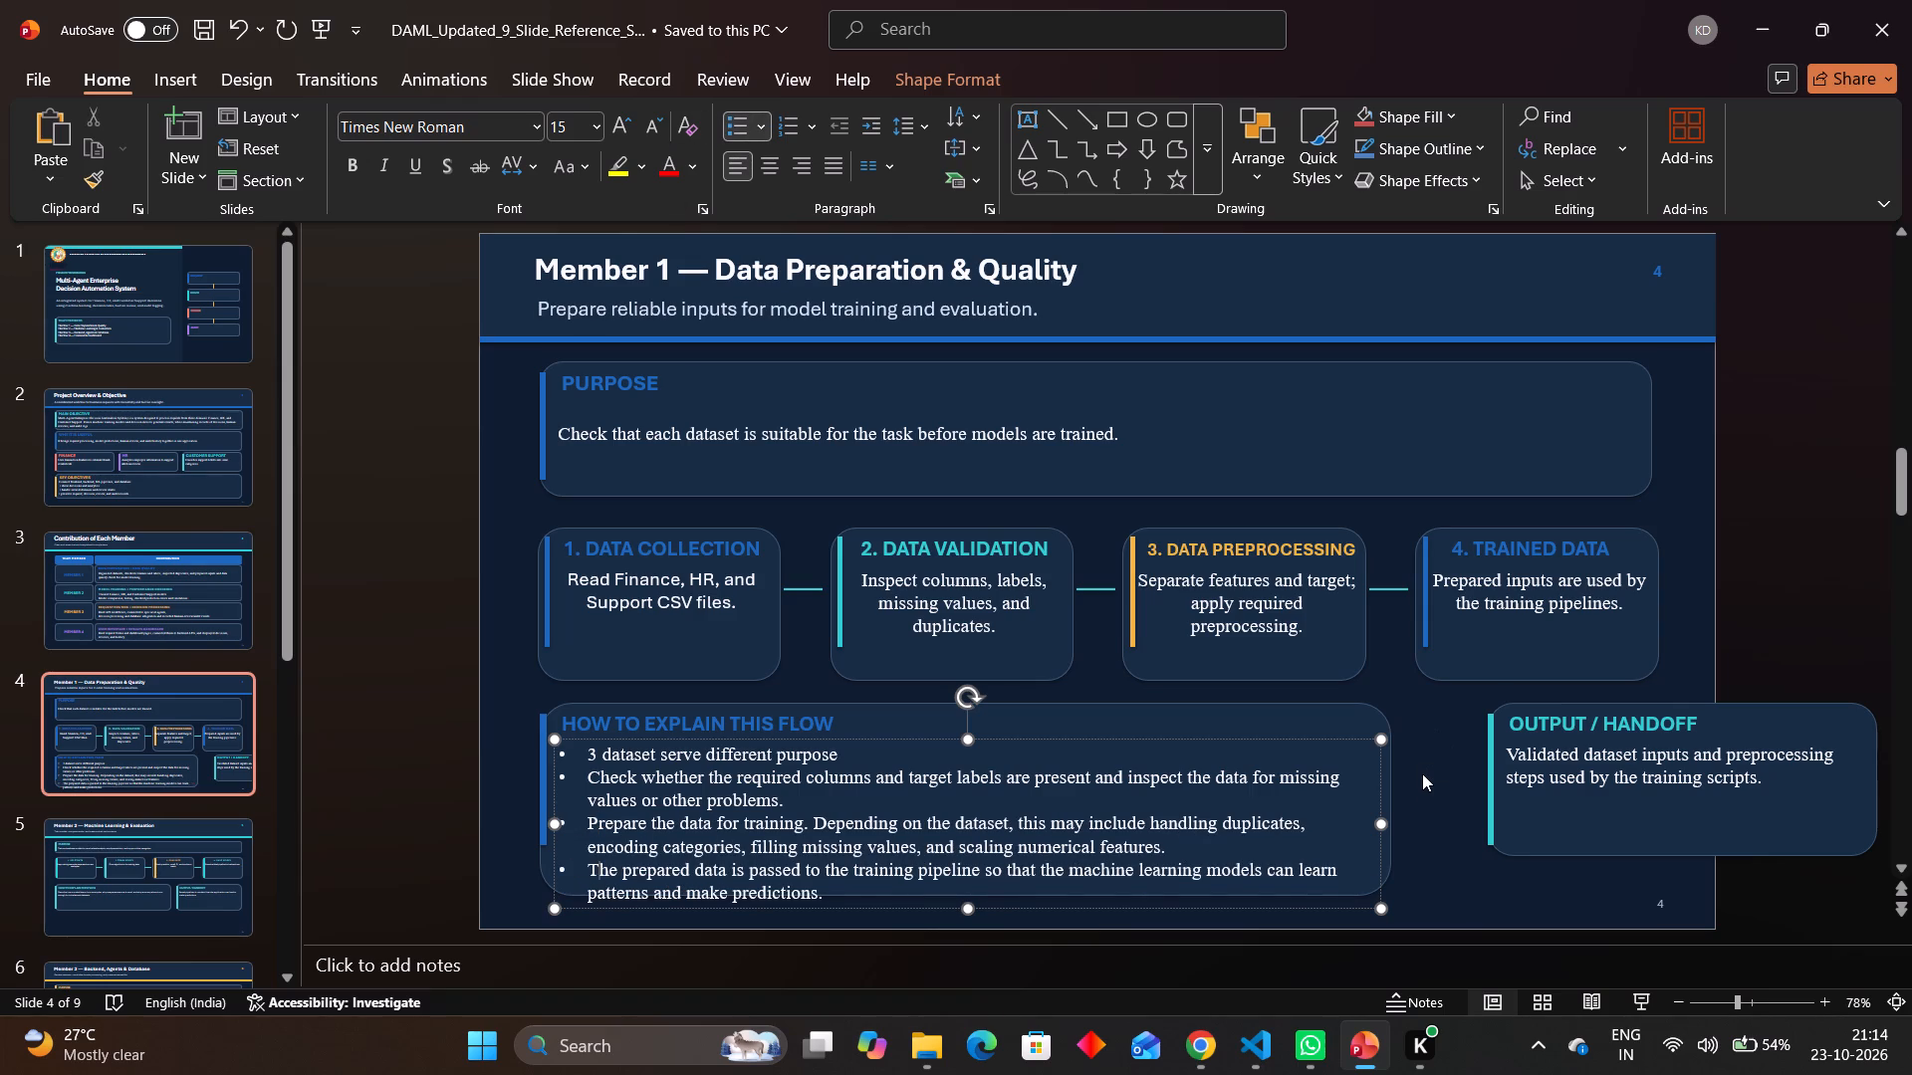
left_click(1419, 783)
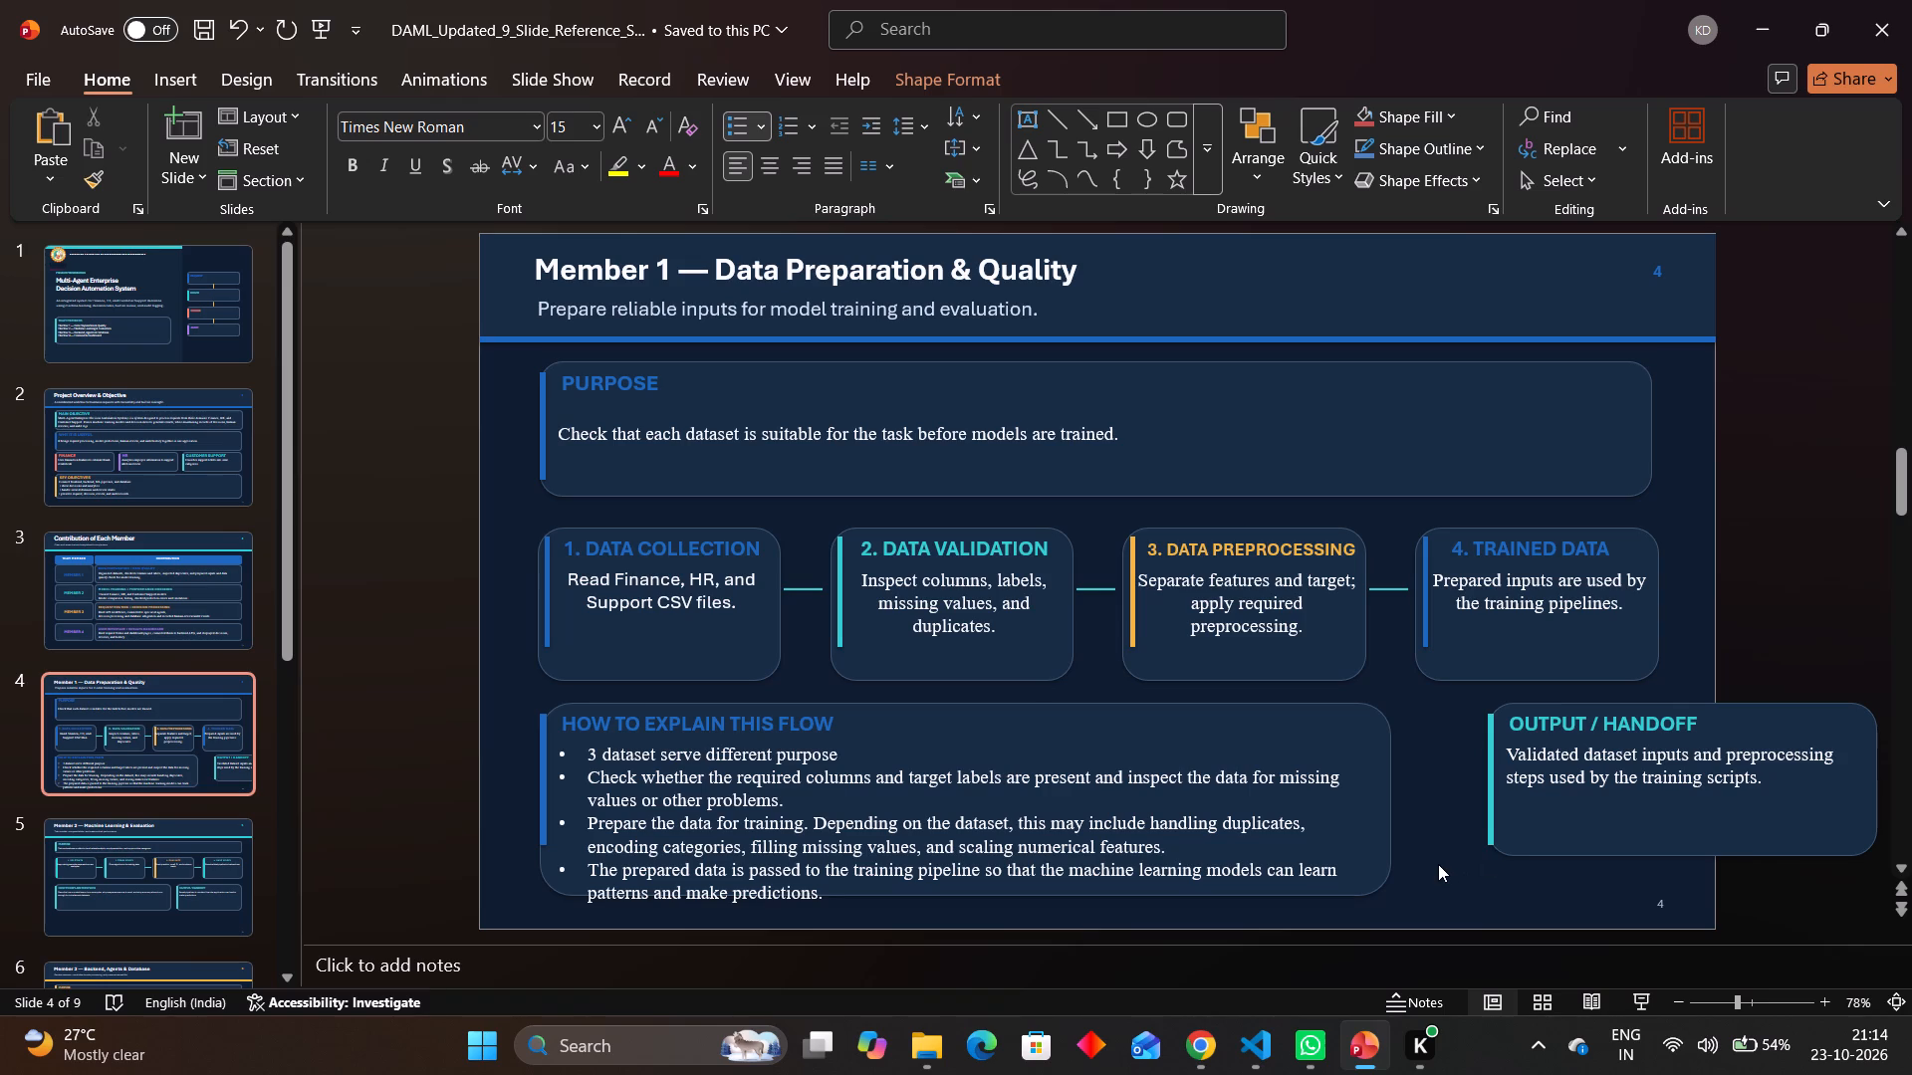
Delete the whole OUTPUT / HANDOFF box, including its accent bar, heading and body text.
left_click_drag(1438, 864, 1743, 783)
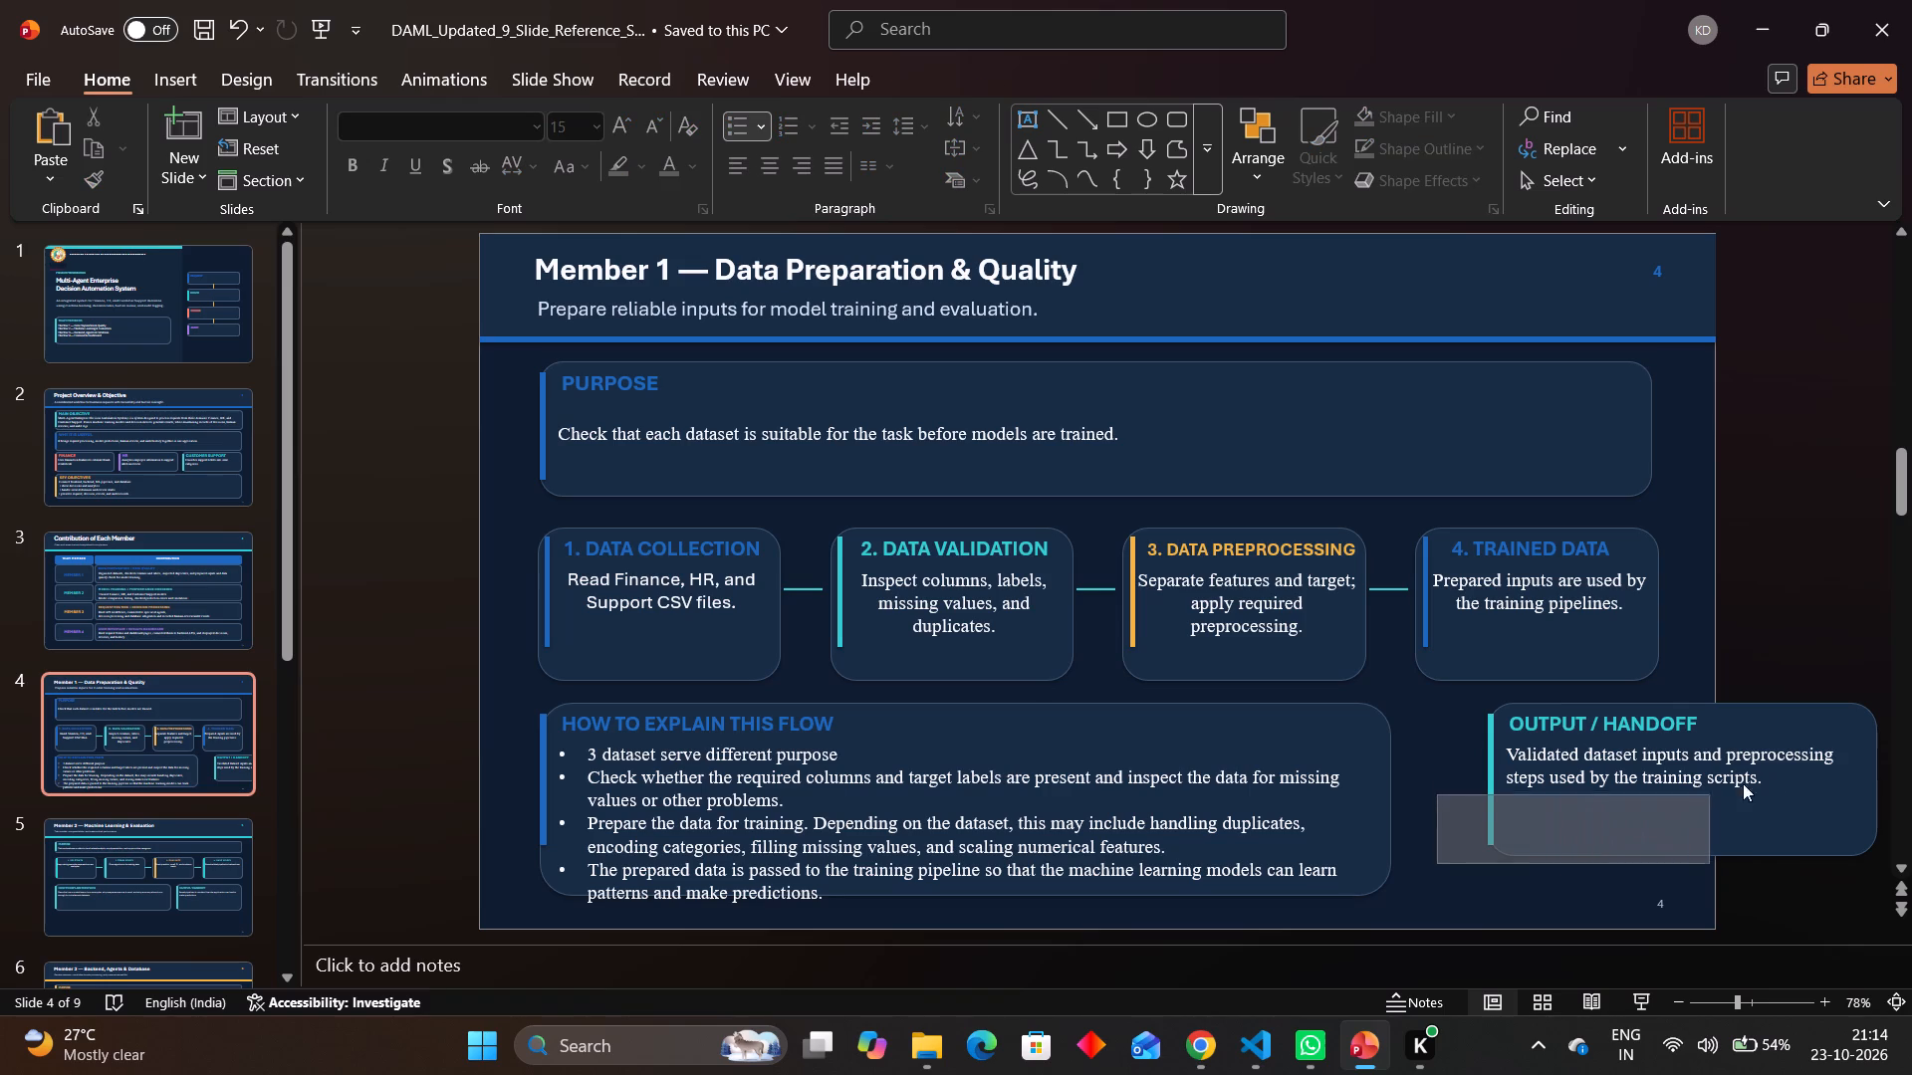
left_click_drag(1743, 783, 1911, 687)
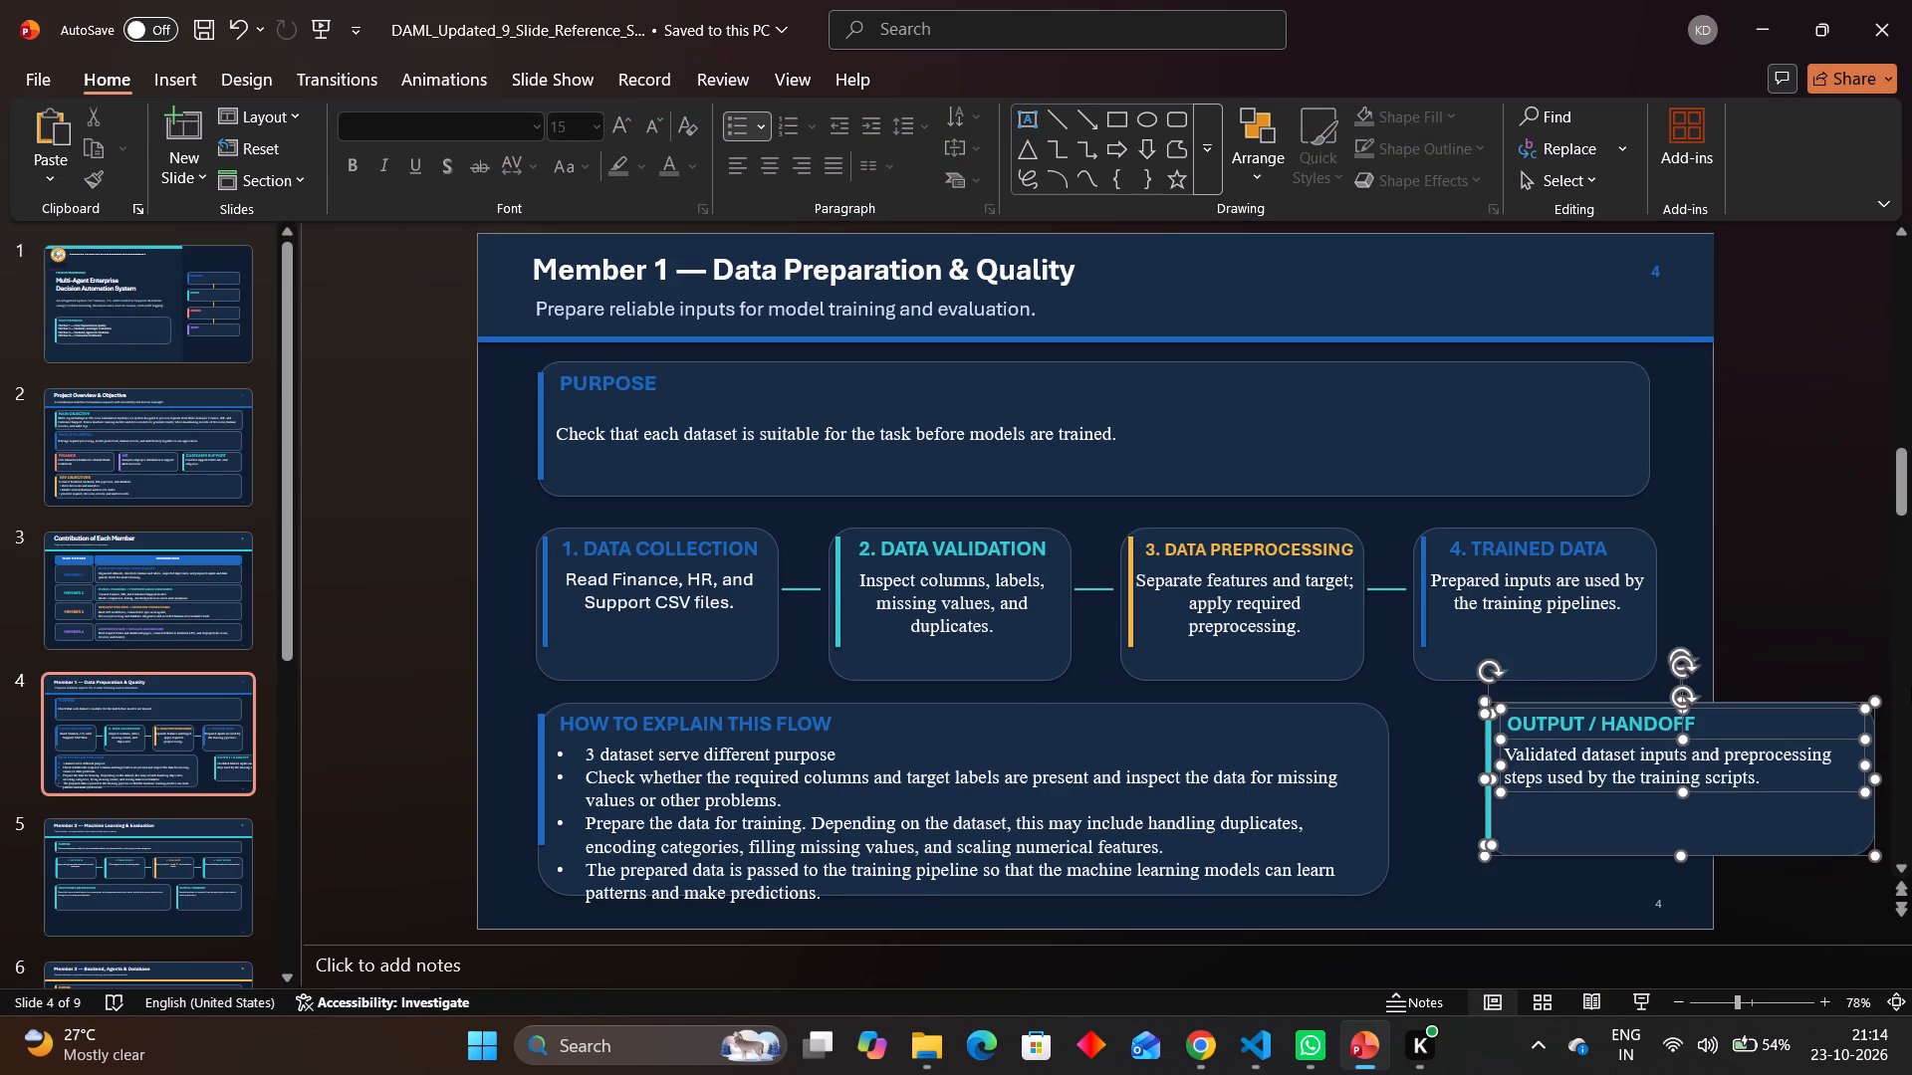
key("BackSpace")
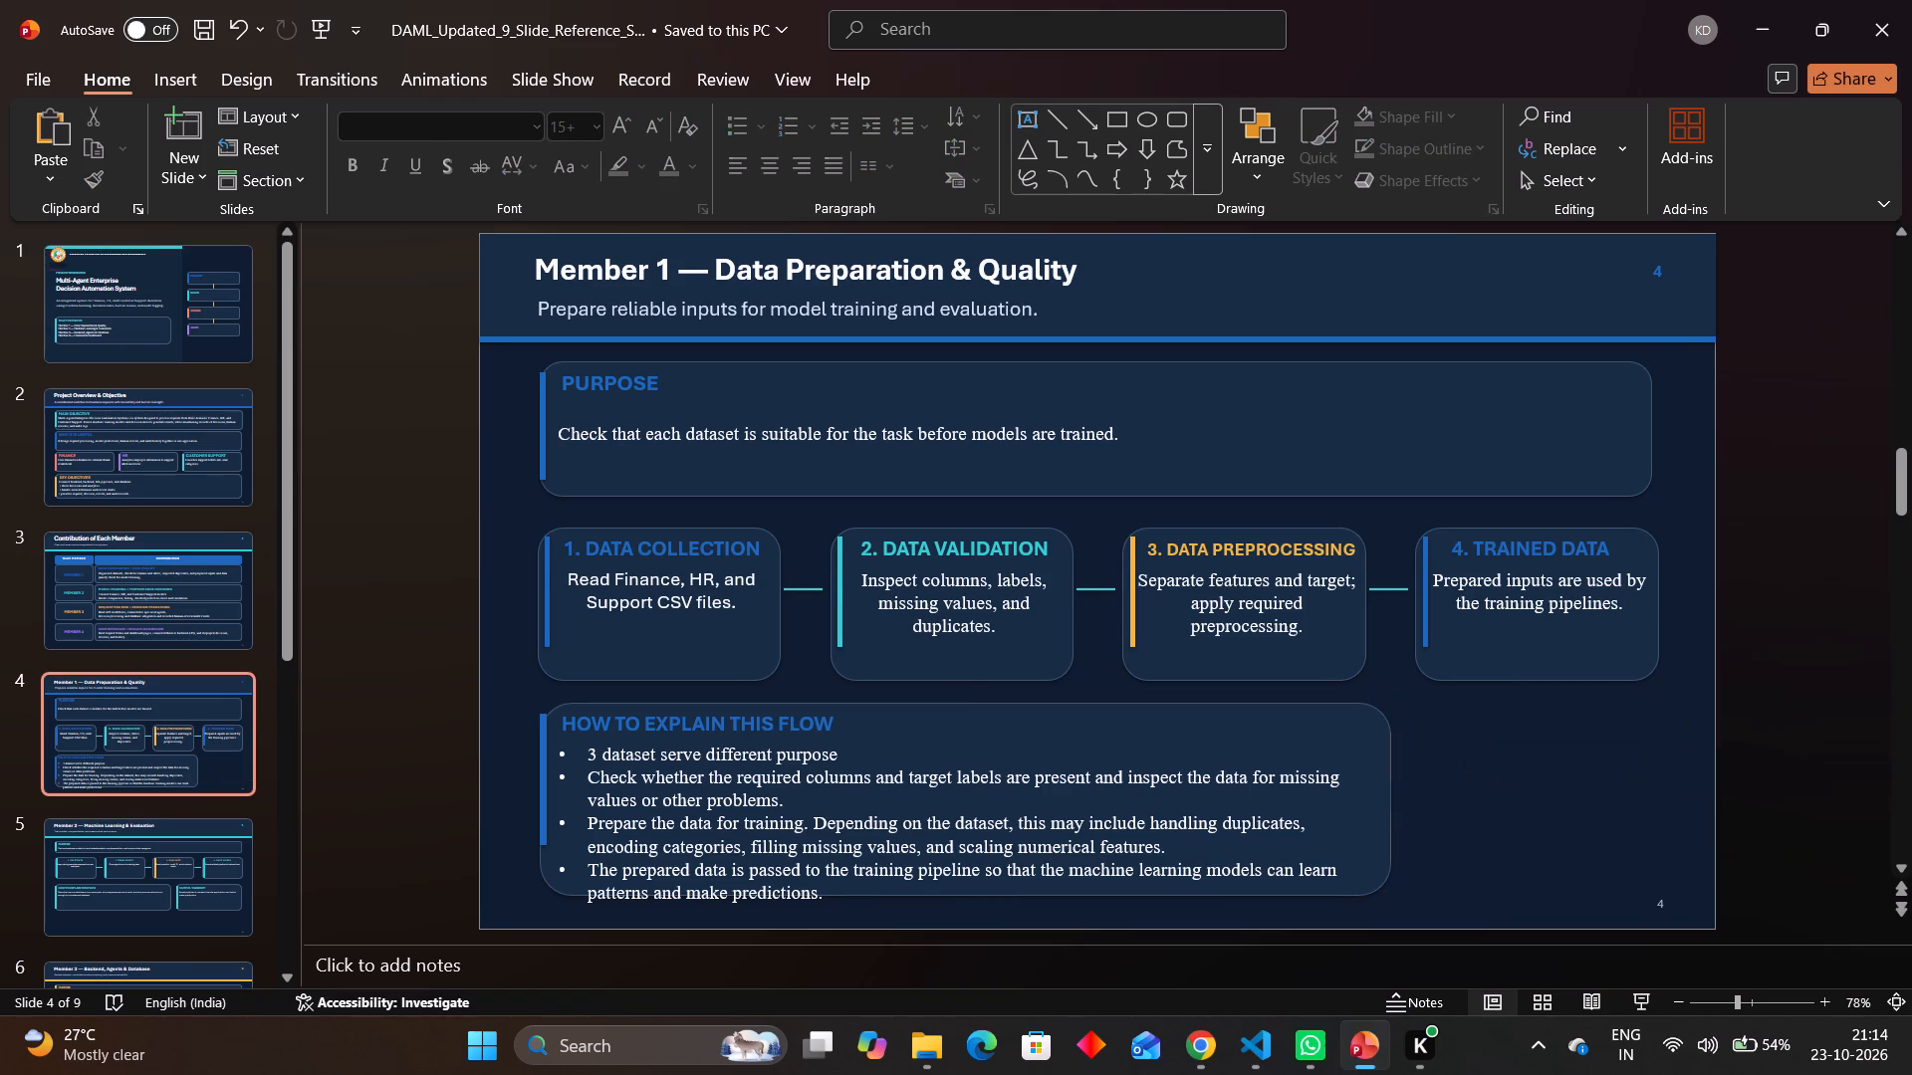
Widen the HOW TO EXPLAIN THIS FLOW background box and its body text to span roughly the width of the row of four boxes above.
left_click(1363, 710)
left_click_drag(1388, 801, 1658, 792)
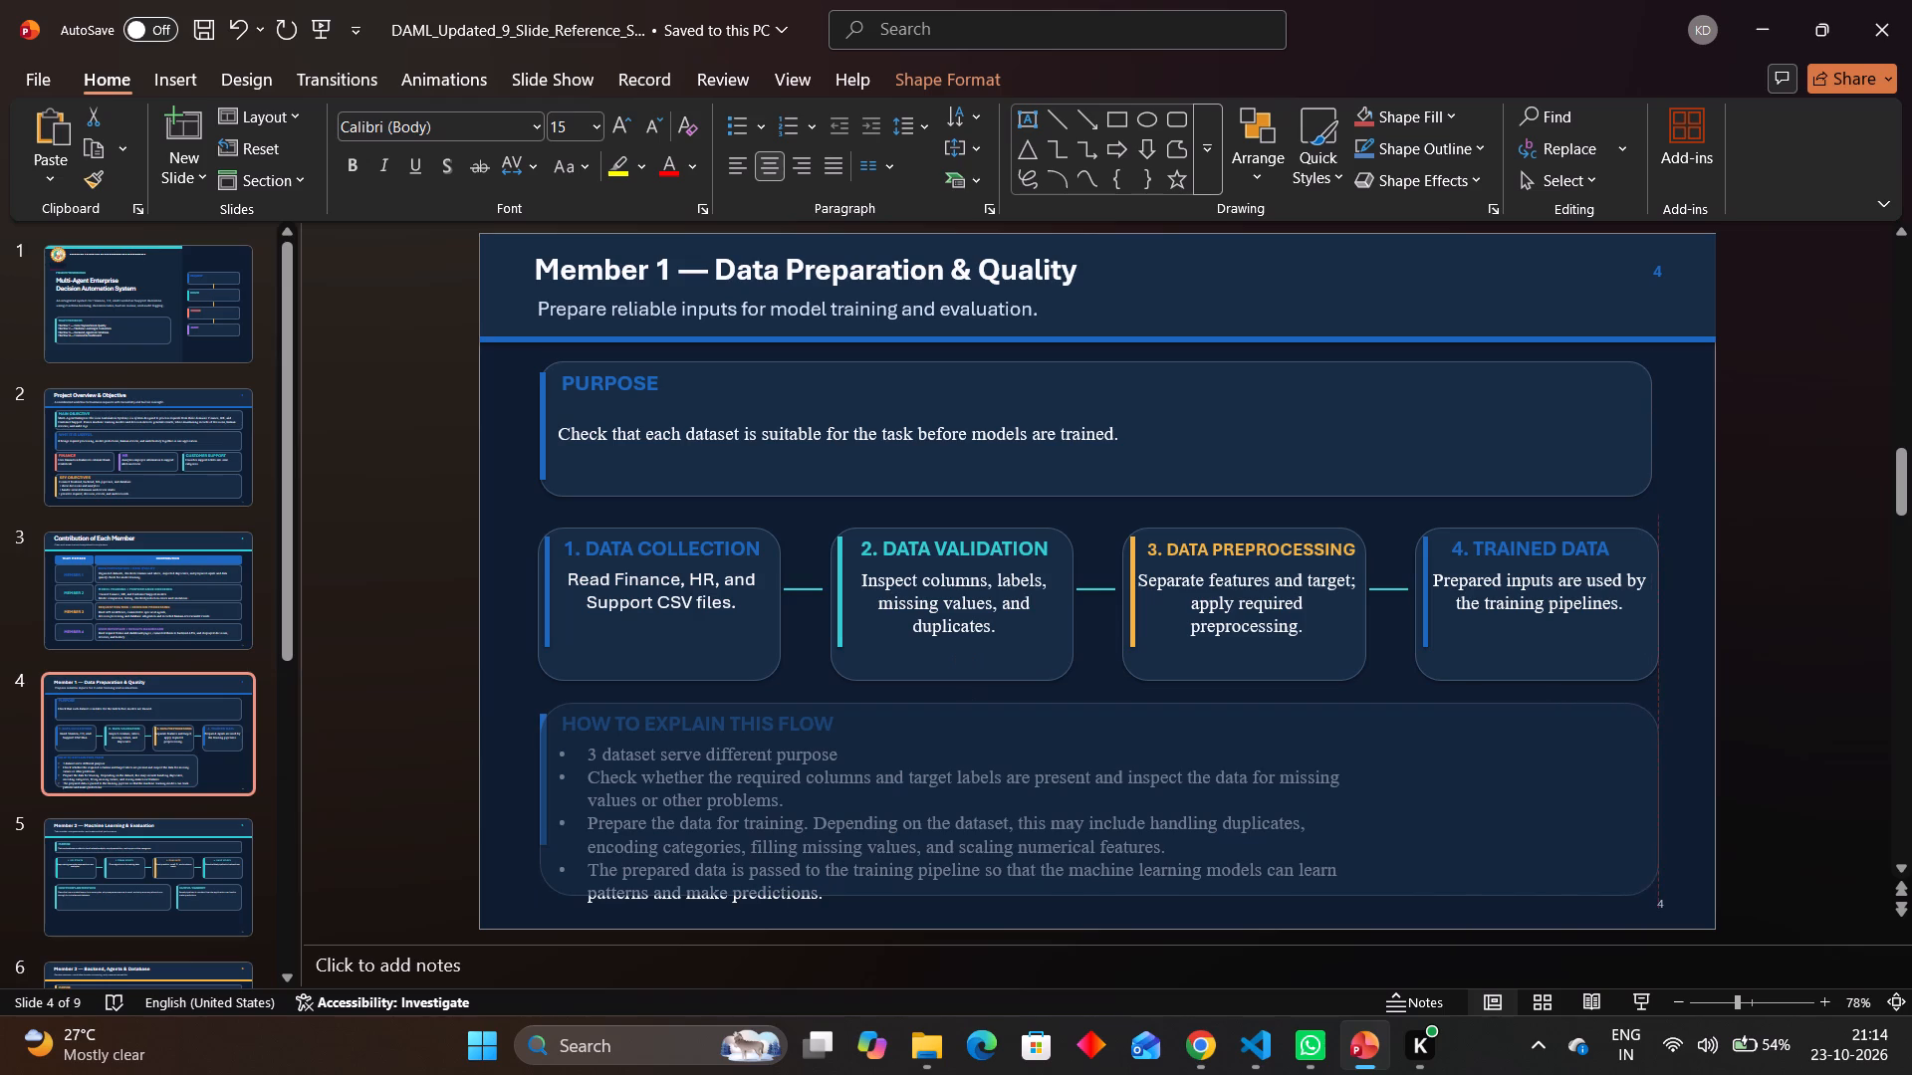
left_click_drag(1658, 792, 1669, 791)
left_click_drag(1289, 810, 1379, 823)
left_click(1379, 823)
left_click_drag(1379, 823, 1392, 823)
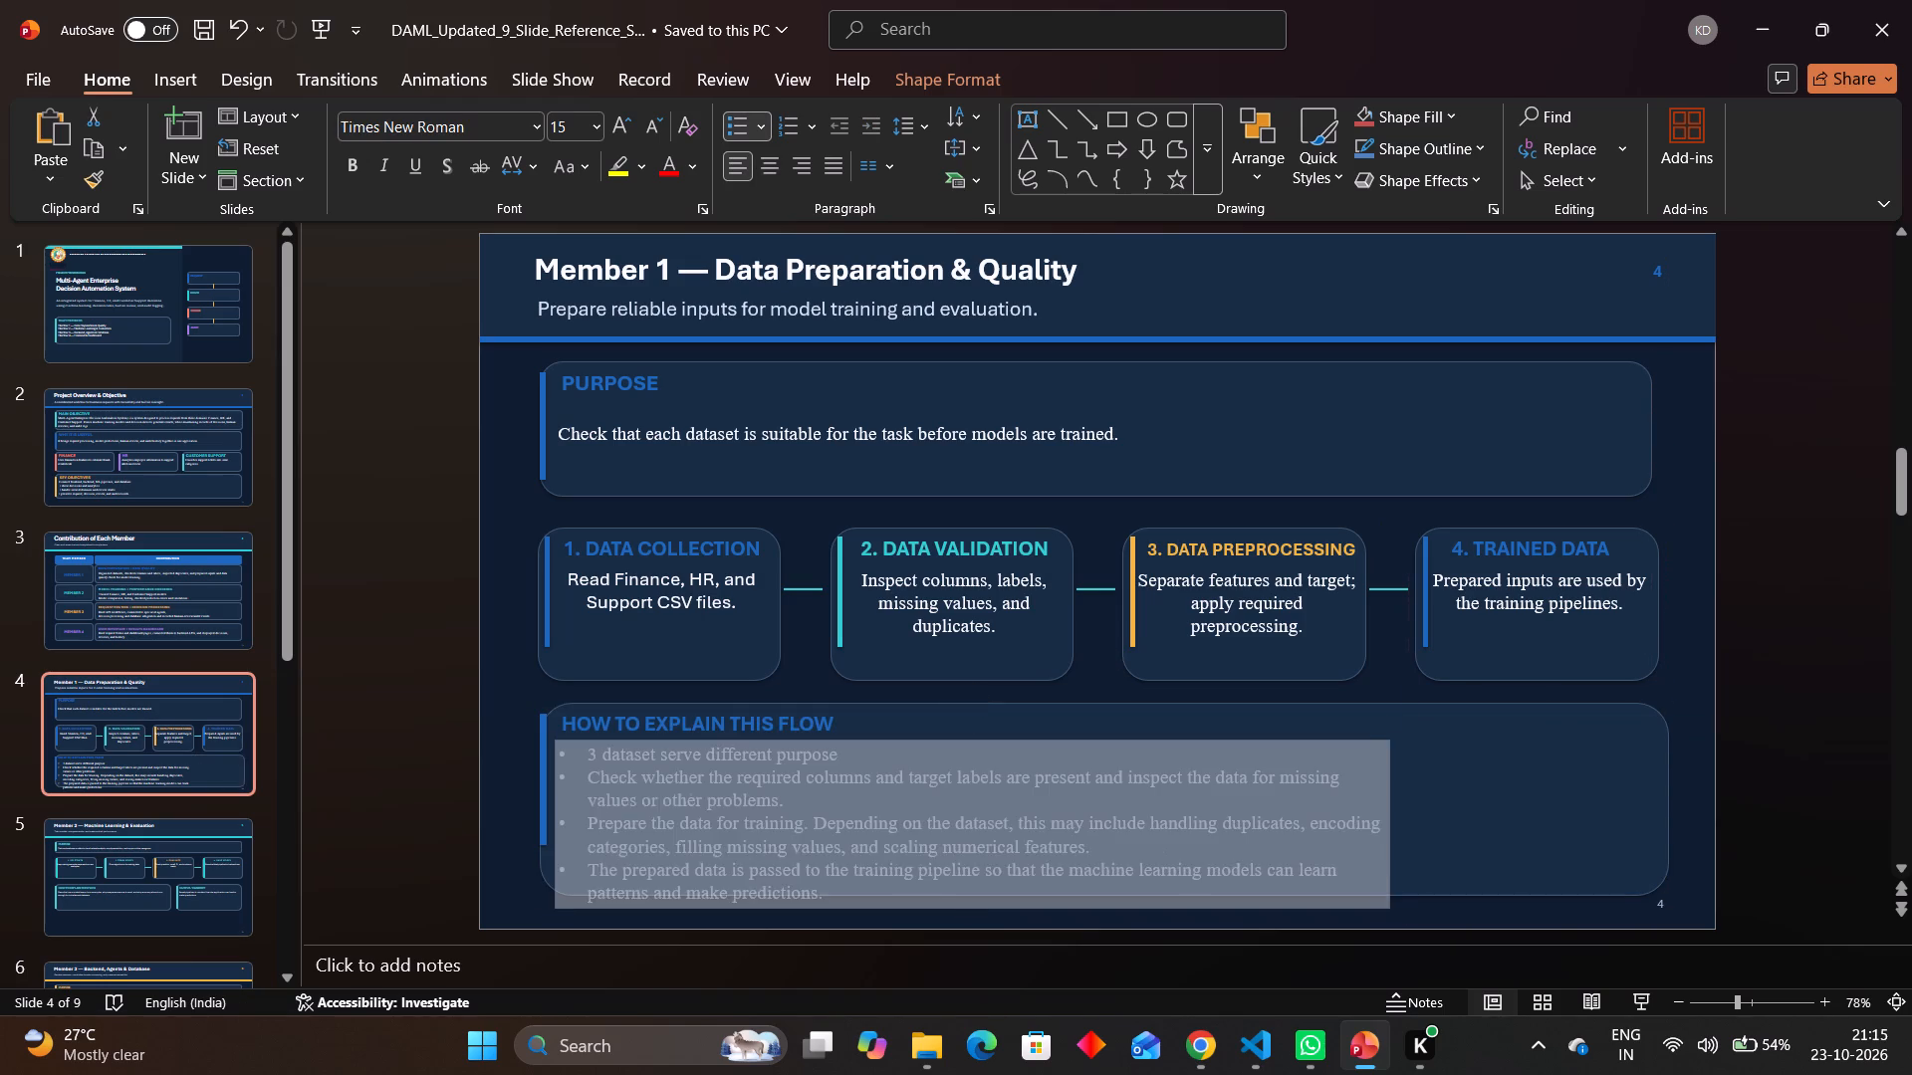
left_click_drag(1392, 823, 1650, 781)
left_click(1761, 733)
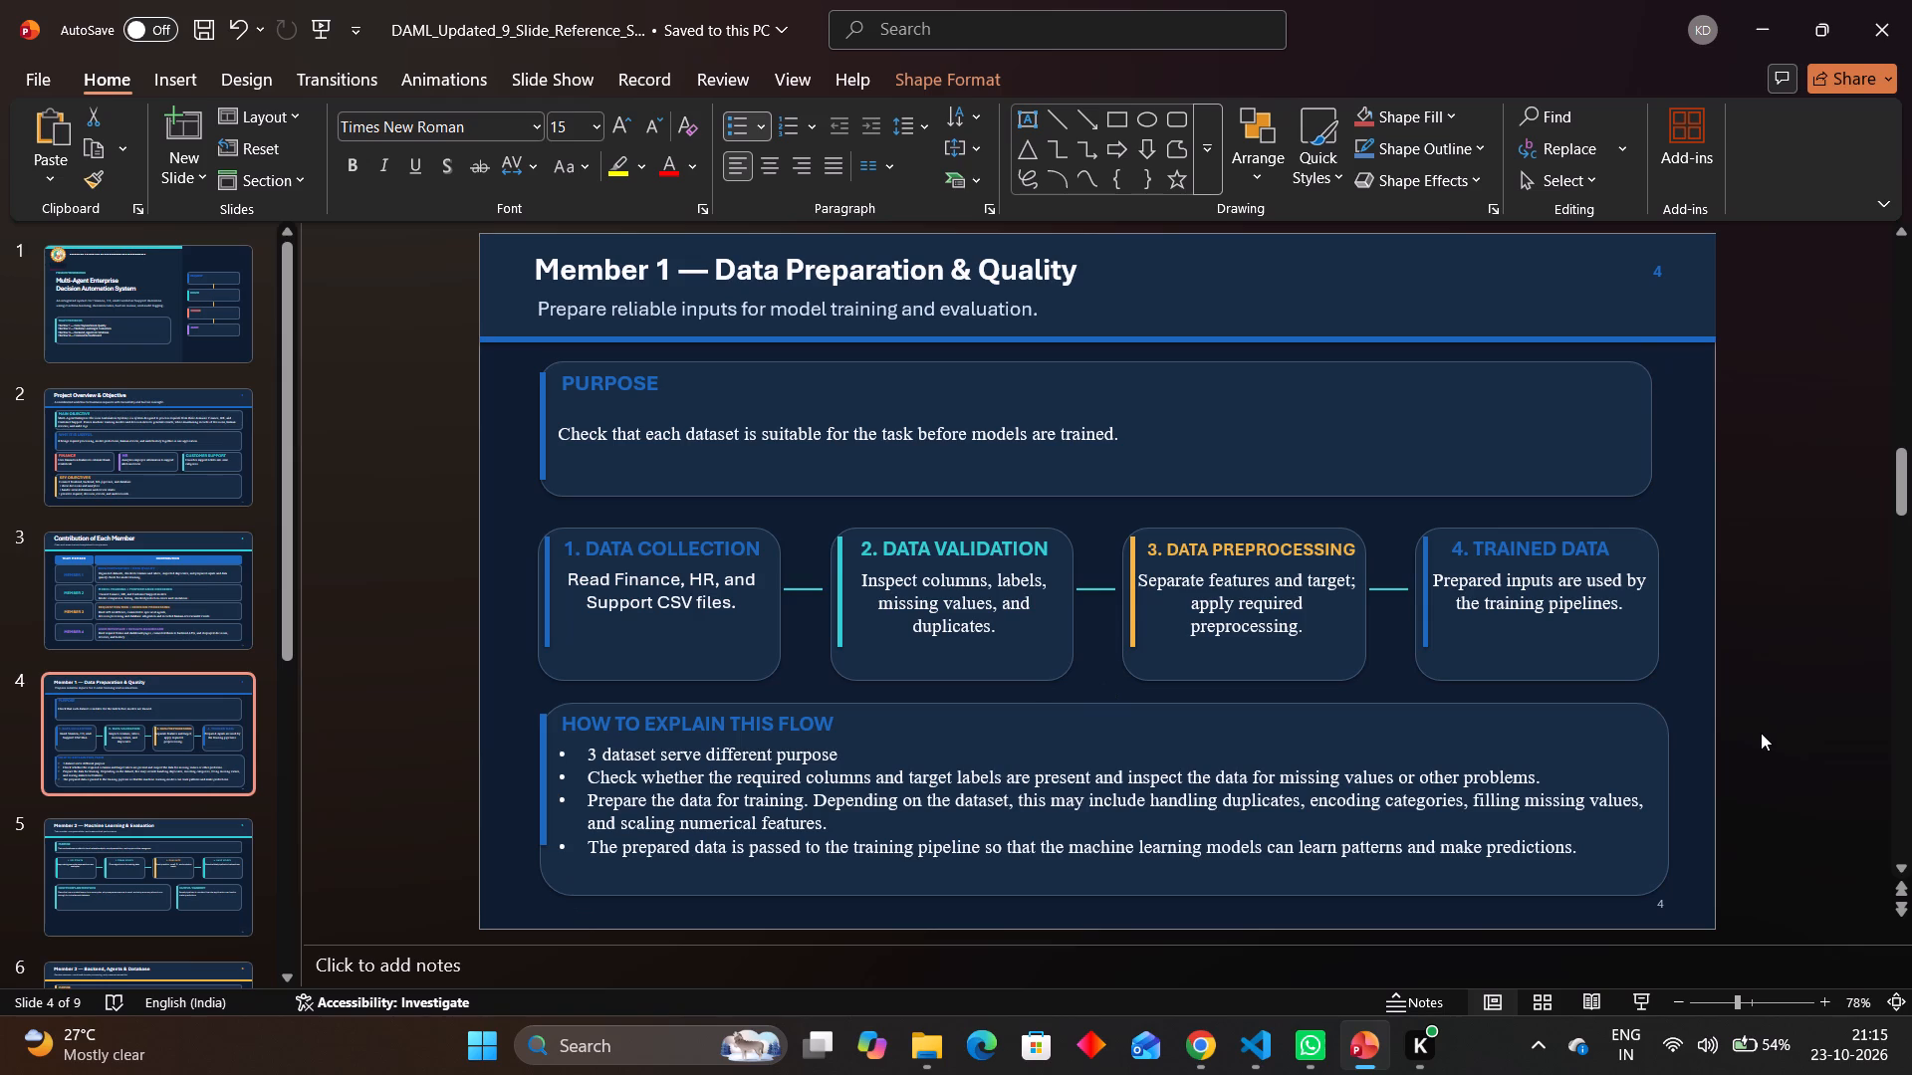
key("Down")
key("Up")
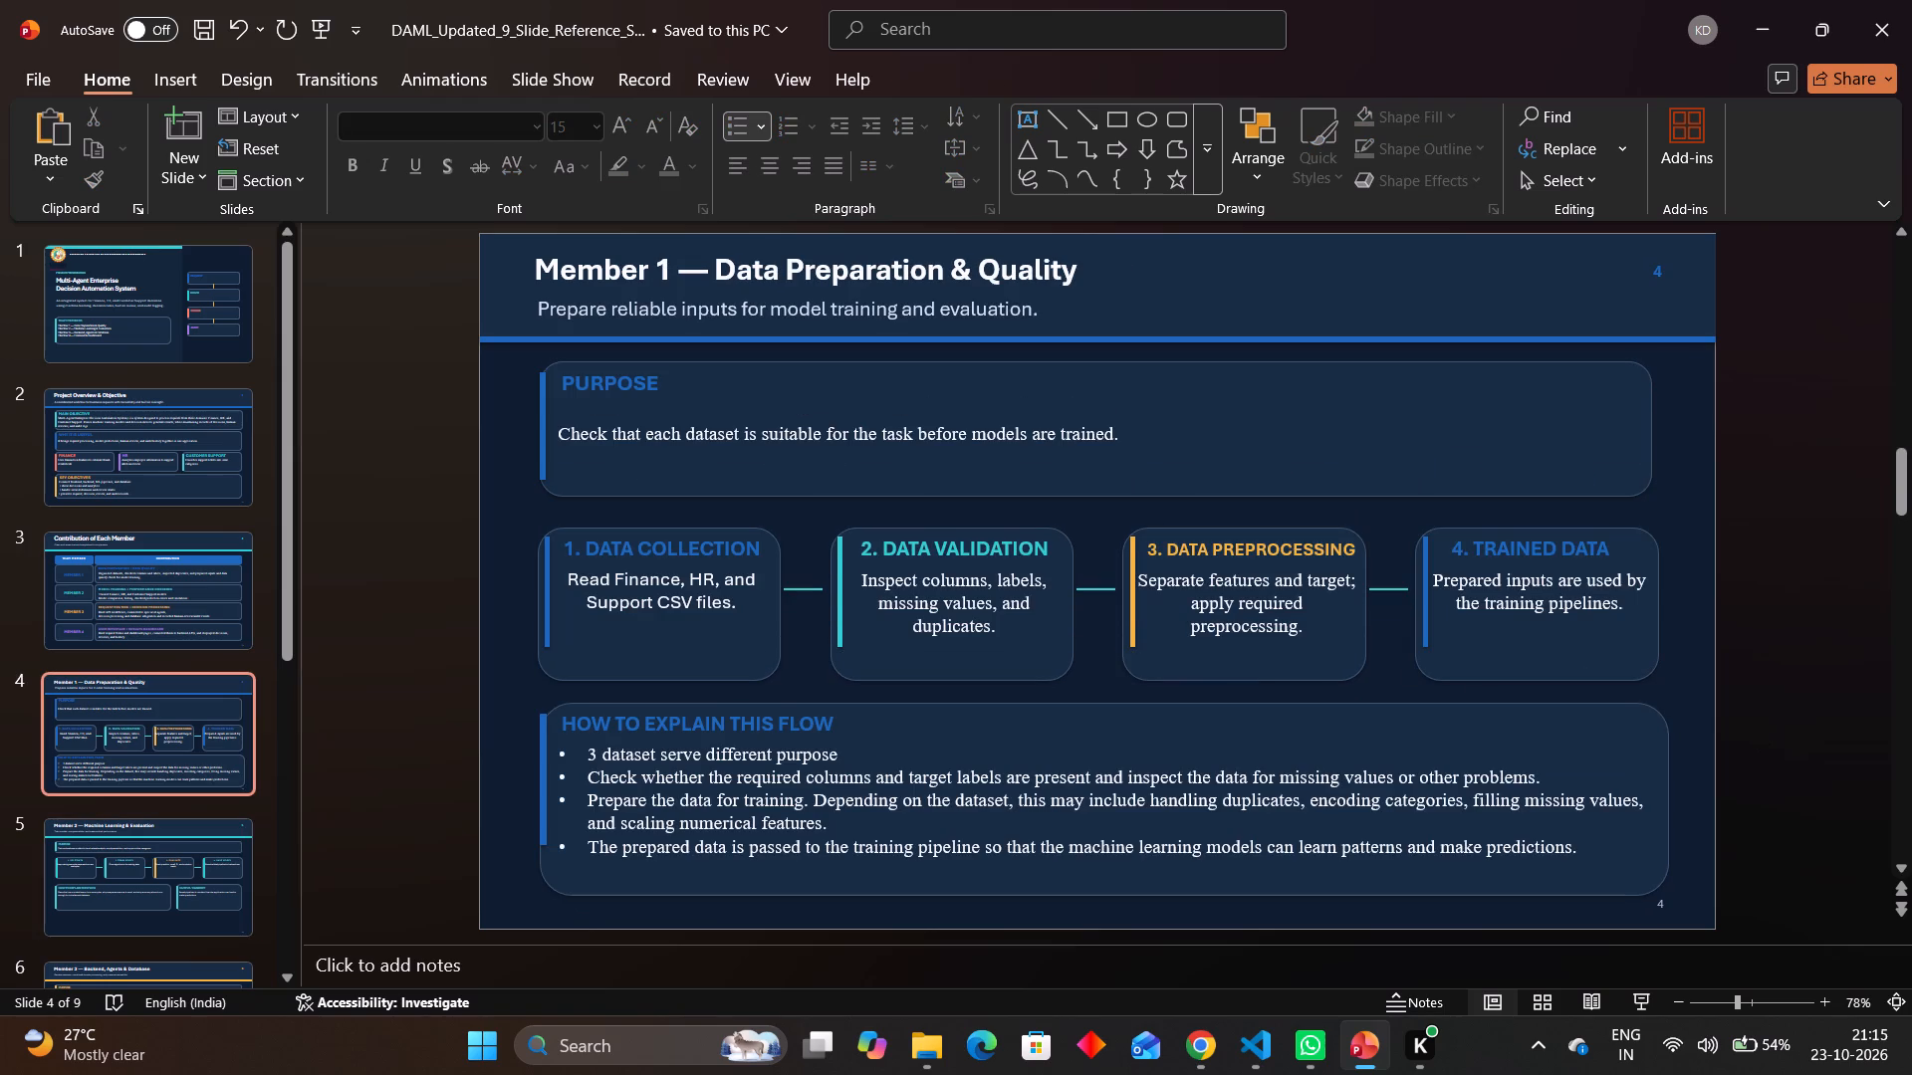
Set all the body text of the 1. DATA COLLECTION box to Times New Roman.
left_click(690, 622)
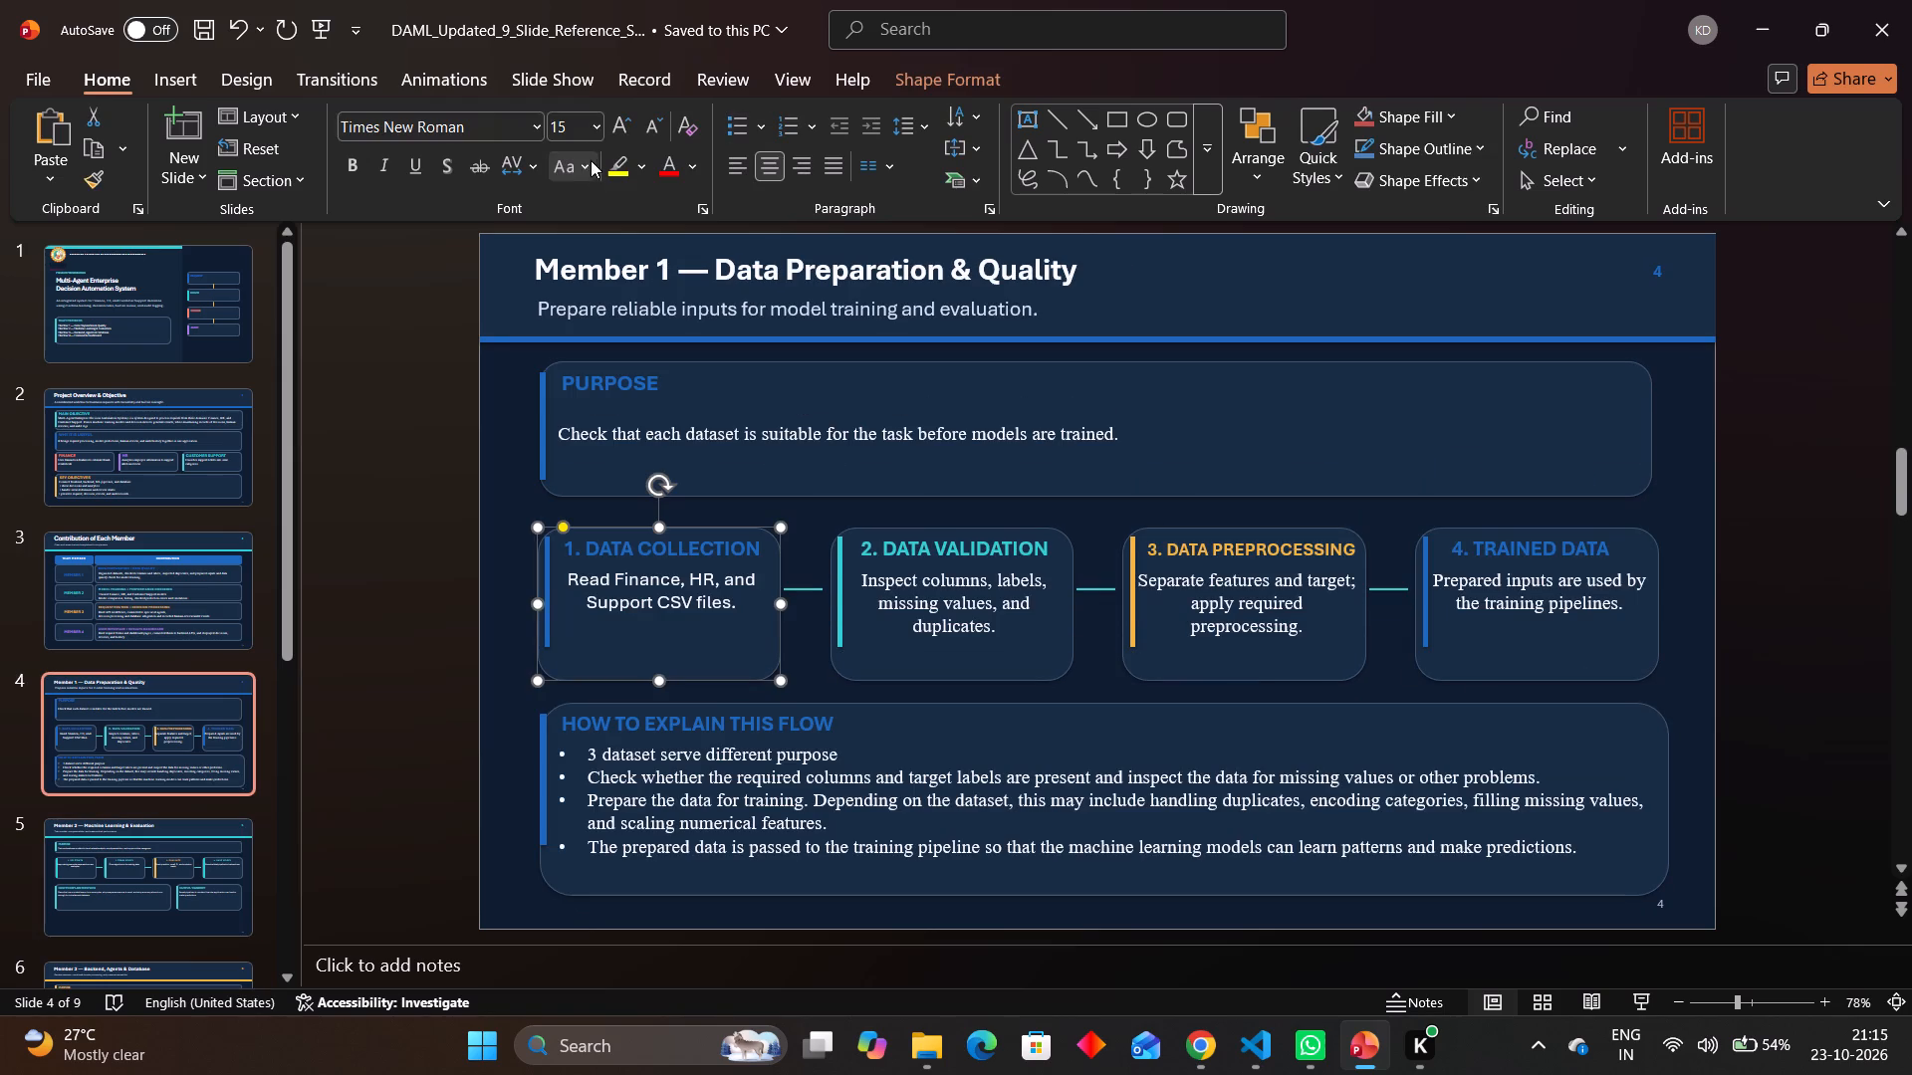
left_click(634, 567)
left_click(466, 124)
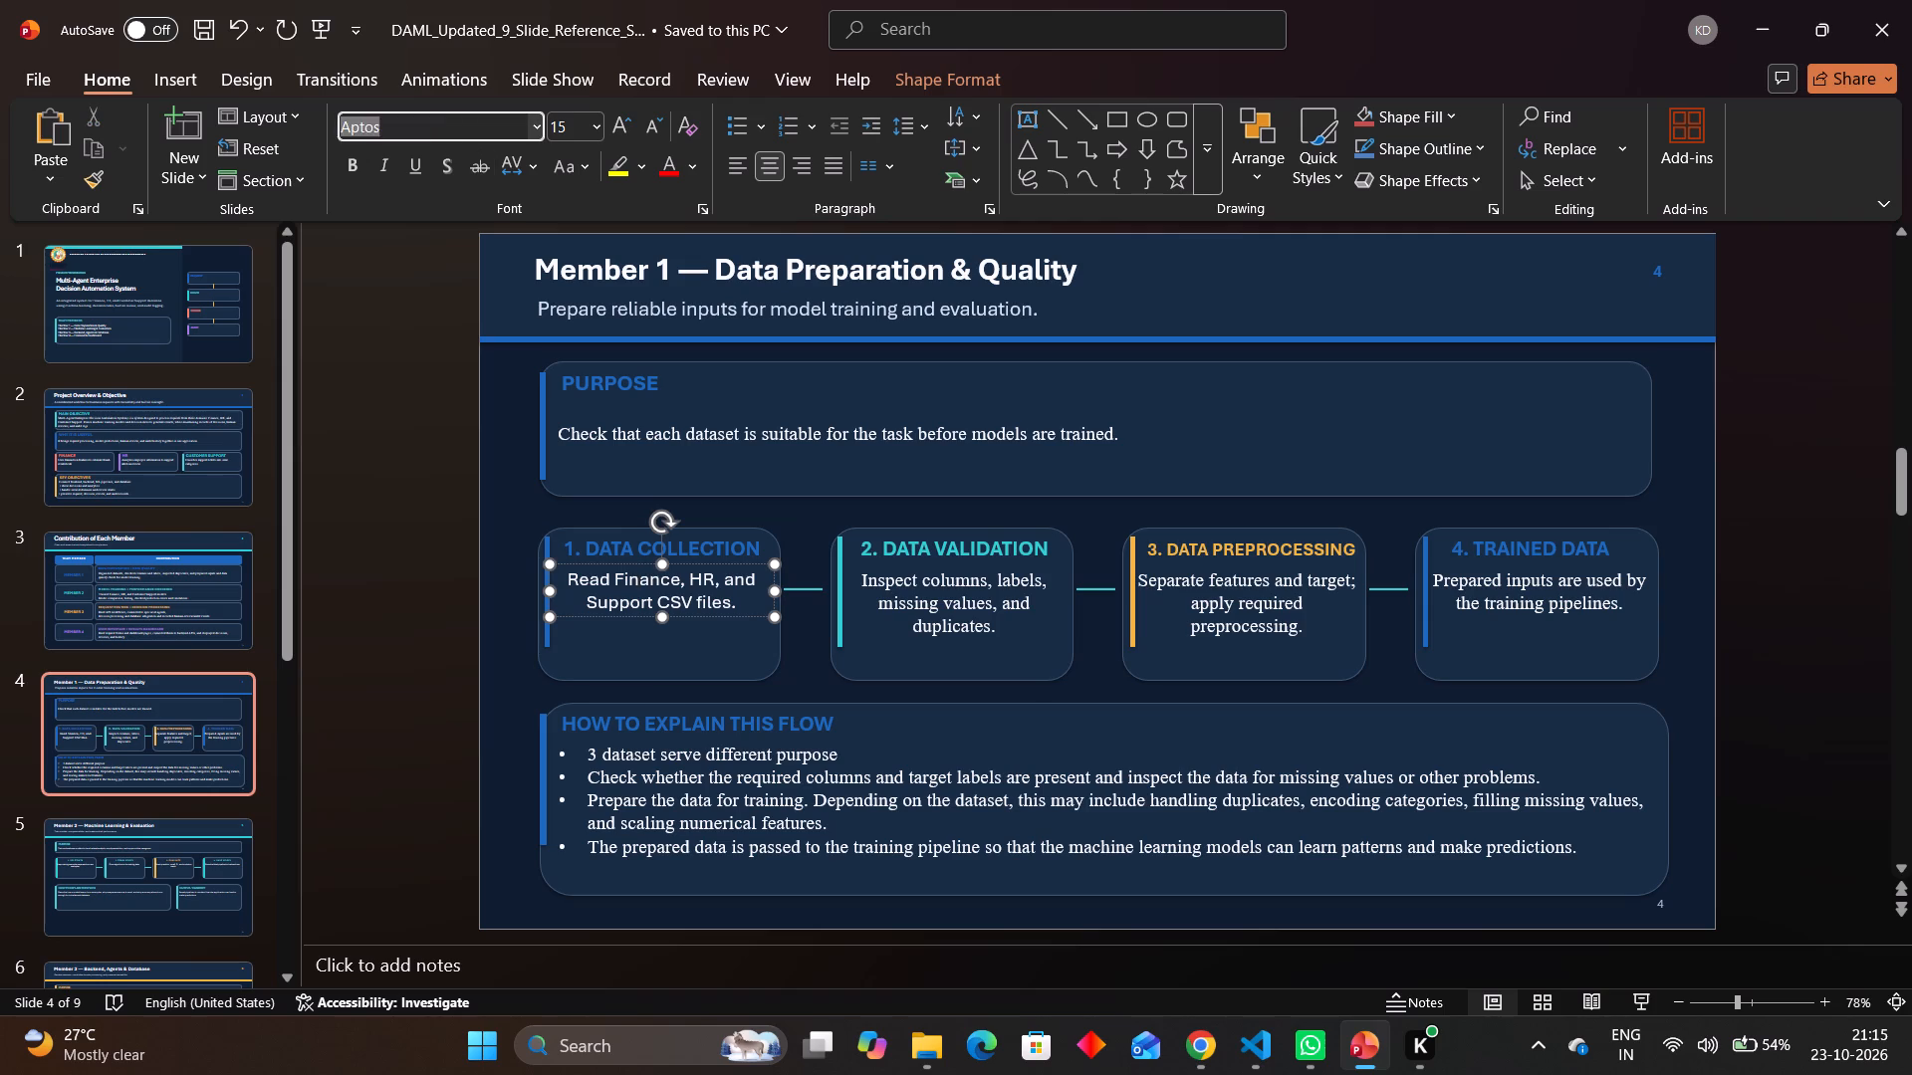
type("tim")
key("Return")
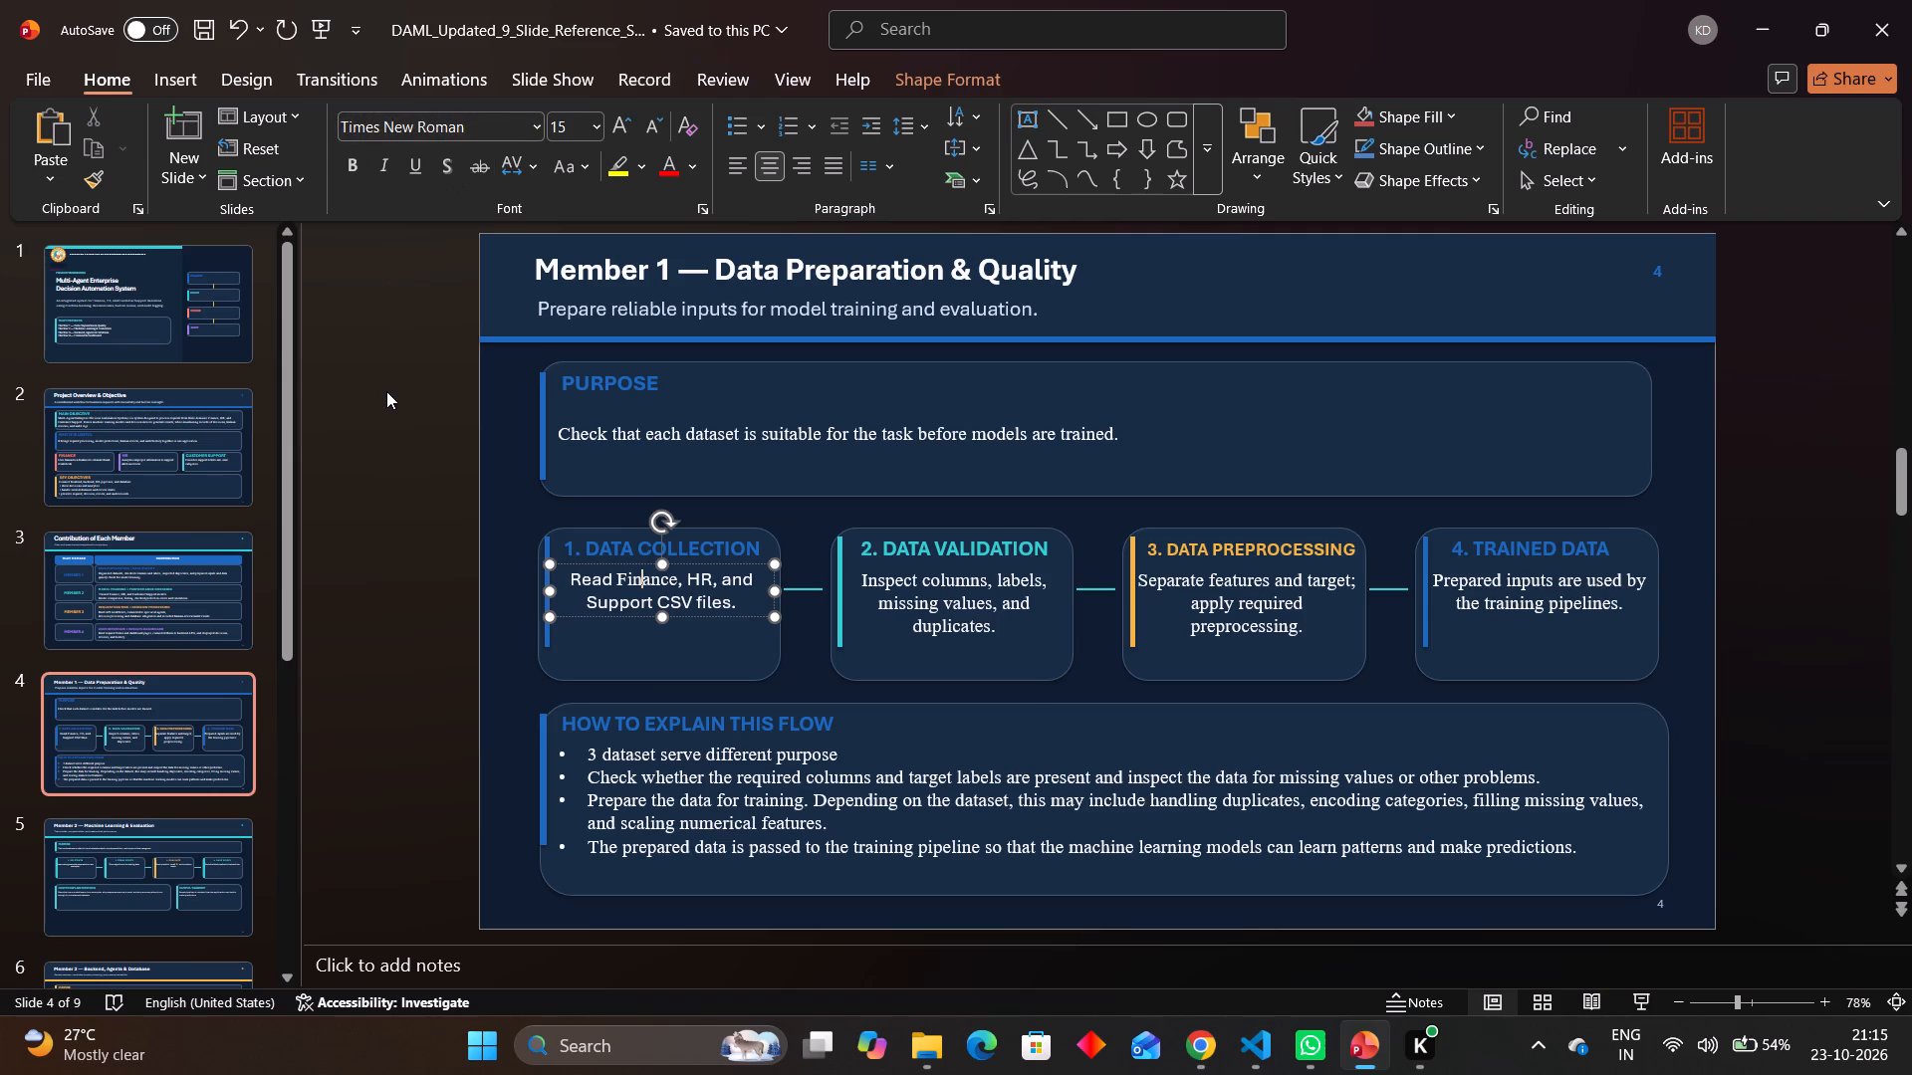
left_click(628, 615)
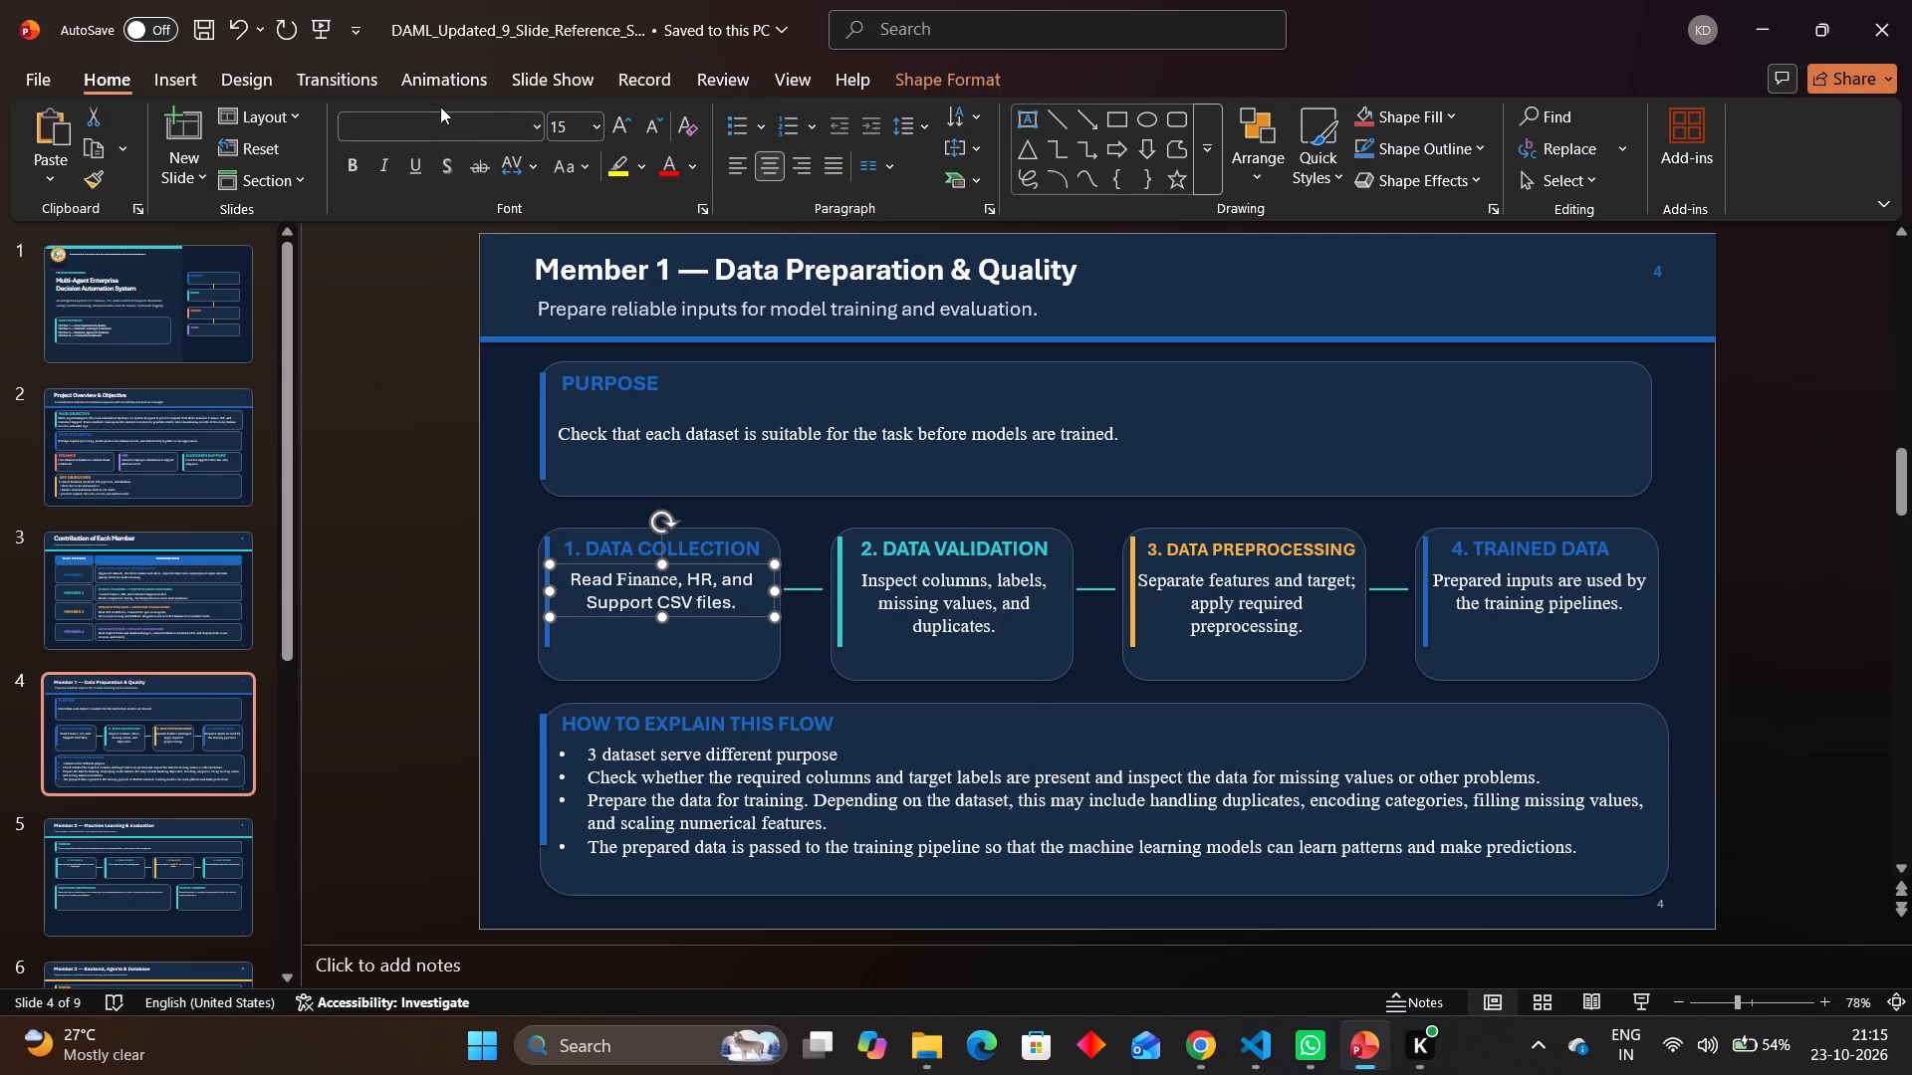
left_click(446, 123)
type("tim")
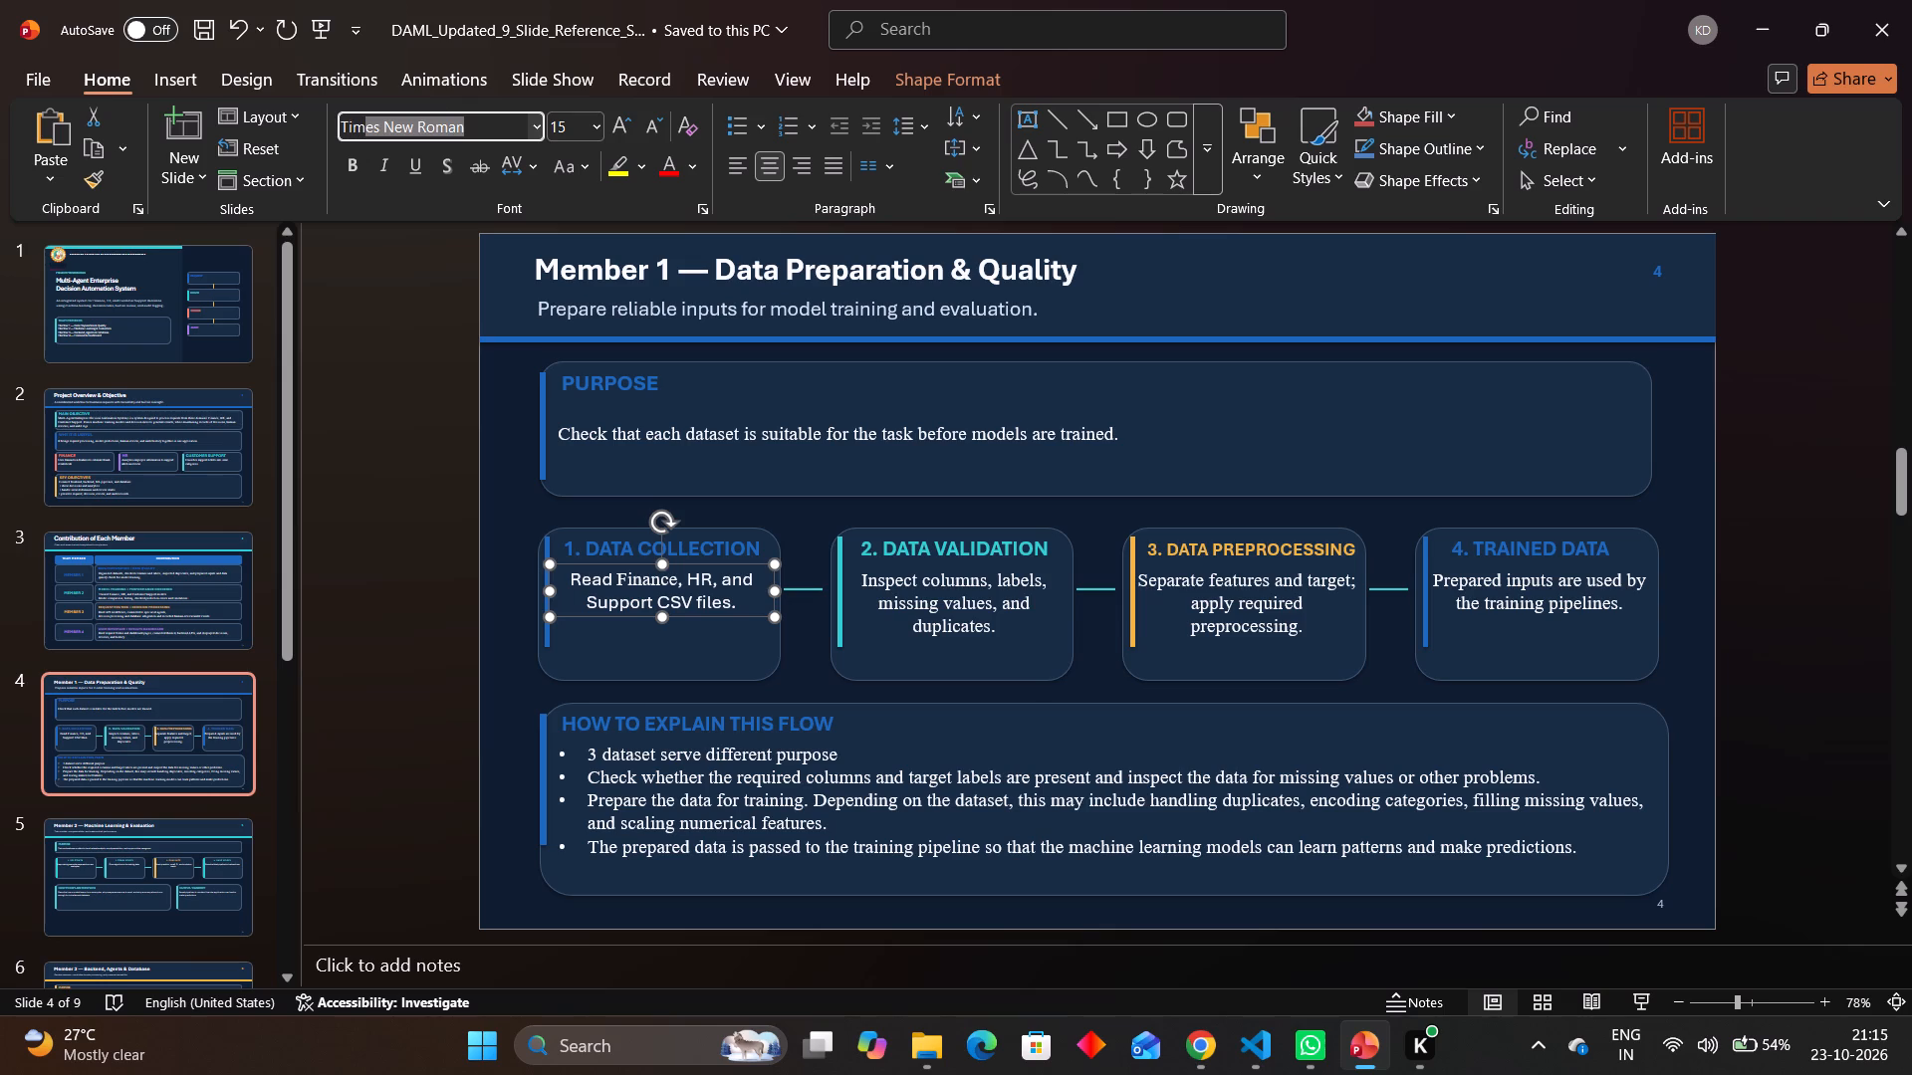
key("Return")
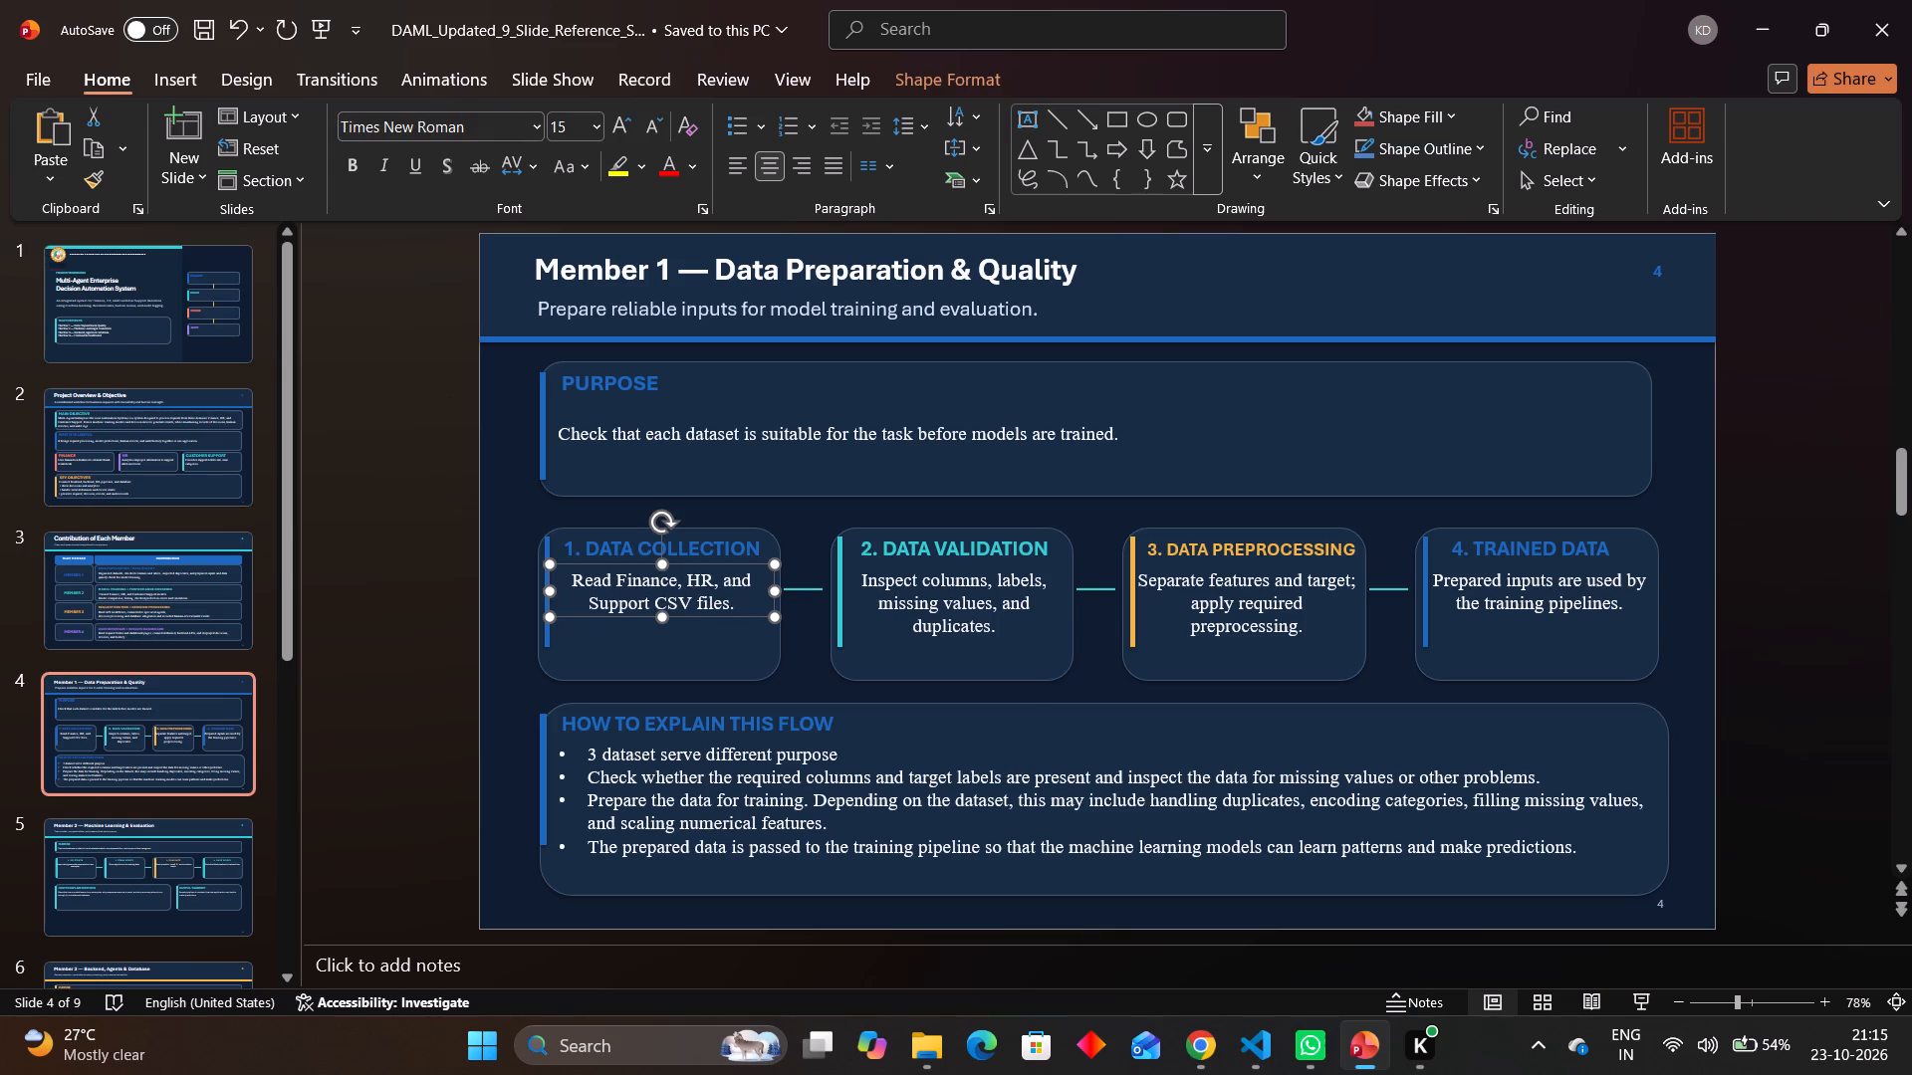
Set the font size of the PURPOSE body text to 16.
left_click(762, 444)
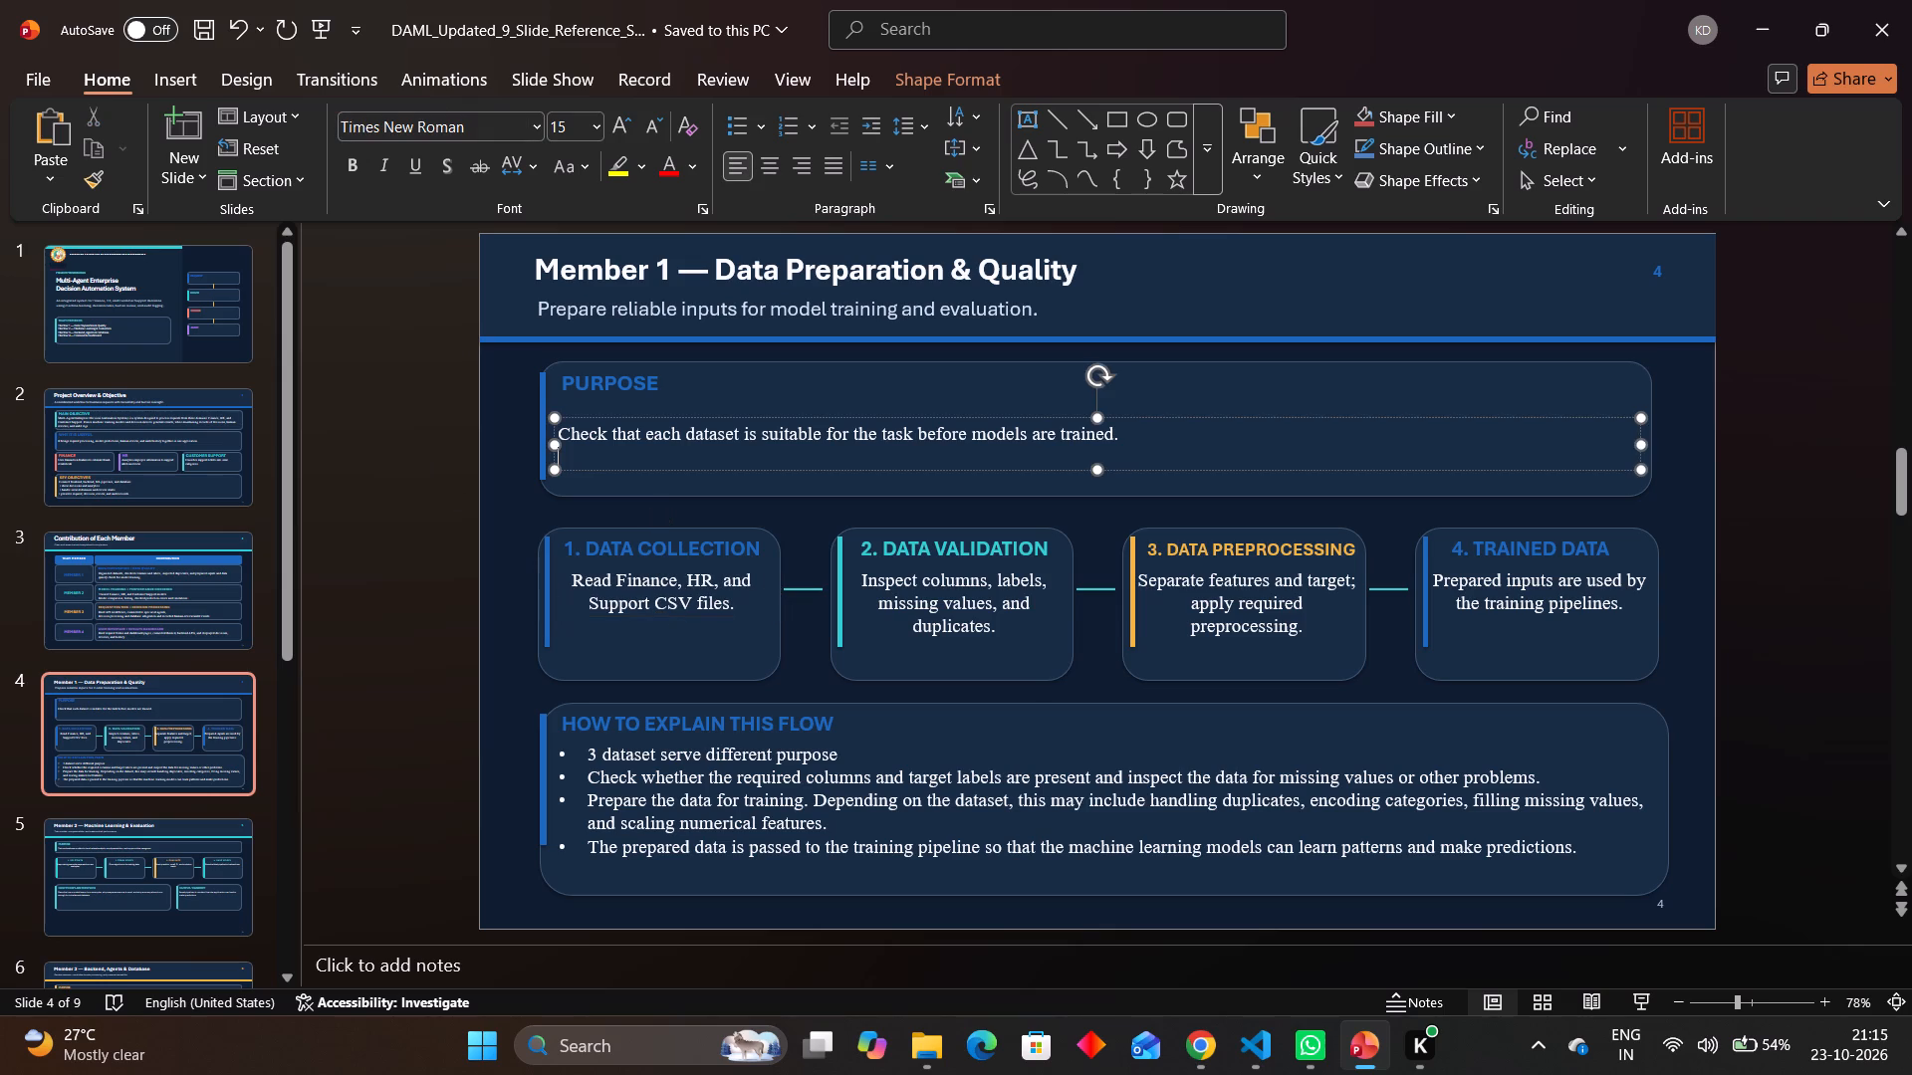
left_click(775, 468)
left_click(561, 128)
type("16")
key("Return")
left_click(416, 449)
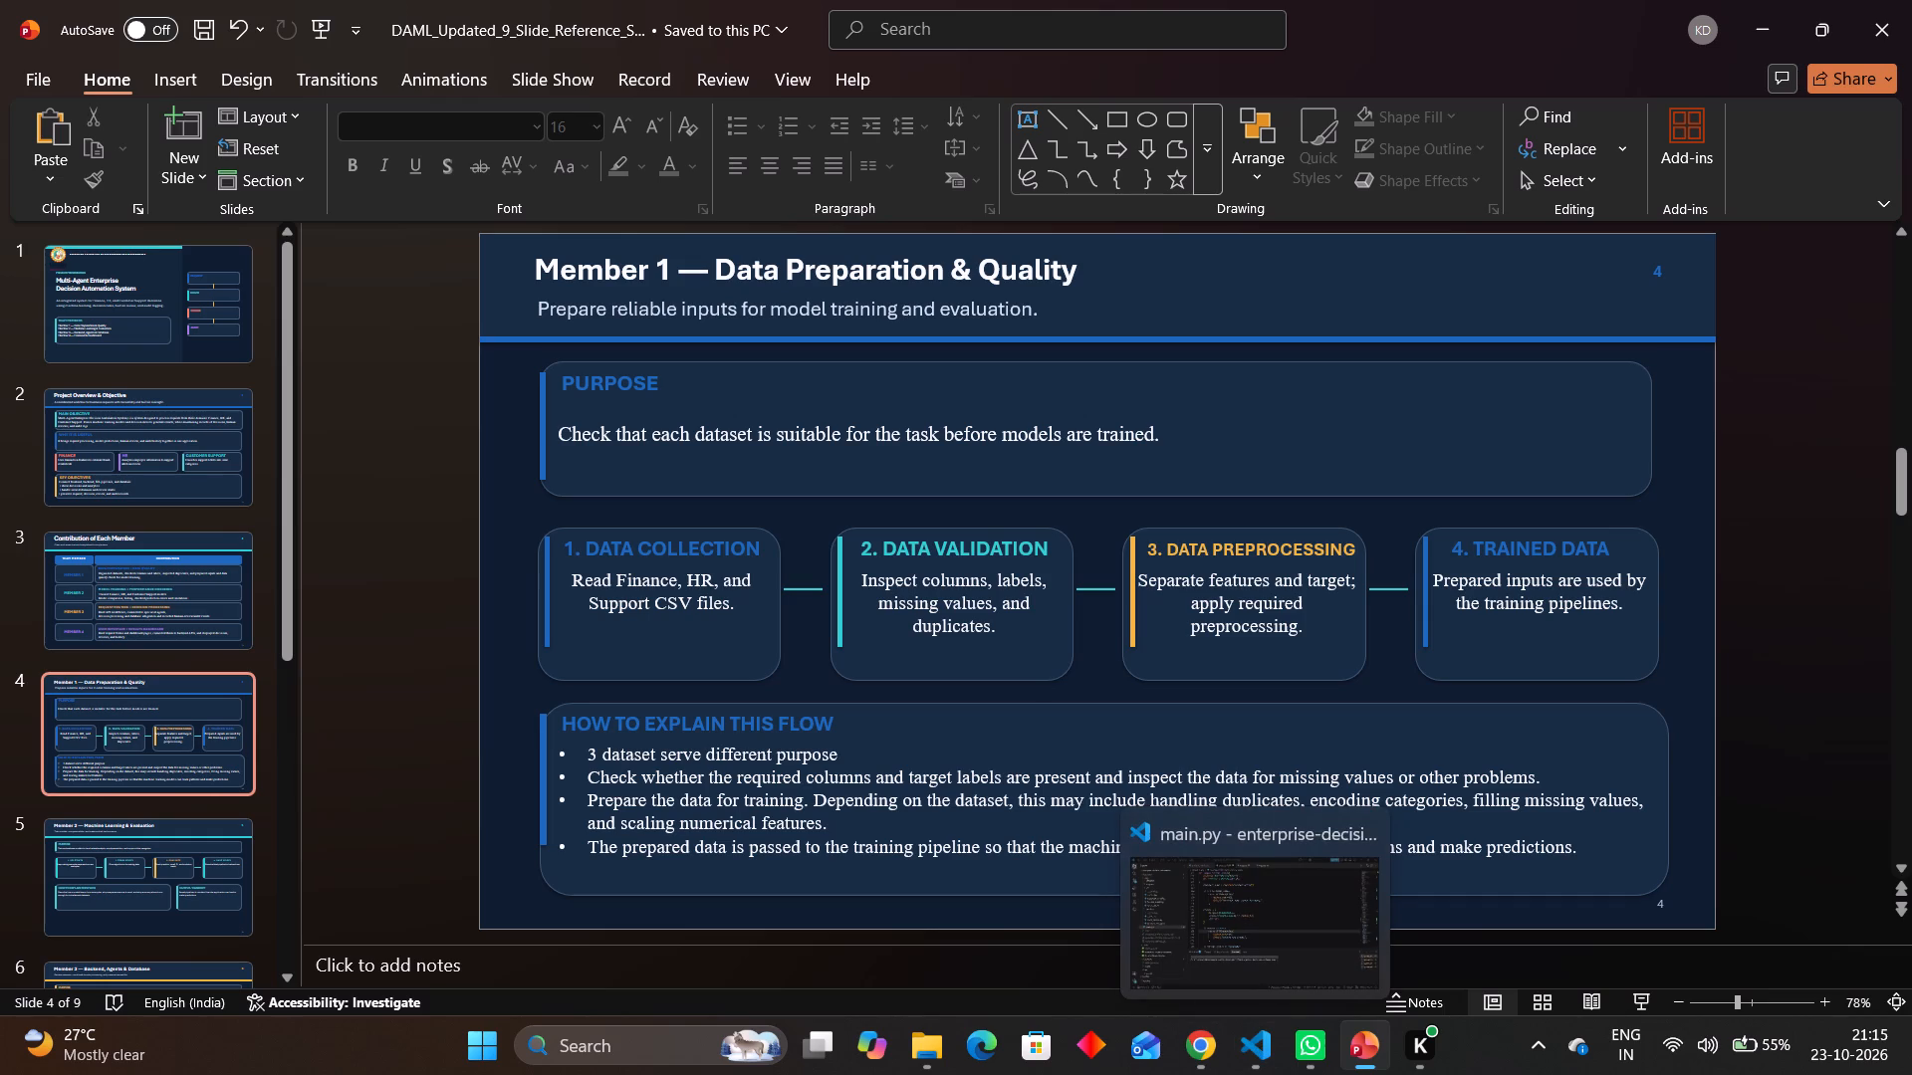
Insert "Customer" before "Support" in the 1. DATA COLLECTION body text.
left_click(750, 576)
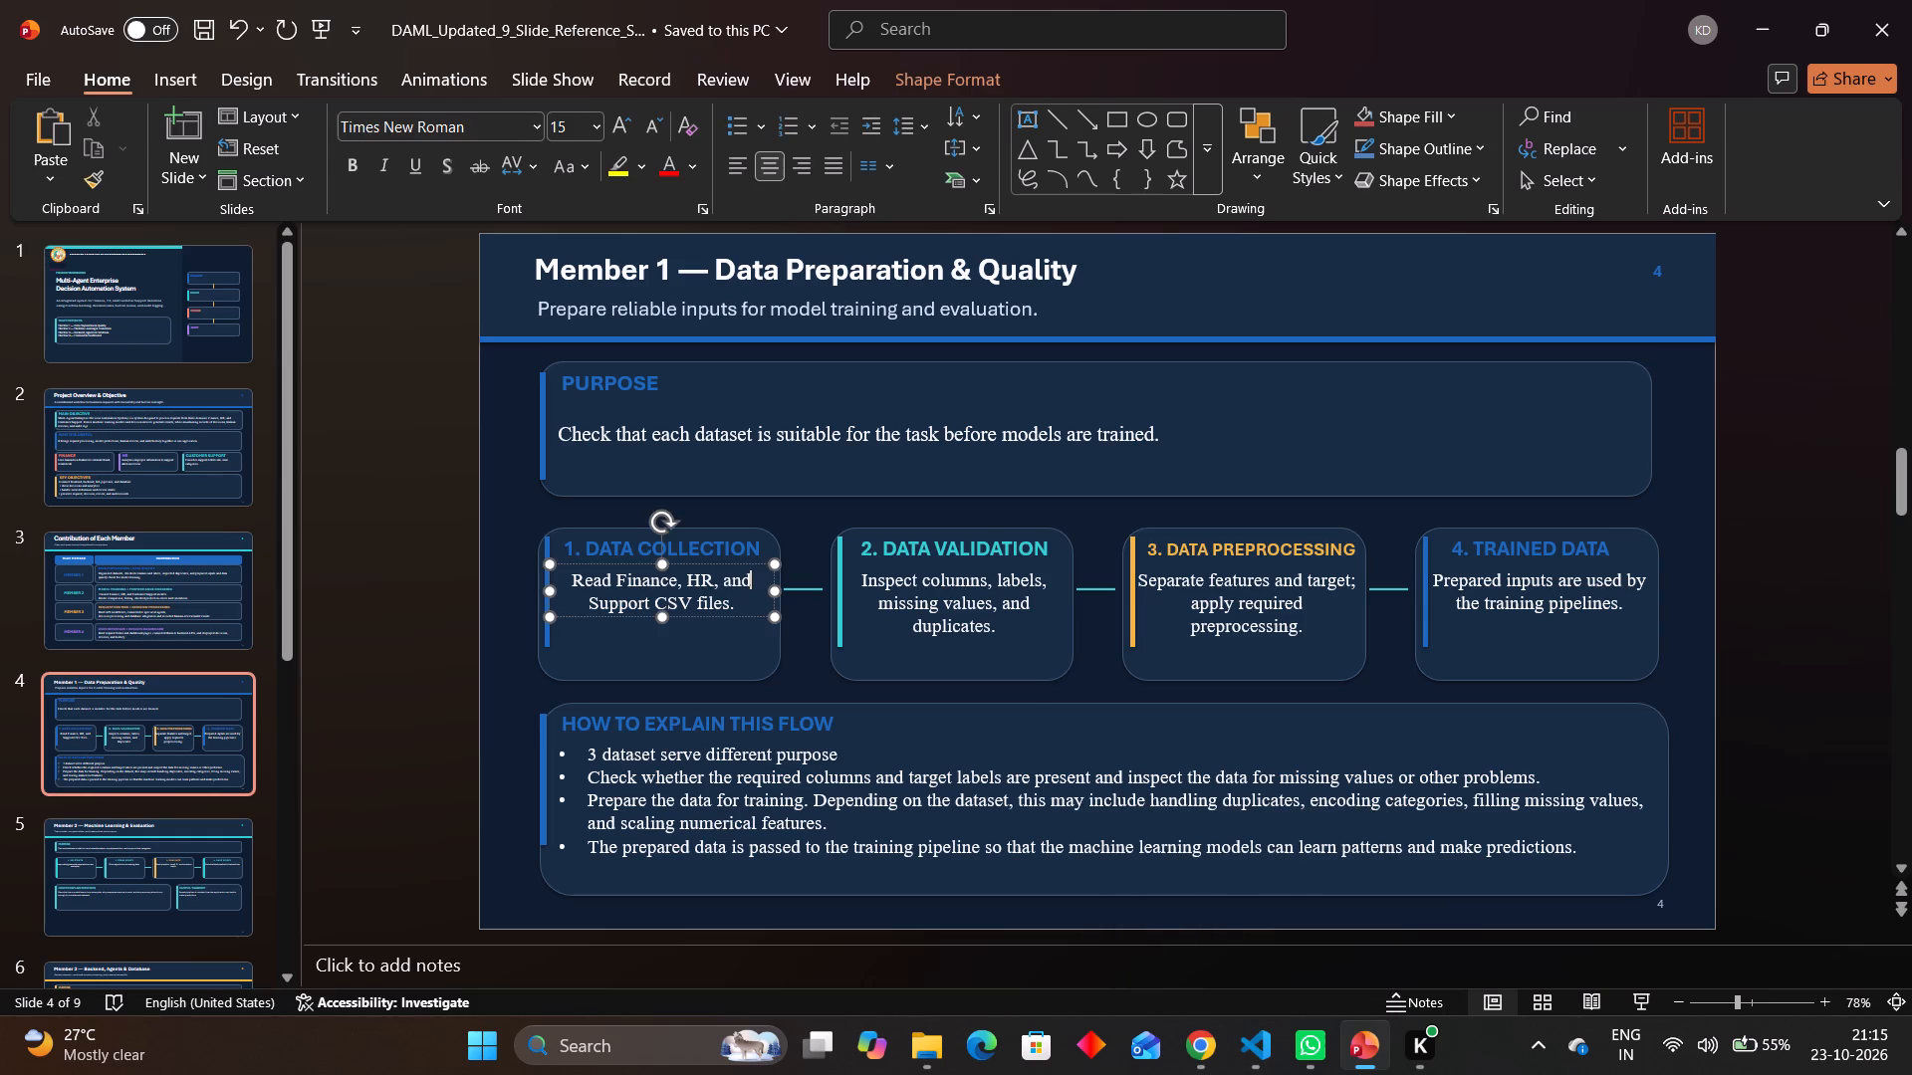
key("space")
type("Customer")
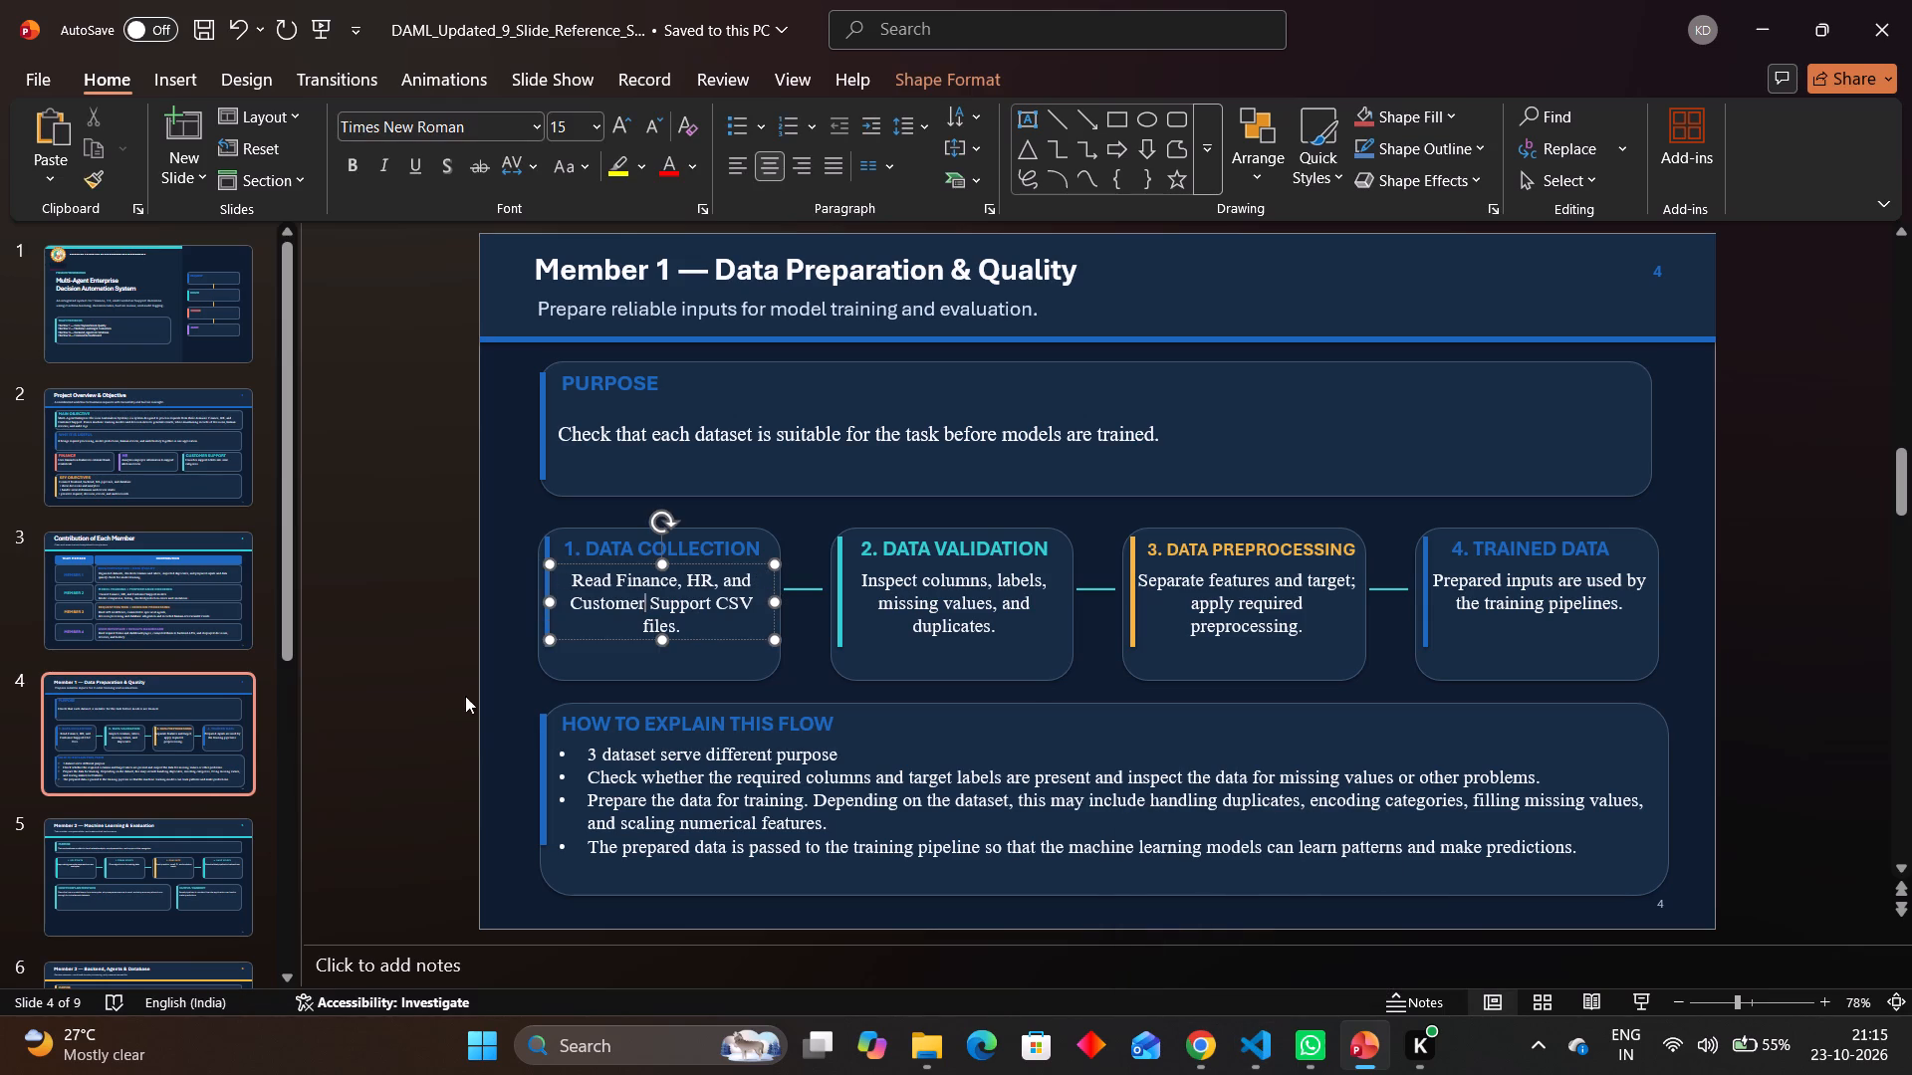
left_click(416, 682)
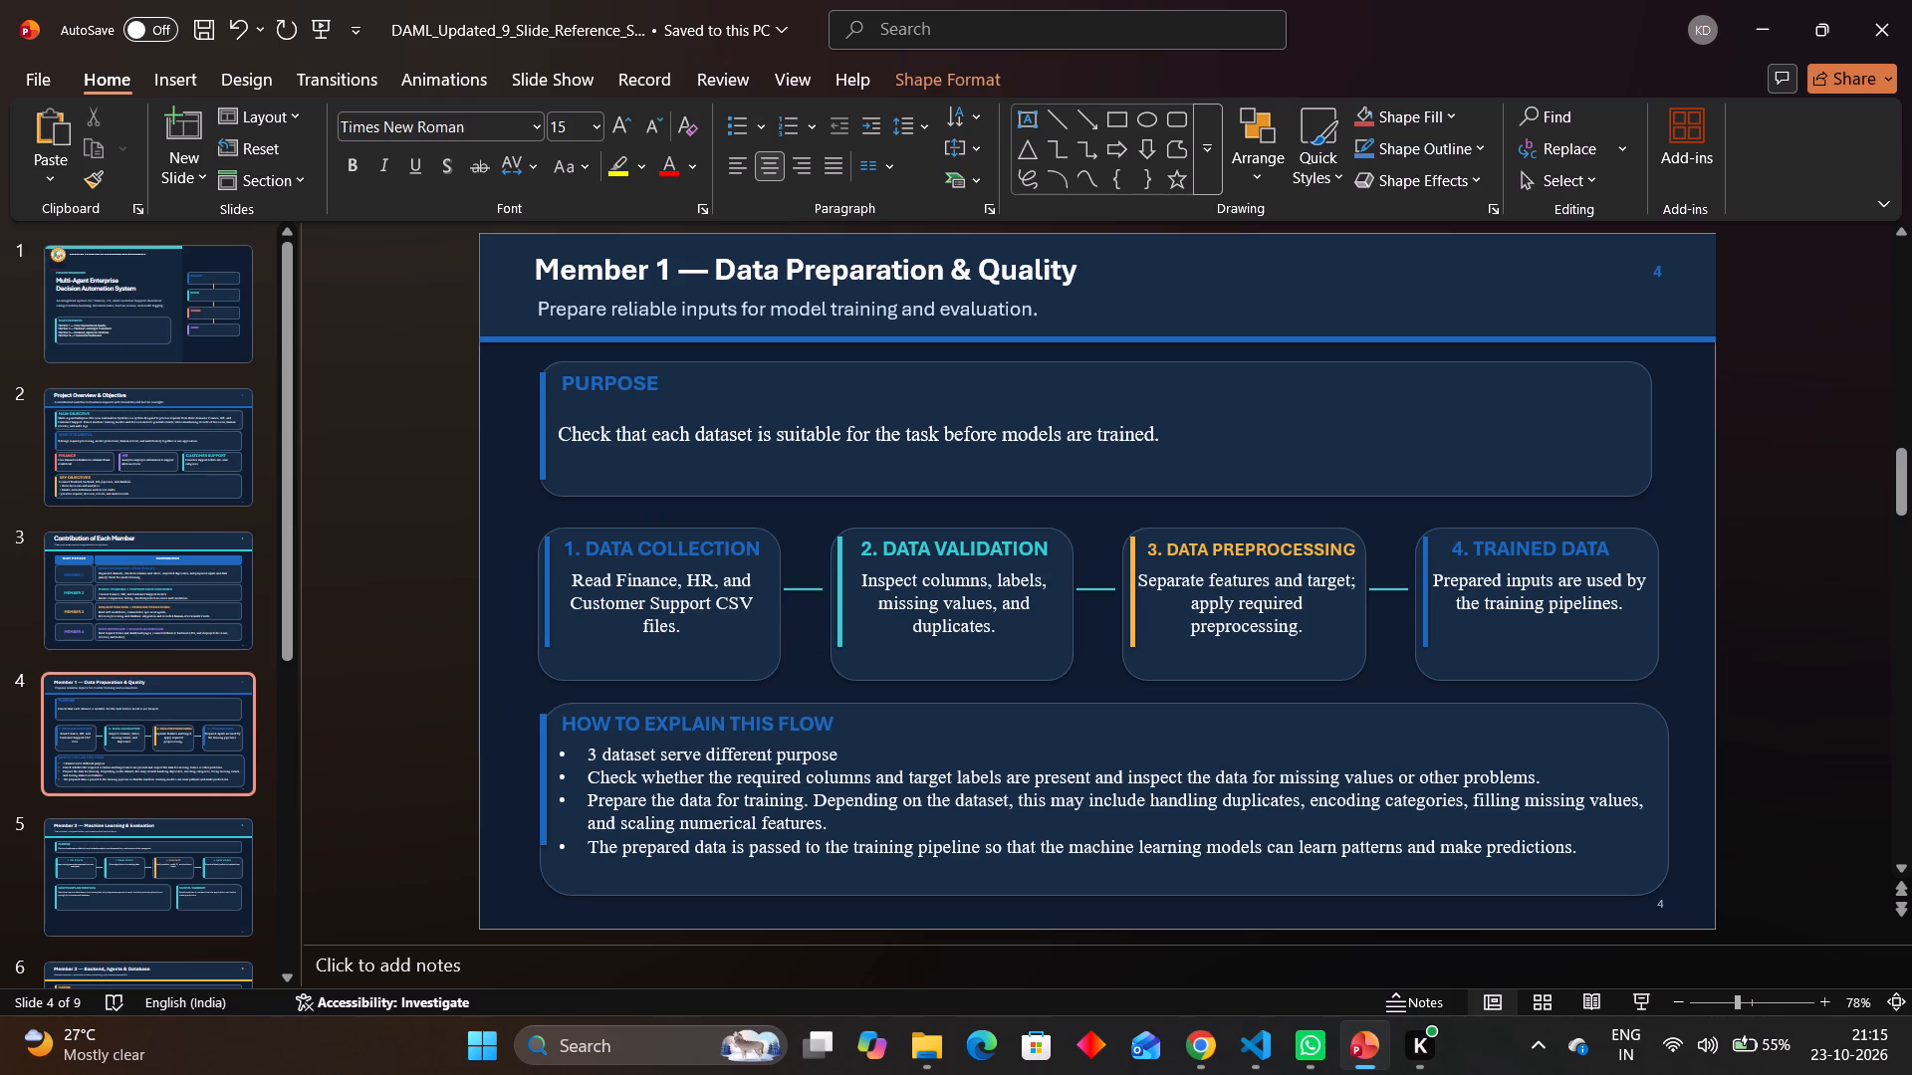
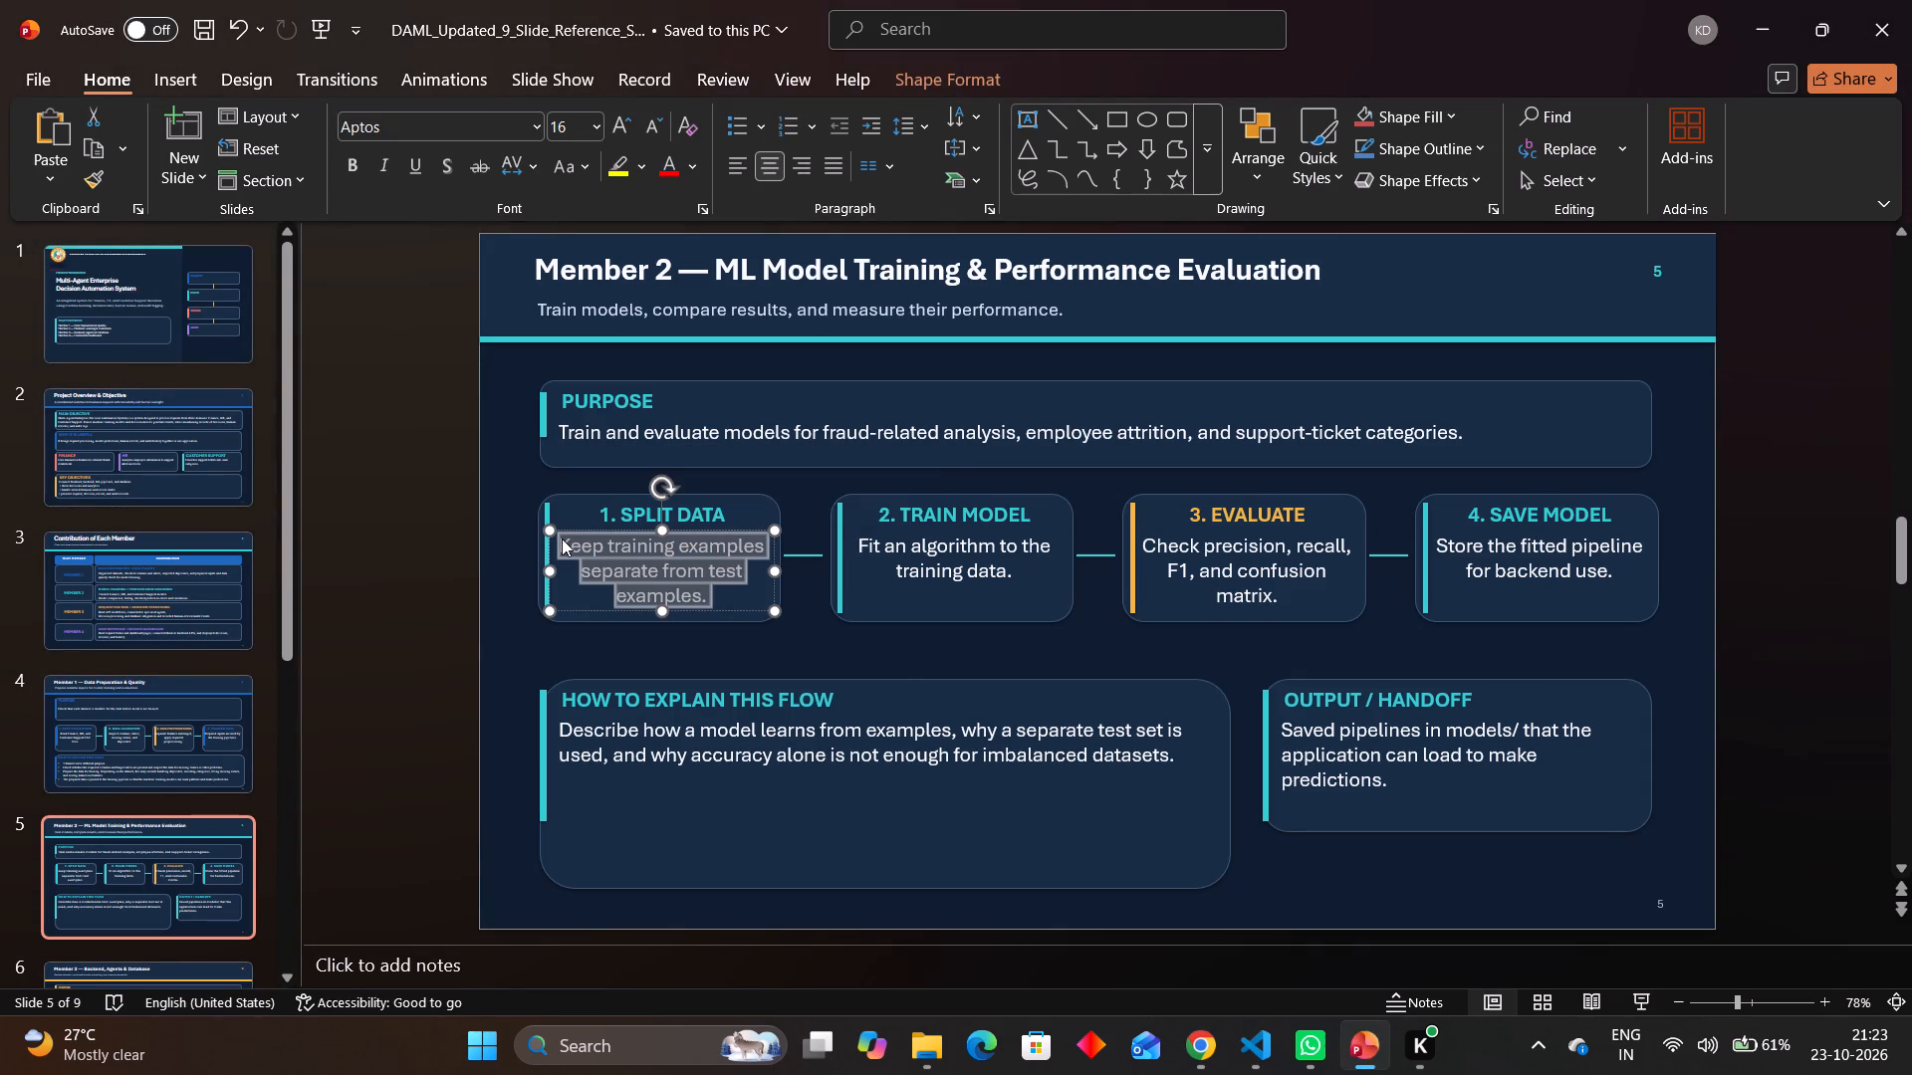
key("ctrl+v")
key("Down")
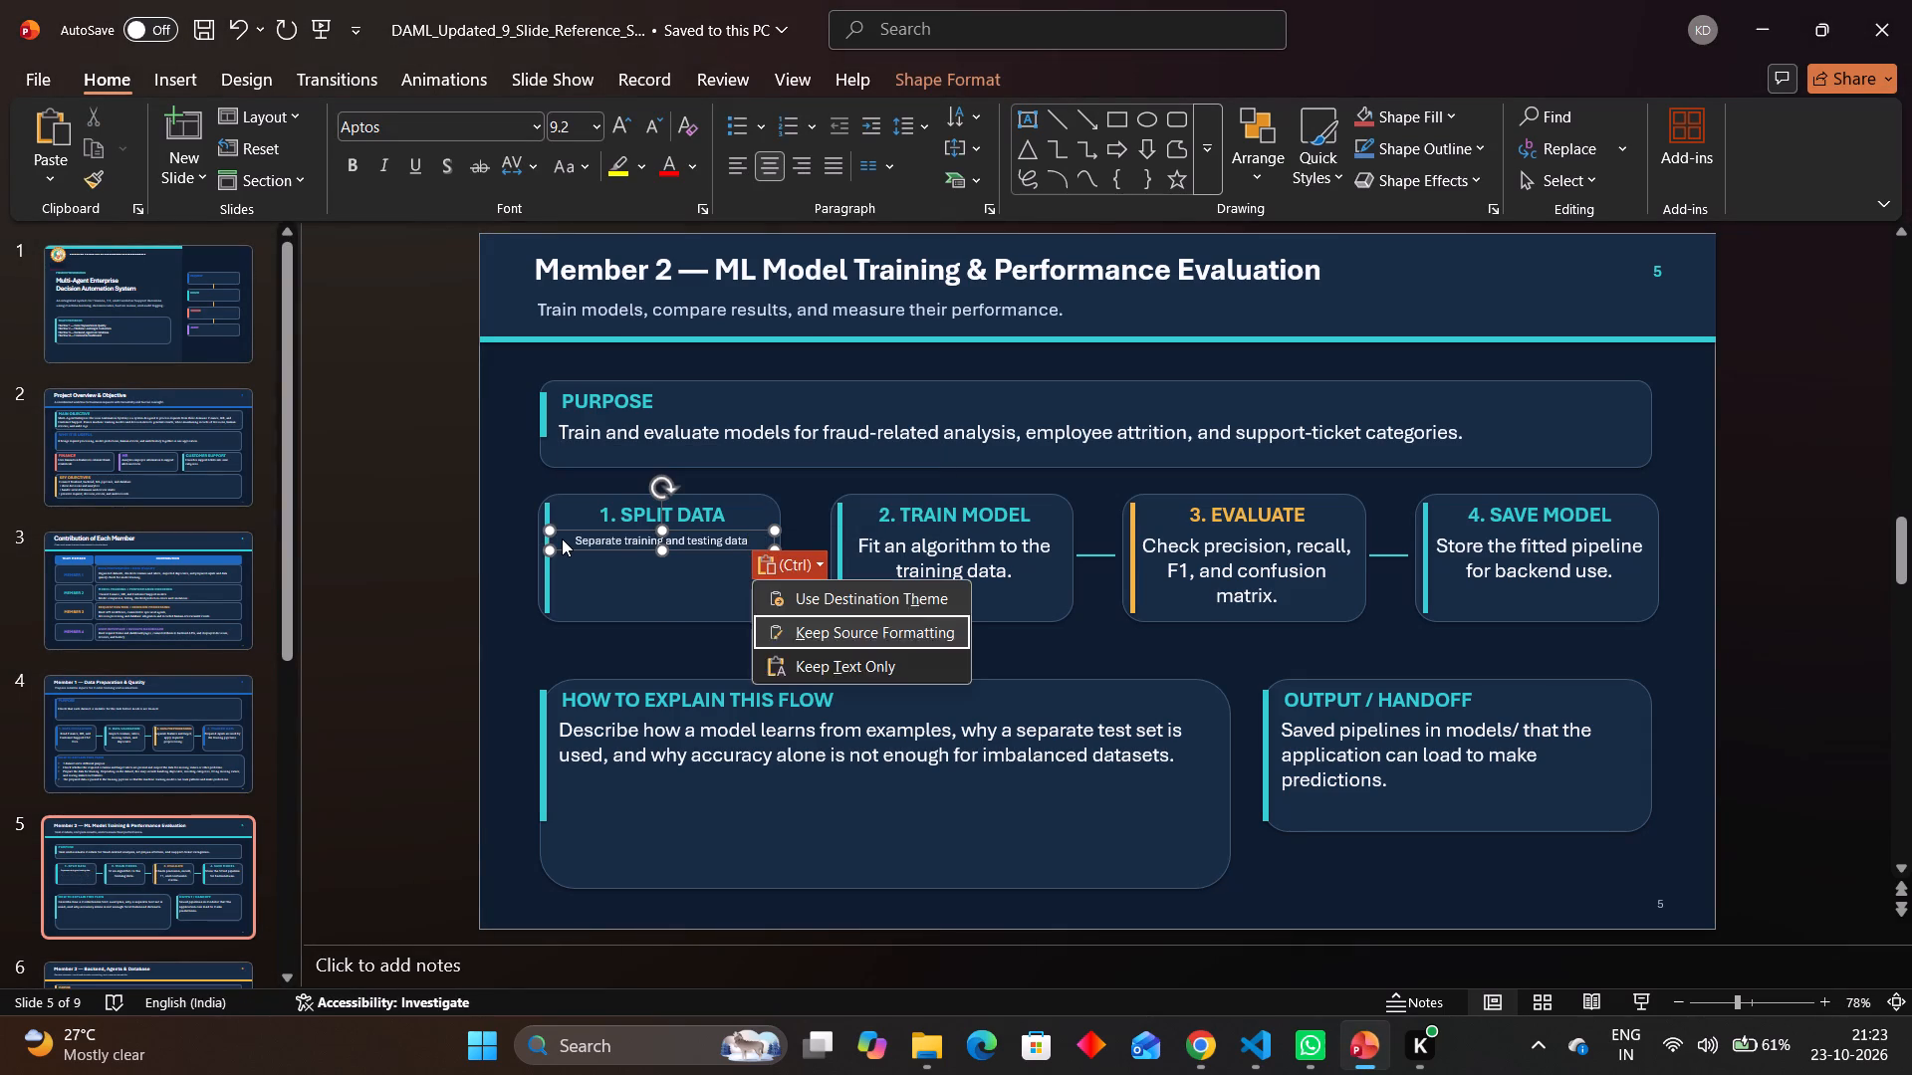
key("Down")
key("Return")
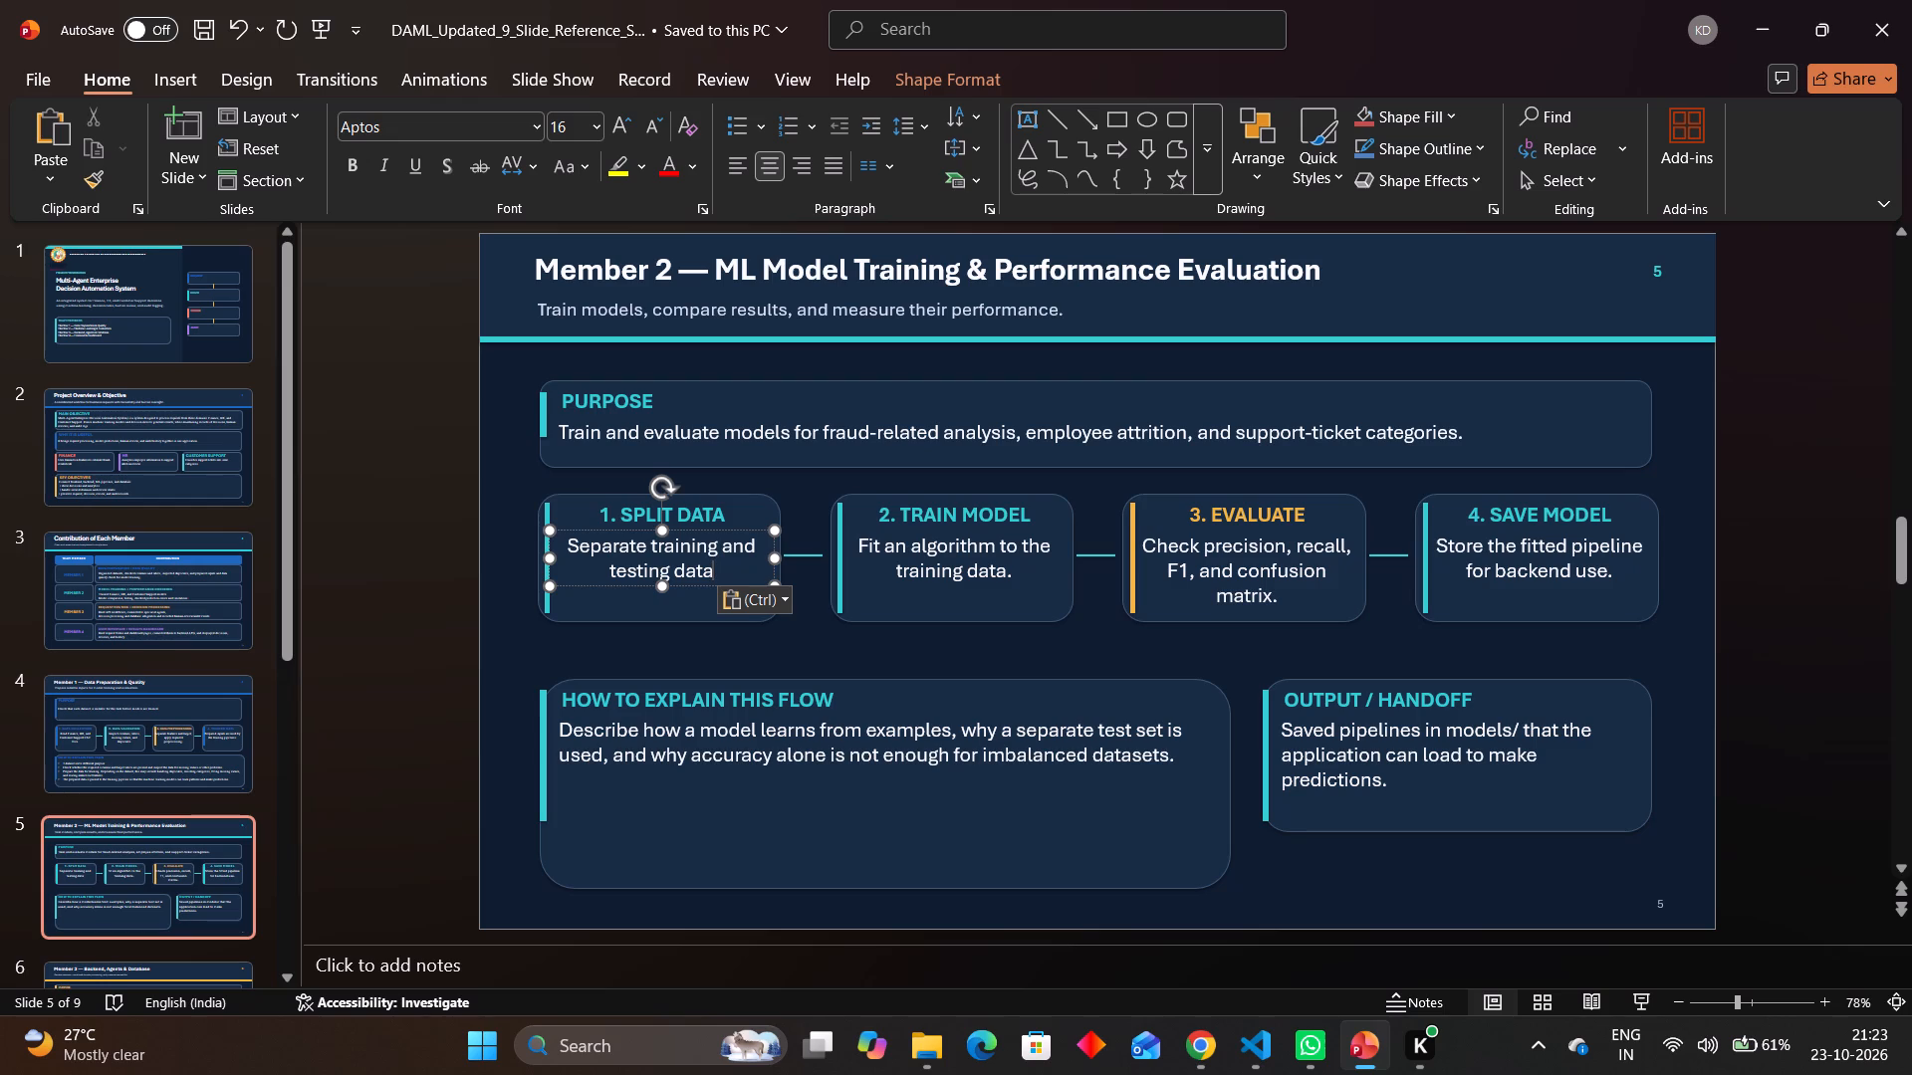
key("period")
key("space")
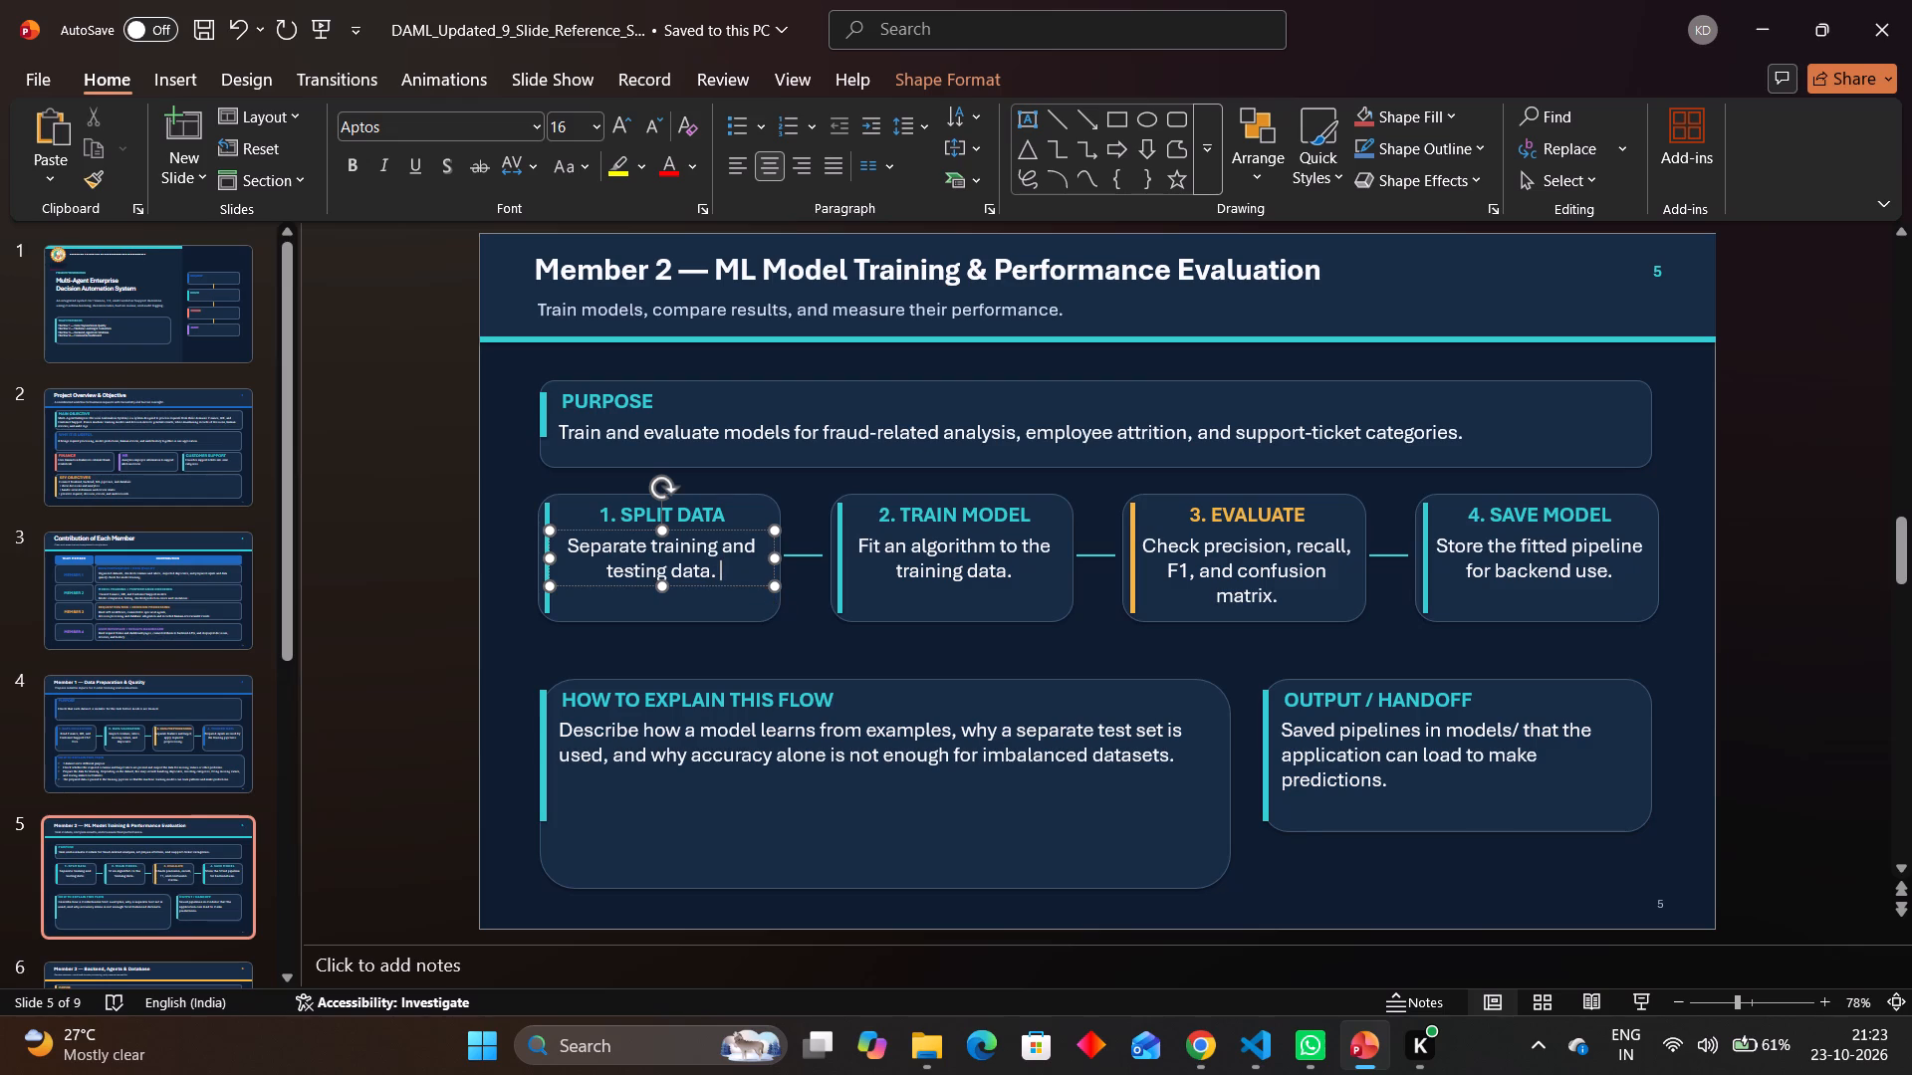
Download the Member 2 only slide from ChatGPT as PowerPoint (PPTX), close its preview and return to slide 5 in PowerPoint.
left_click(1181, 1041)
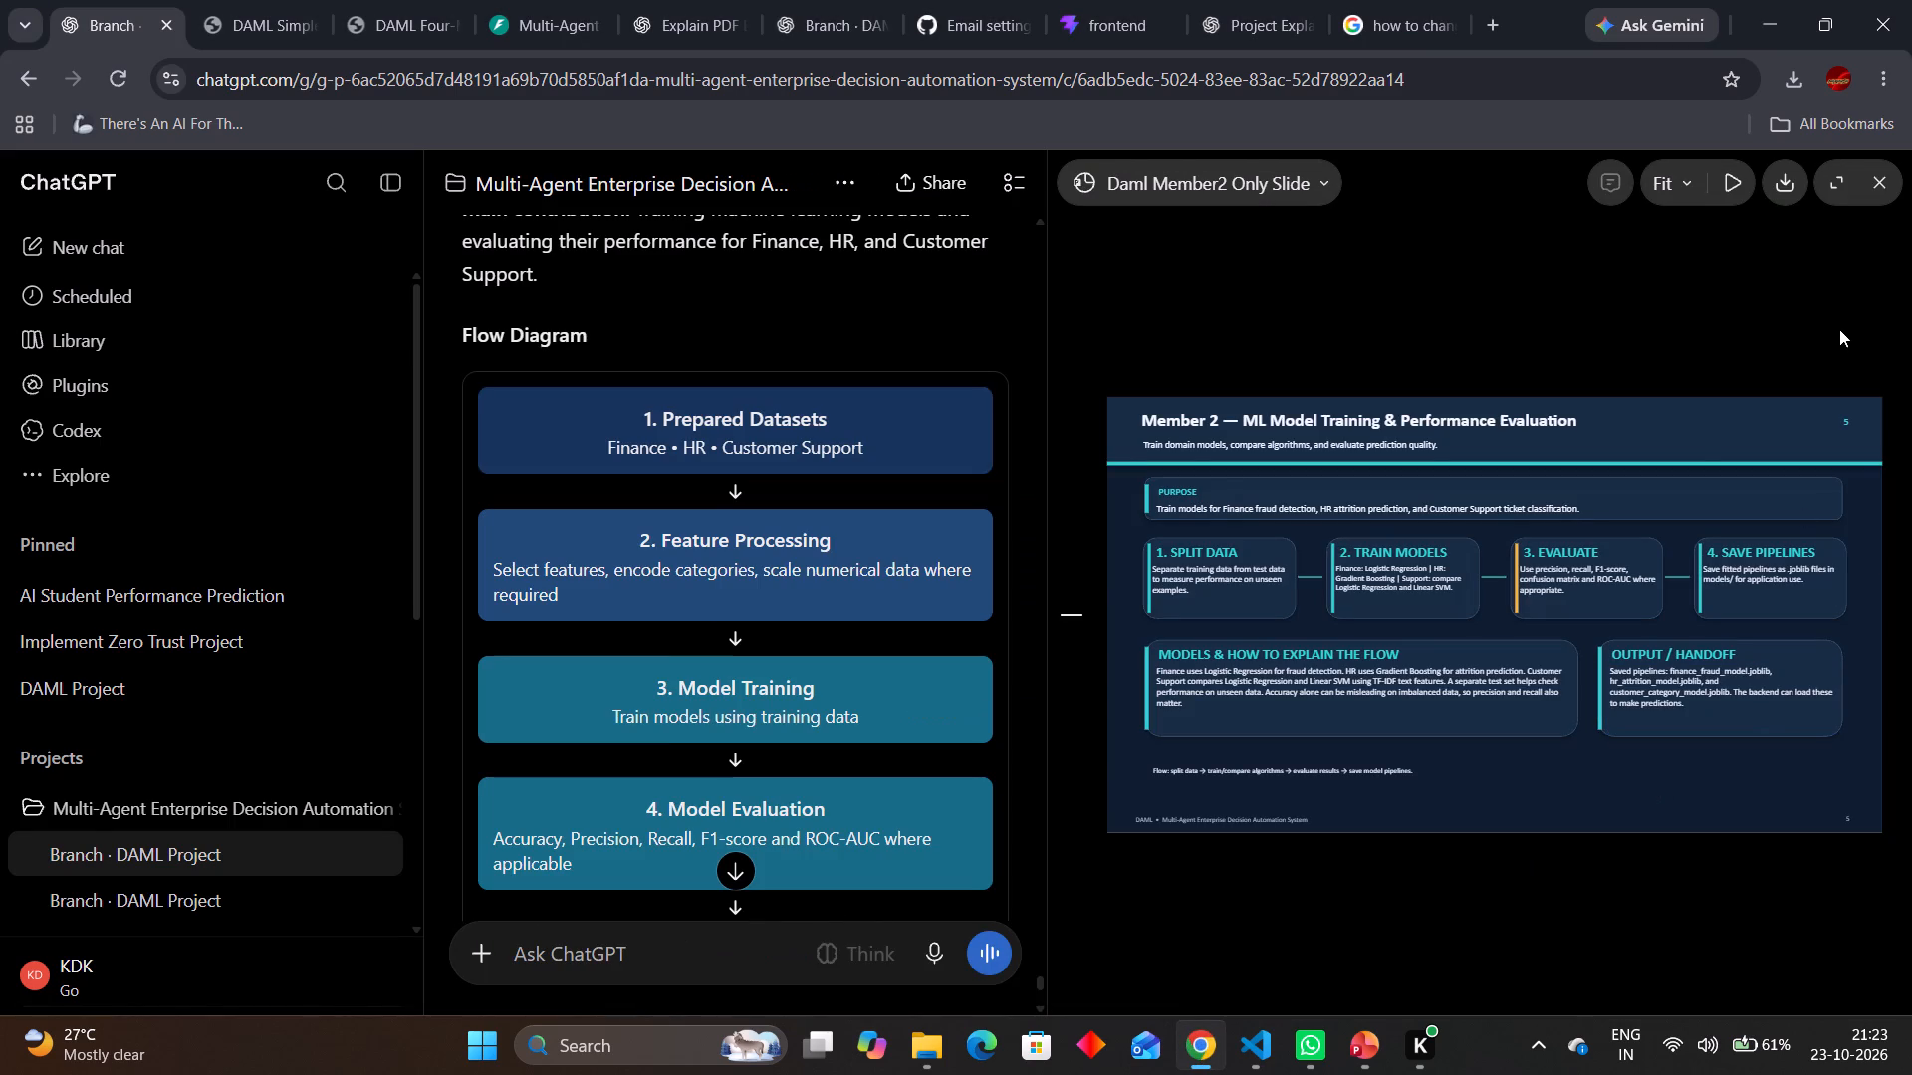
left_click(1785, 180)
left_click(1628, 271)
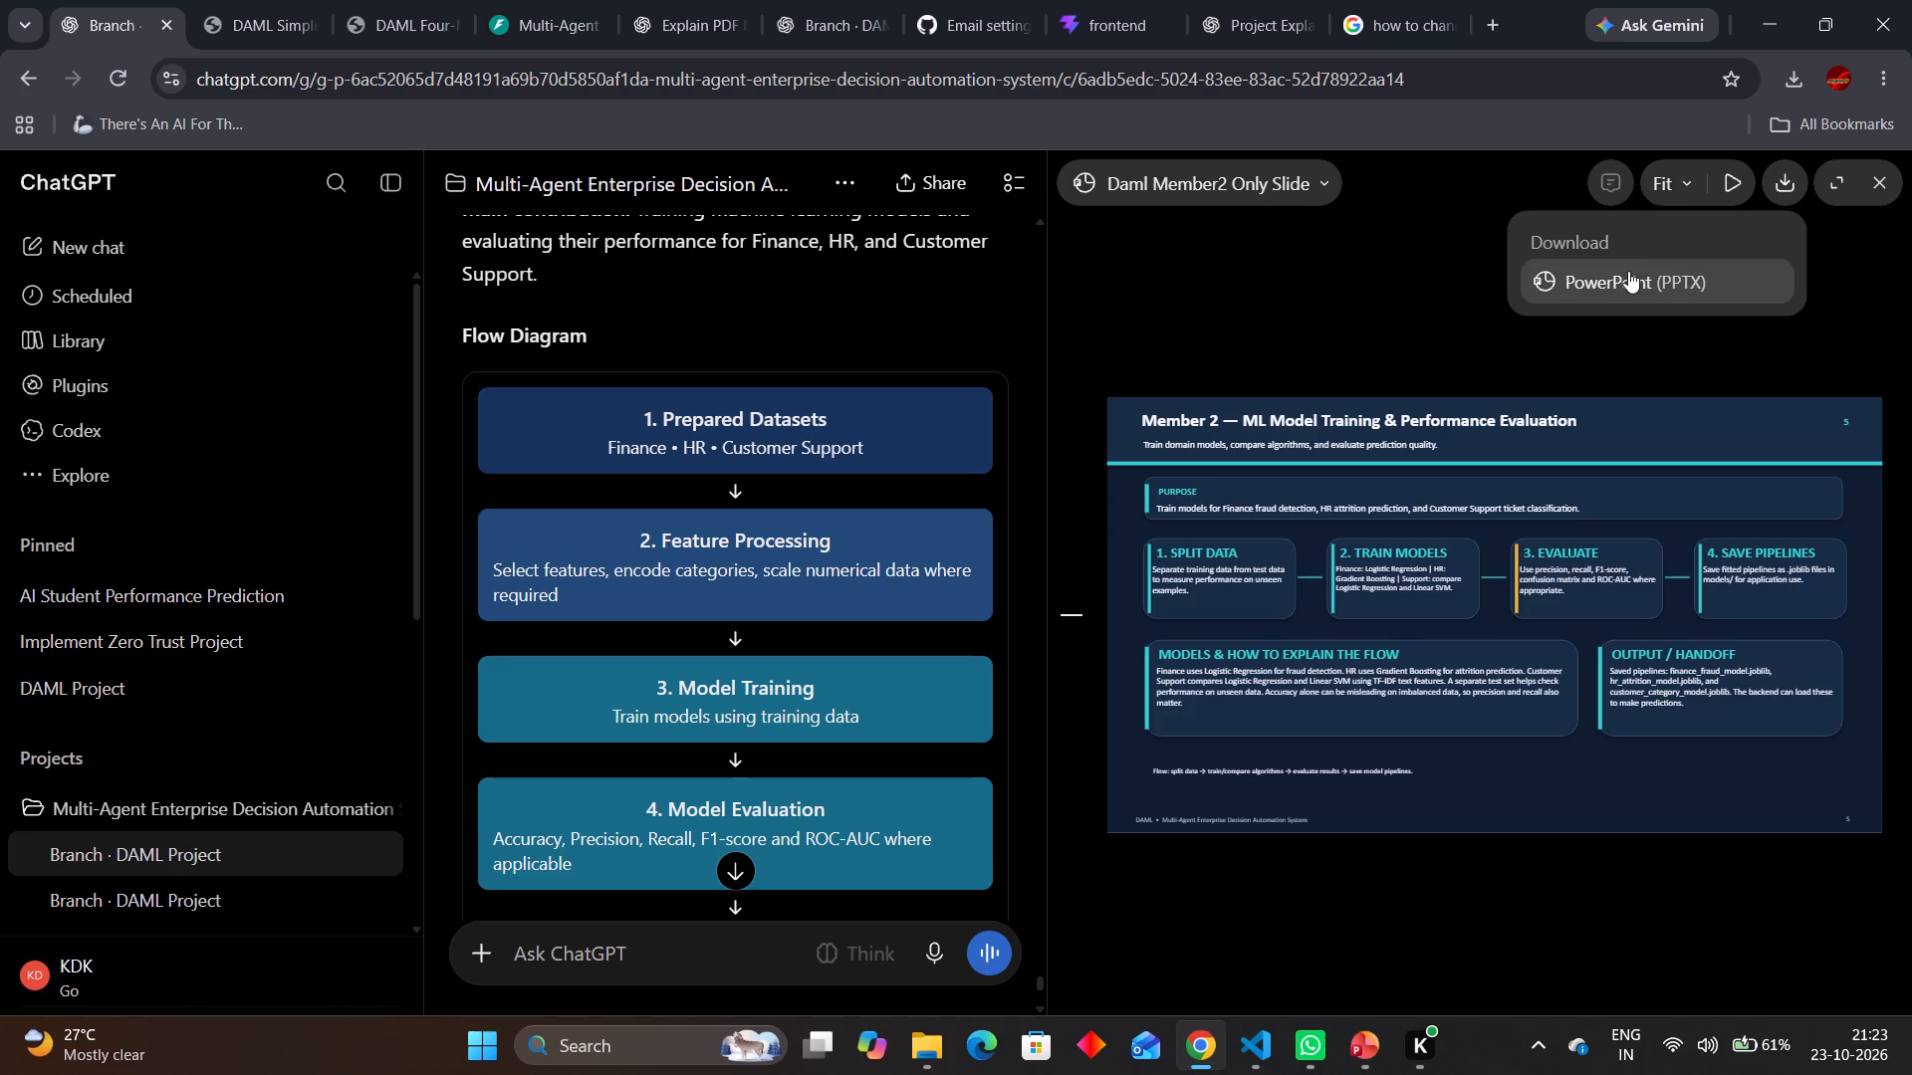
left_click(1874, 189)
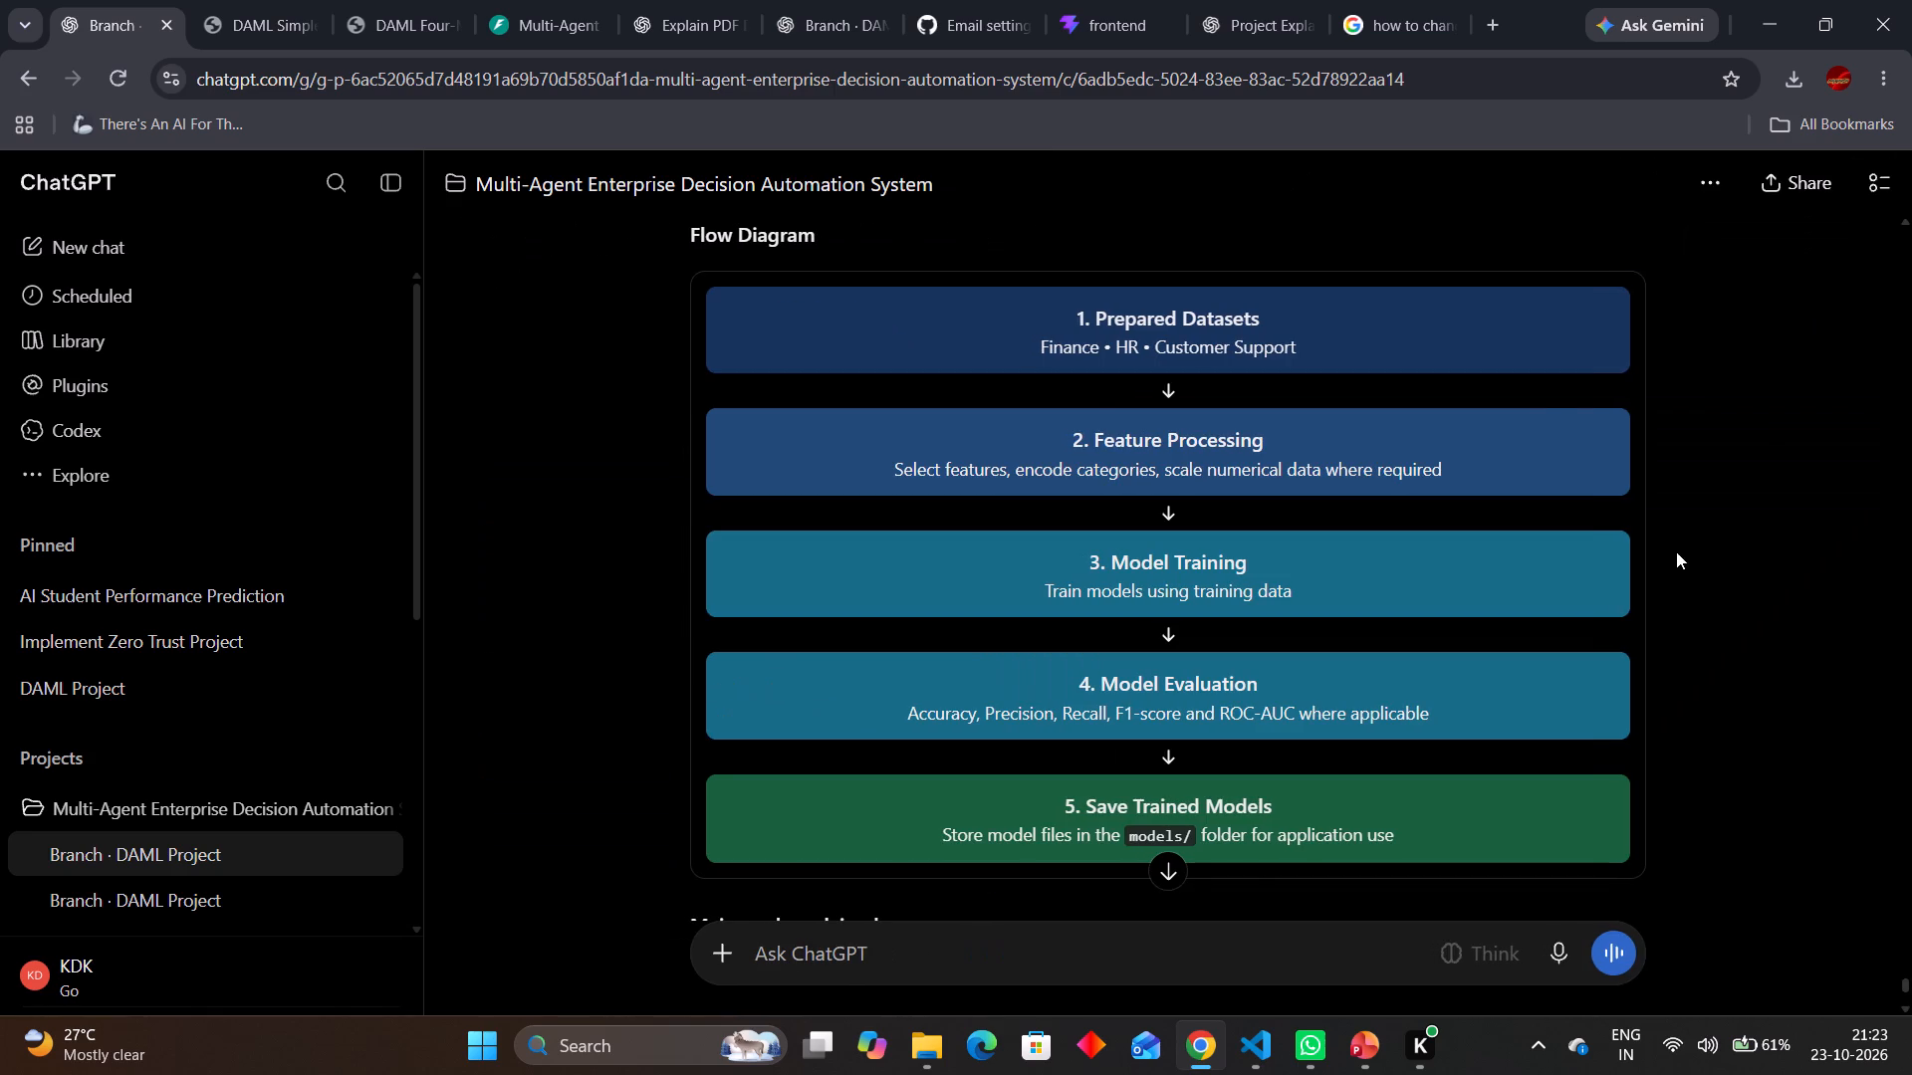
left_click(1351, 1056)
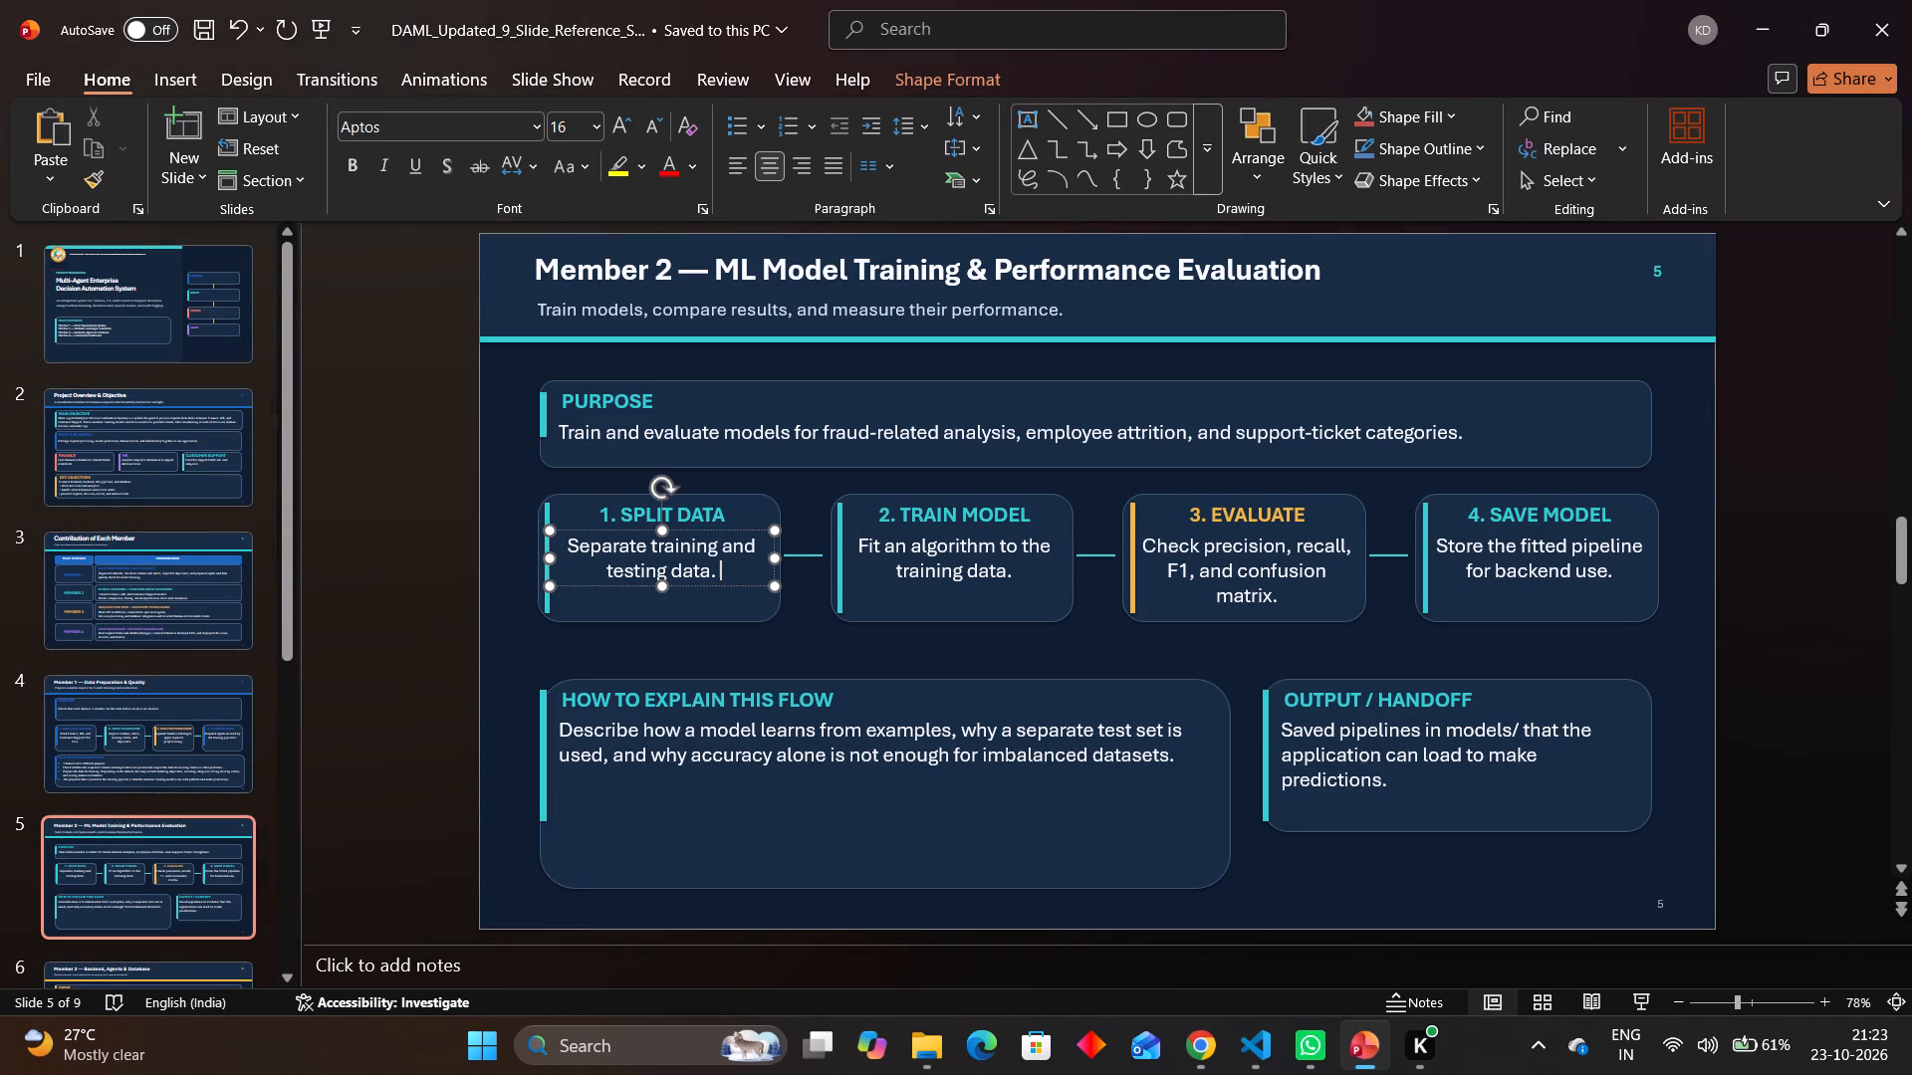
left_click(1755, 514)
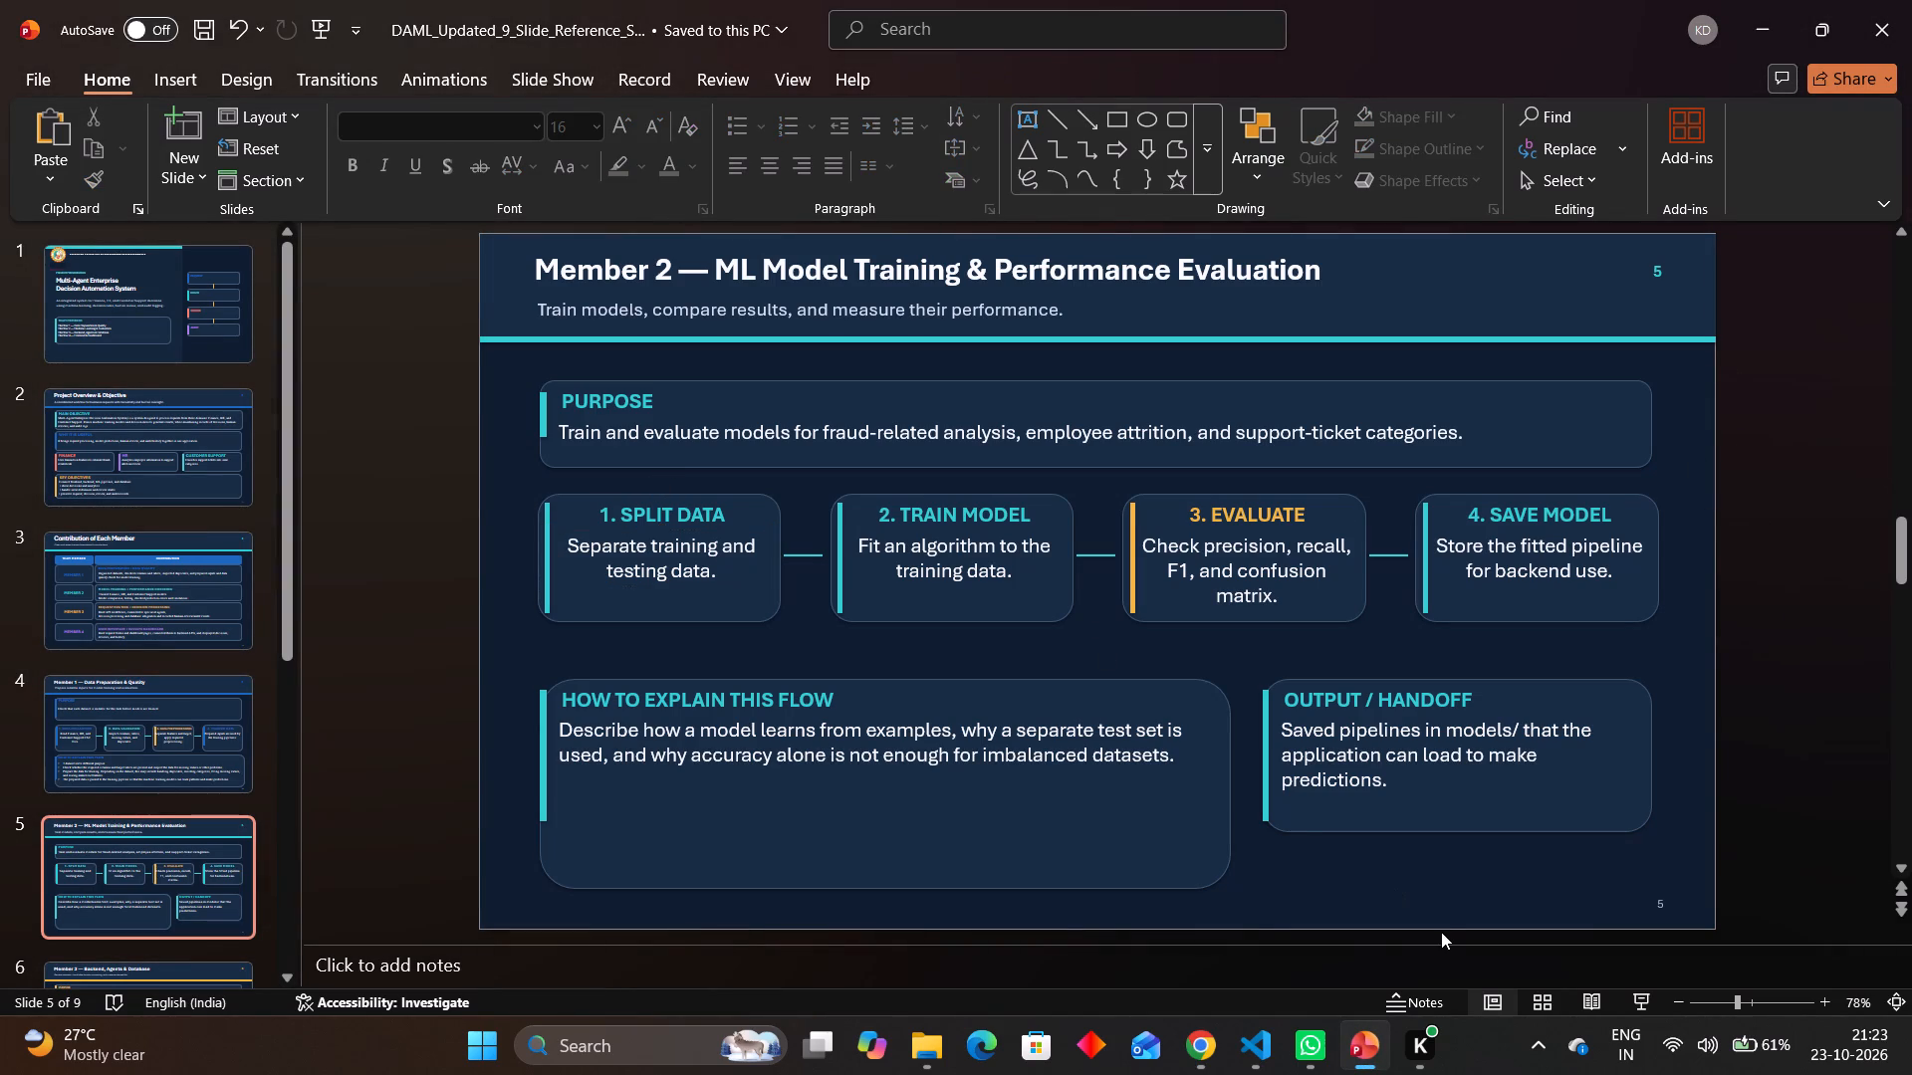
Open the downloaded DAML_Member2_Only_Slide.pptx from Chrome, copy its only slide and return to the DAML_Updated_9_Slide deck.
left_click(1359, 1052)
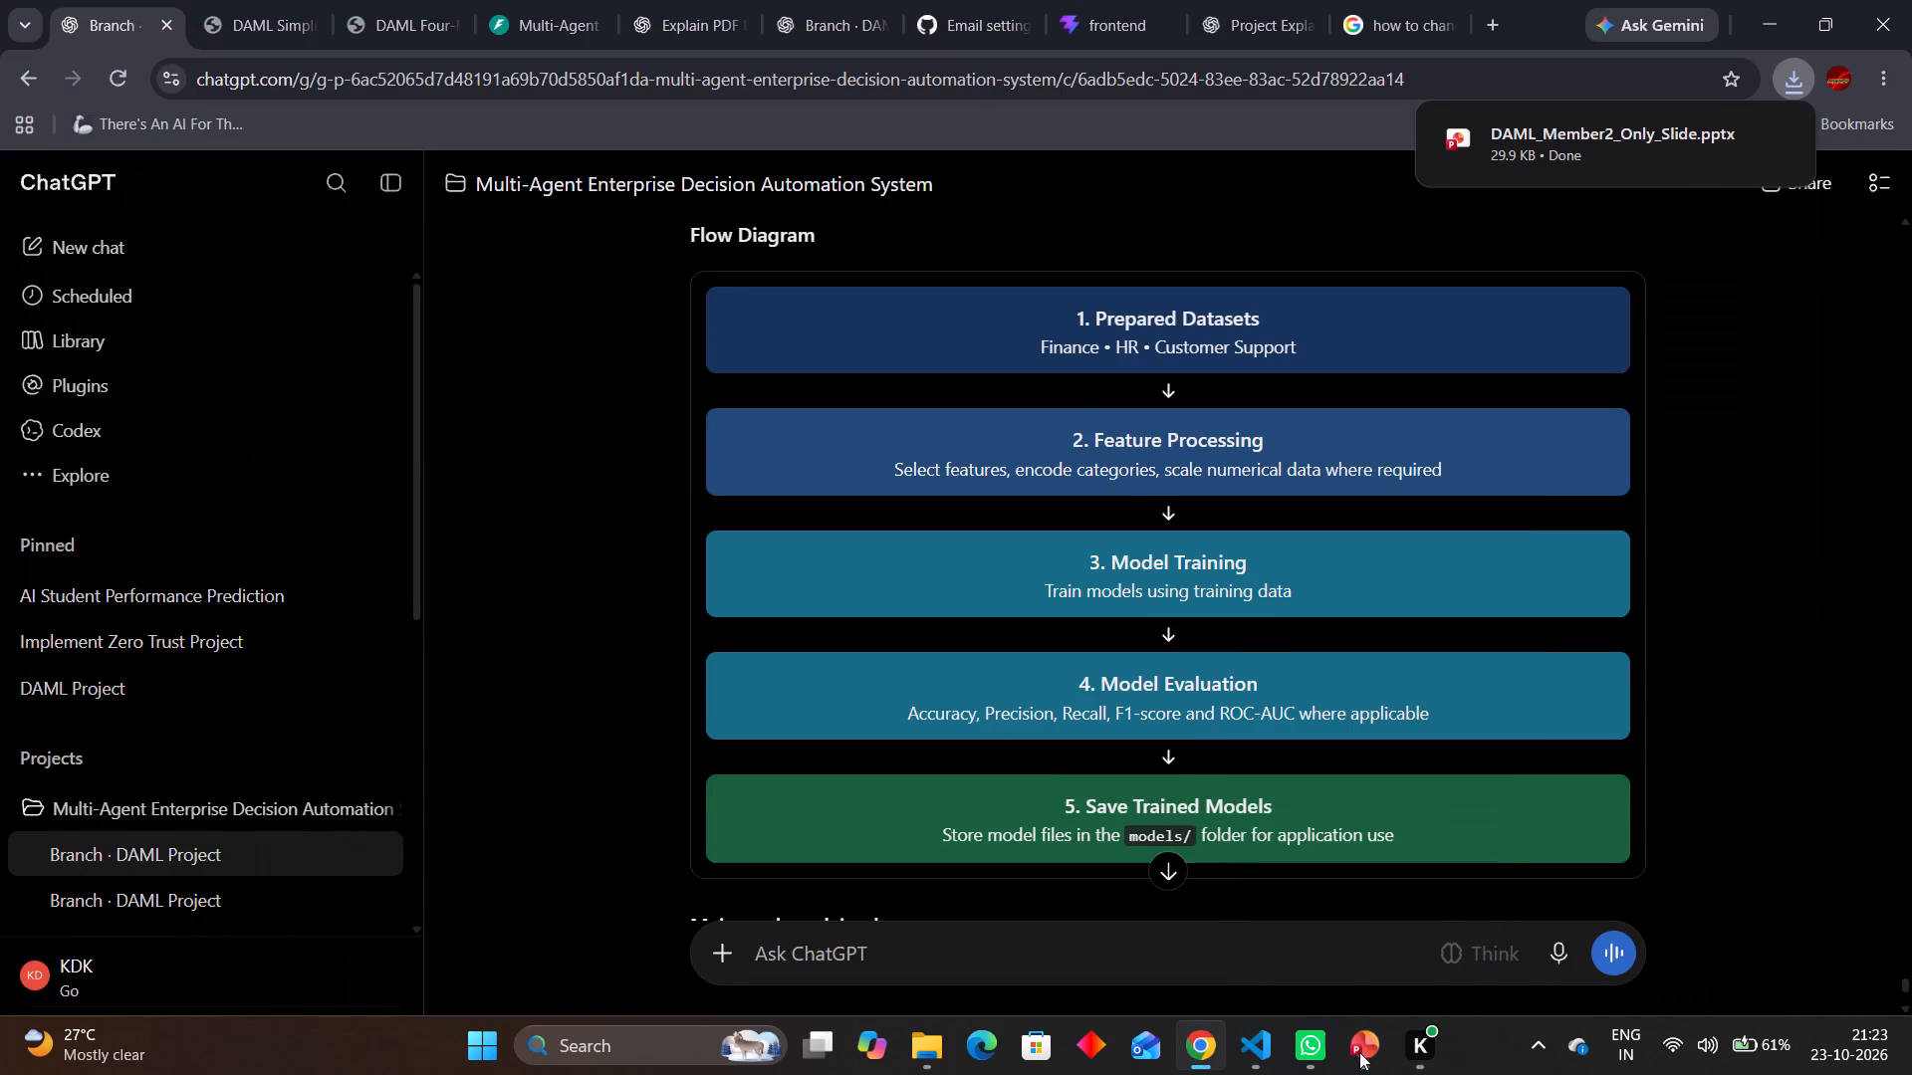
left_click(1775, 128)
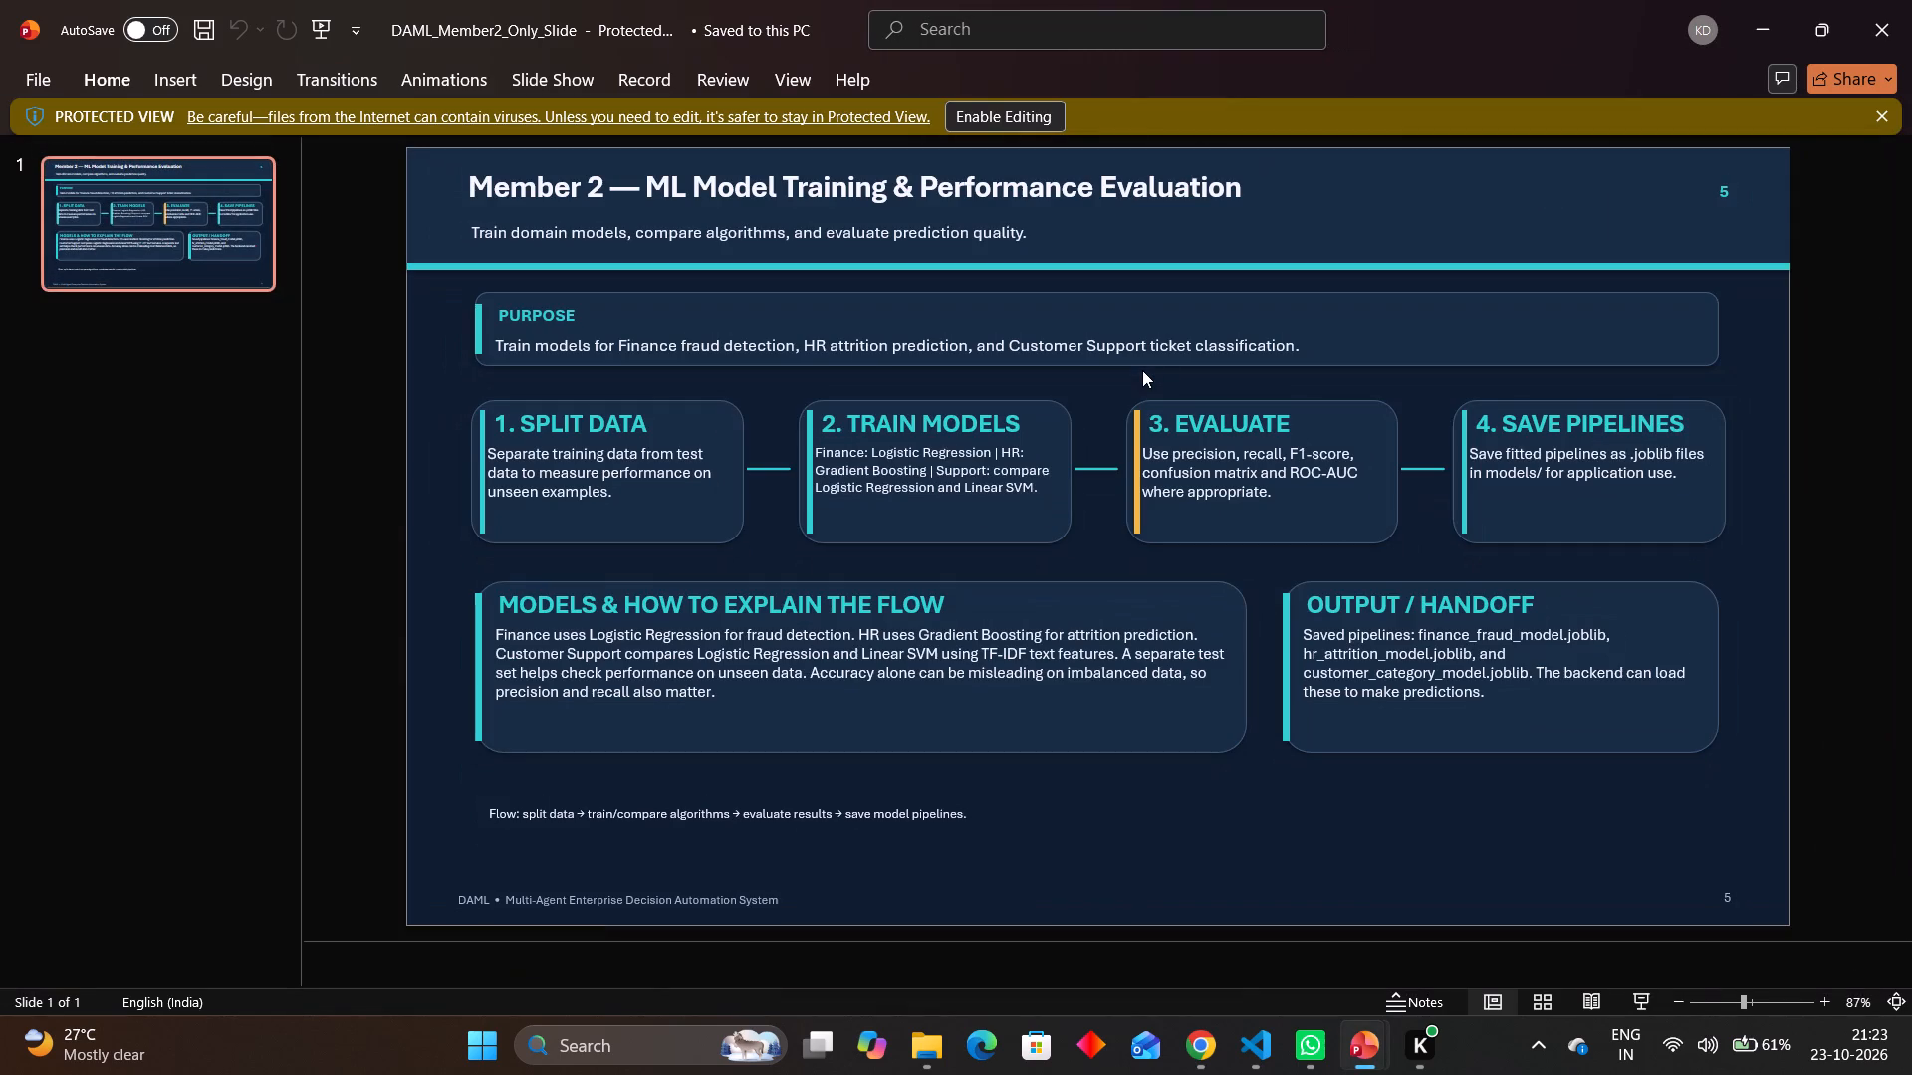
left_click(235, 204)
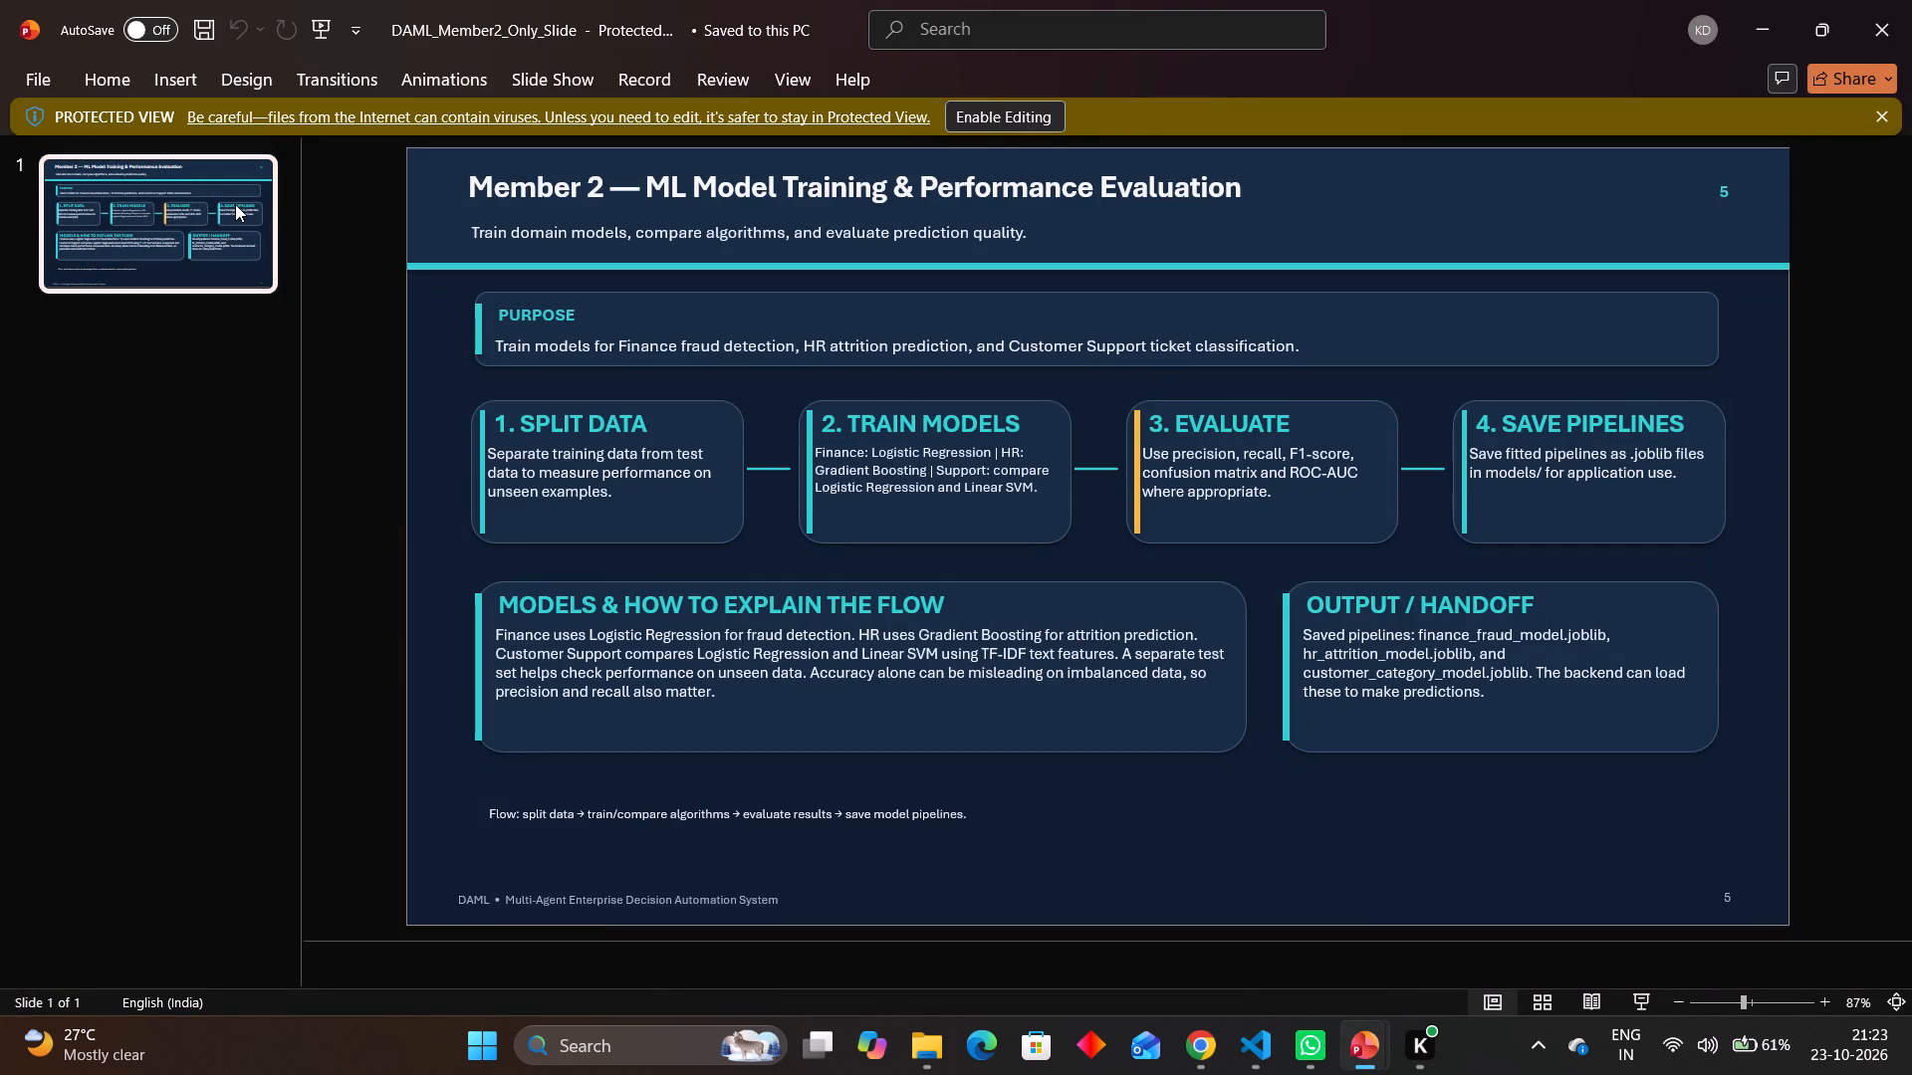
key("ctrl+c")
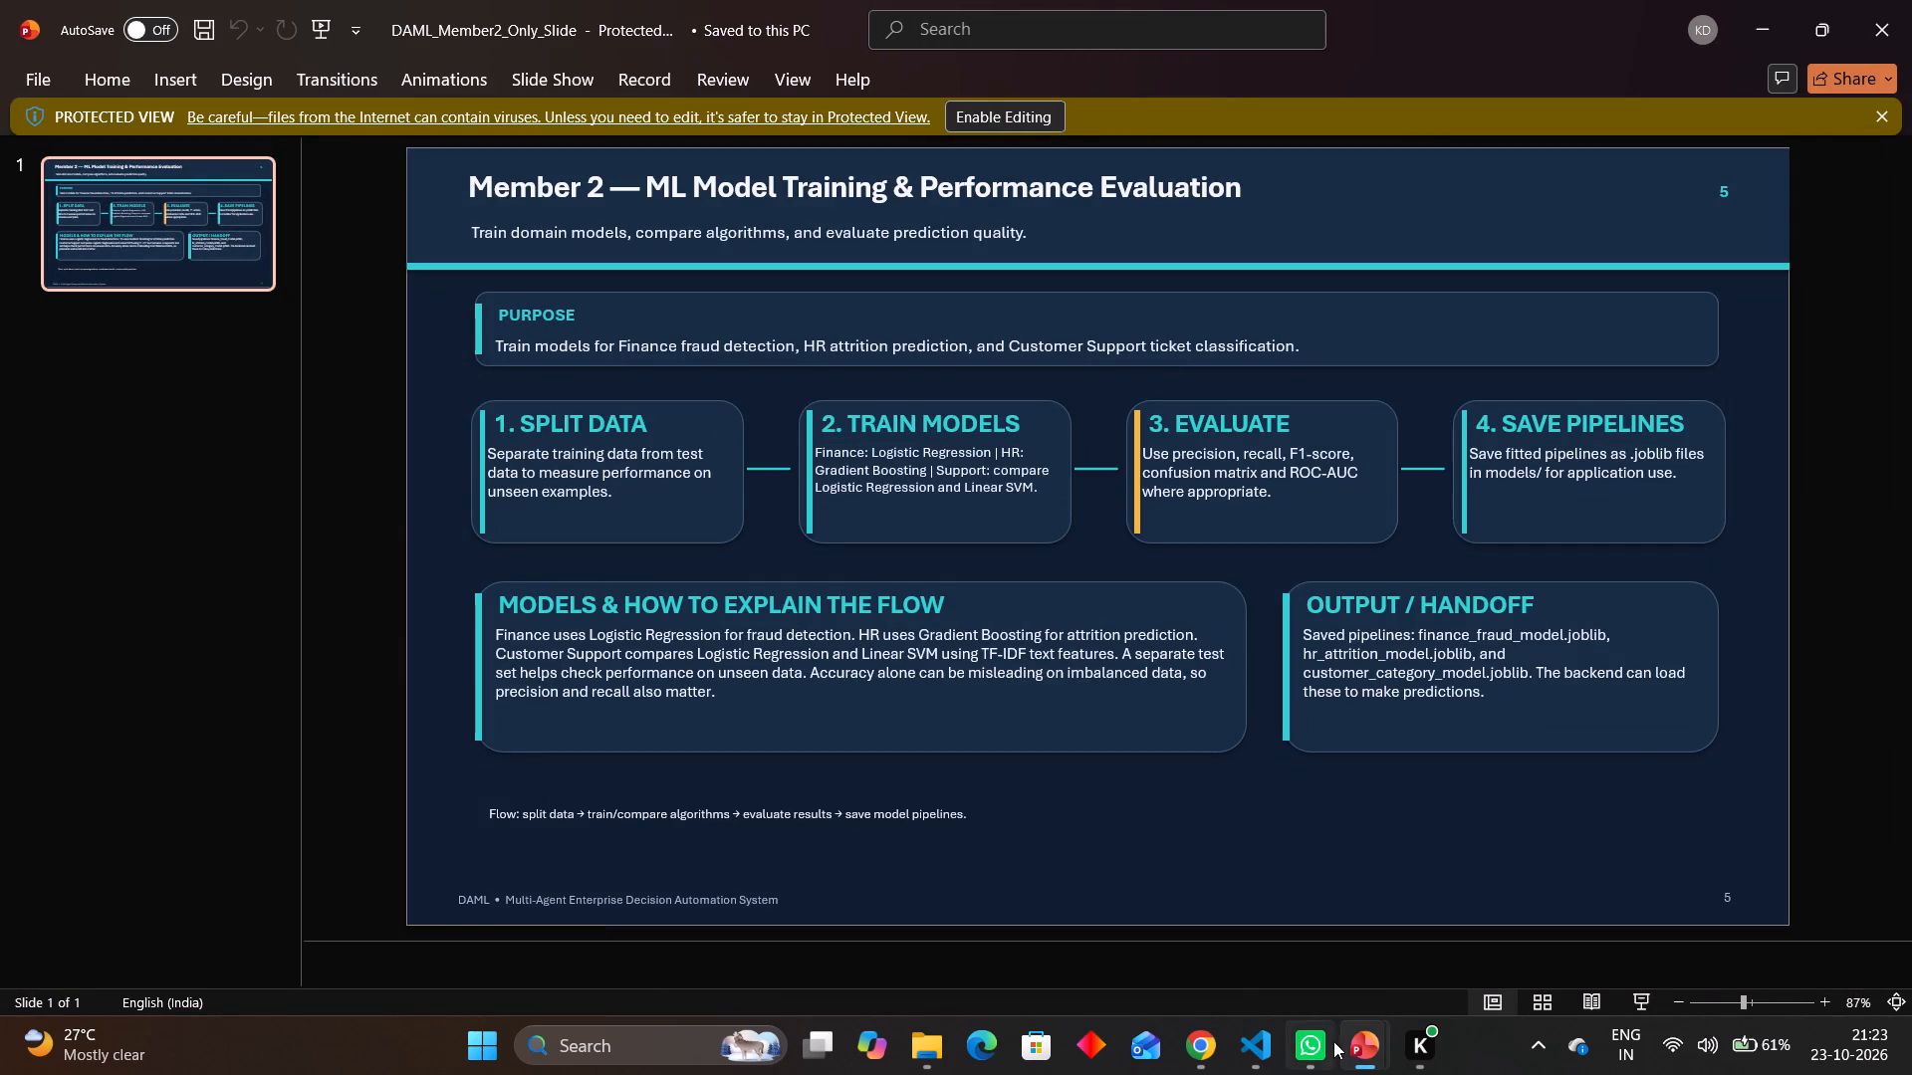
left_click(1348, 1046)
left_click(1217, 972)
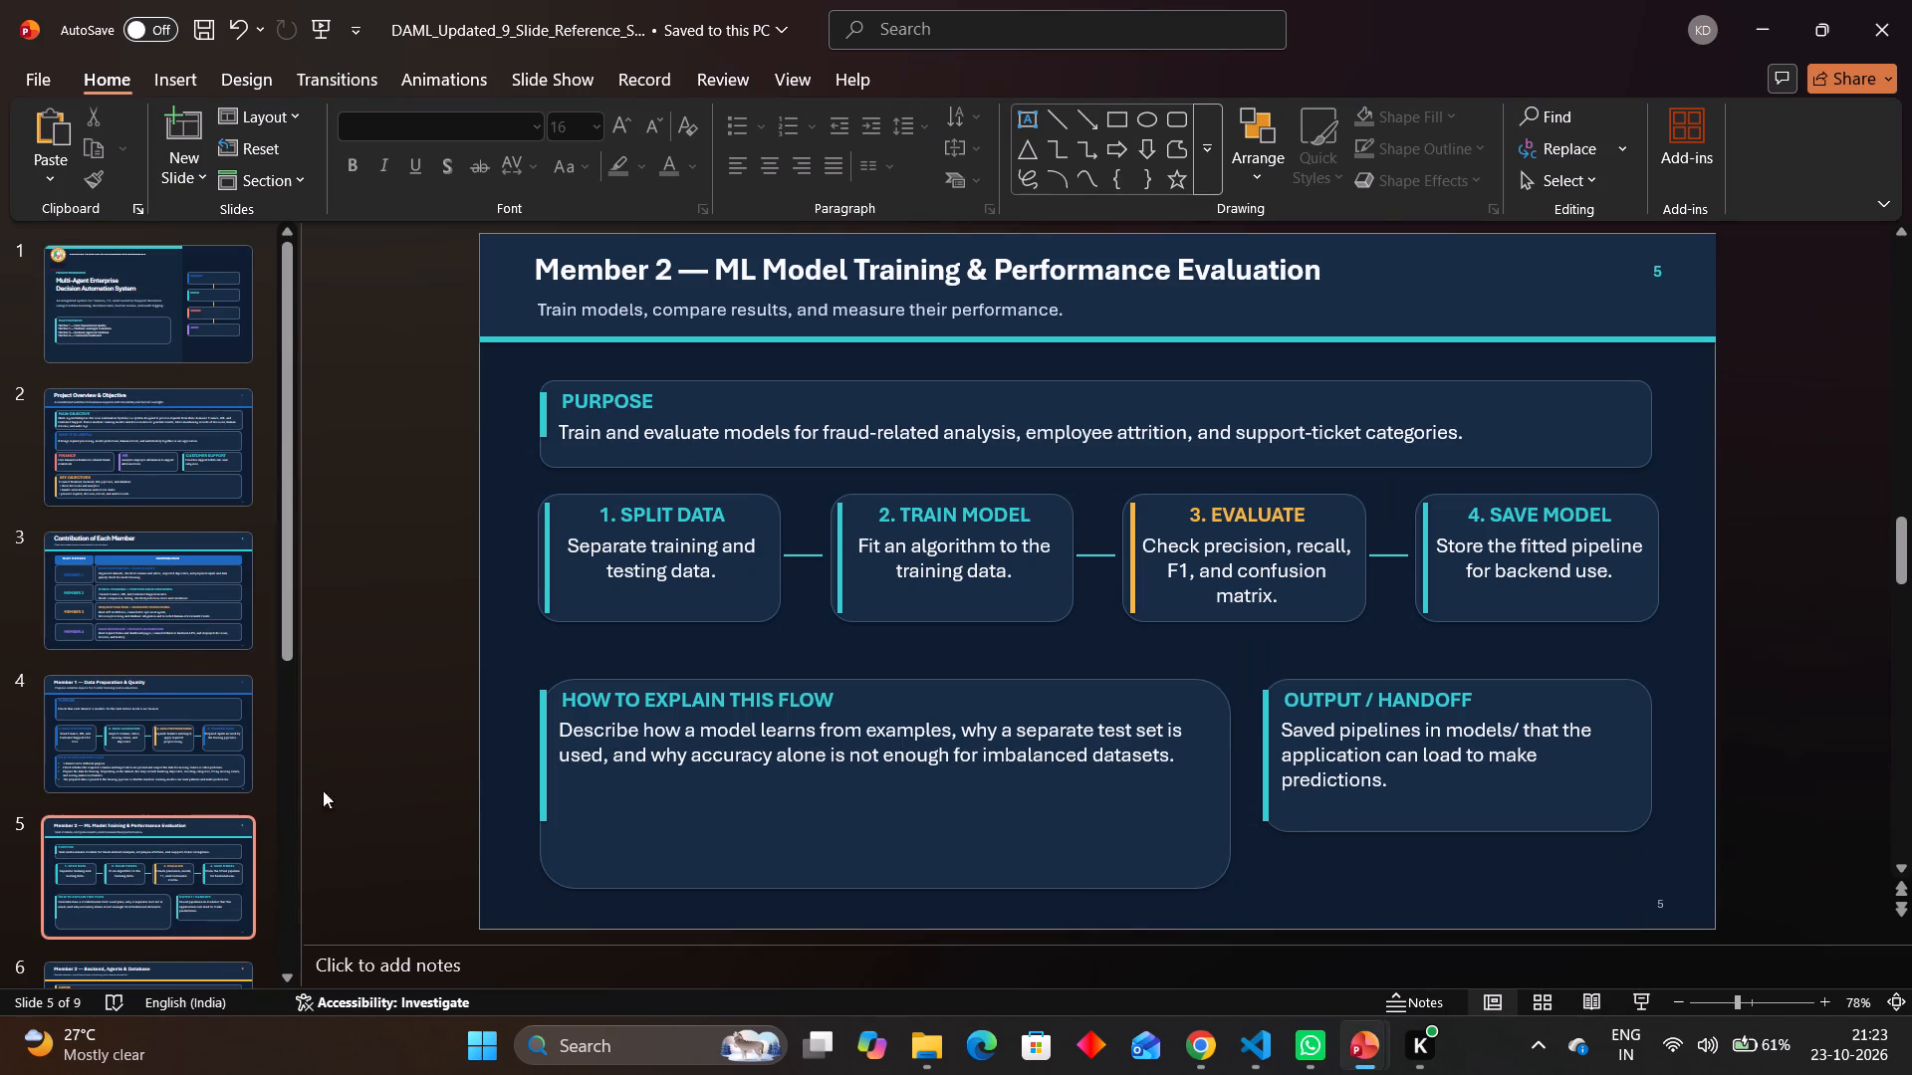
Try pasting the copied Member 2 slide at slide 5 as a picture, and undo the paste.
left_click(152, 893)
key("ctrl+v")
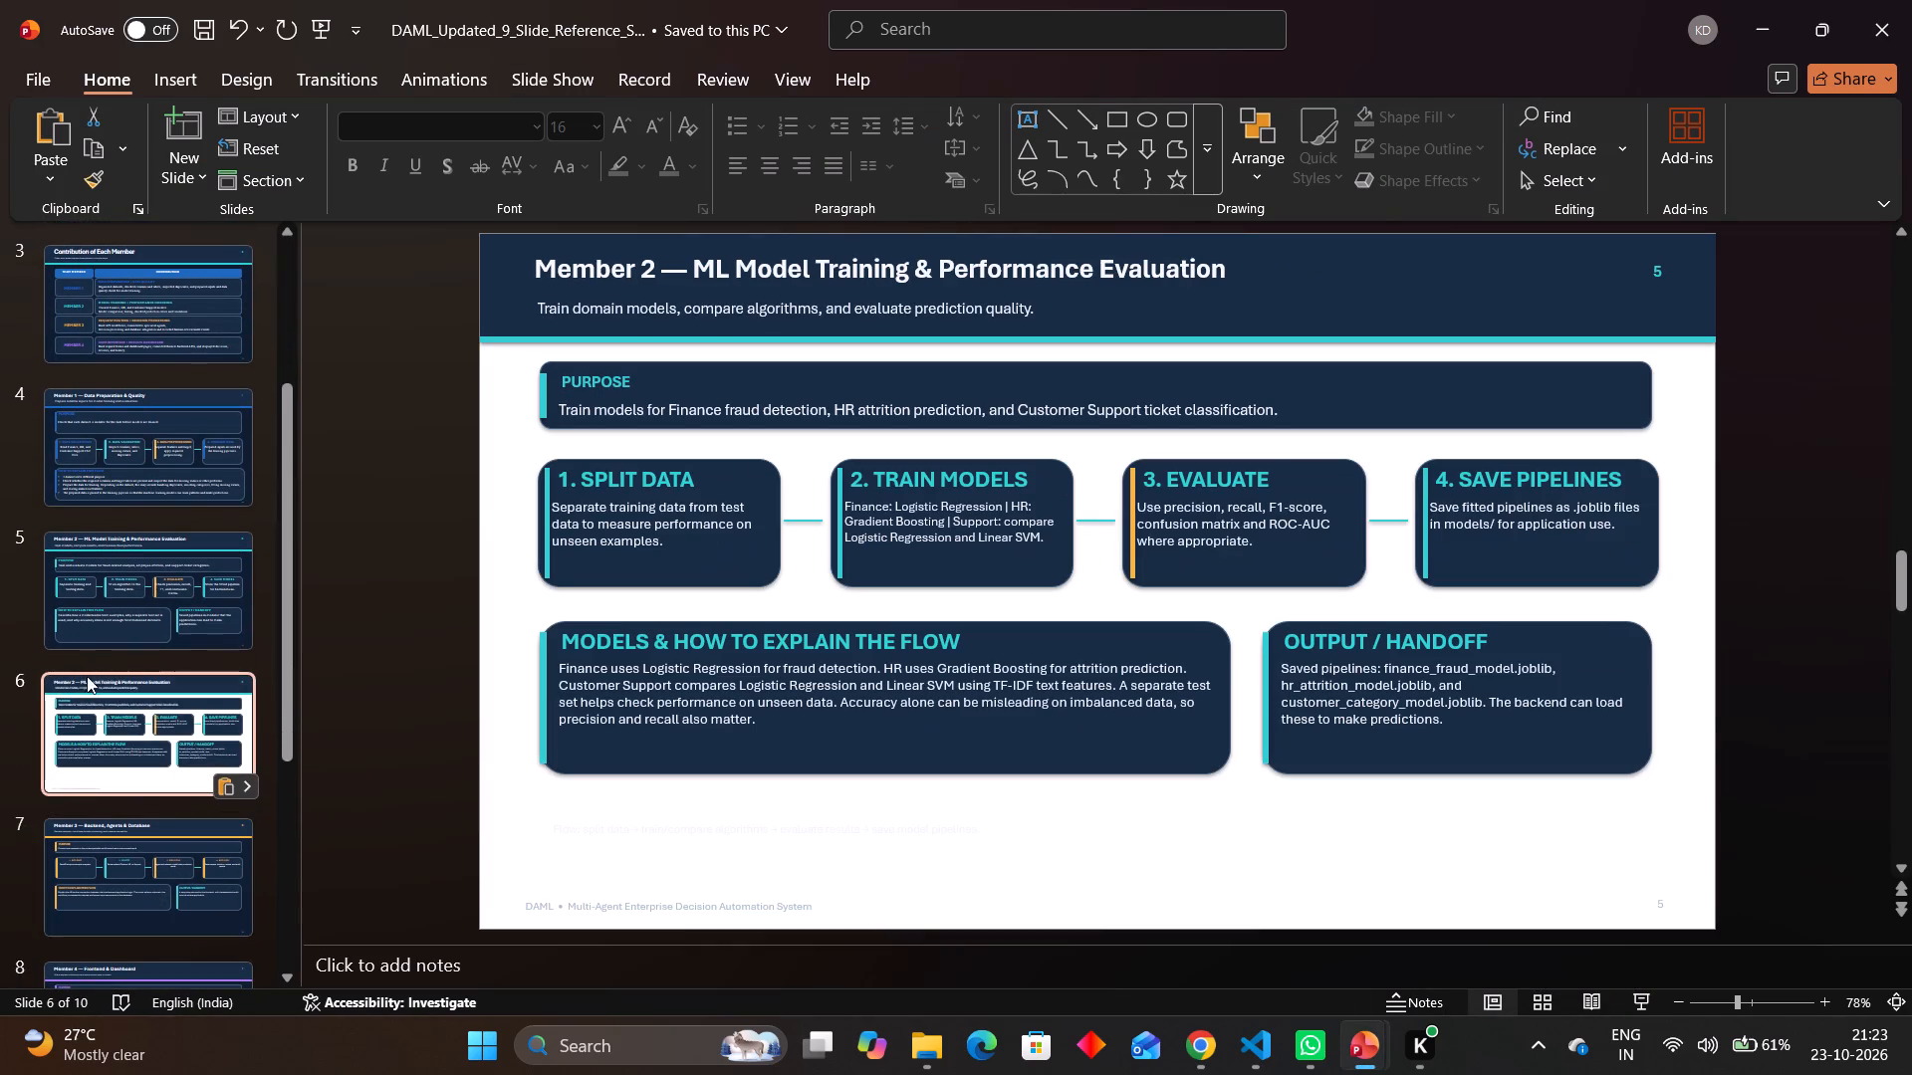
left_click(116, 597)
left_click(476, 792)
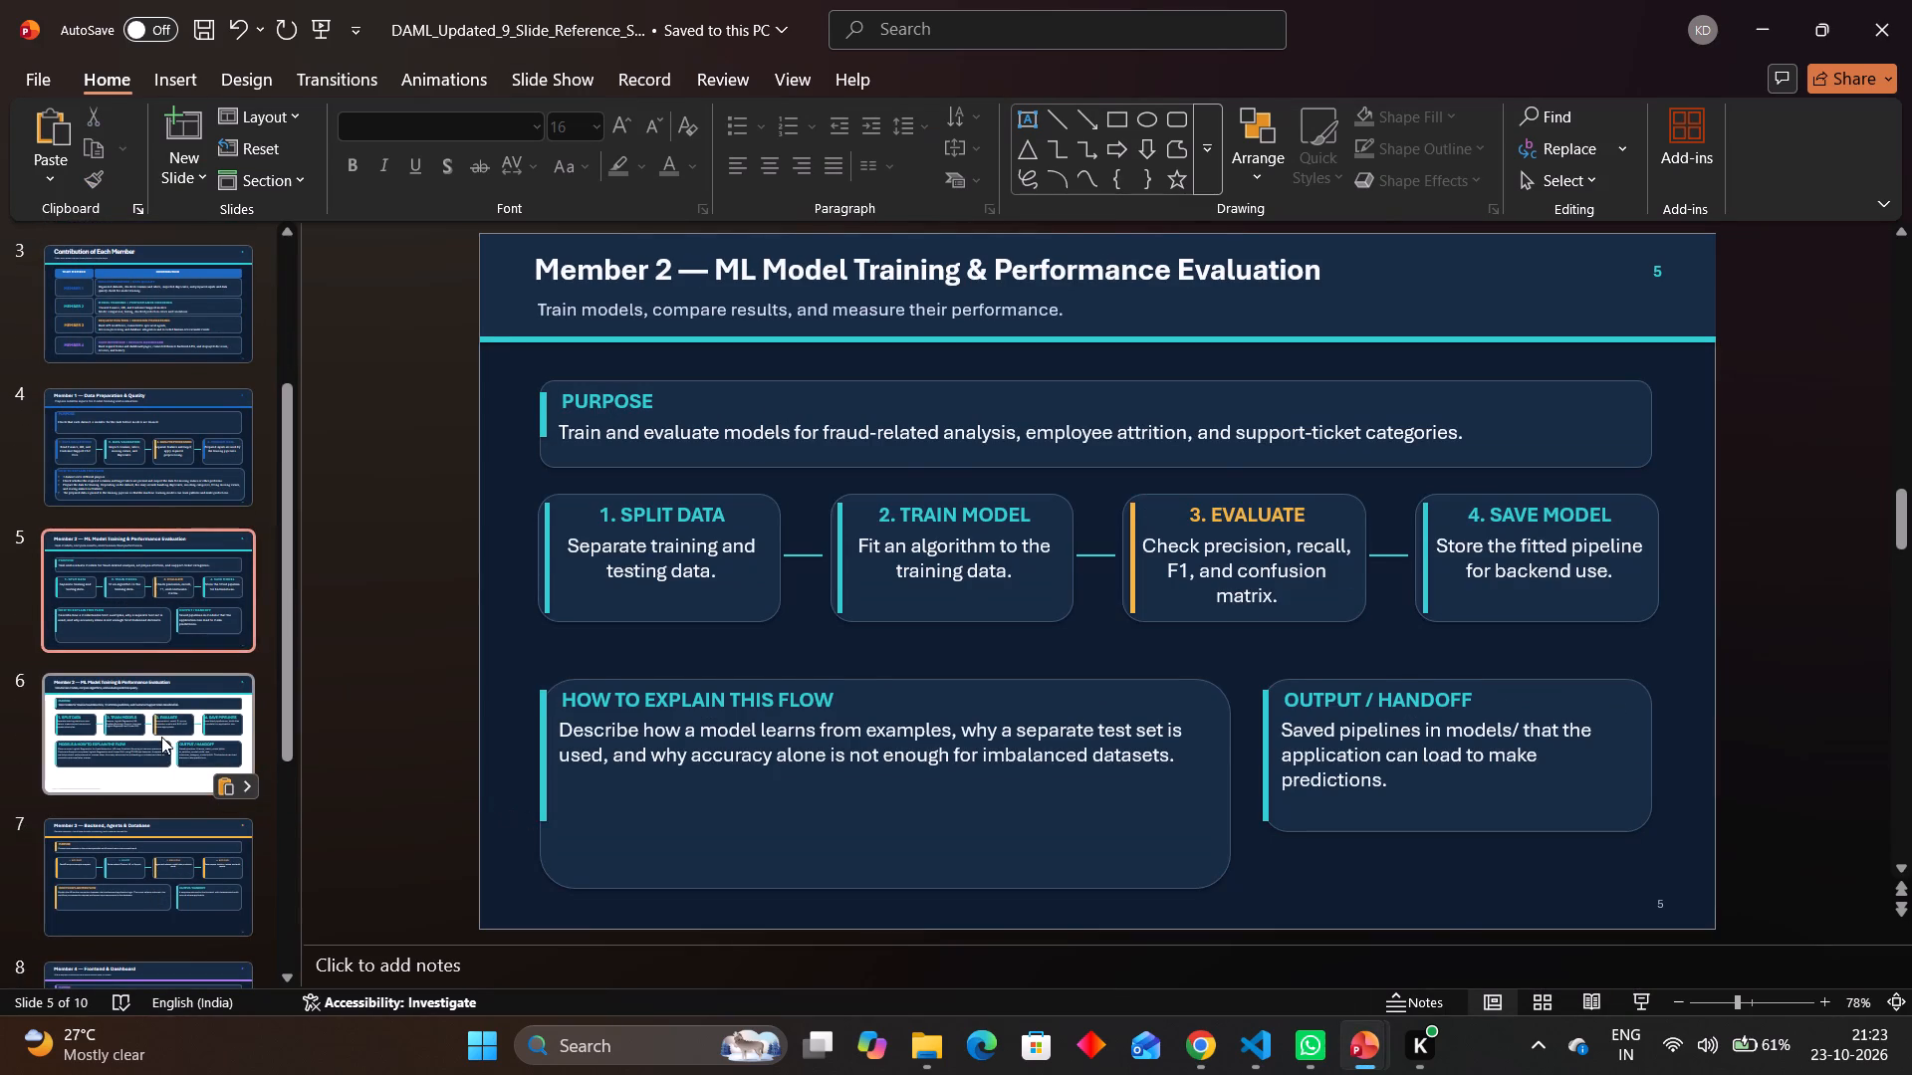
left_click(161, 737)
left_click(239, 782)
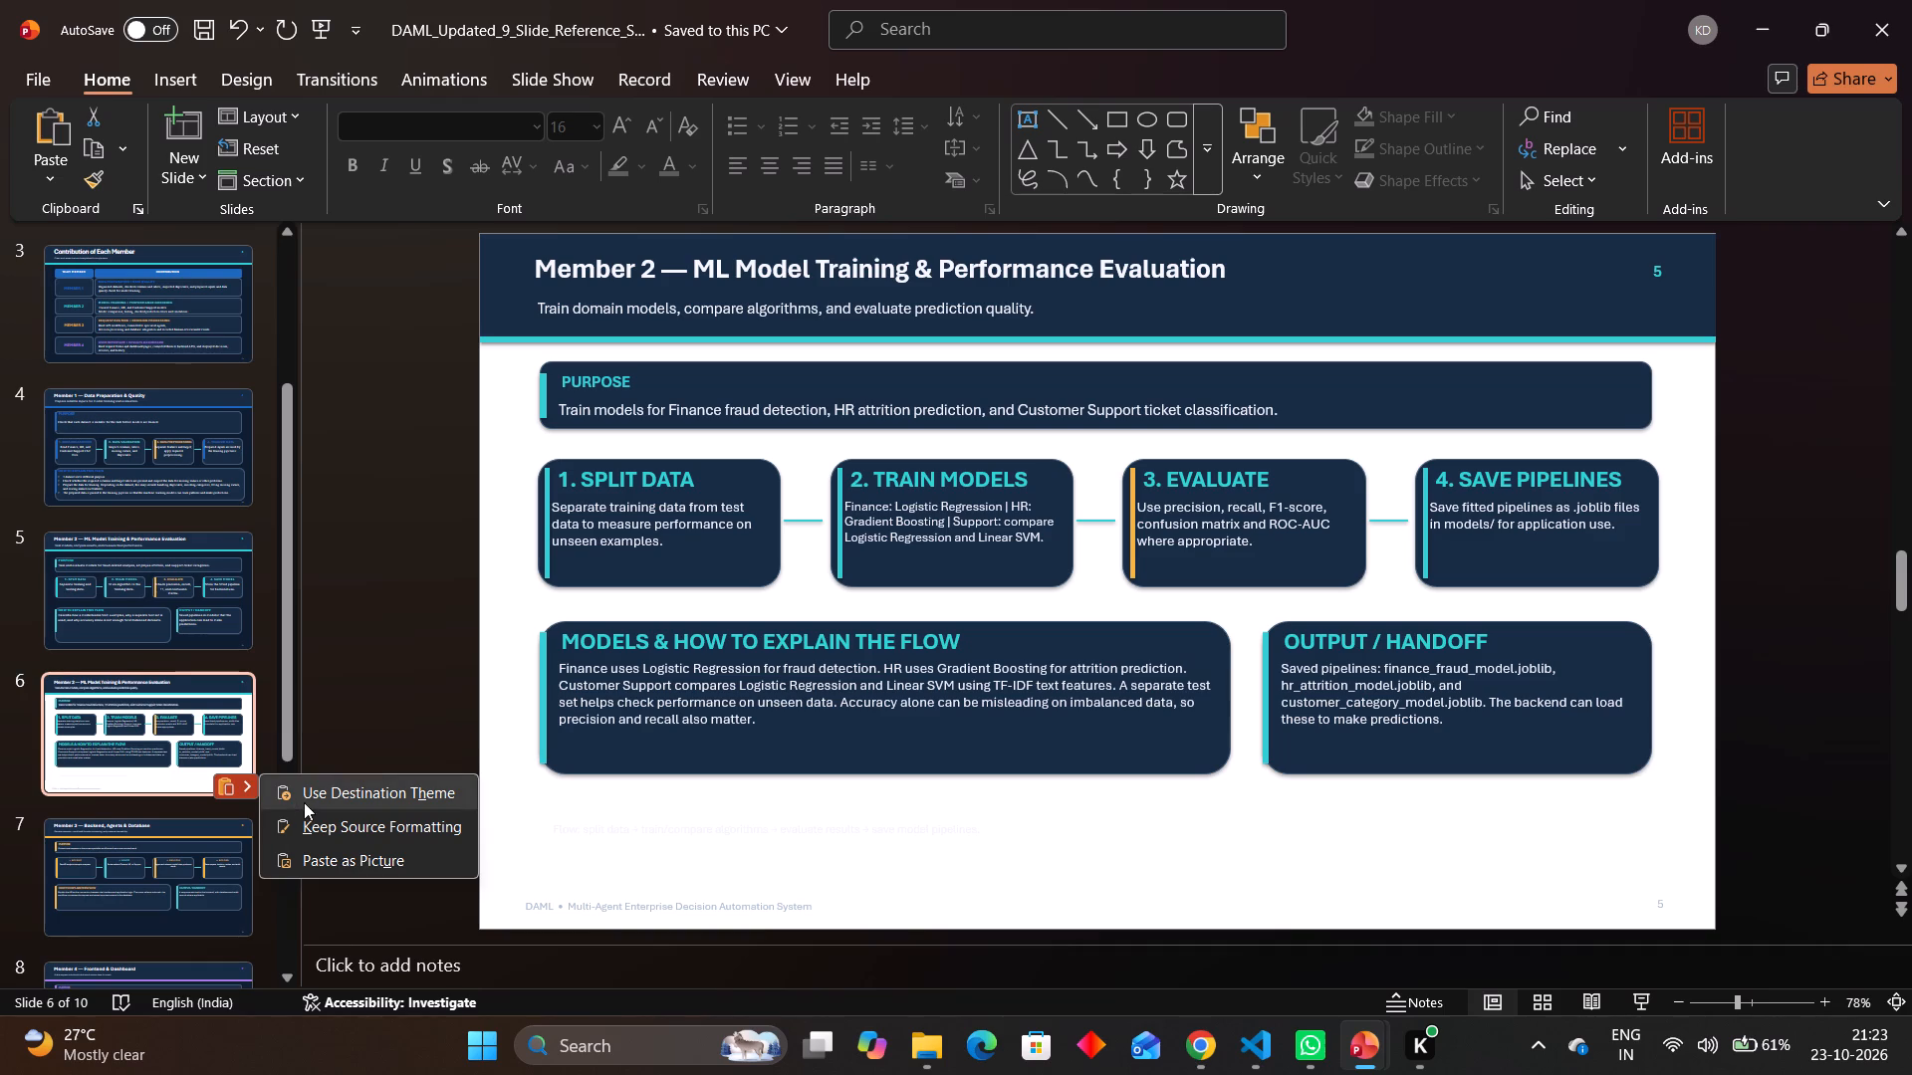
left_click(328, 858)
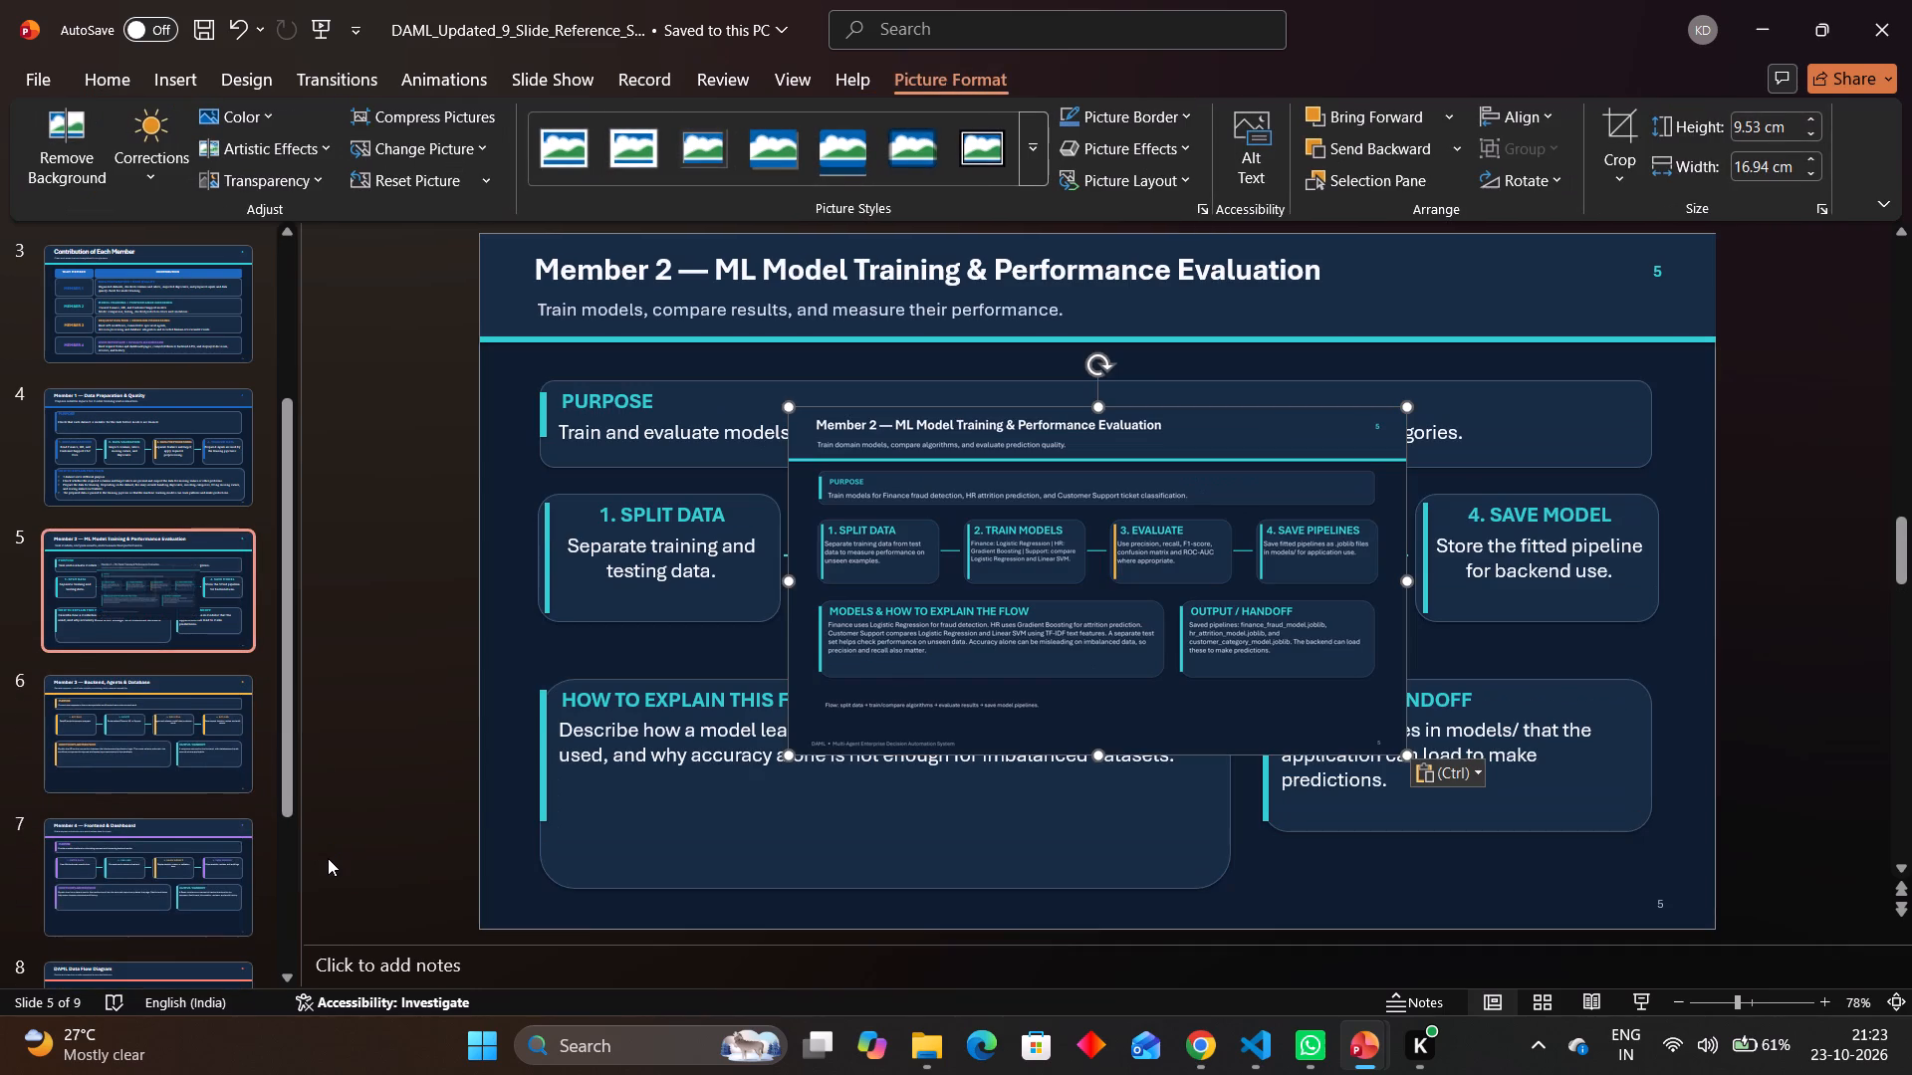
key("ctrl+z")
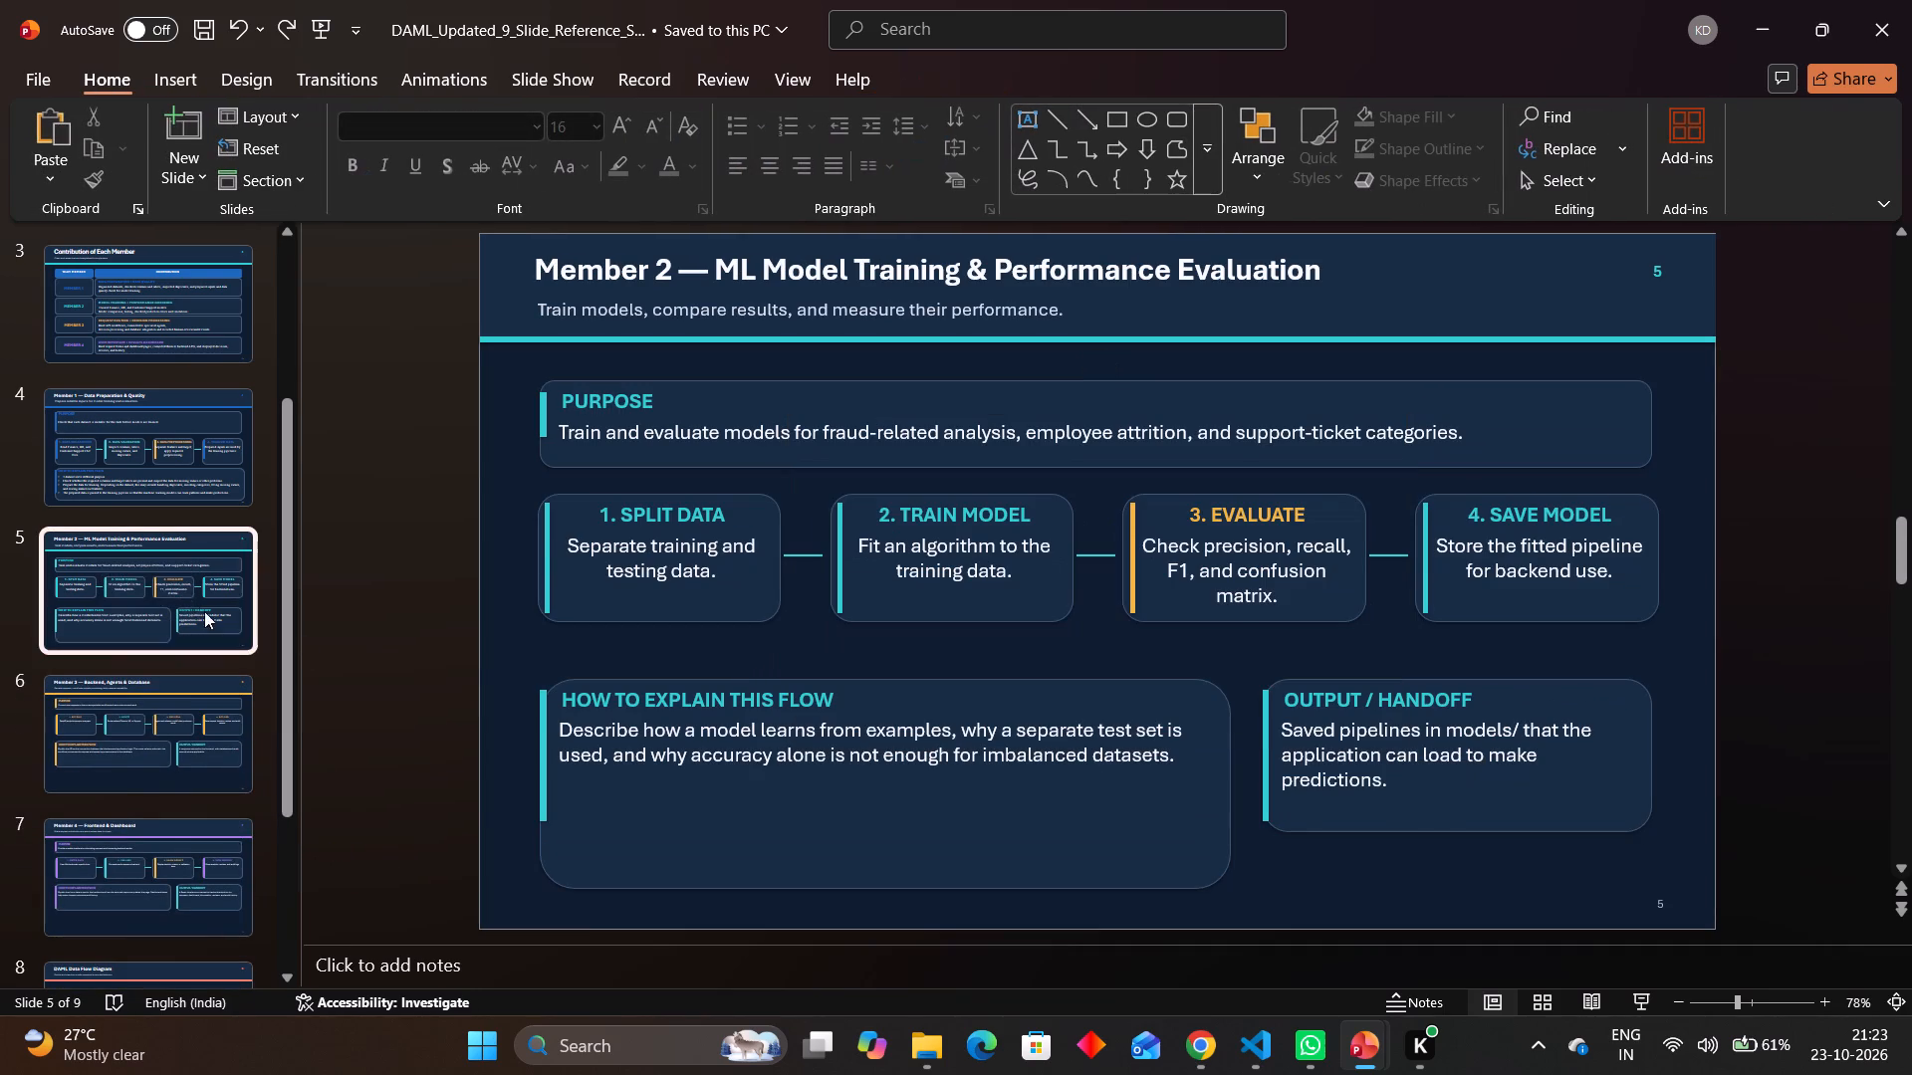
Paste the copied Member 2 slide after slide 5, keeping its source formatting.
key("ctrl+v")
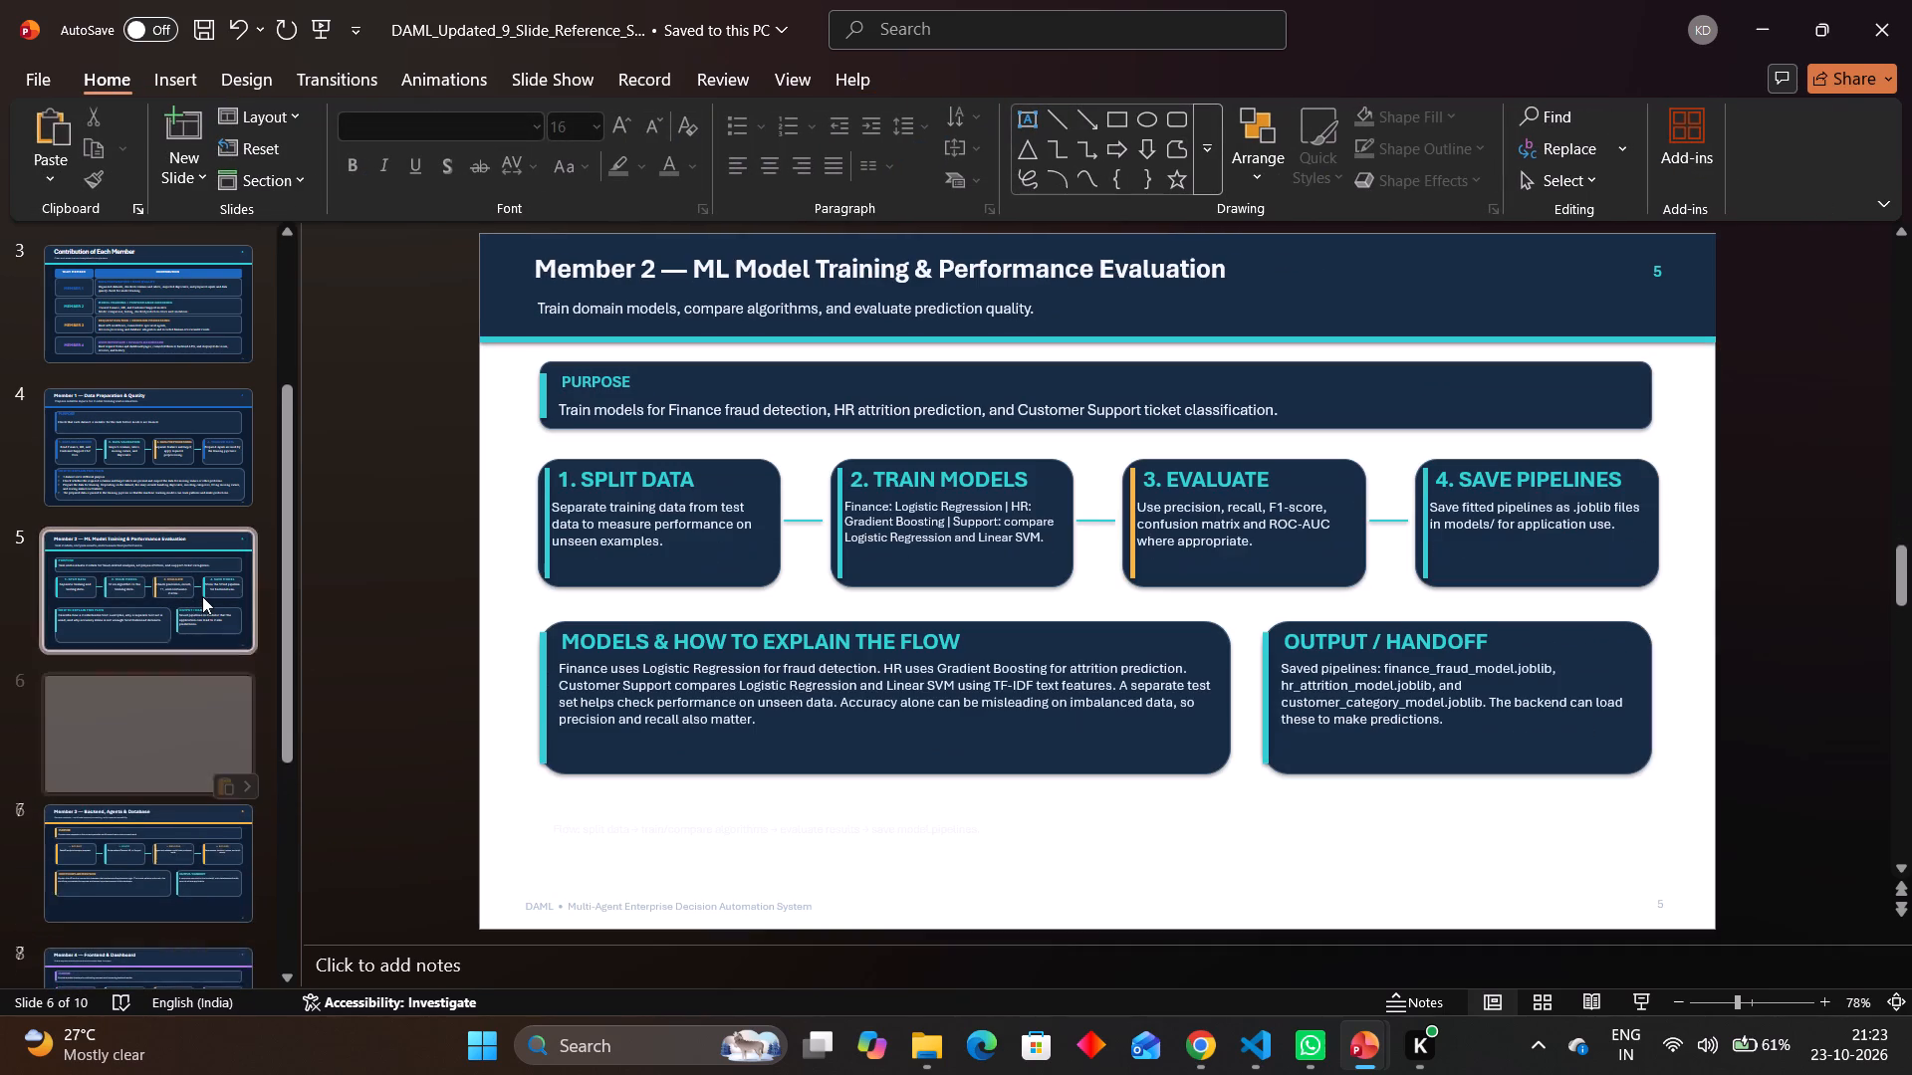
left_click(220, 786)
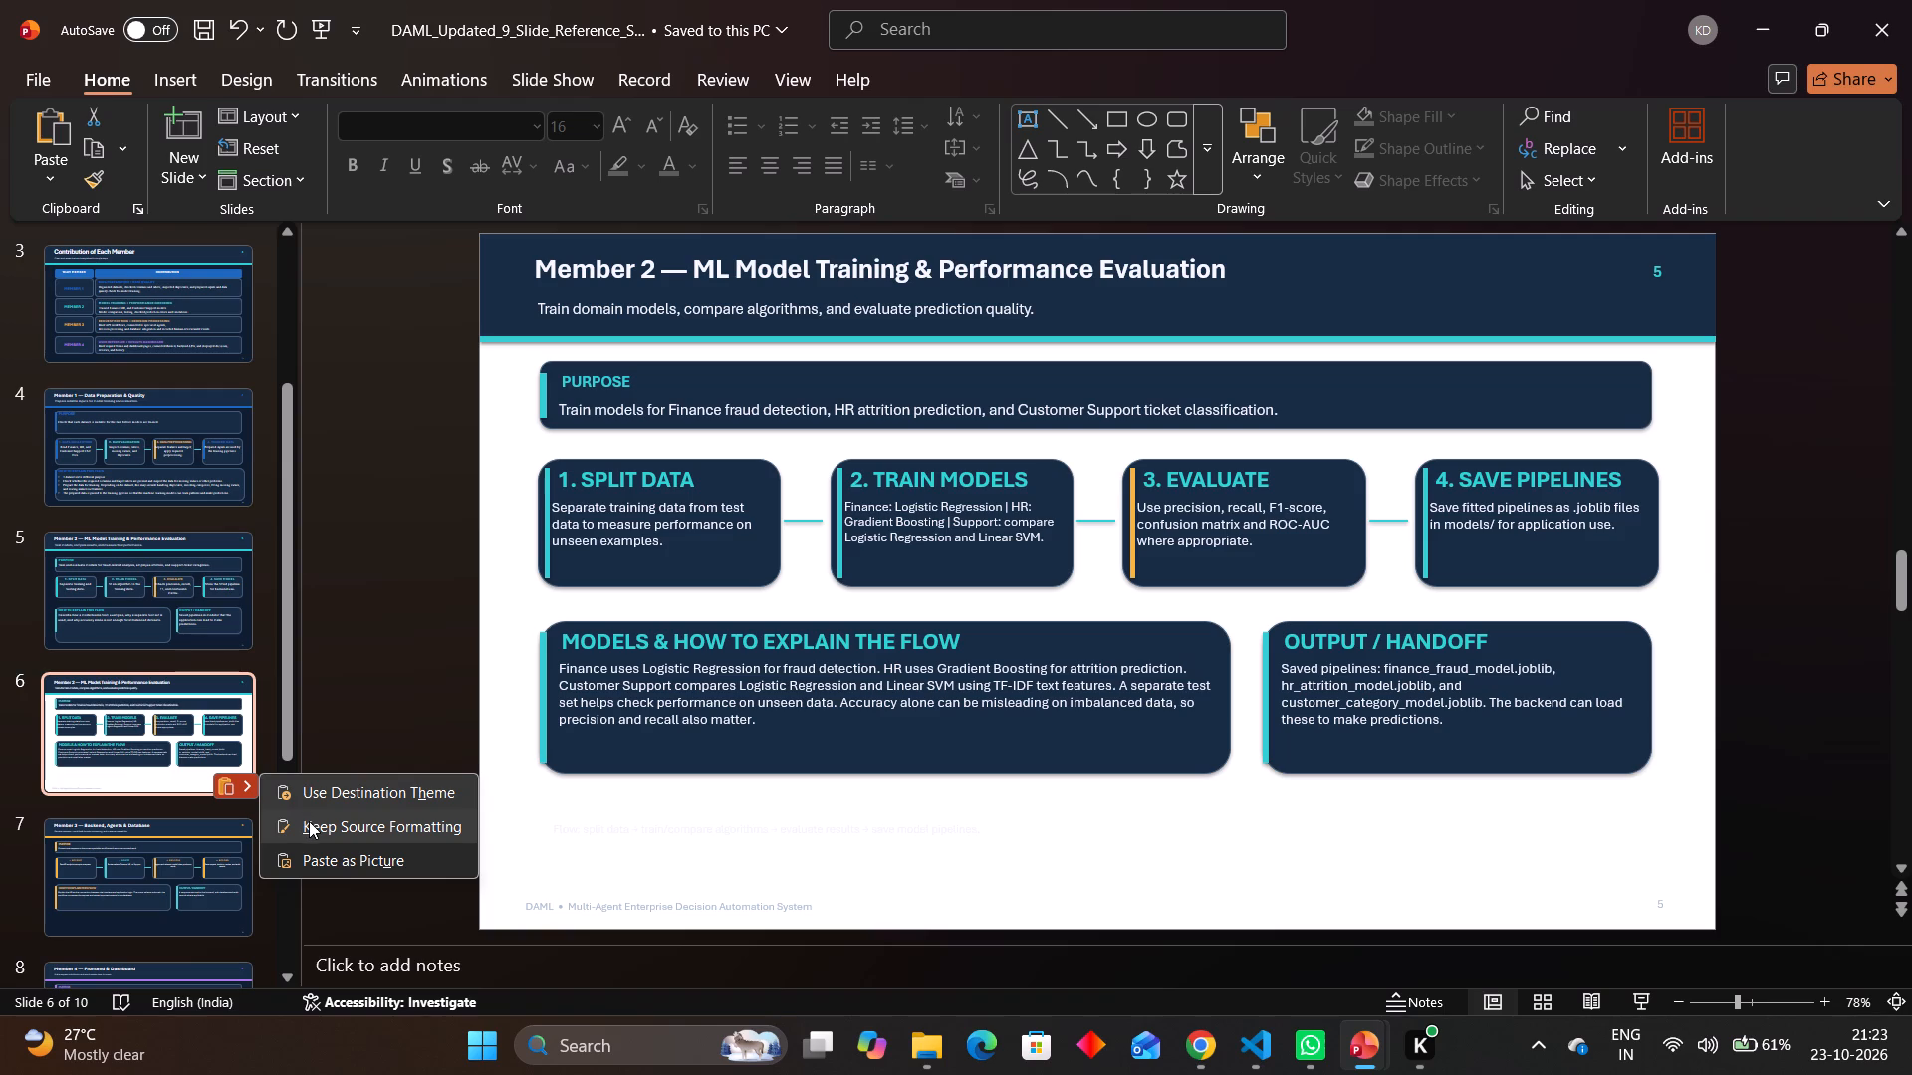
left_click(309, 821)
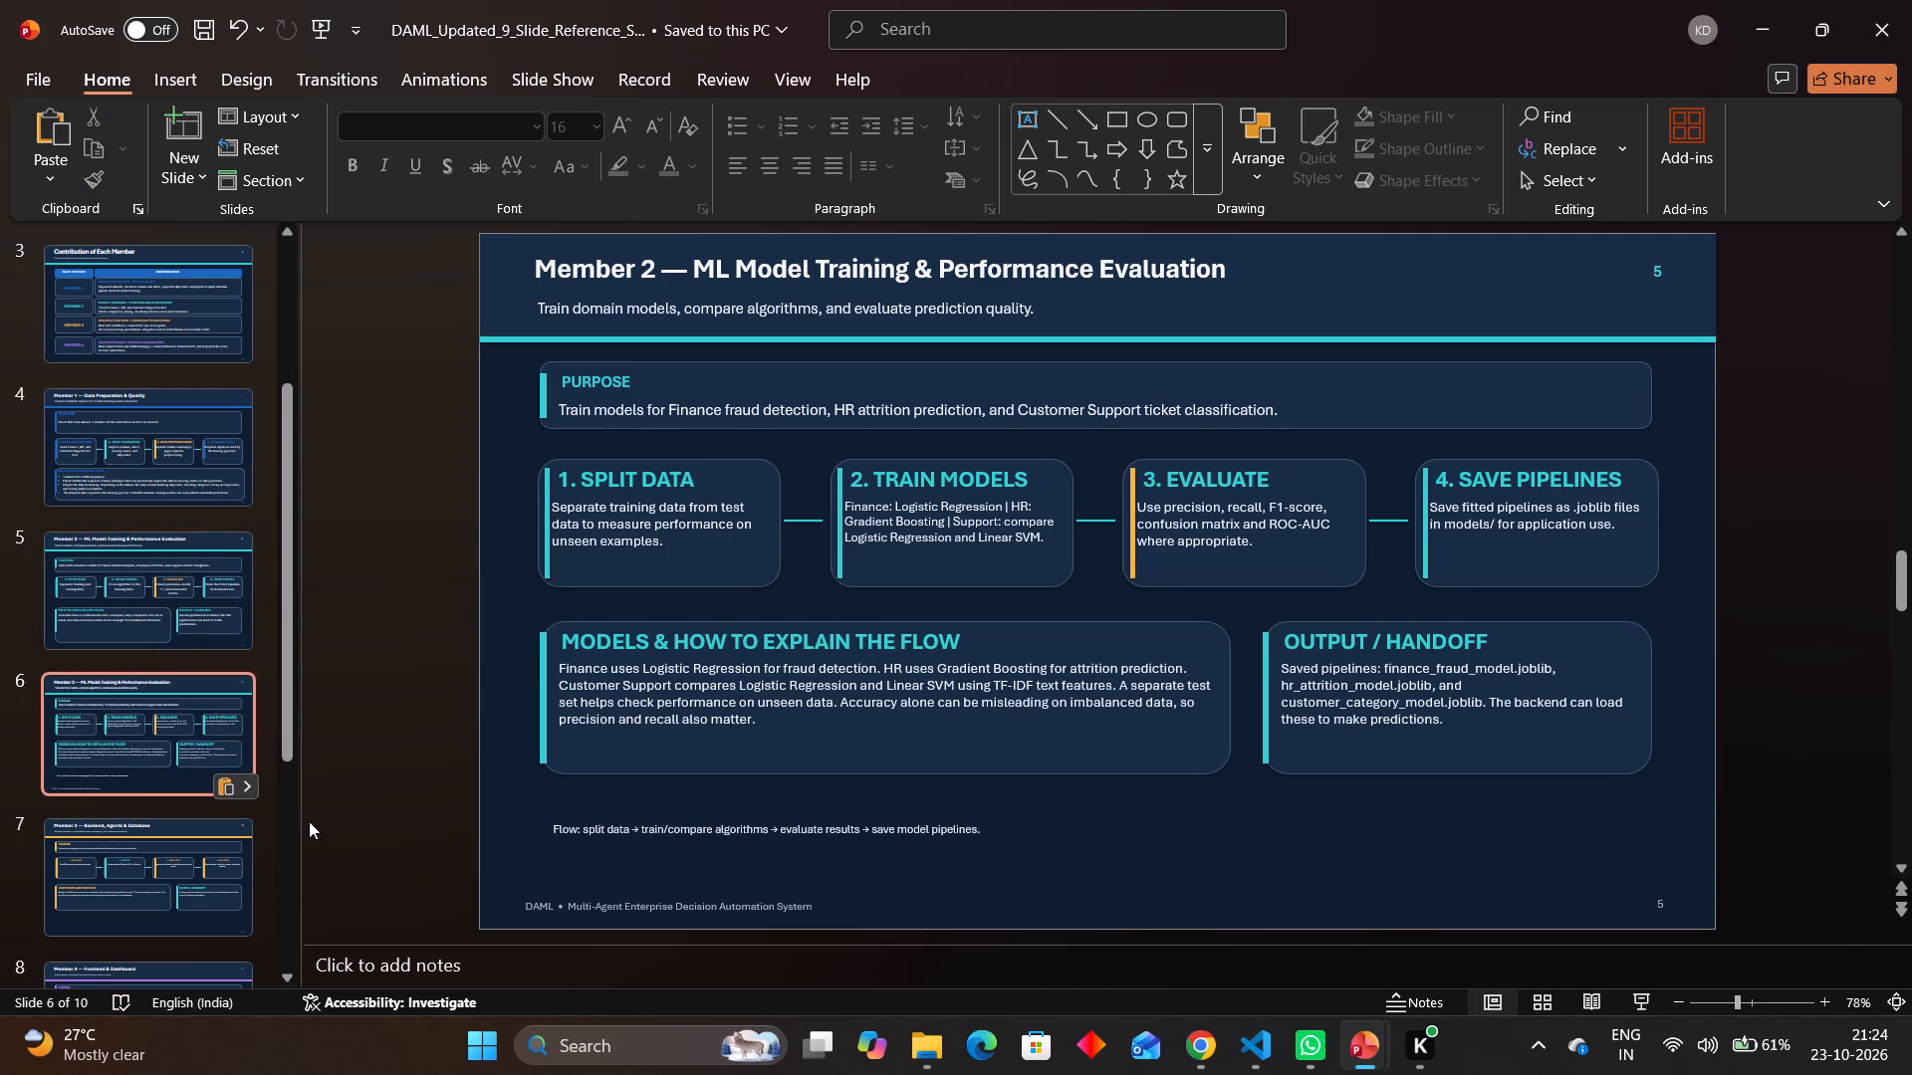
Compare the layout and text of the pasted slide 6 with the original slide 5.
left_click_drag(485, 741, 665, 695)
left_click(665, 695)
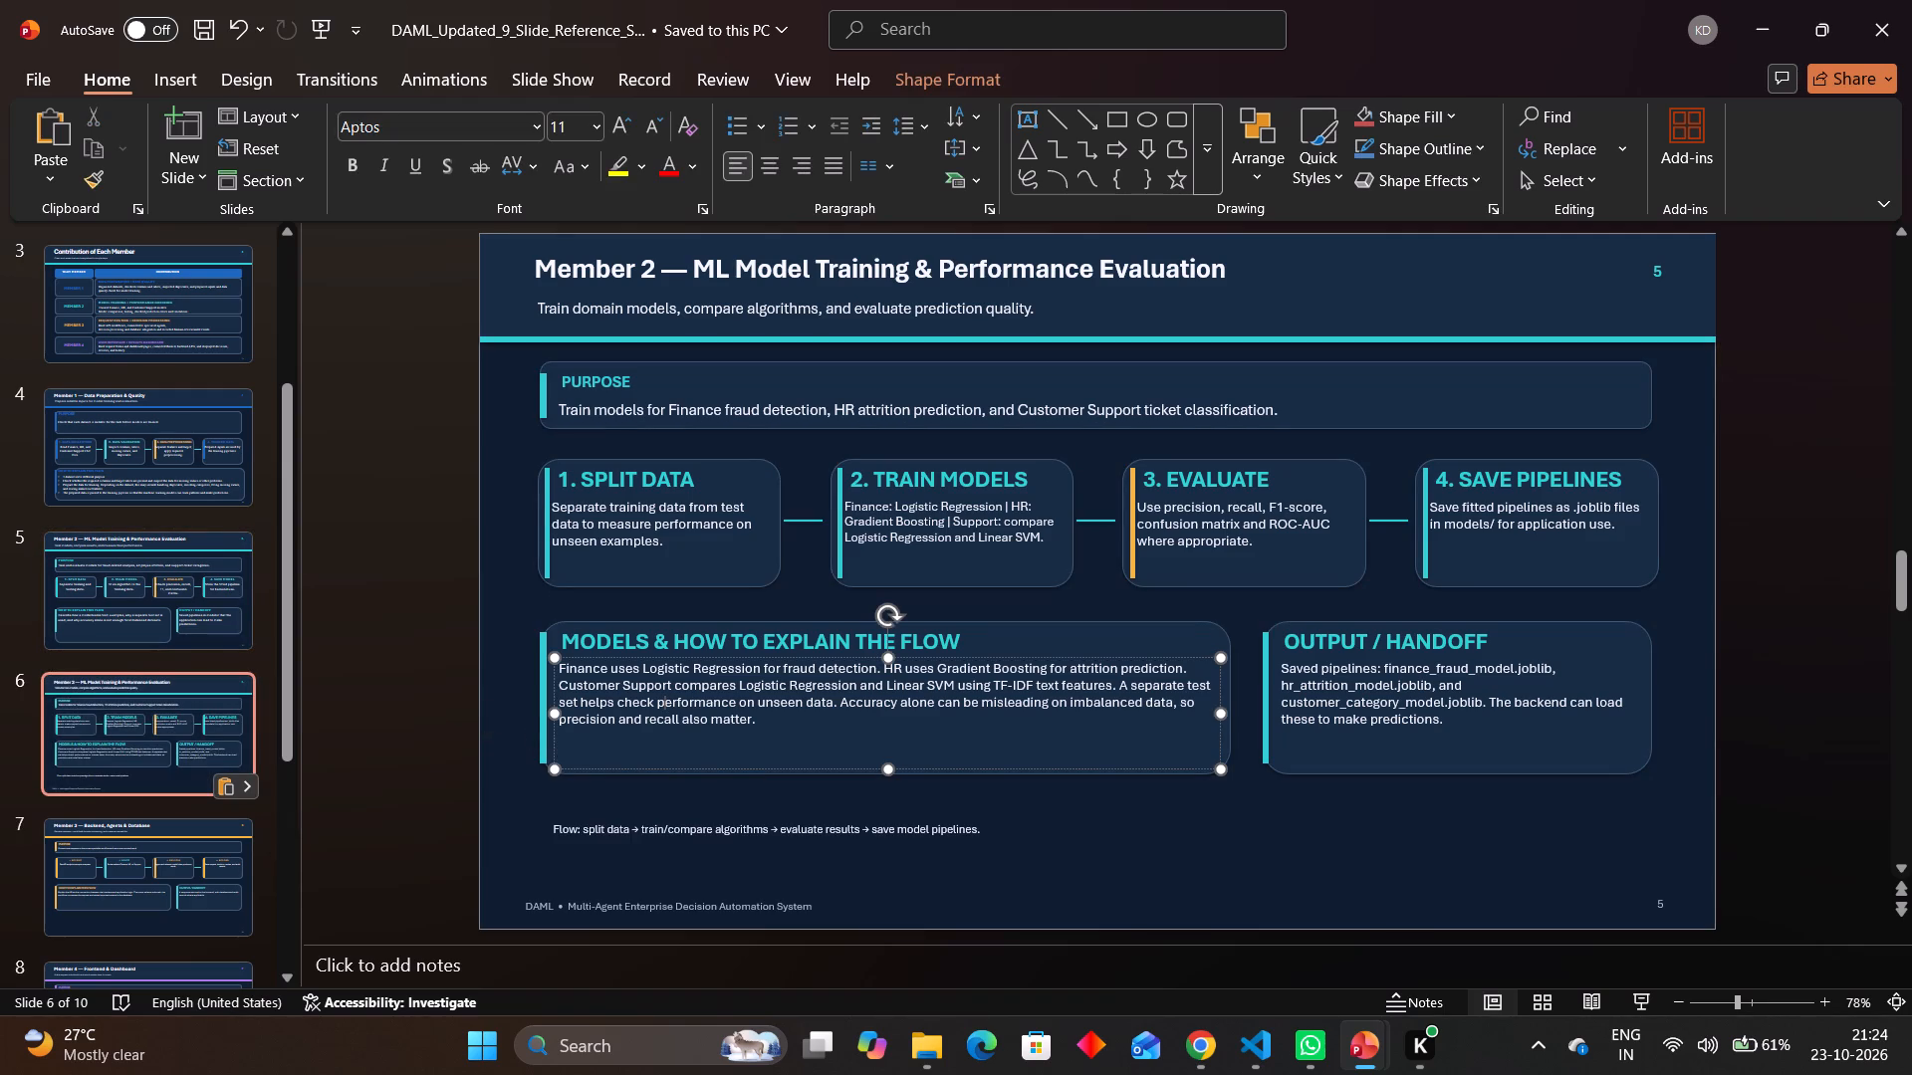
left_click(537, 729)
left_click(431, 587)
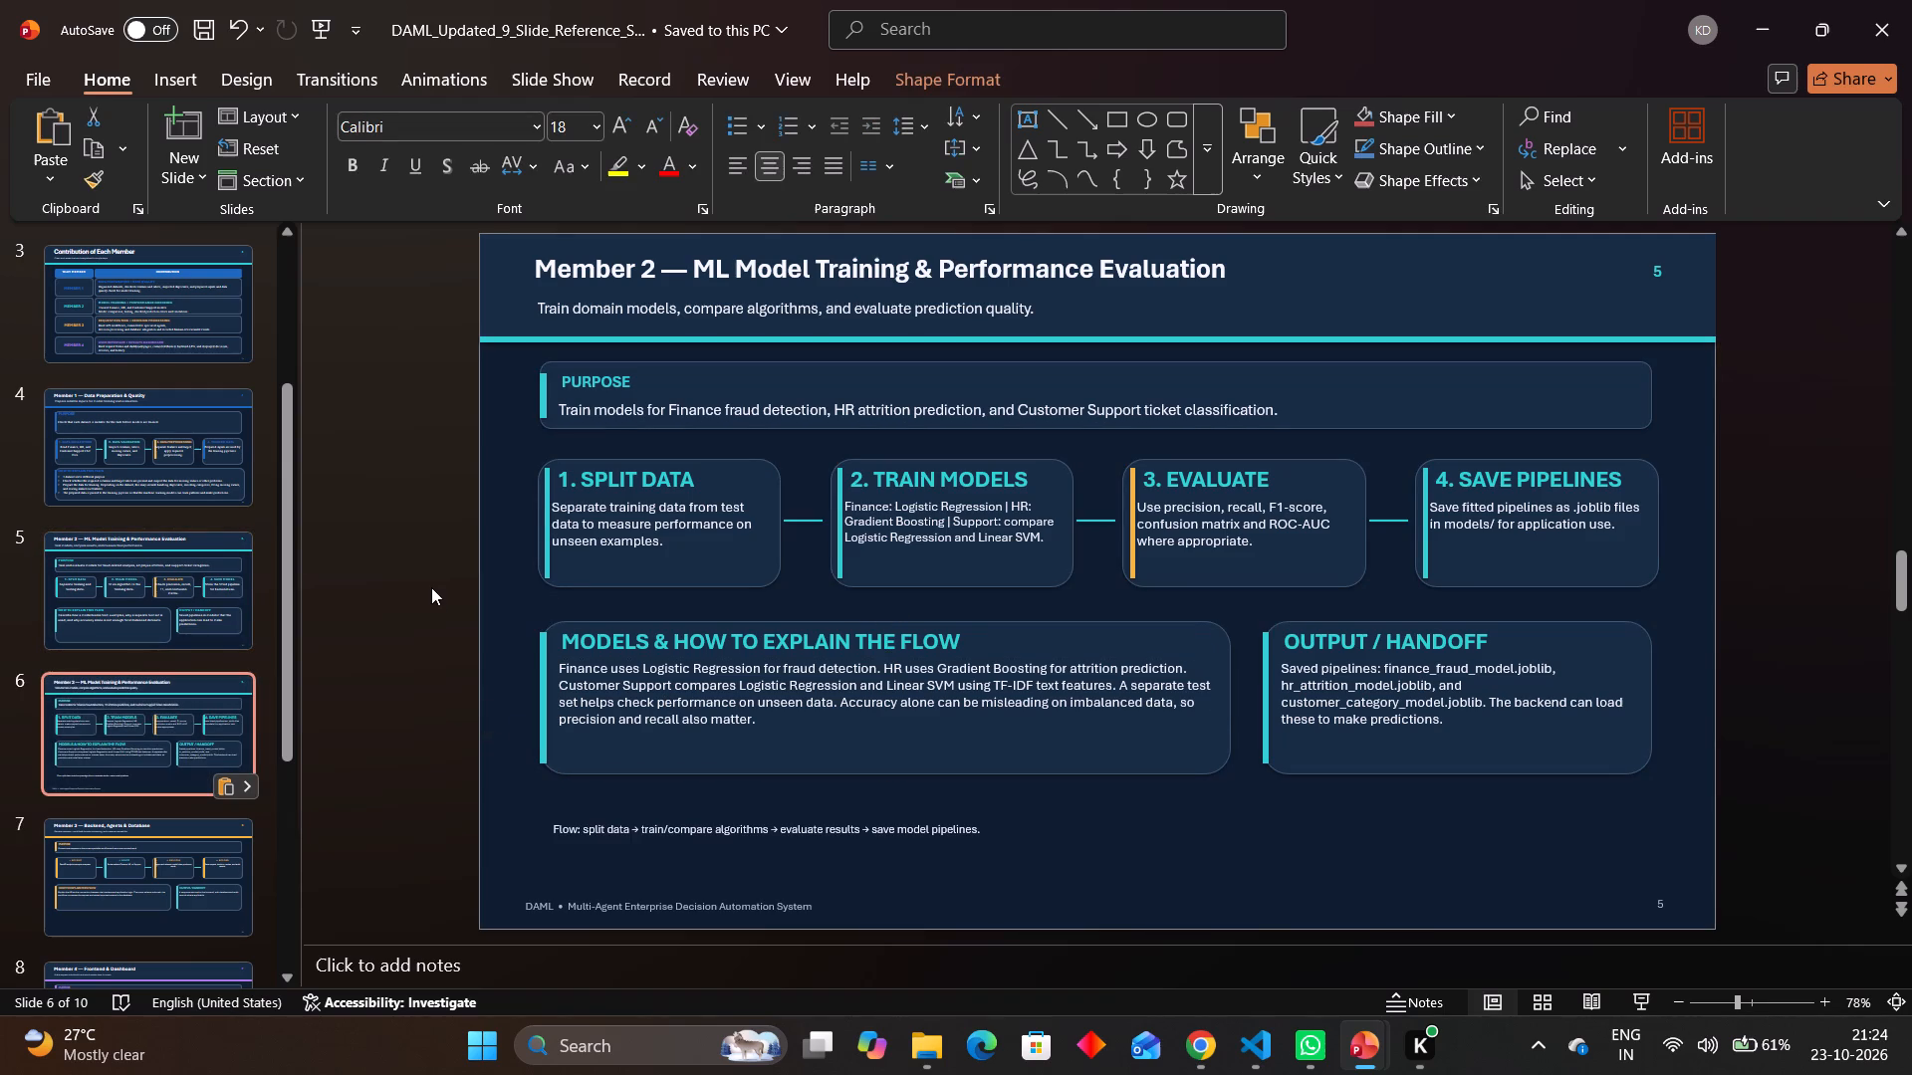
left_click(181, 591)
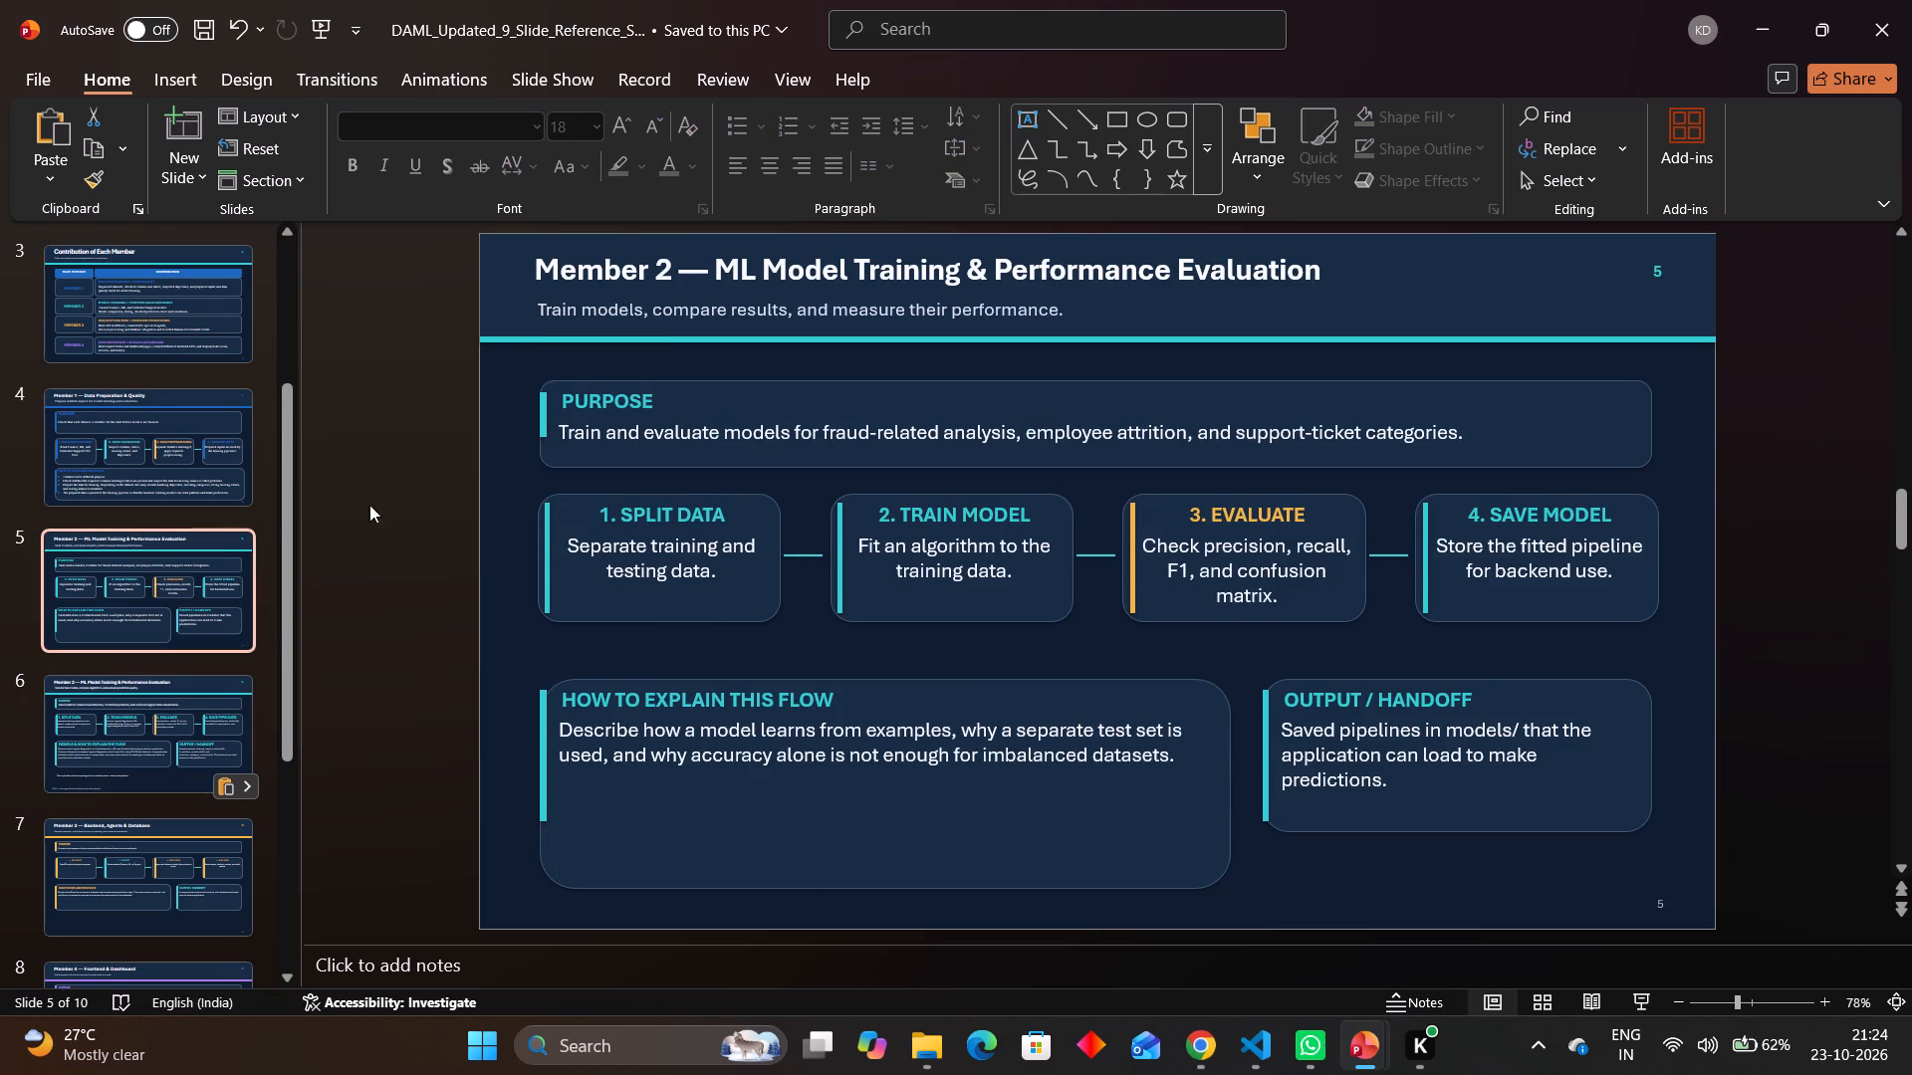
left_click_drag(453, 358, 980, 650)
left_click(154, 716)
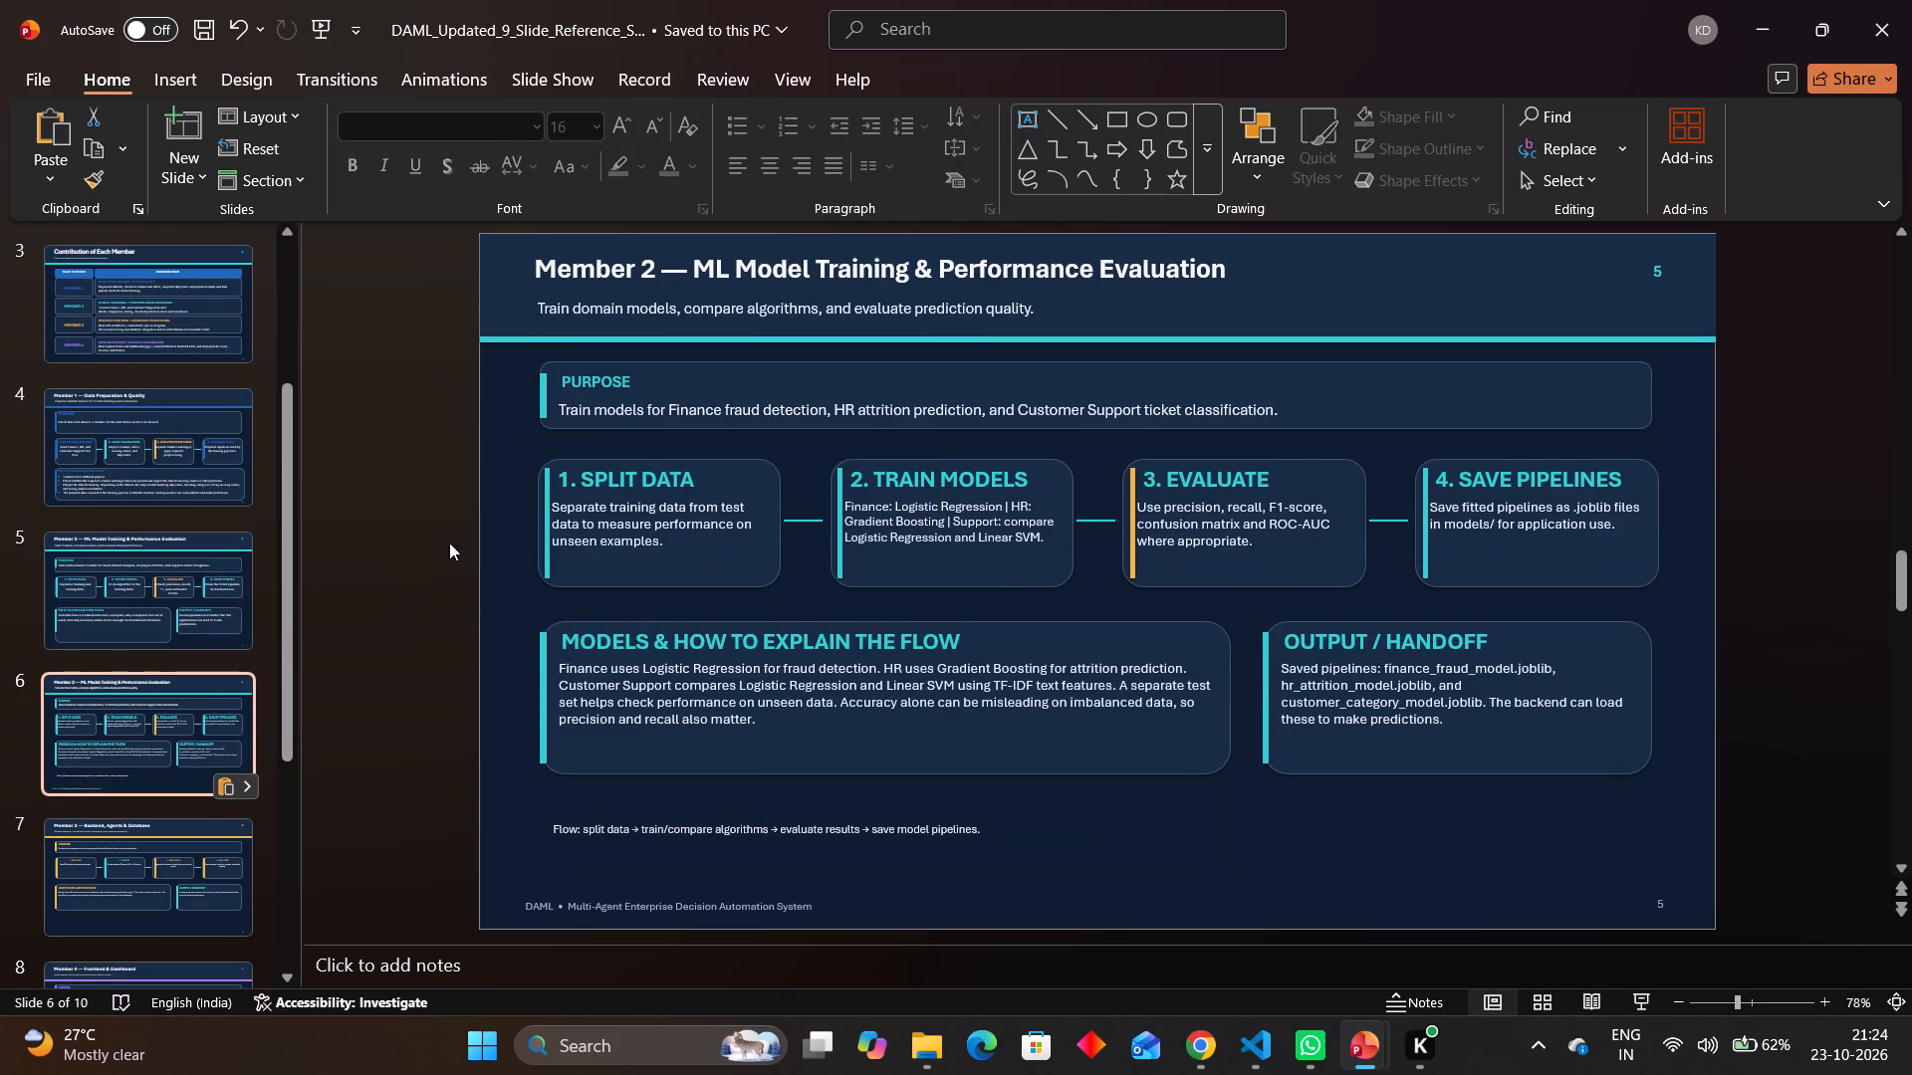
Set the font size to 15 for all PURPOSE, four process-step, MODELS and OUTPUT box text on slide 6.
left_click_drag(455, 354, 766, 573)
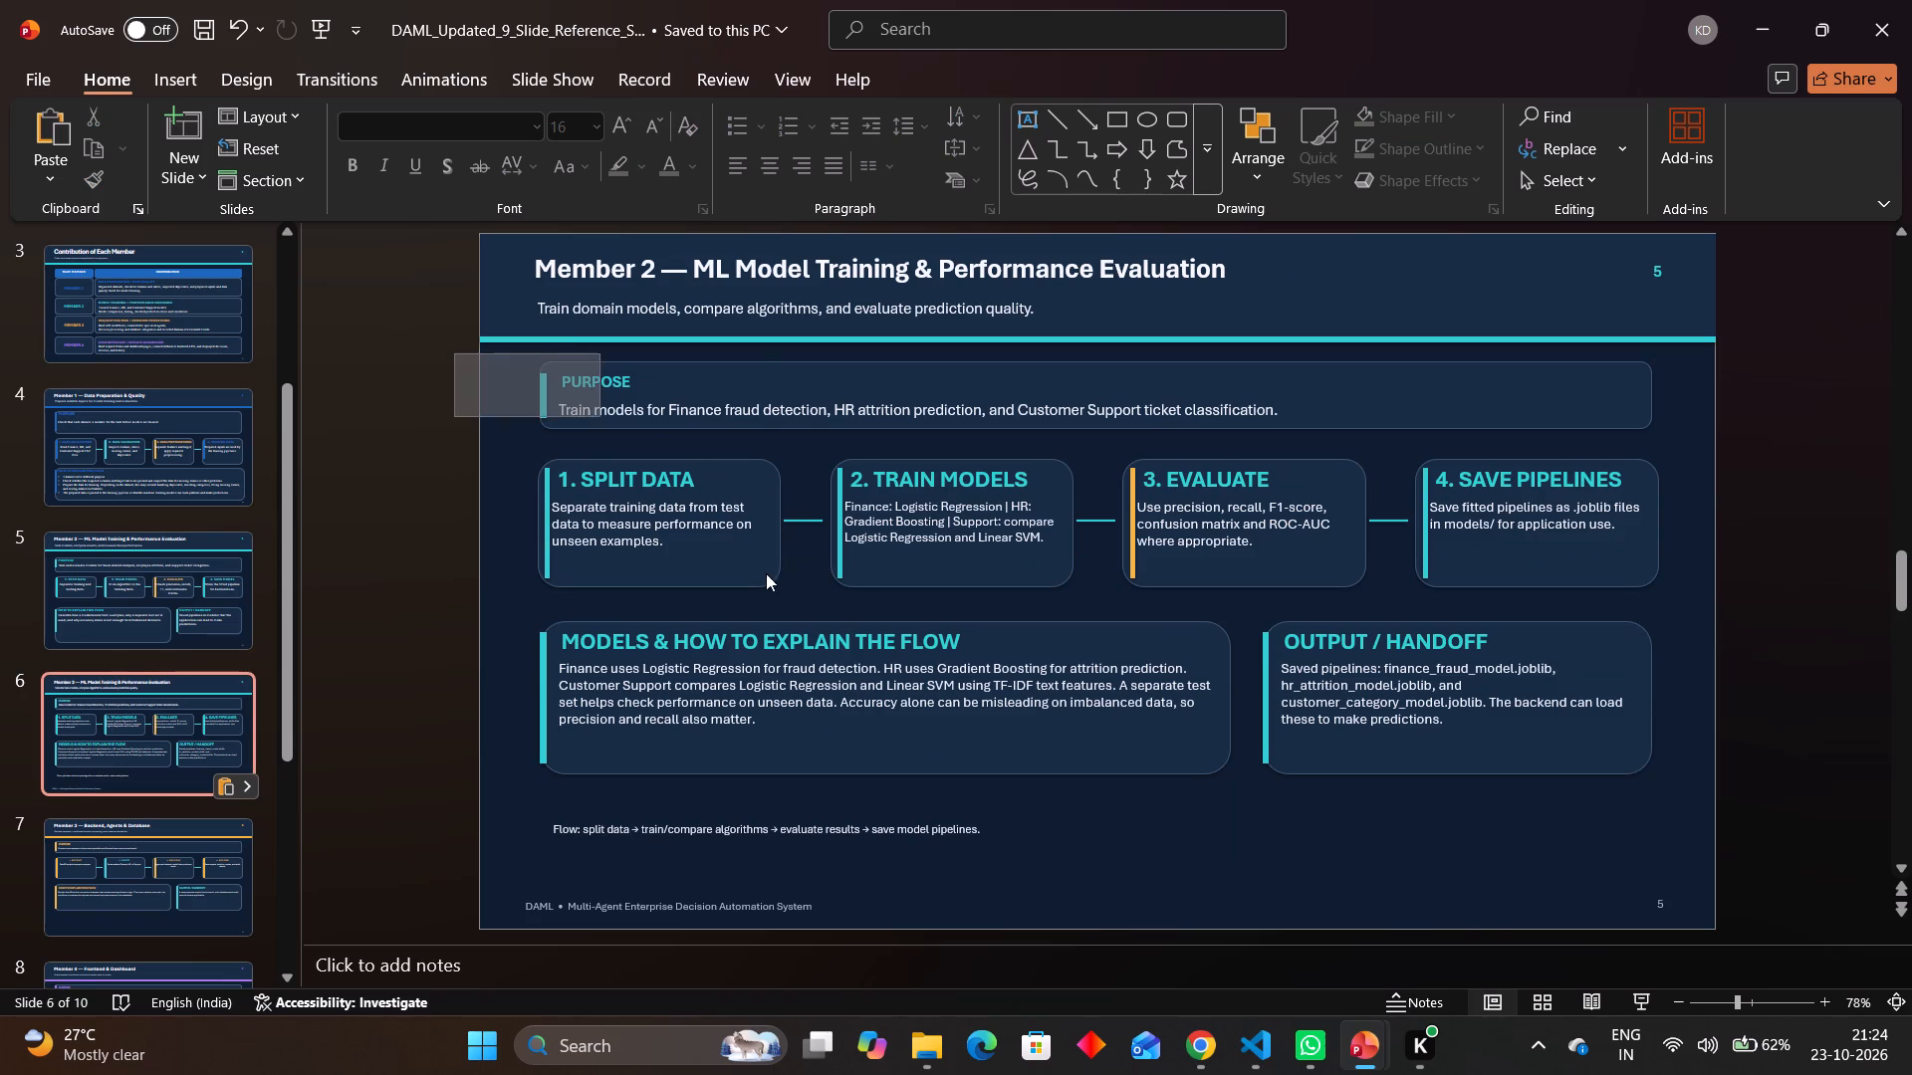
left_click_drag(766, 573, 1831, 810)
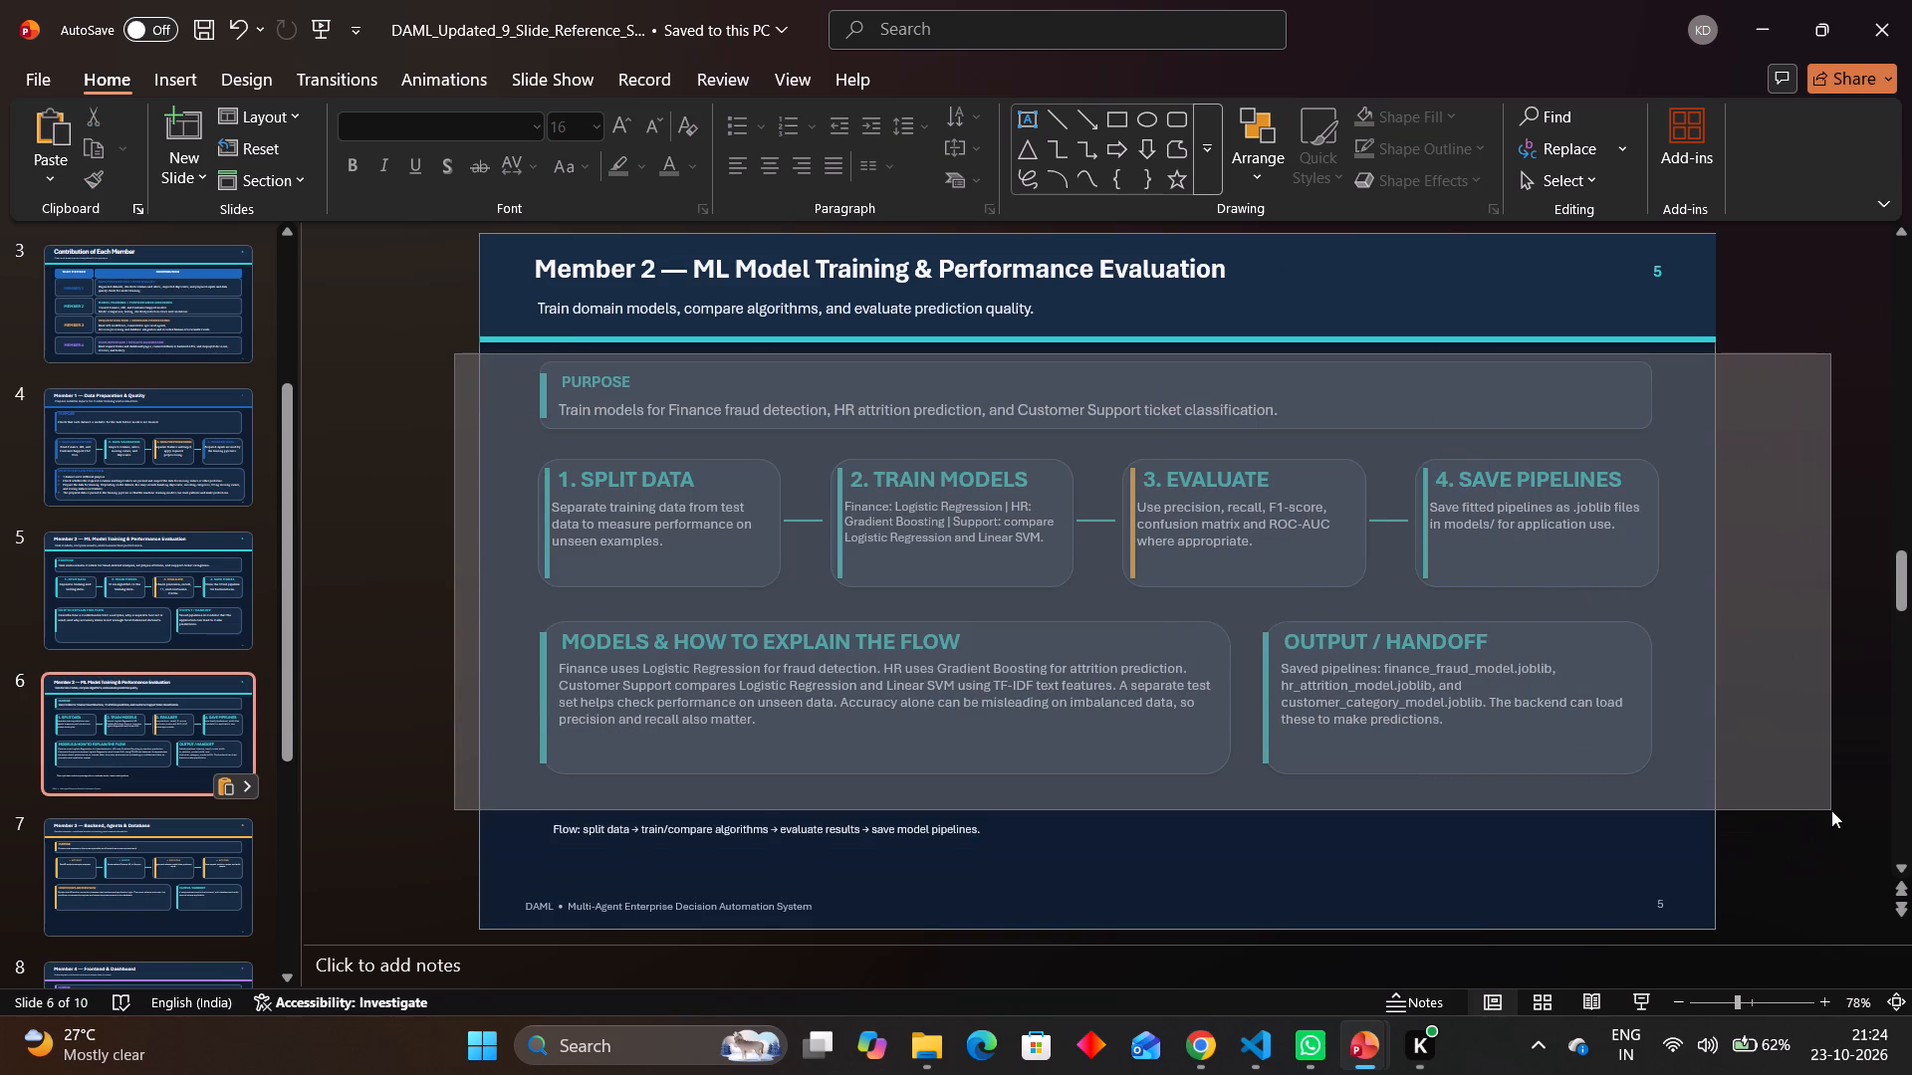
left_click_drag(1831, 810, 1790, 799)
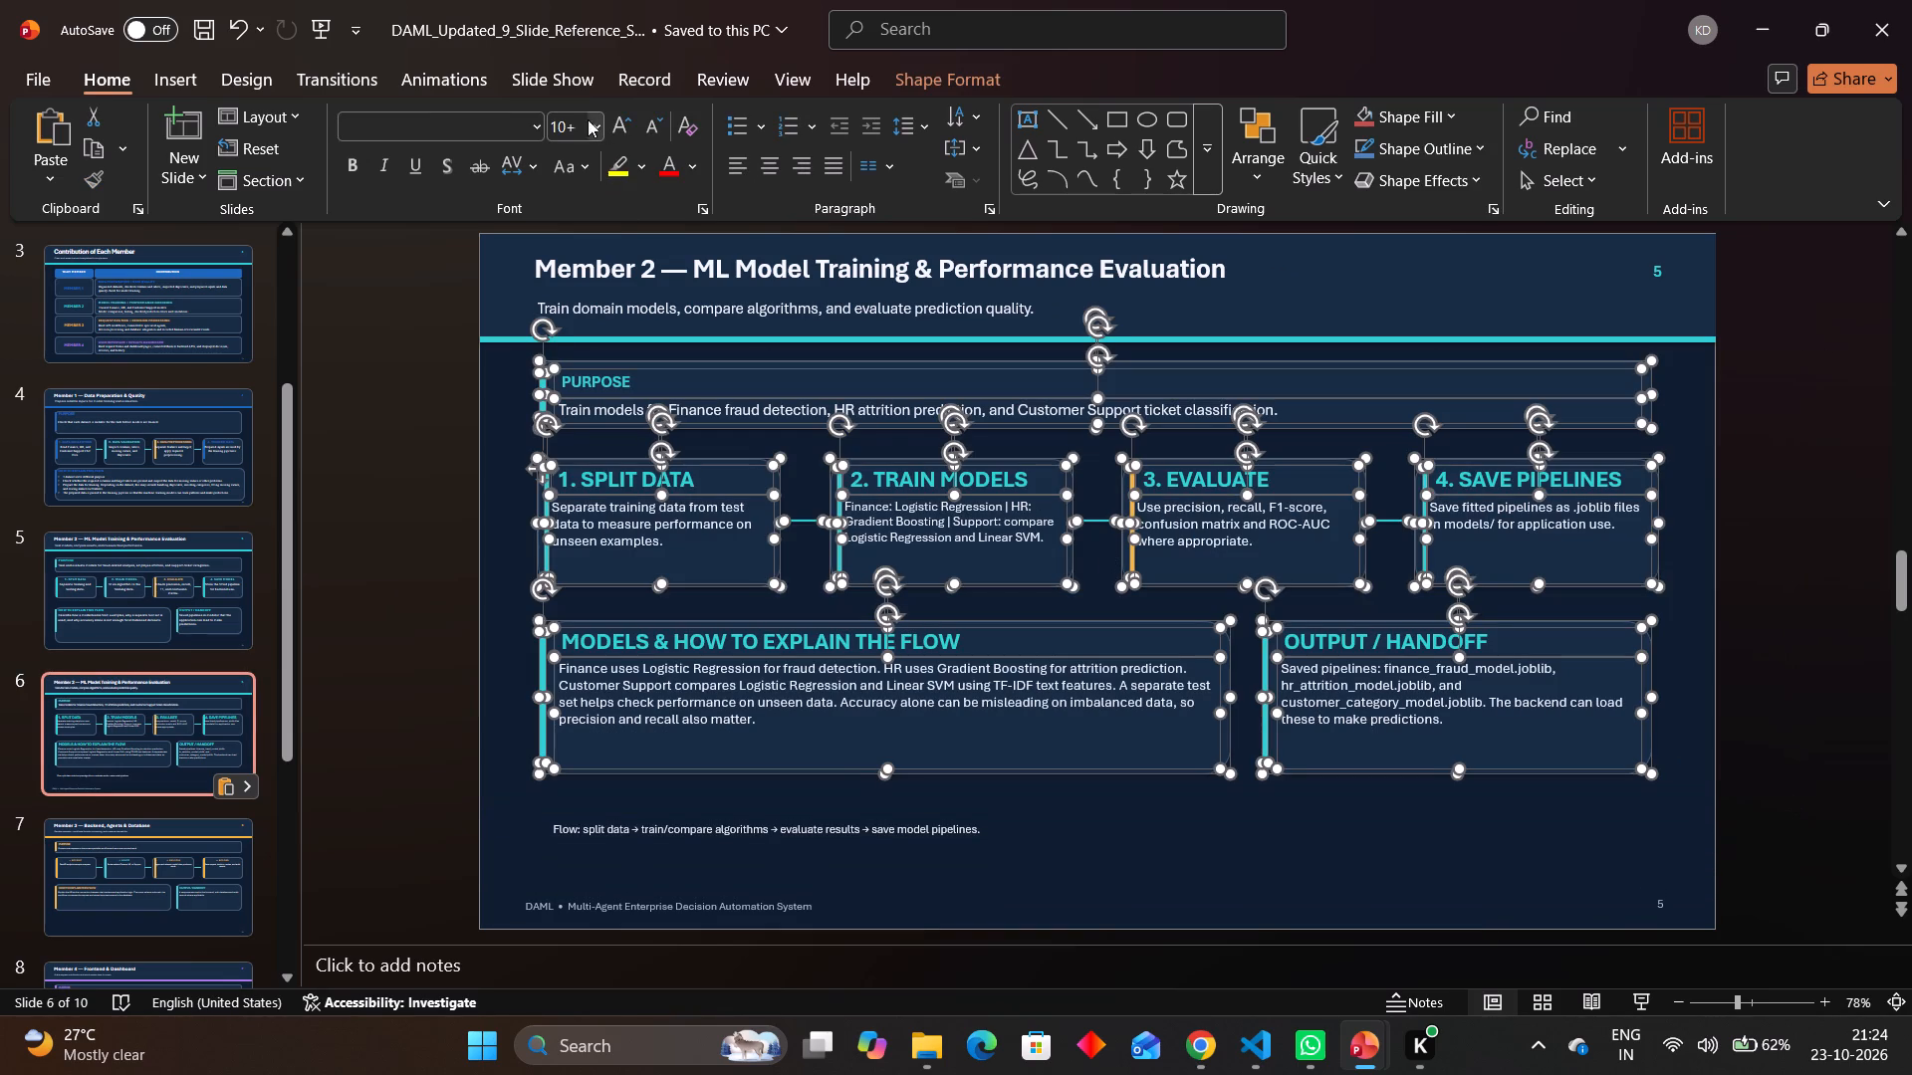
left_click(562, 114)
left_click(562, 128)
type("15")
key("Return")
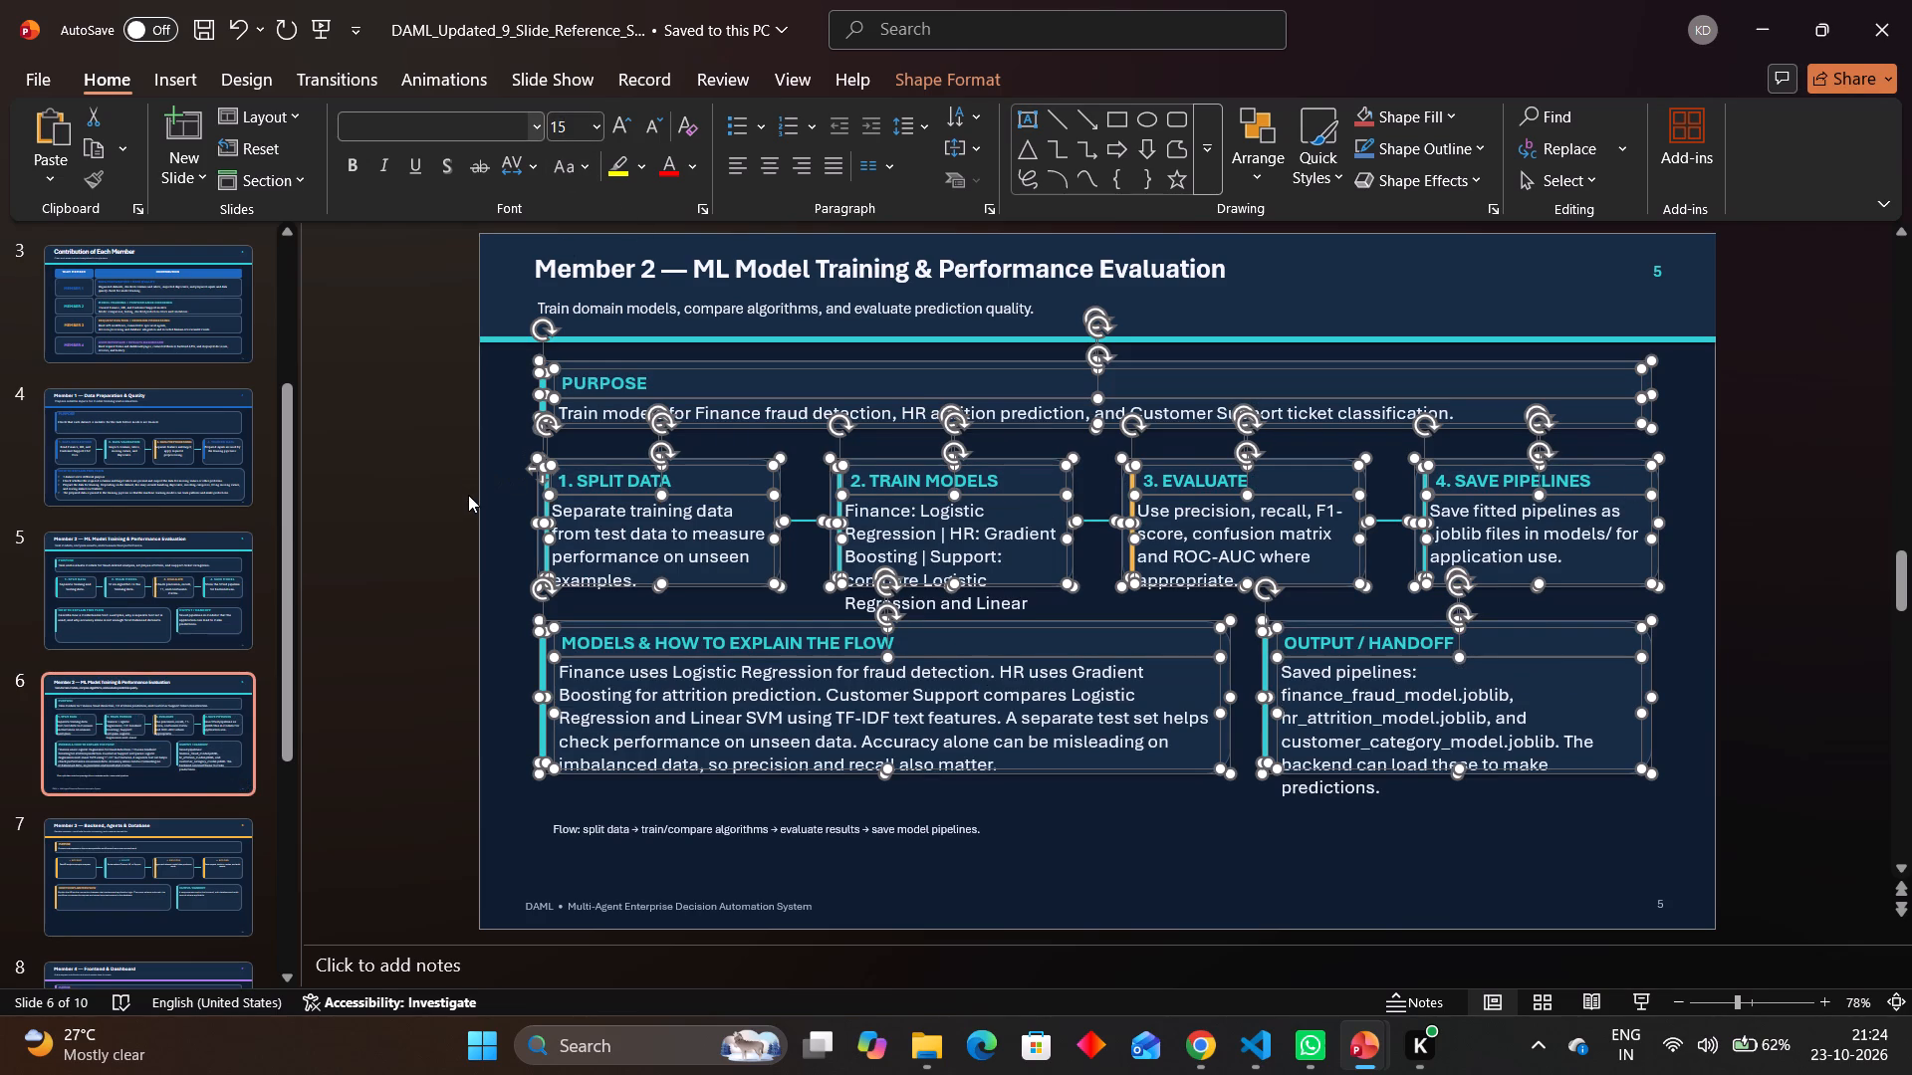
left_click(475, 351)
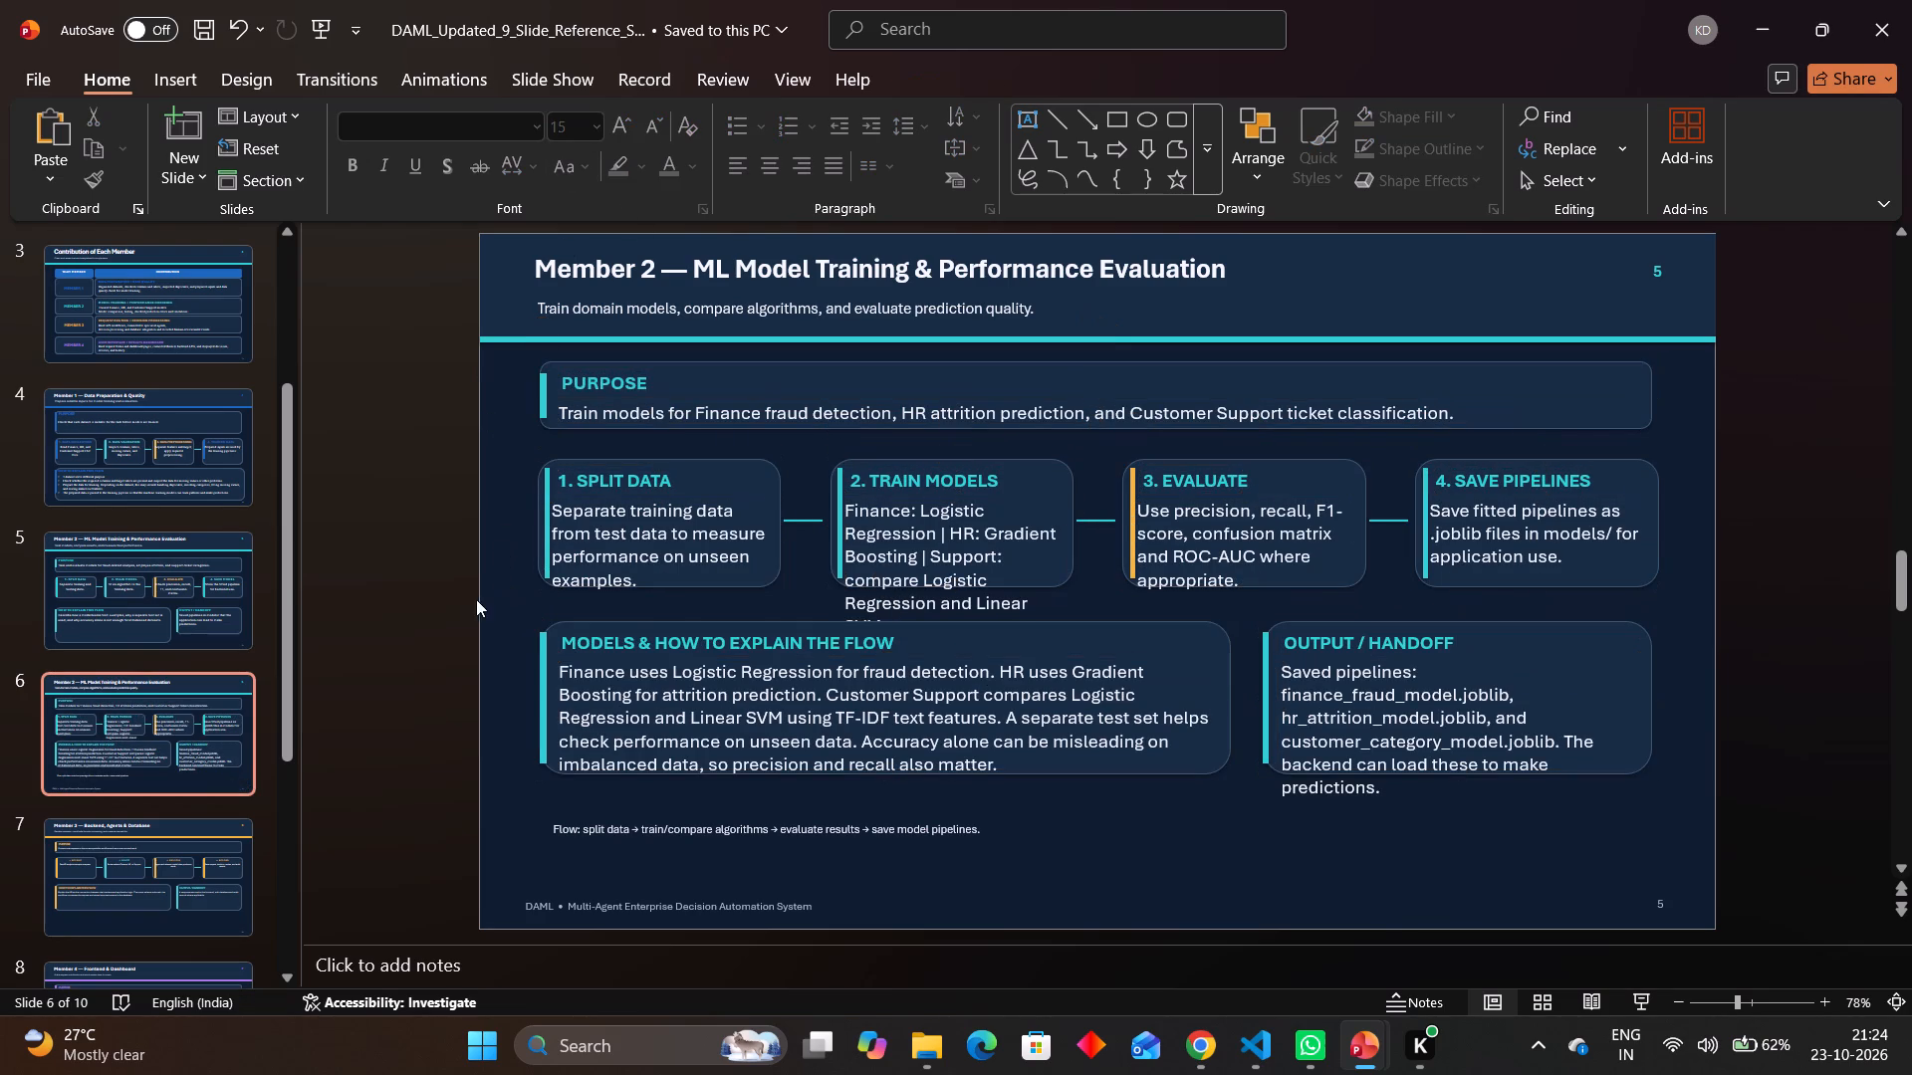
Move the MODELS & HOW TO EXPLAIN THE FLOW and OUTPUT / HANDOFF boxes down together, to just above the "Flow:" note.
left_click_drag(441, 604, 1755, 823)
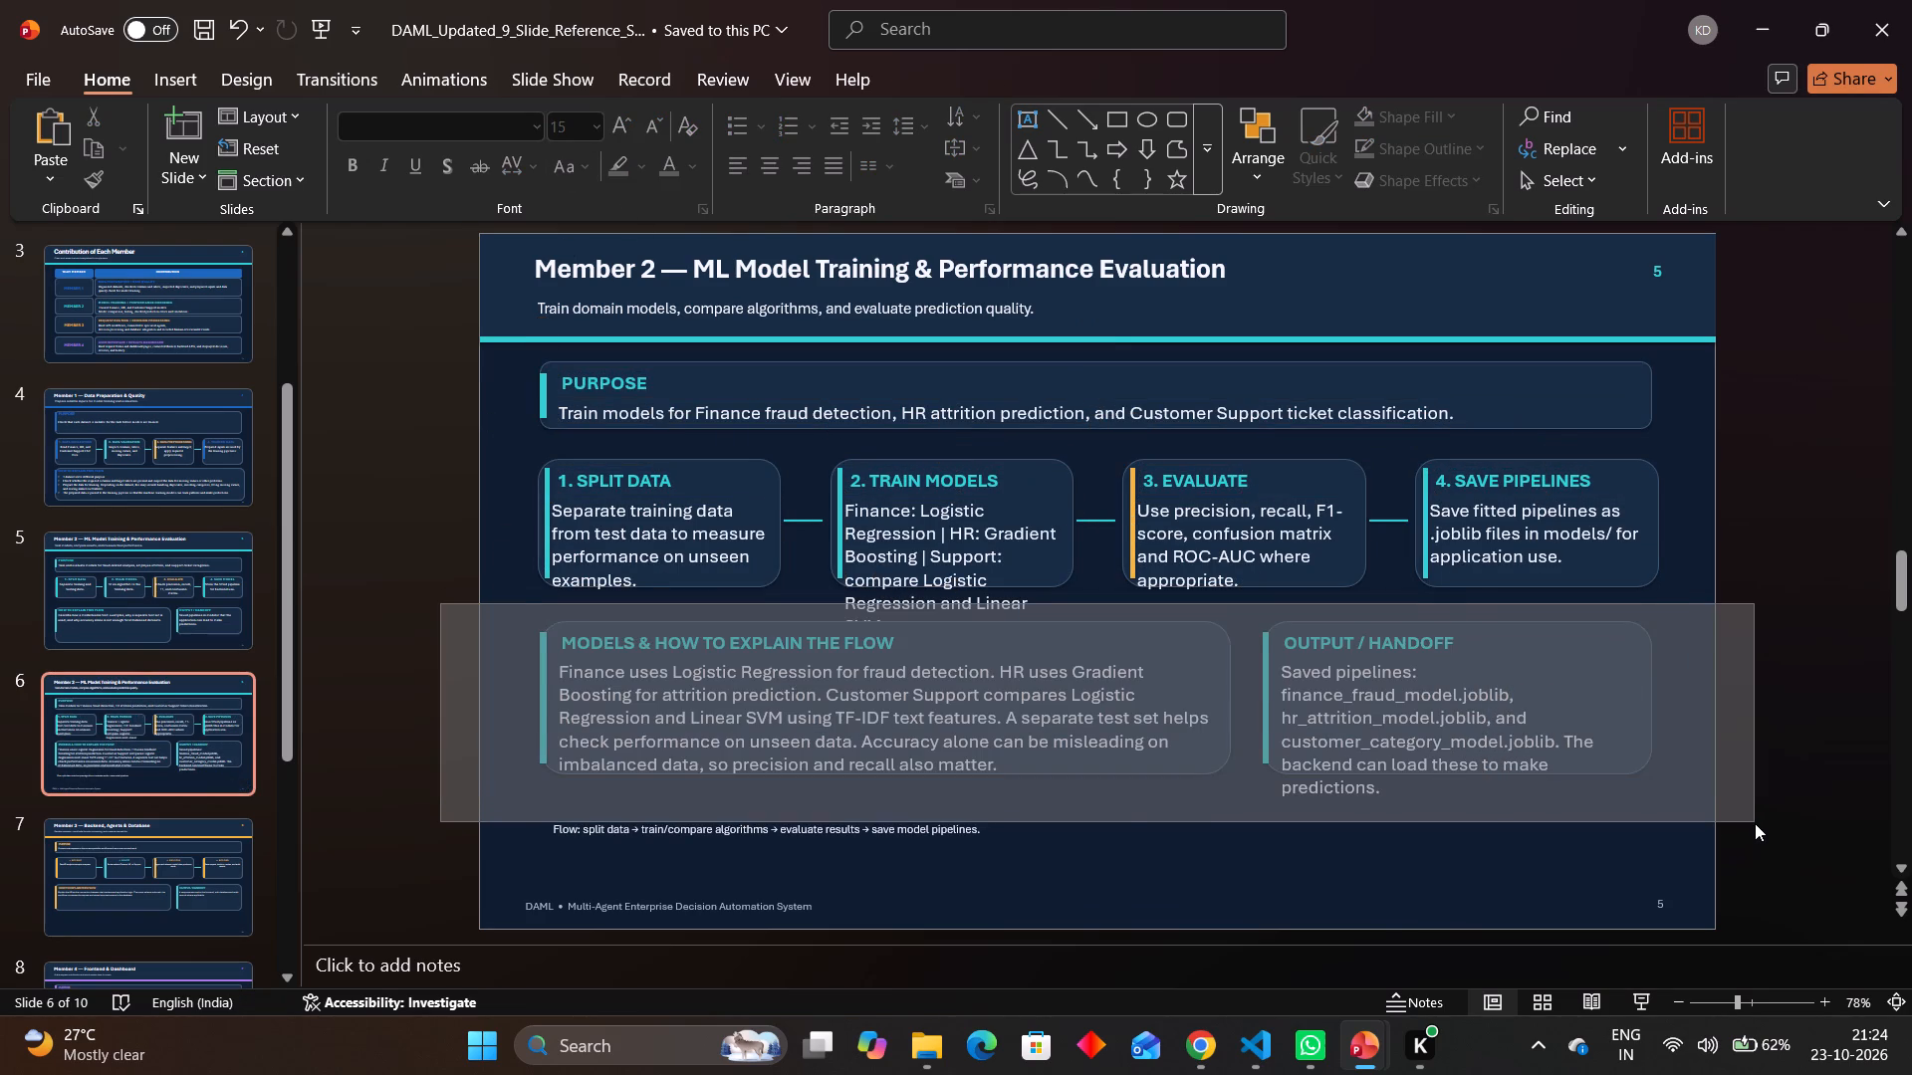
left_click_drag(1755, 823, 1754, 823)
key("Down")
key("Down")
key("Down")
key("Down")
key("Down")
key("Down")
key("Down")
key("Down")
key("Down")
key("Down")
key("Down")
key("Down")
key("Down")
key("Down")
key("Down")
key("Down")
key("Down")
key("Down")
key("Down")
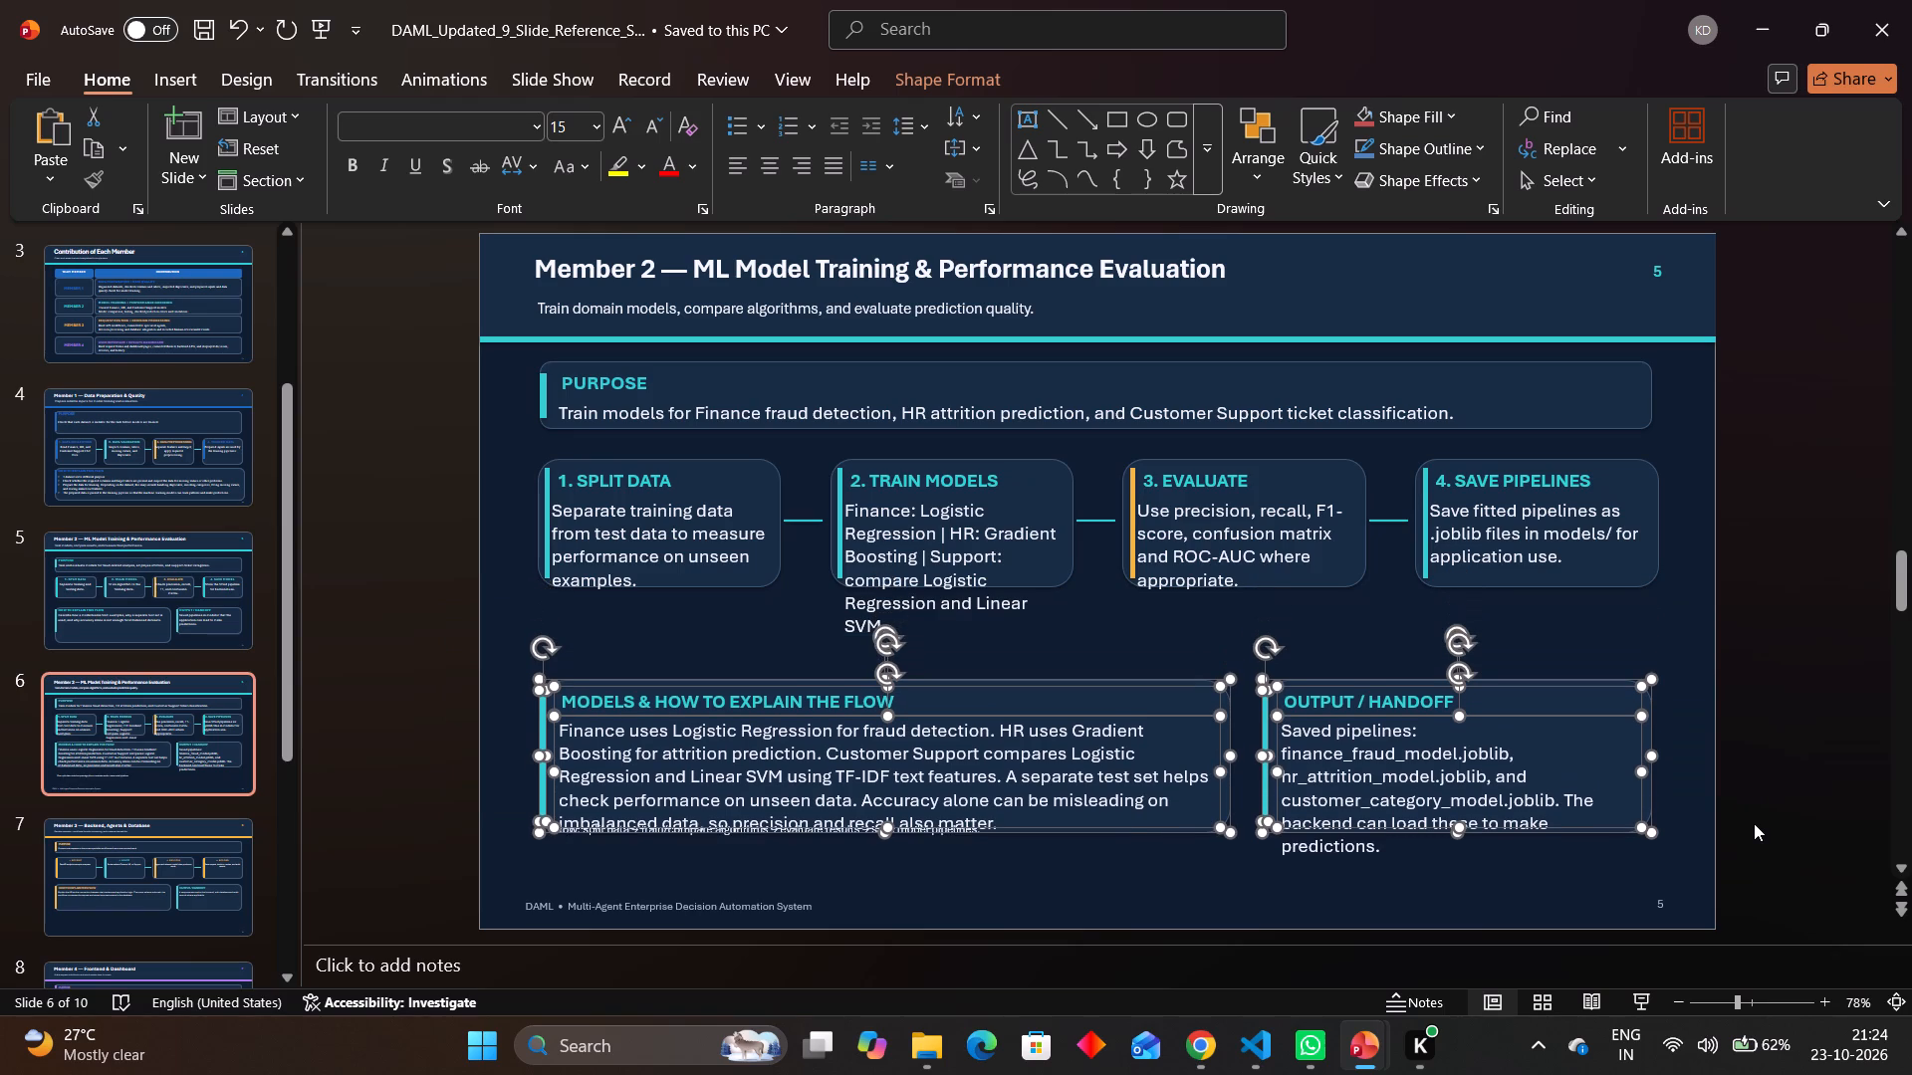
key("Up")
key("Up")
key("Up")
key("Up")
key("Up")
key("Up")
key("Up")
key("Up")
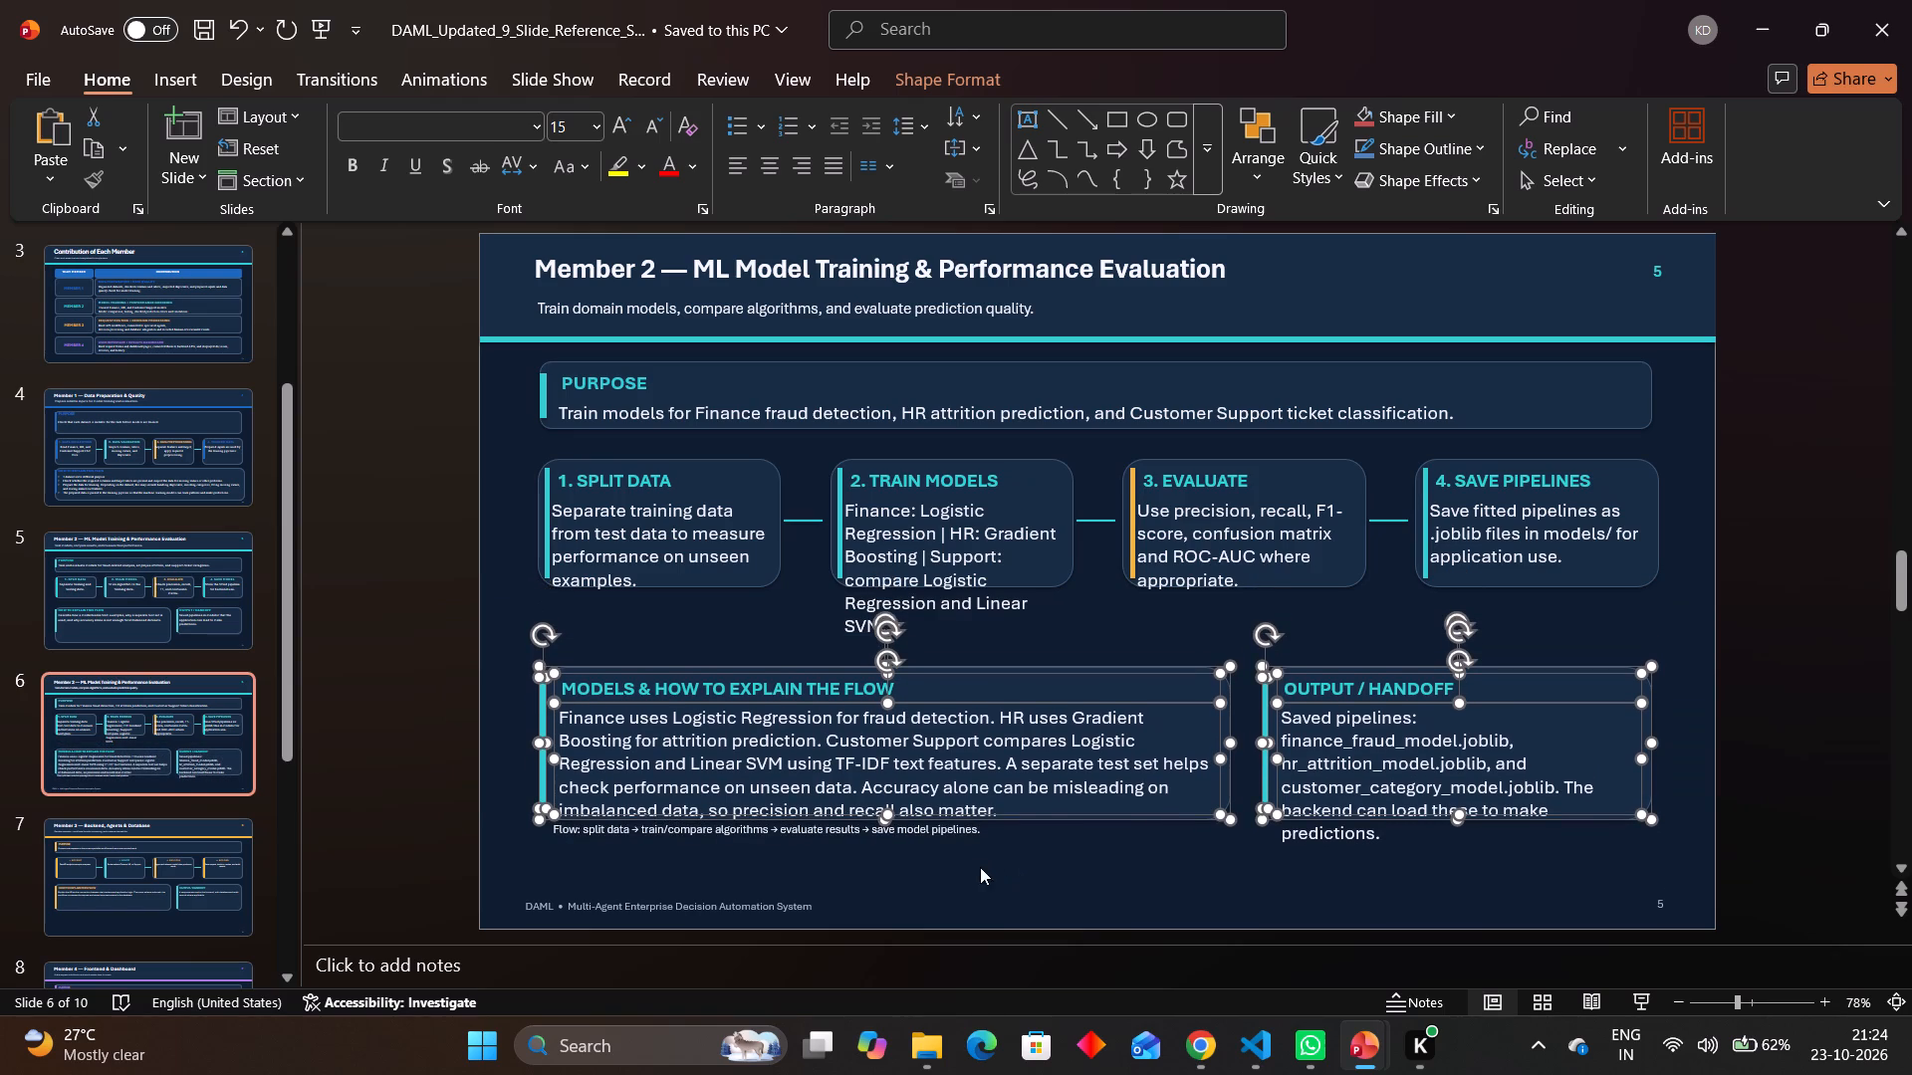
Delete the "Flow: split data → …" note and the DAML footer text from slide 6.
left_click(983, 838)
key("BackSpace")
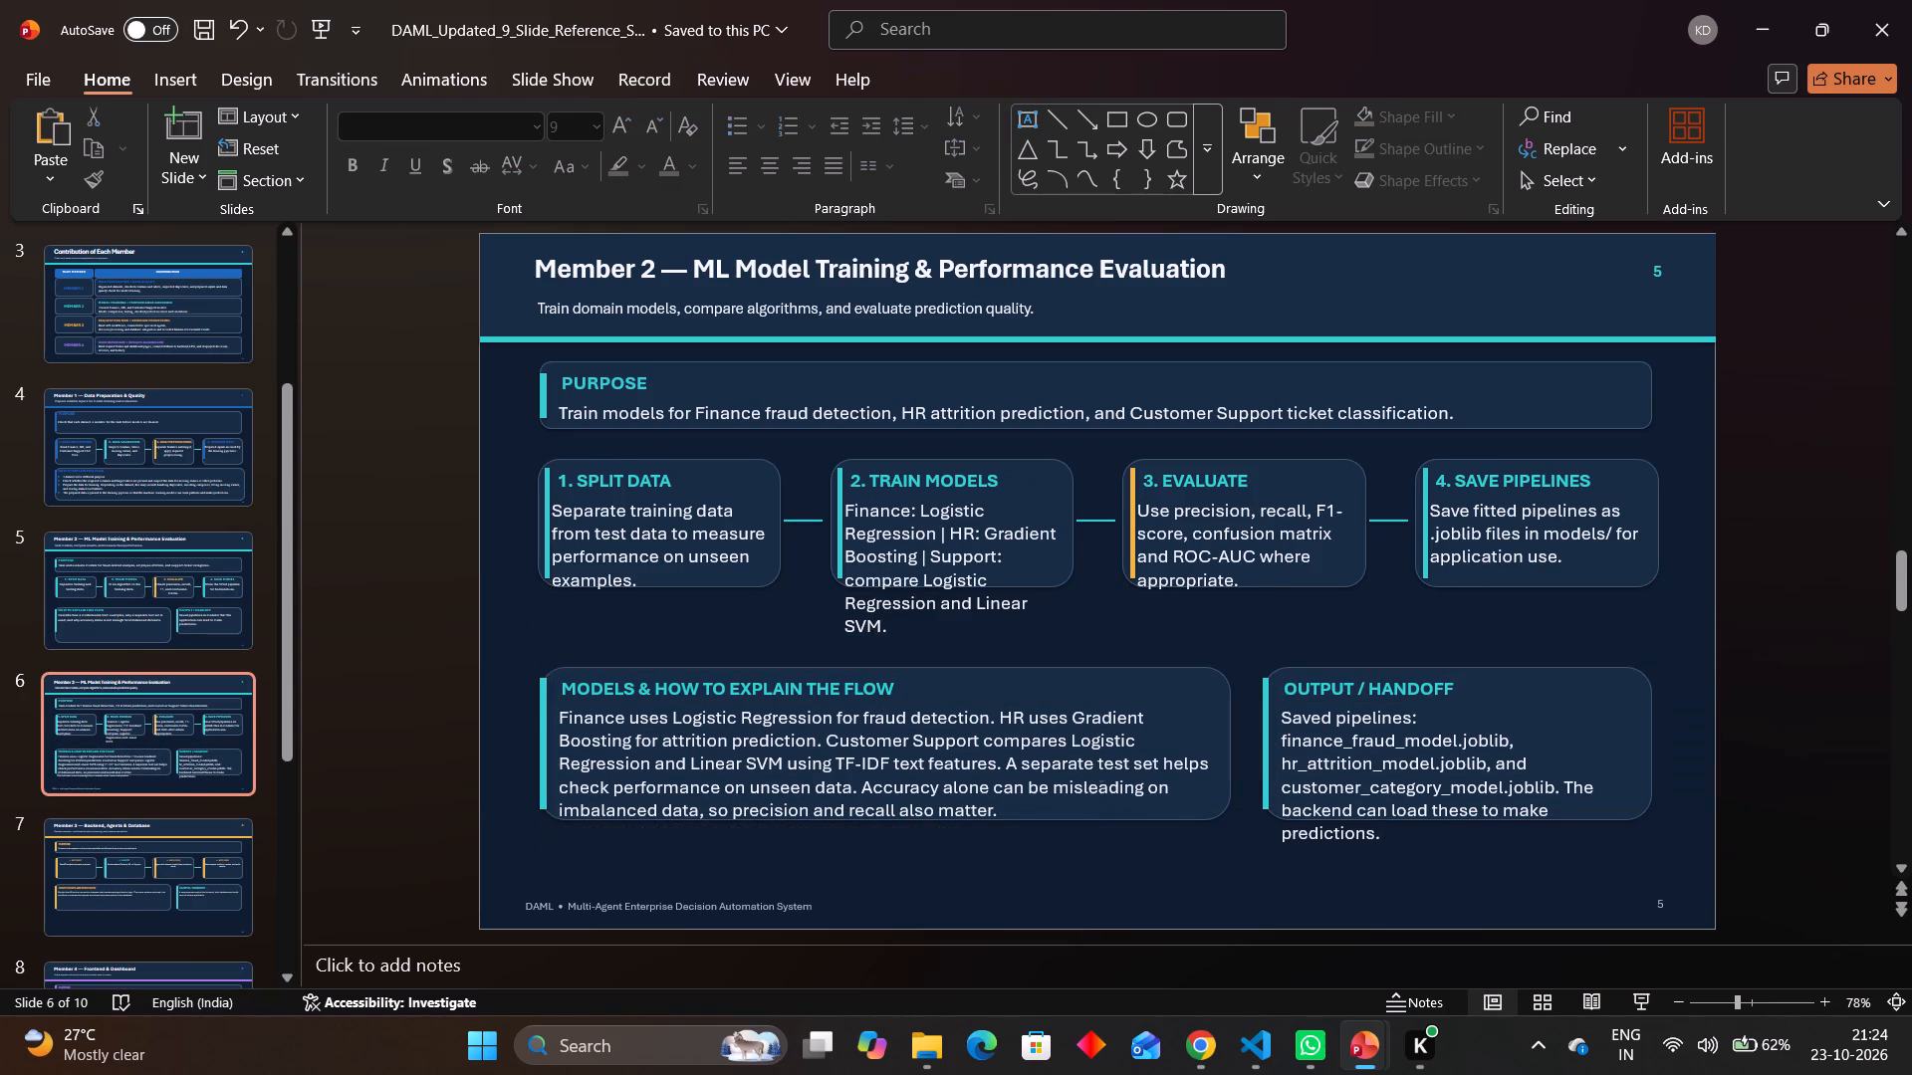
left_click(815, 906)
key("BackSpace")
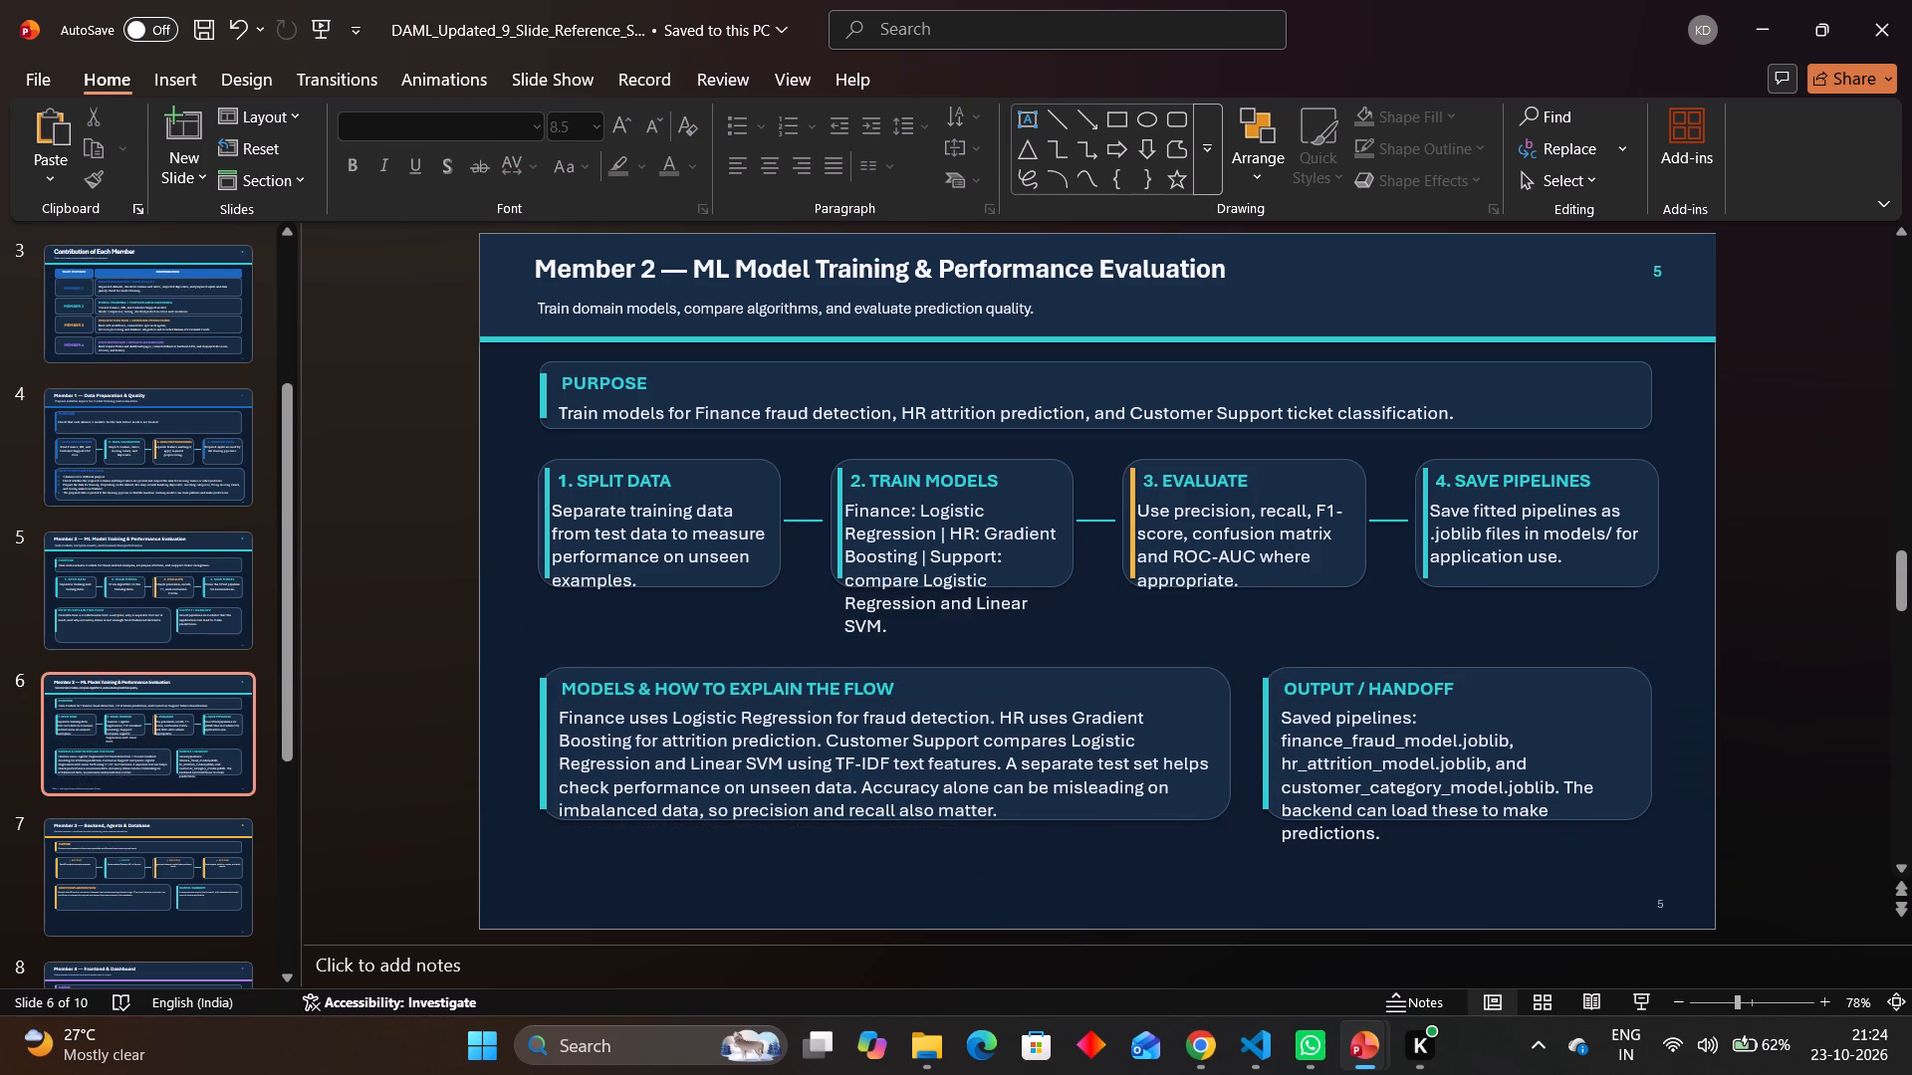
Move the MODELS & HOW TO EXPLAIN THE FLOW and OUTPUT / HANDOFF boxes further down together, to just above the bottom slide number.
left_click_drag(471, 652, 1621, 799)
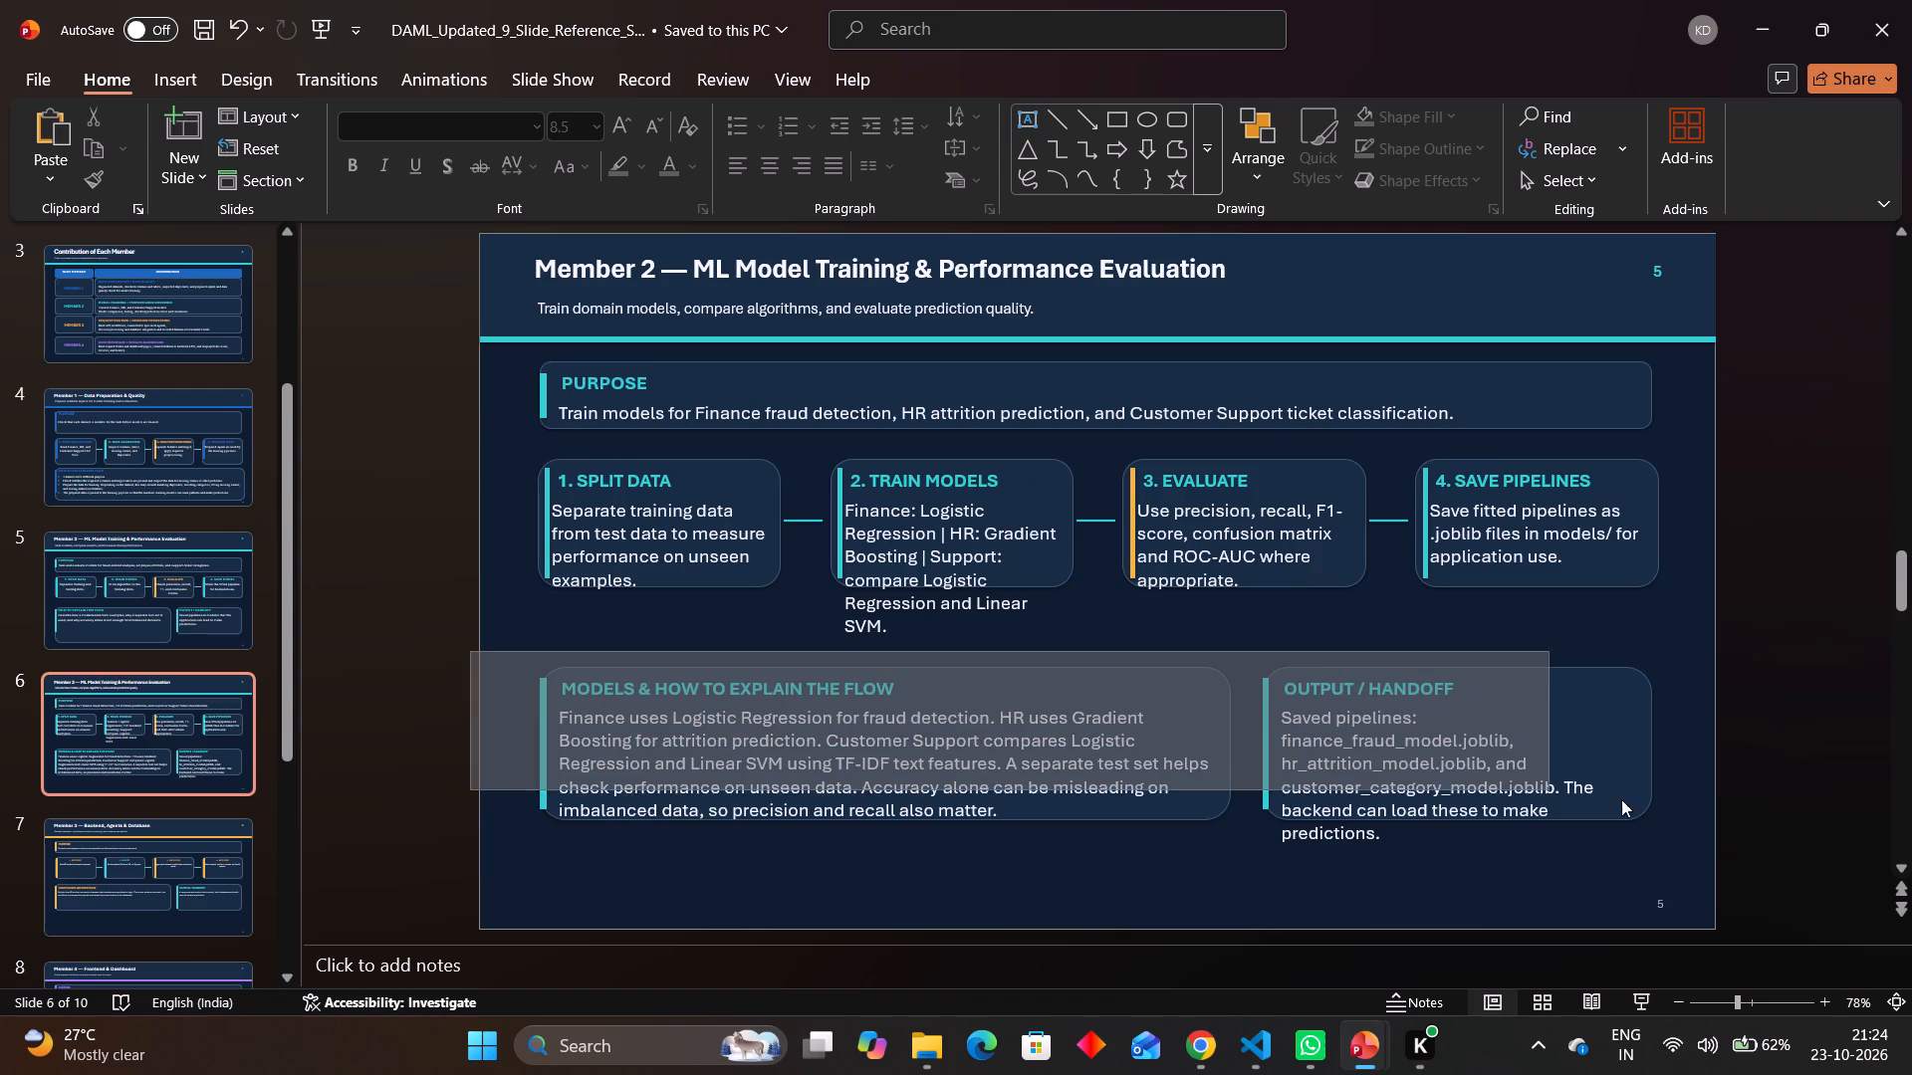
left_click_drag(1621, 799, 1745, 866)
key("Down")
key("Down")
key("Down")
key("Down")
key("Down")
key("Down")
key("Down")
key("Down")
key("Down")
key("Down")
key("Down")
key("Down")
key("Down")
key("Down")
key("Down")
key("Down")
key("Down")
key("Down")
key("Down")
key("Down")
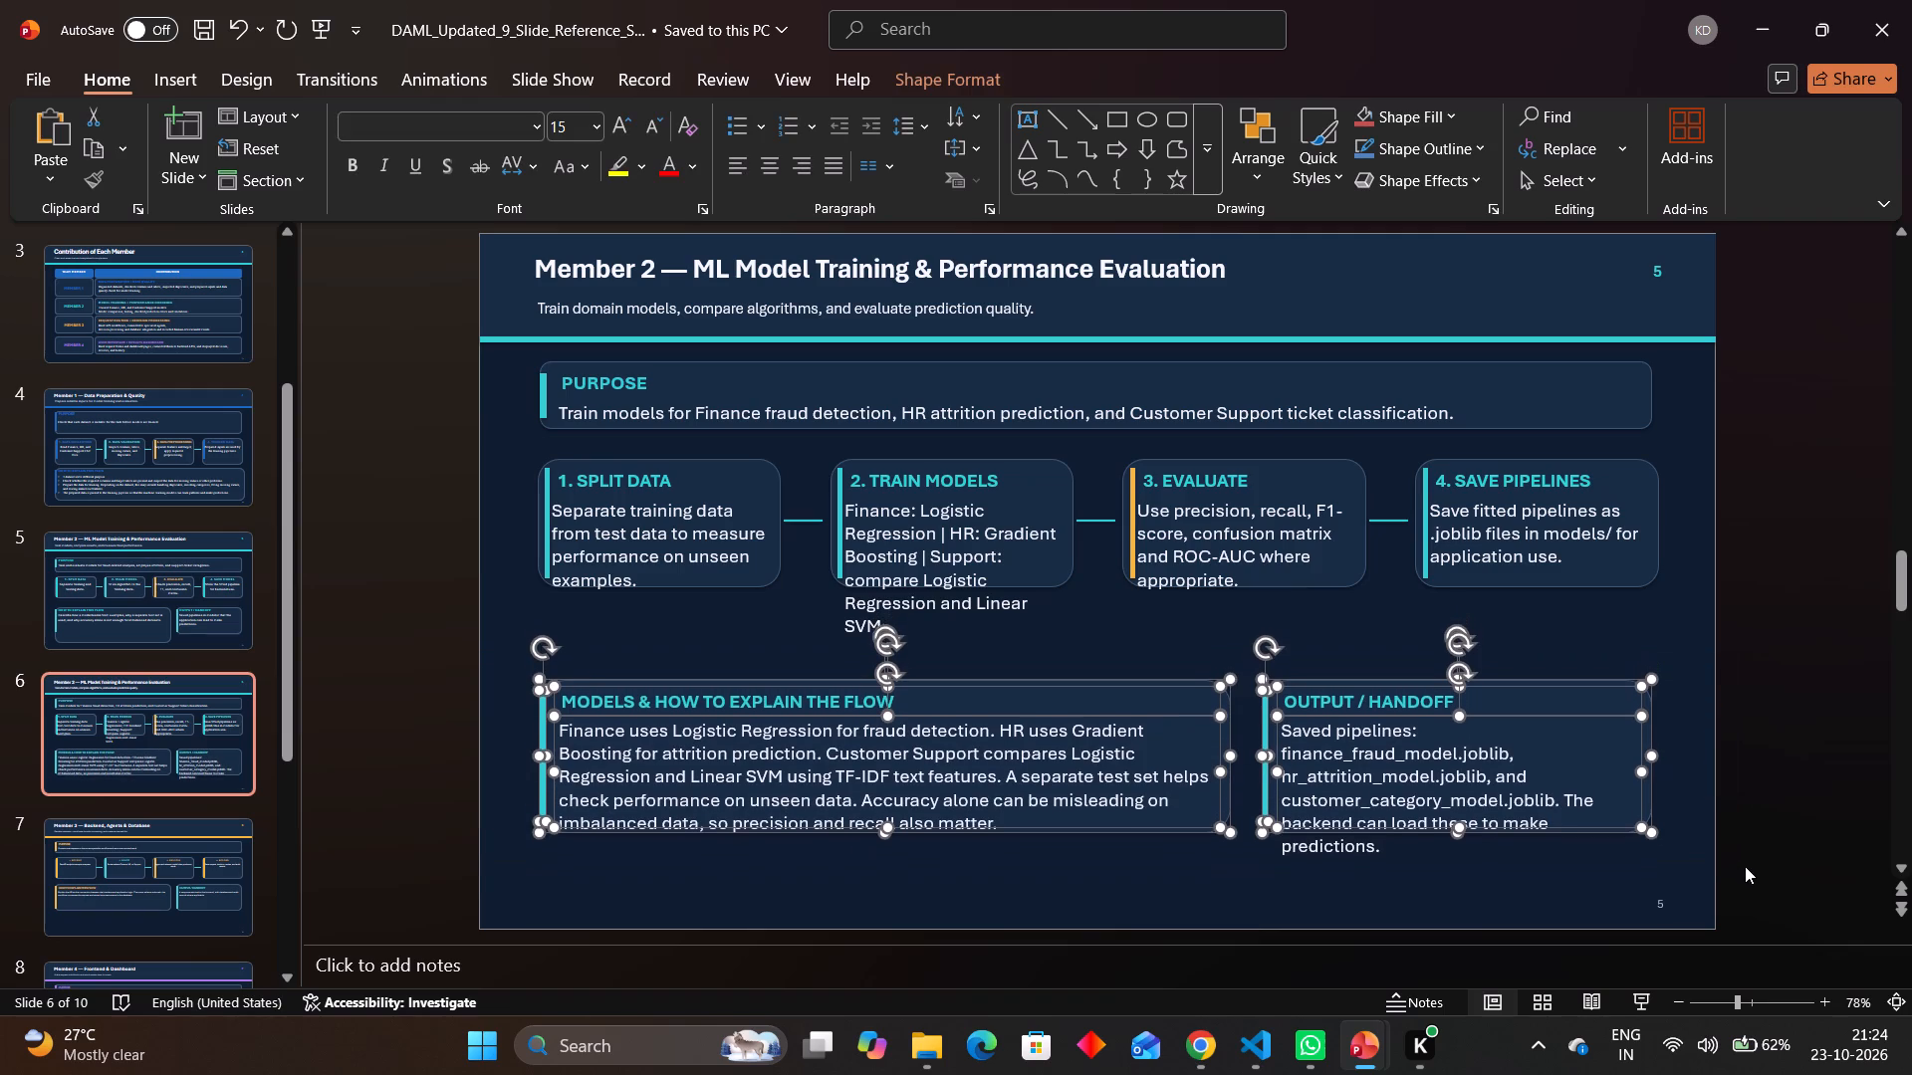
key("Up")
key("Up")
key("Up")
key("Up")
key("Up")
key("Up")
key("Up")
key("Up")
key("Up")
key("Up")
key("Up")
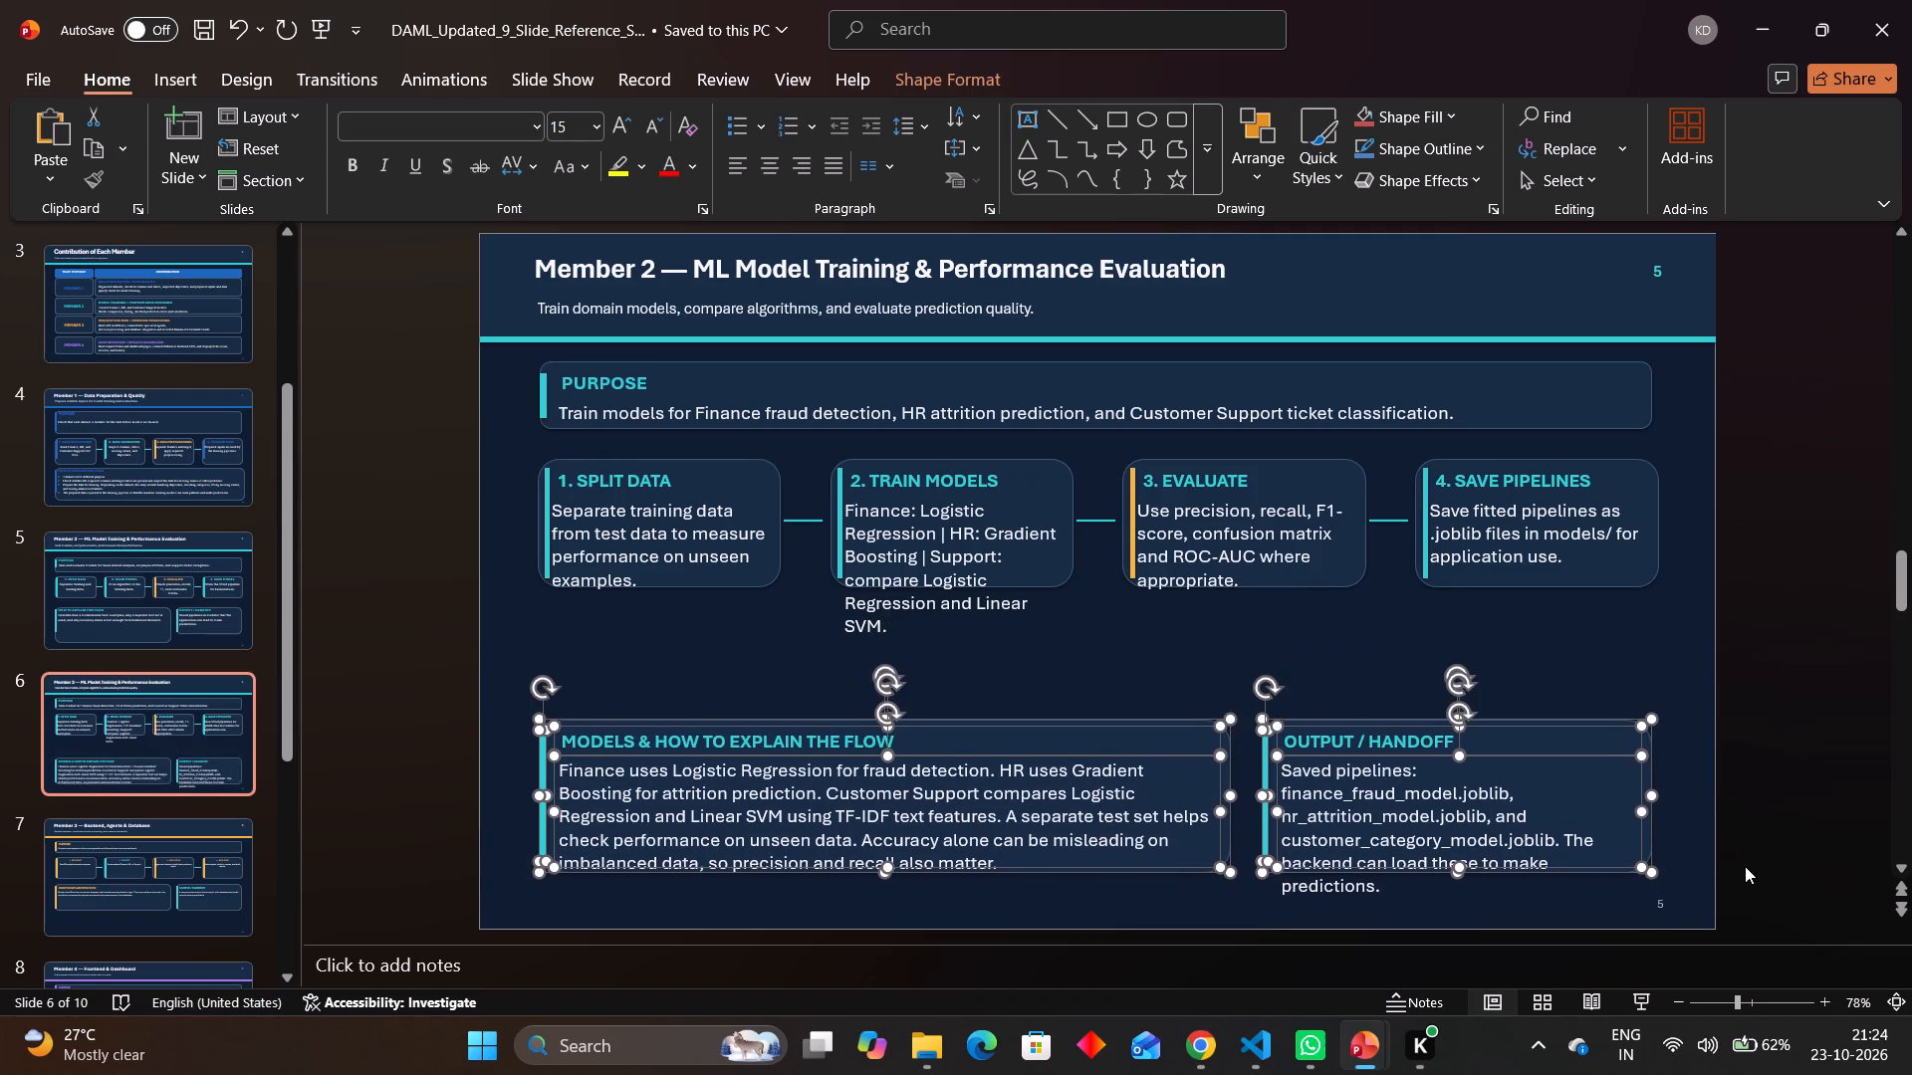
key("Up")
key("Up")
key("Up")
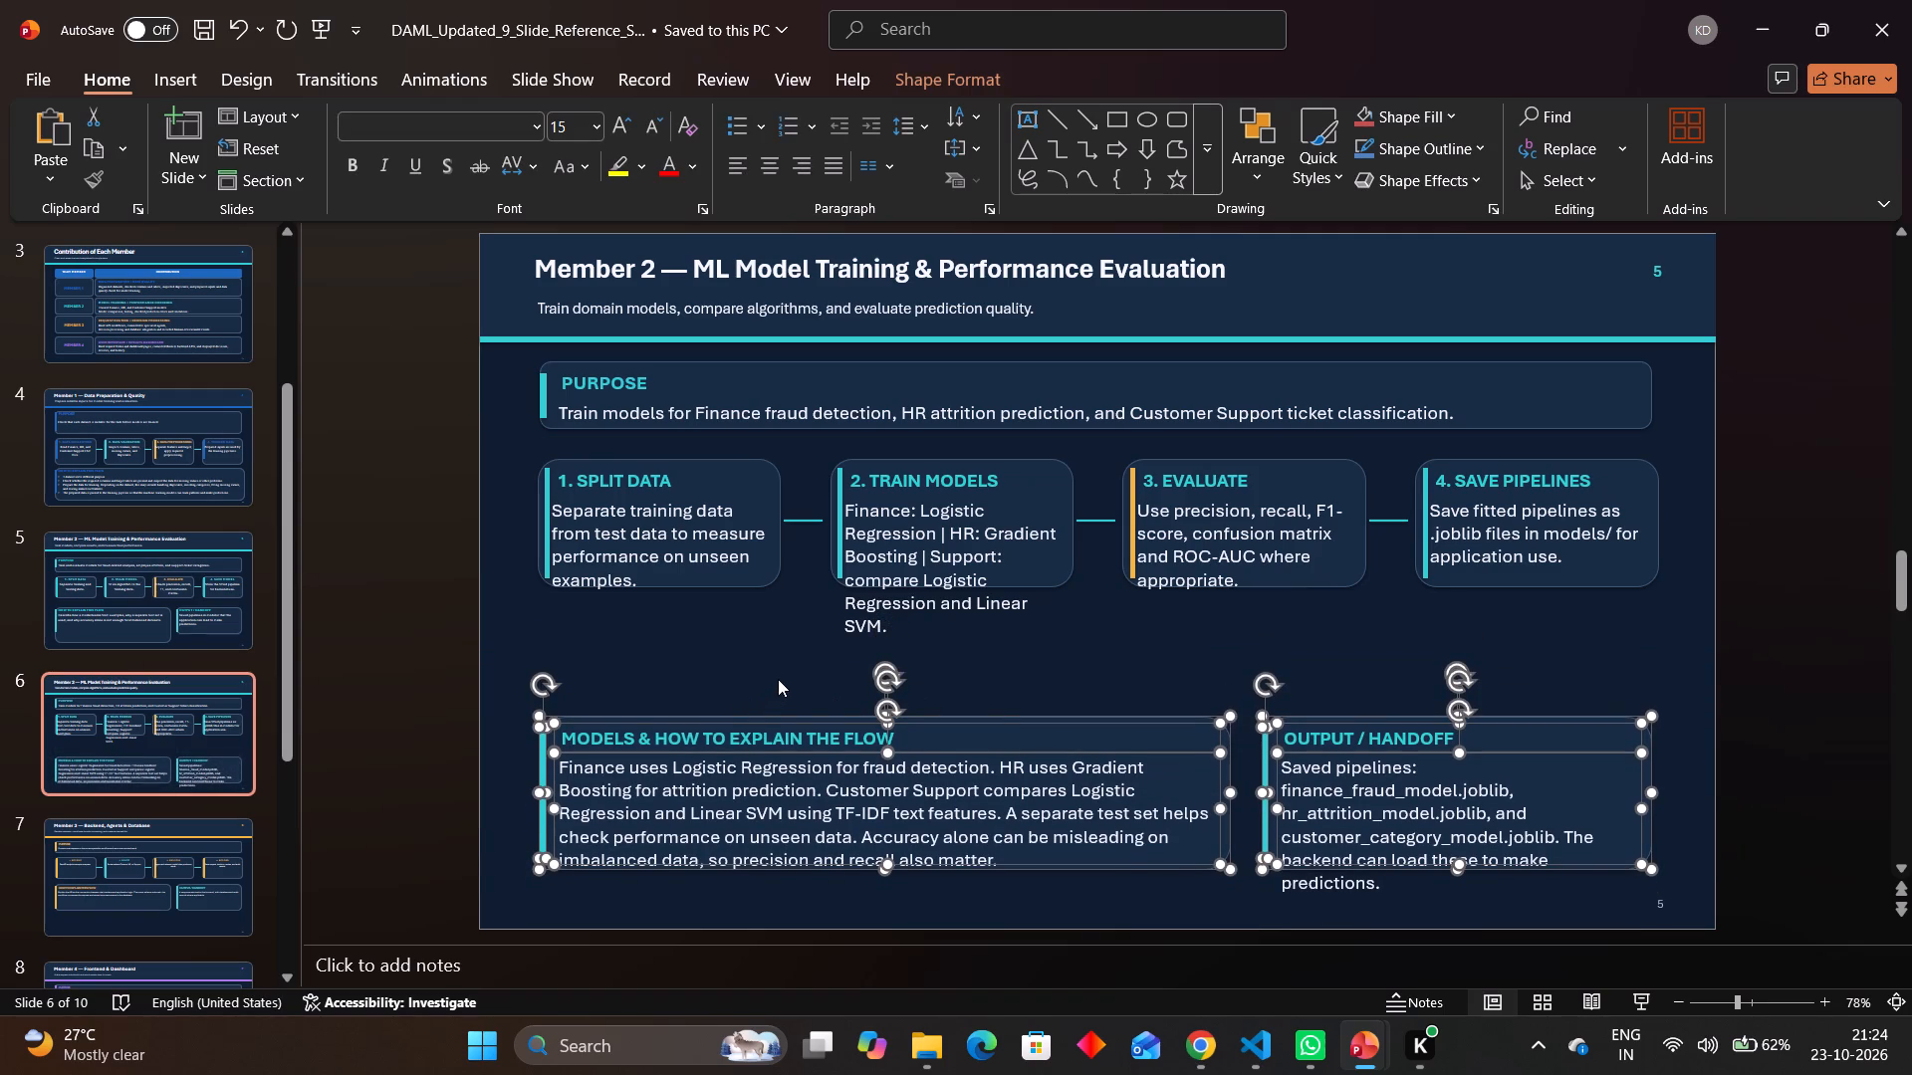
Change the MODELS & HOW TO EXPLAIN THE FLOW body text font to Times New Roman.
left_click(778, 679)
left_click(1006, 845)
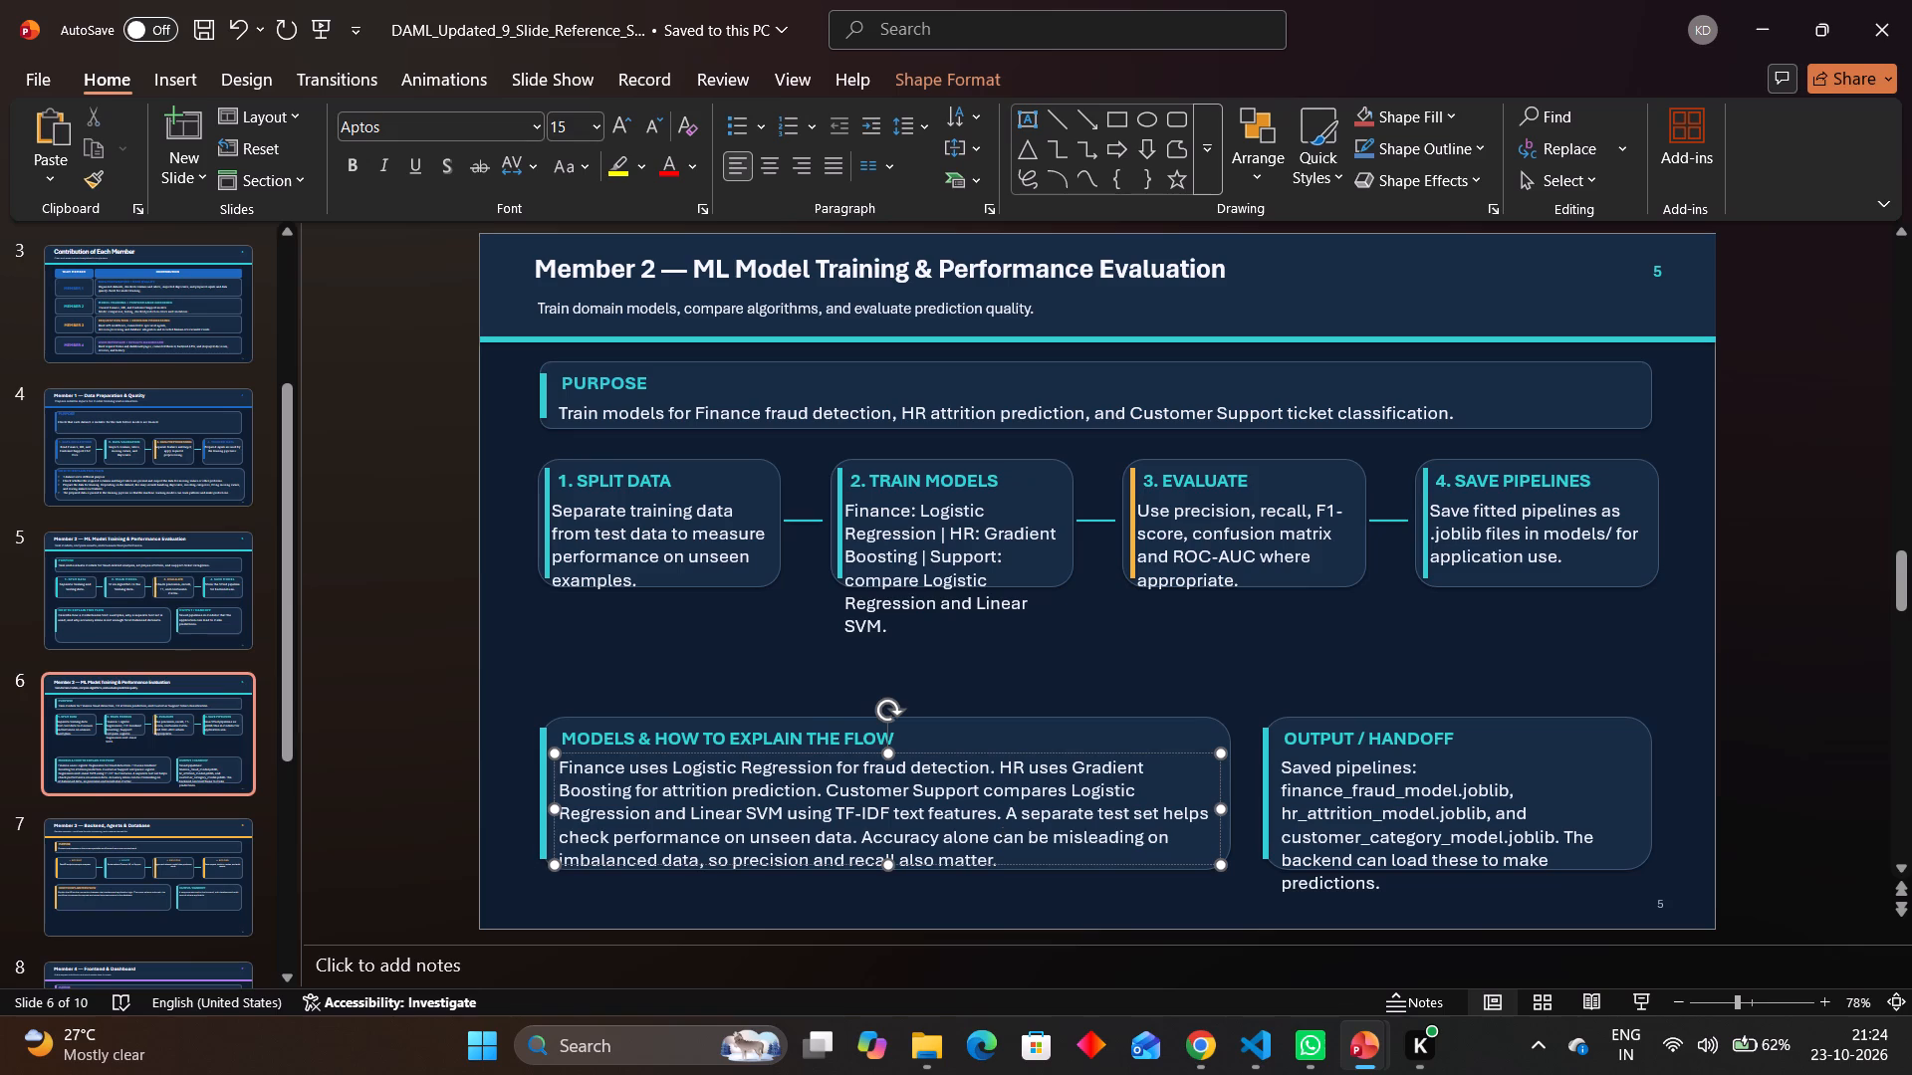
left_click(1023, 751)
left_click(467, 132)
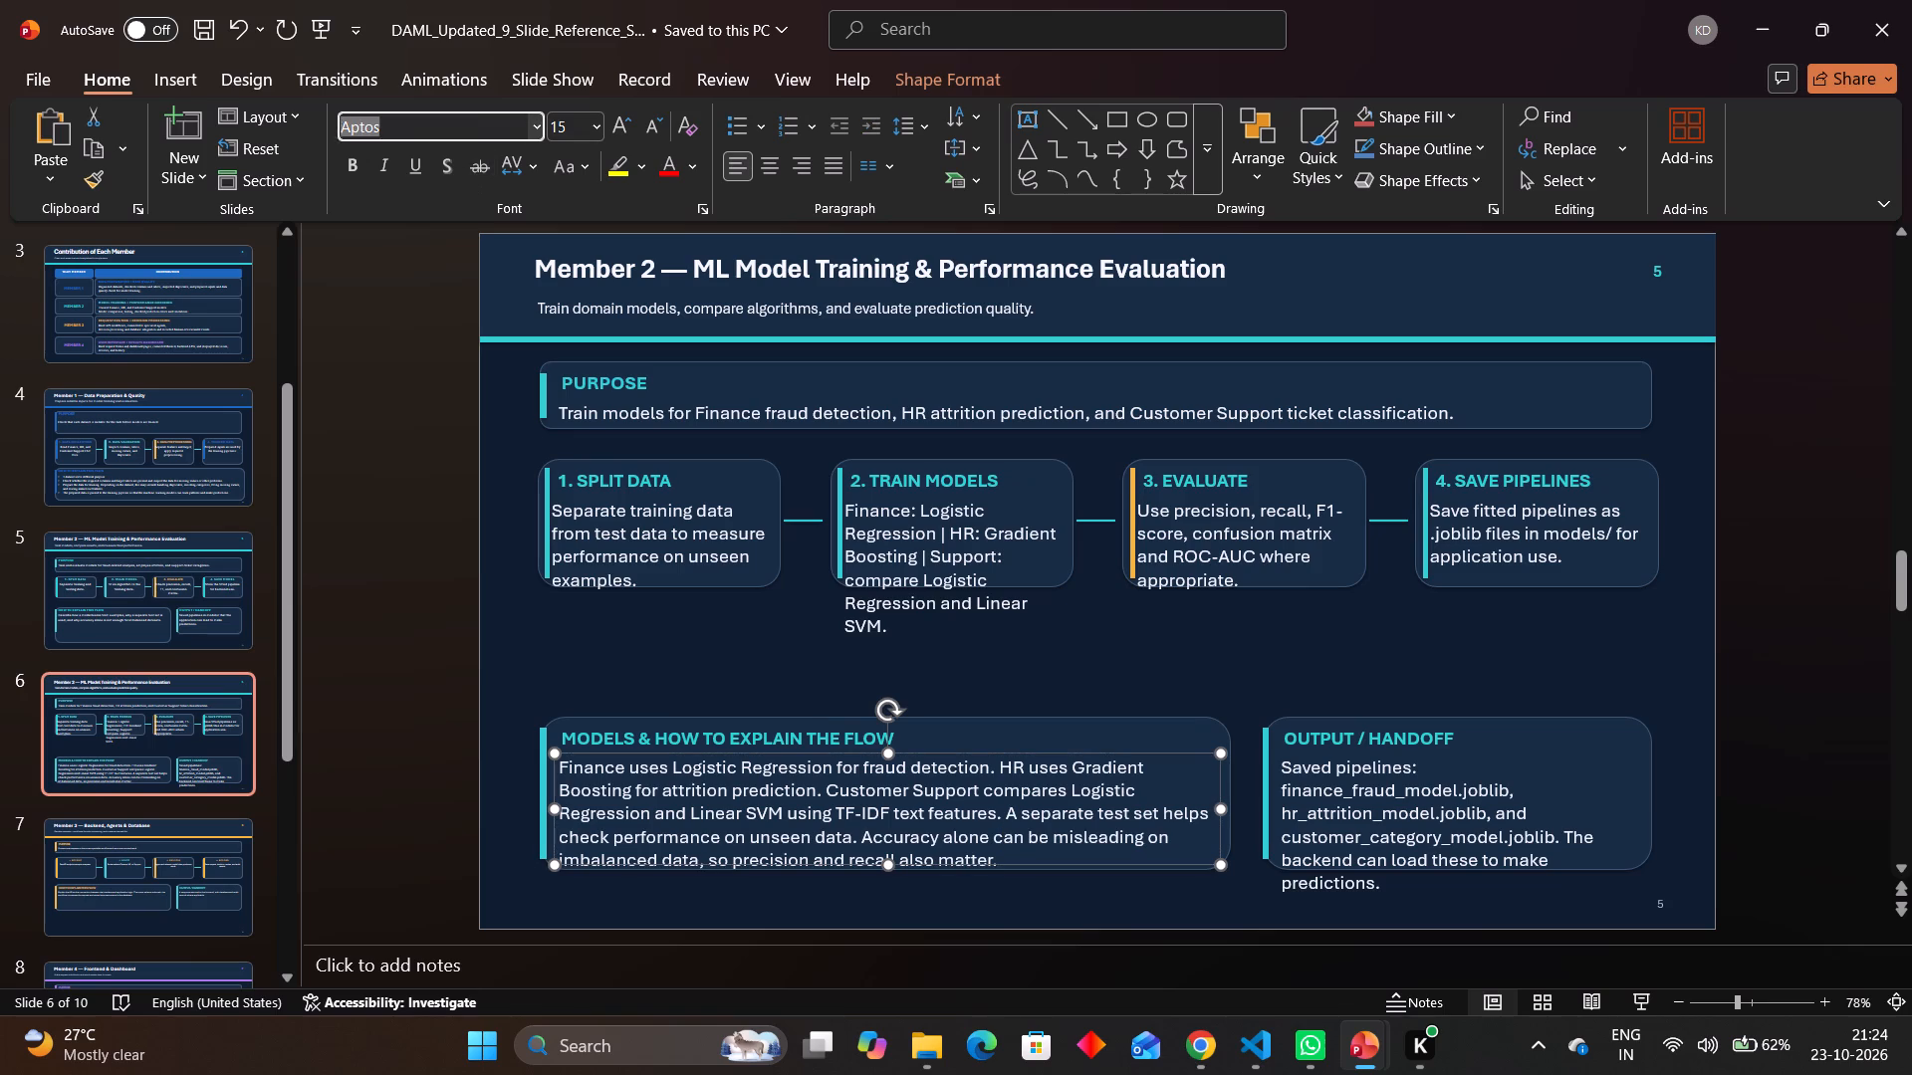
type("tim")
key("Return")
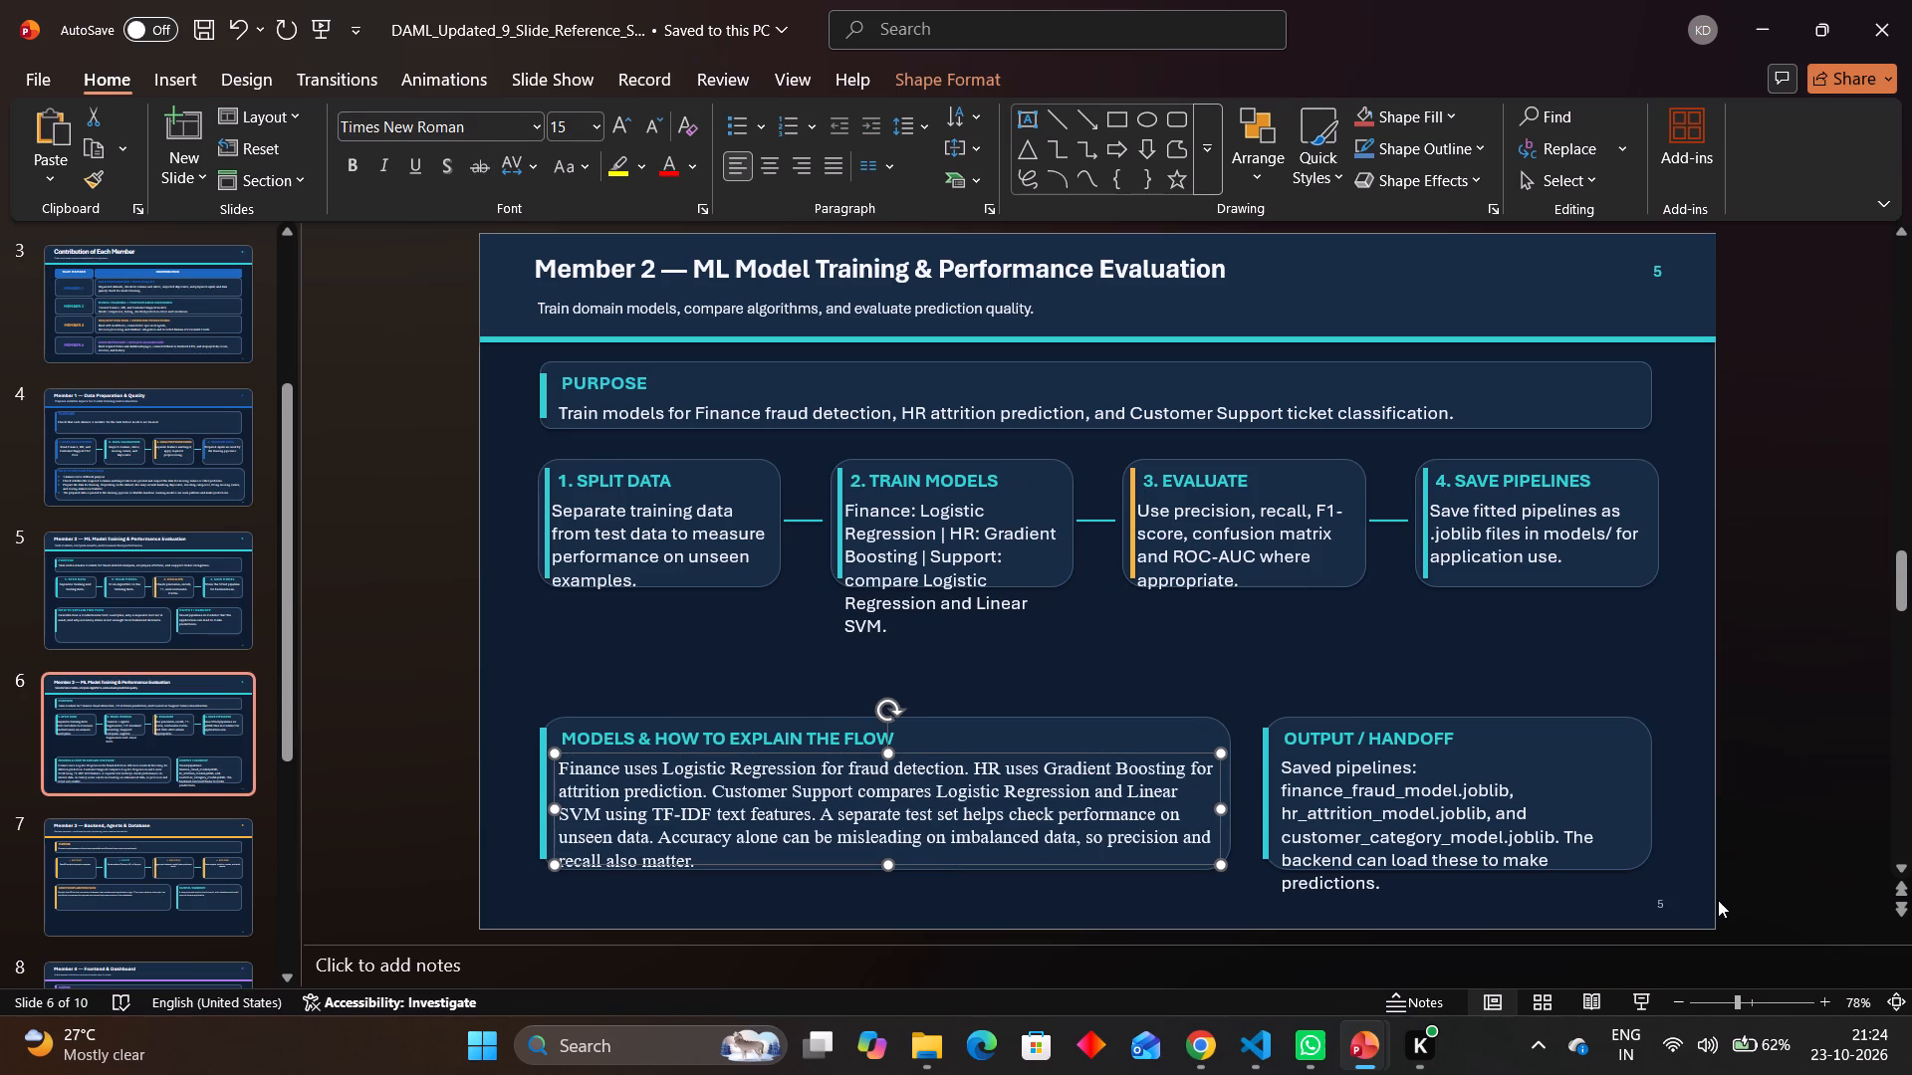
Change the OUTPUT / HANDOFF body text font to Times New Roman.
left_click(1577, 845)
left_click(1579, 751)
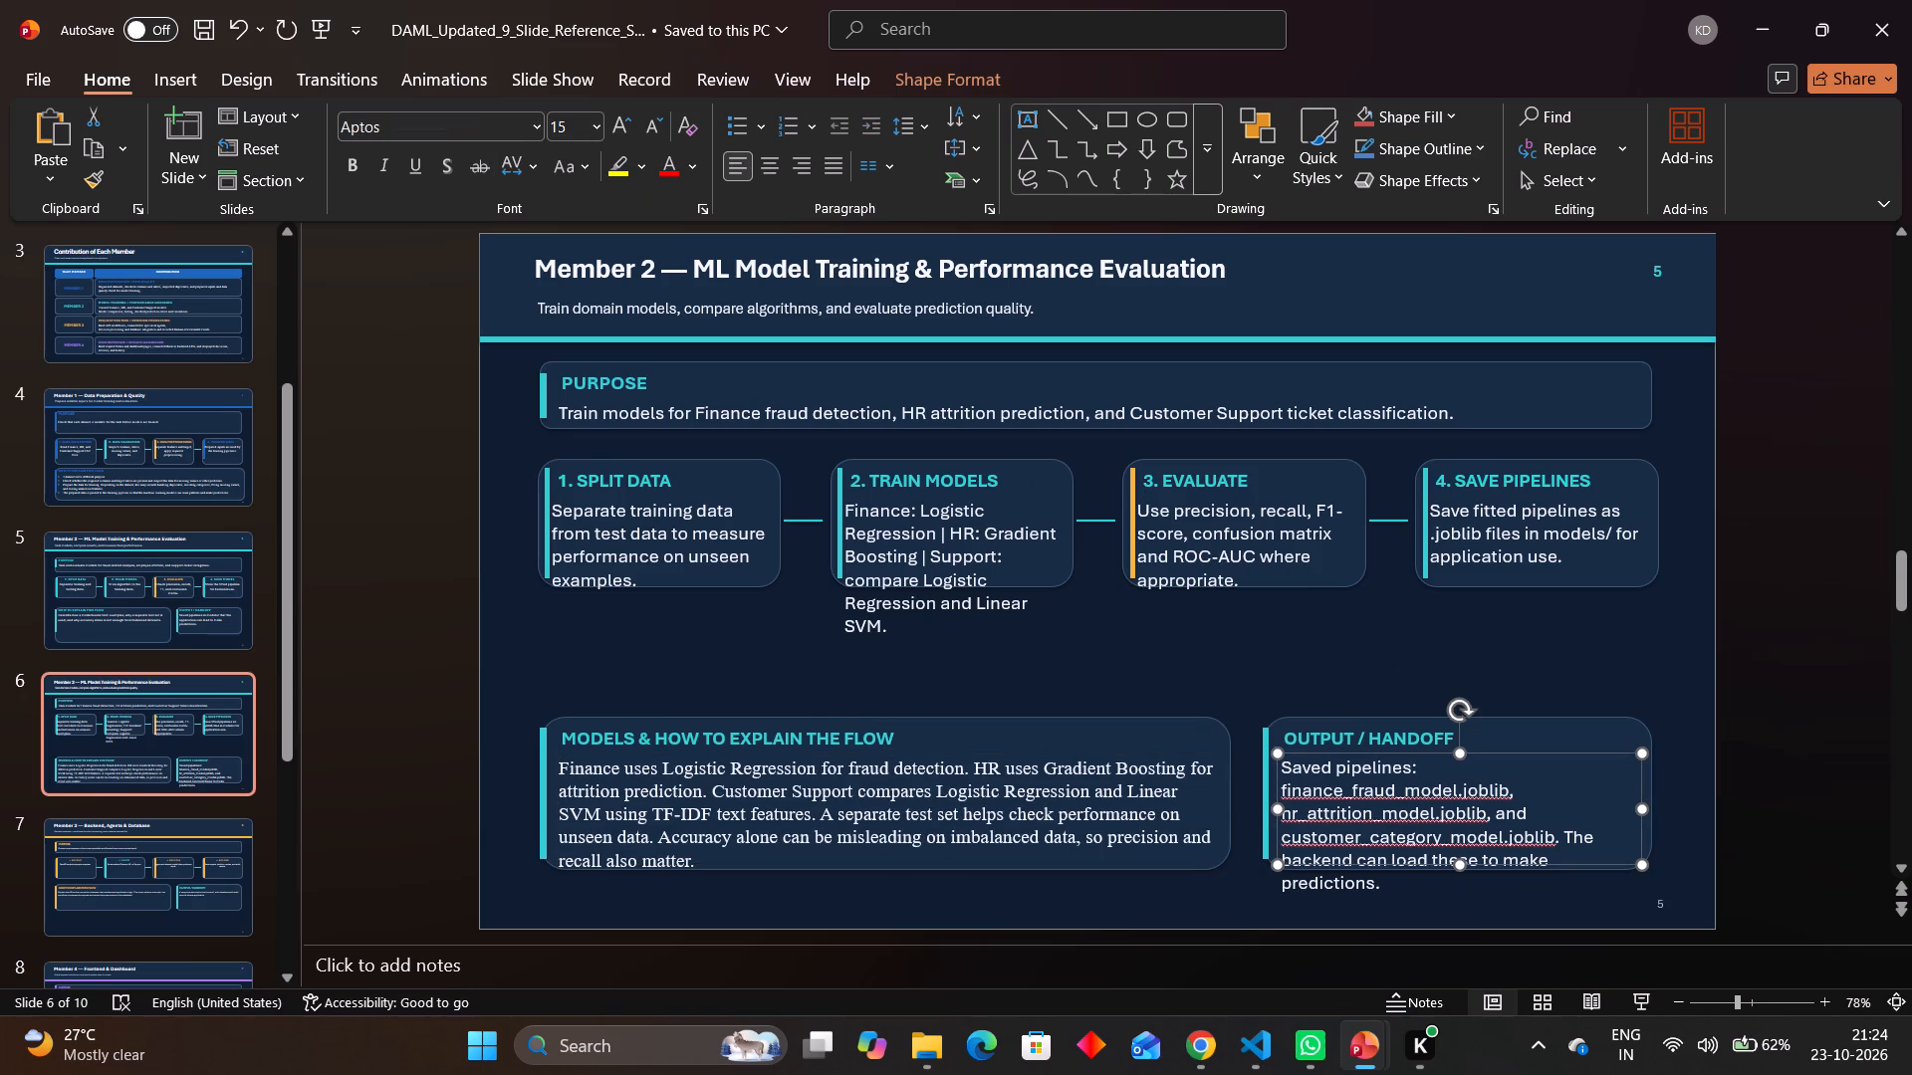
left_click_drag(421, 107, 416, 121)
left_click(416, 121)
type("tim")
key("Return")
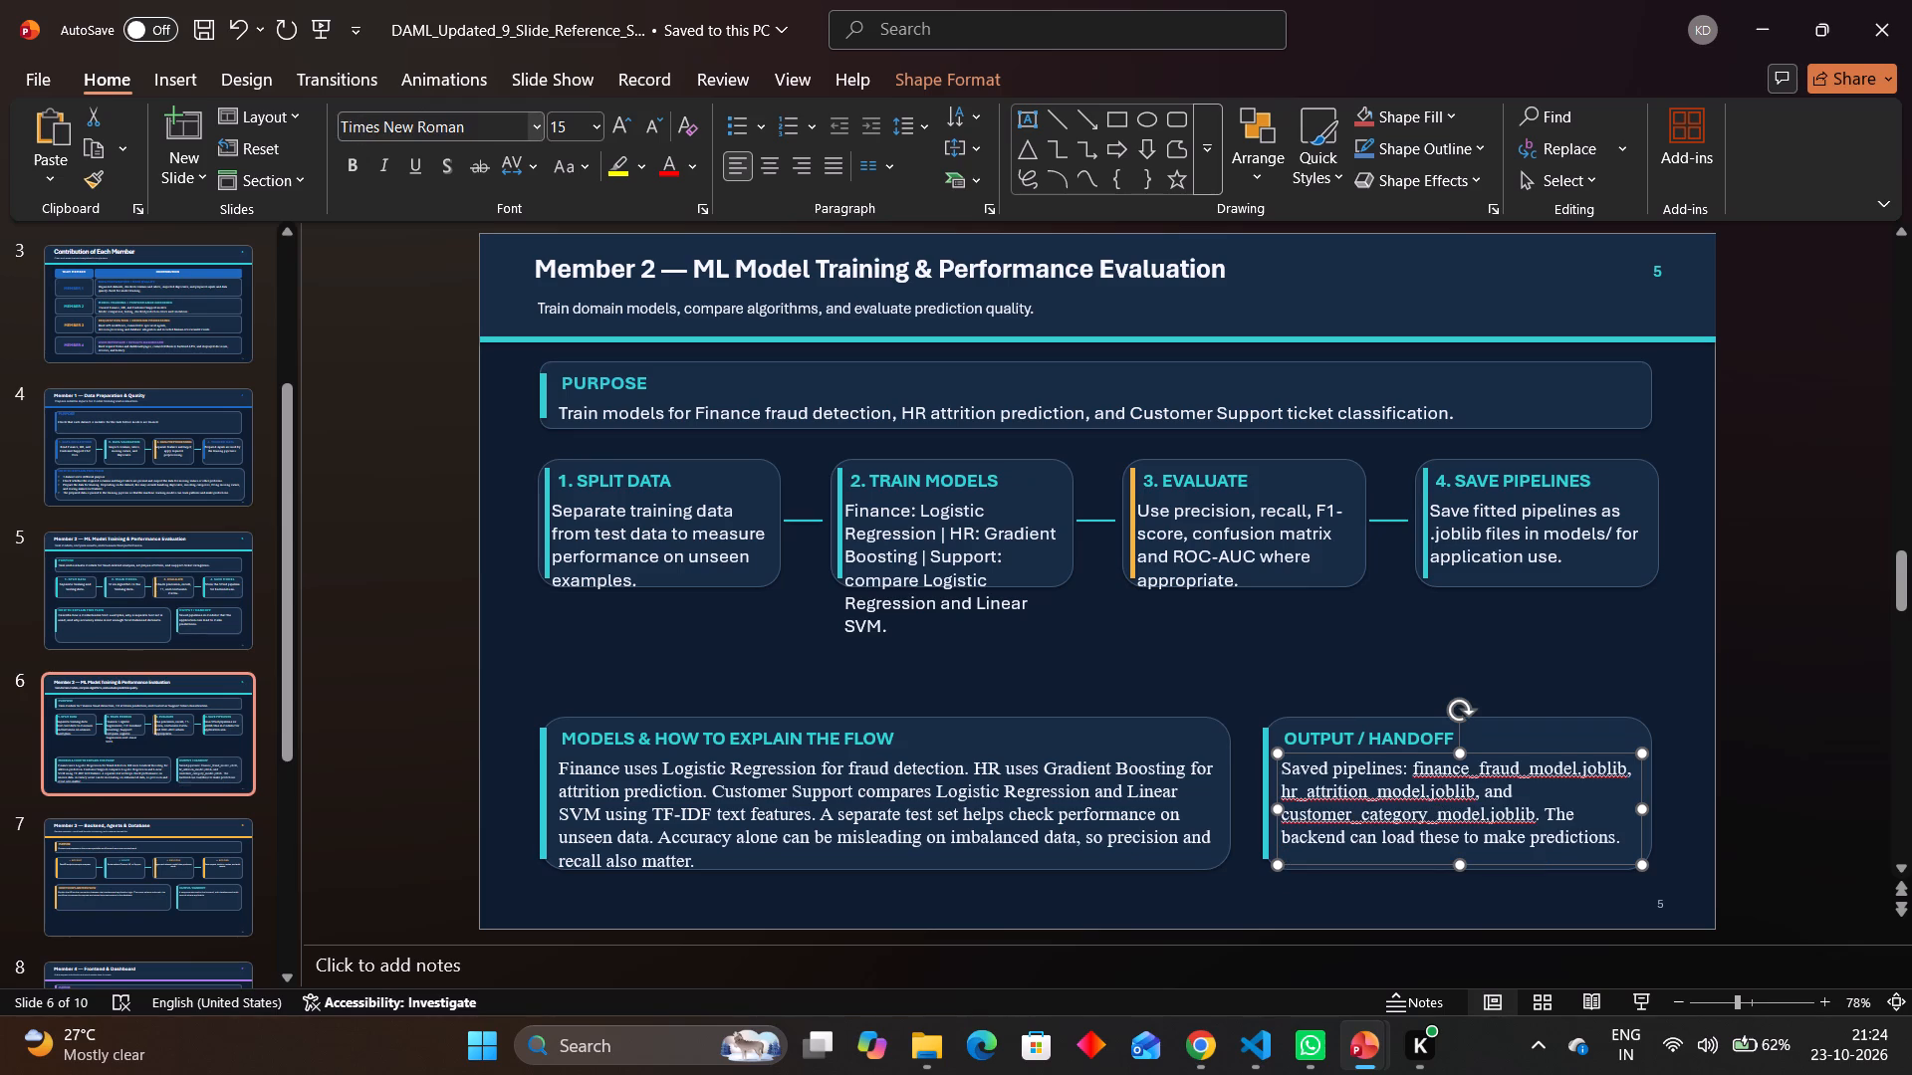
Make the MODELS & HOW TO EXPLAIN THE FLOW and OUTPUT / HANDOFF background boxes slightly taller at both their upper and lower edges.
left_click(1016, 719)
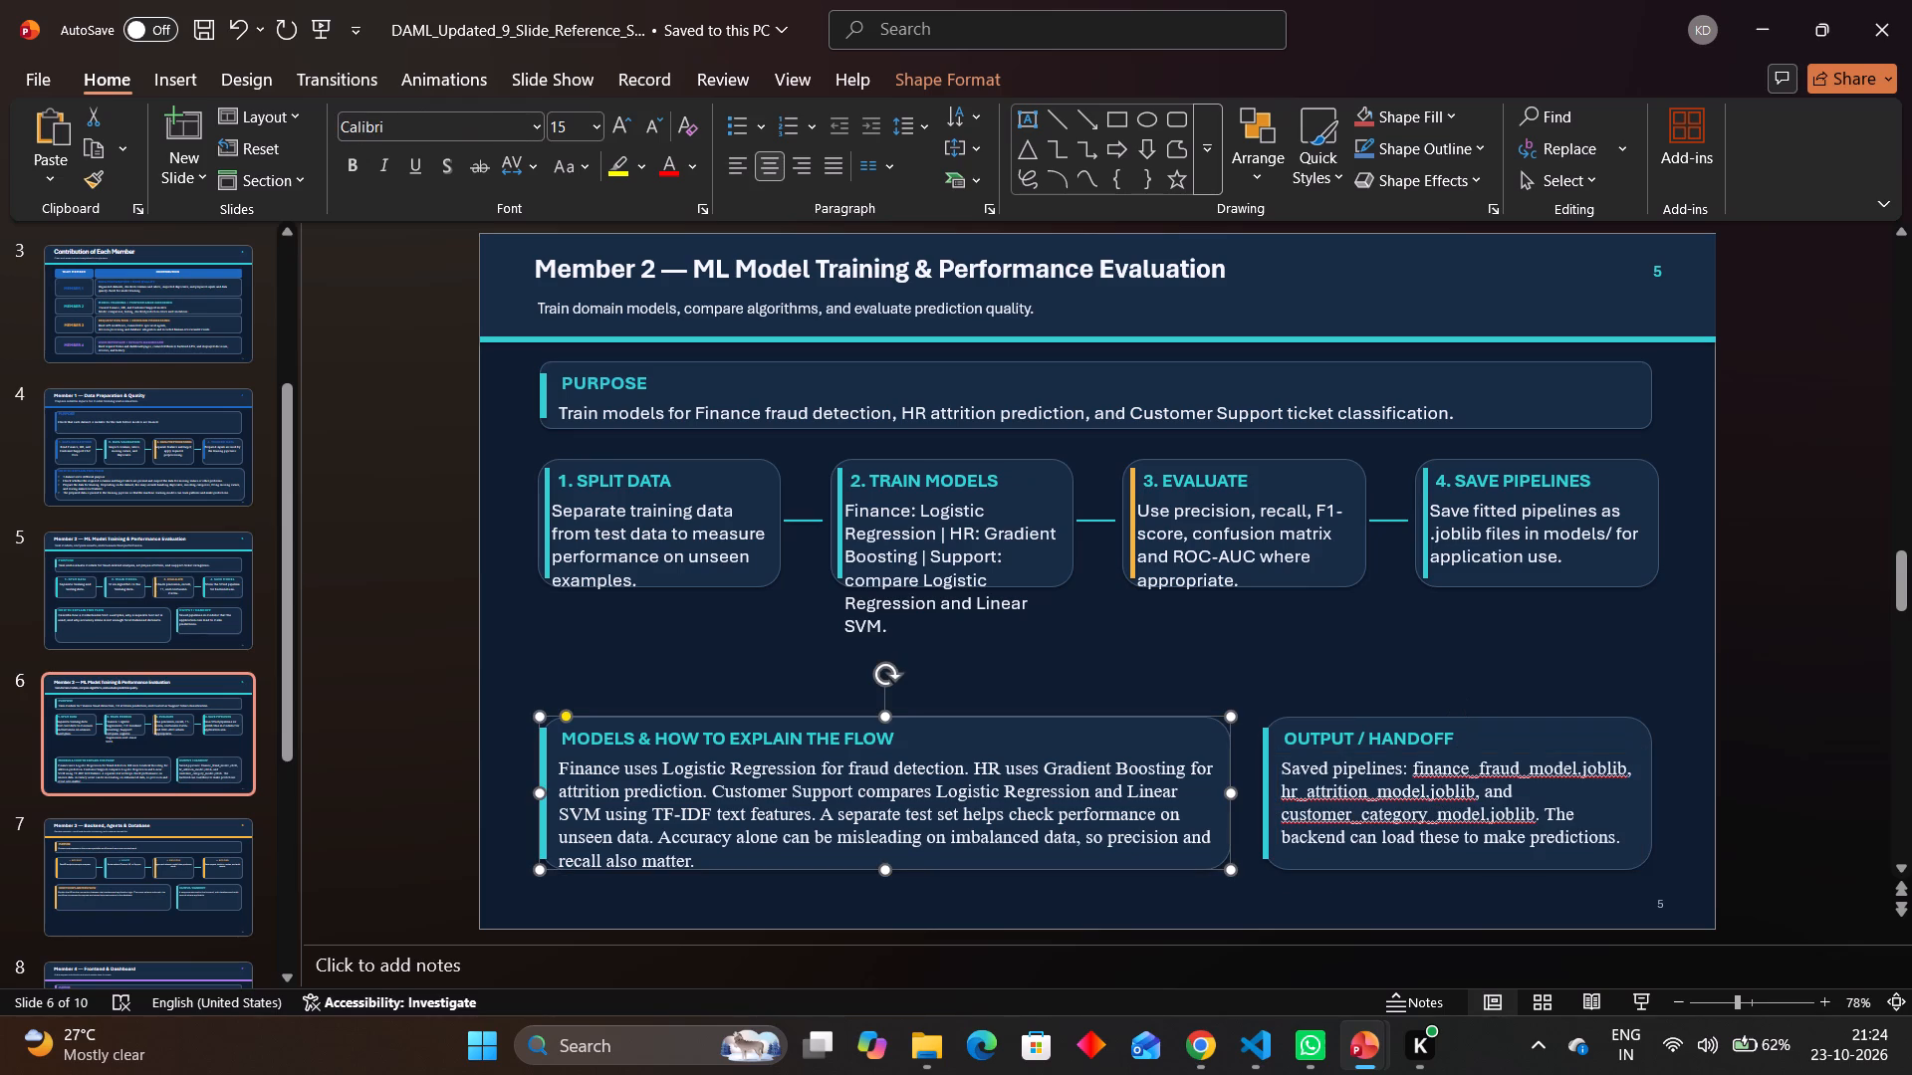
left_click_drag(887, 720, 893, 707)
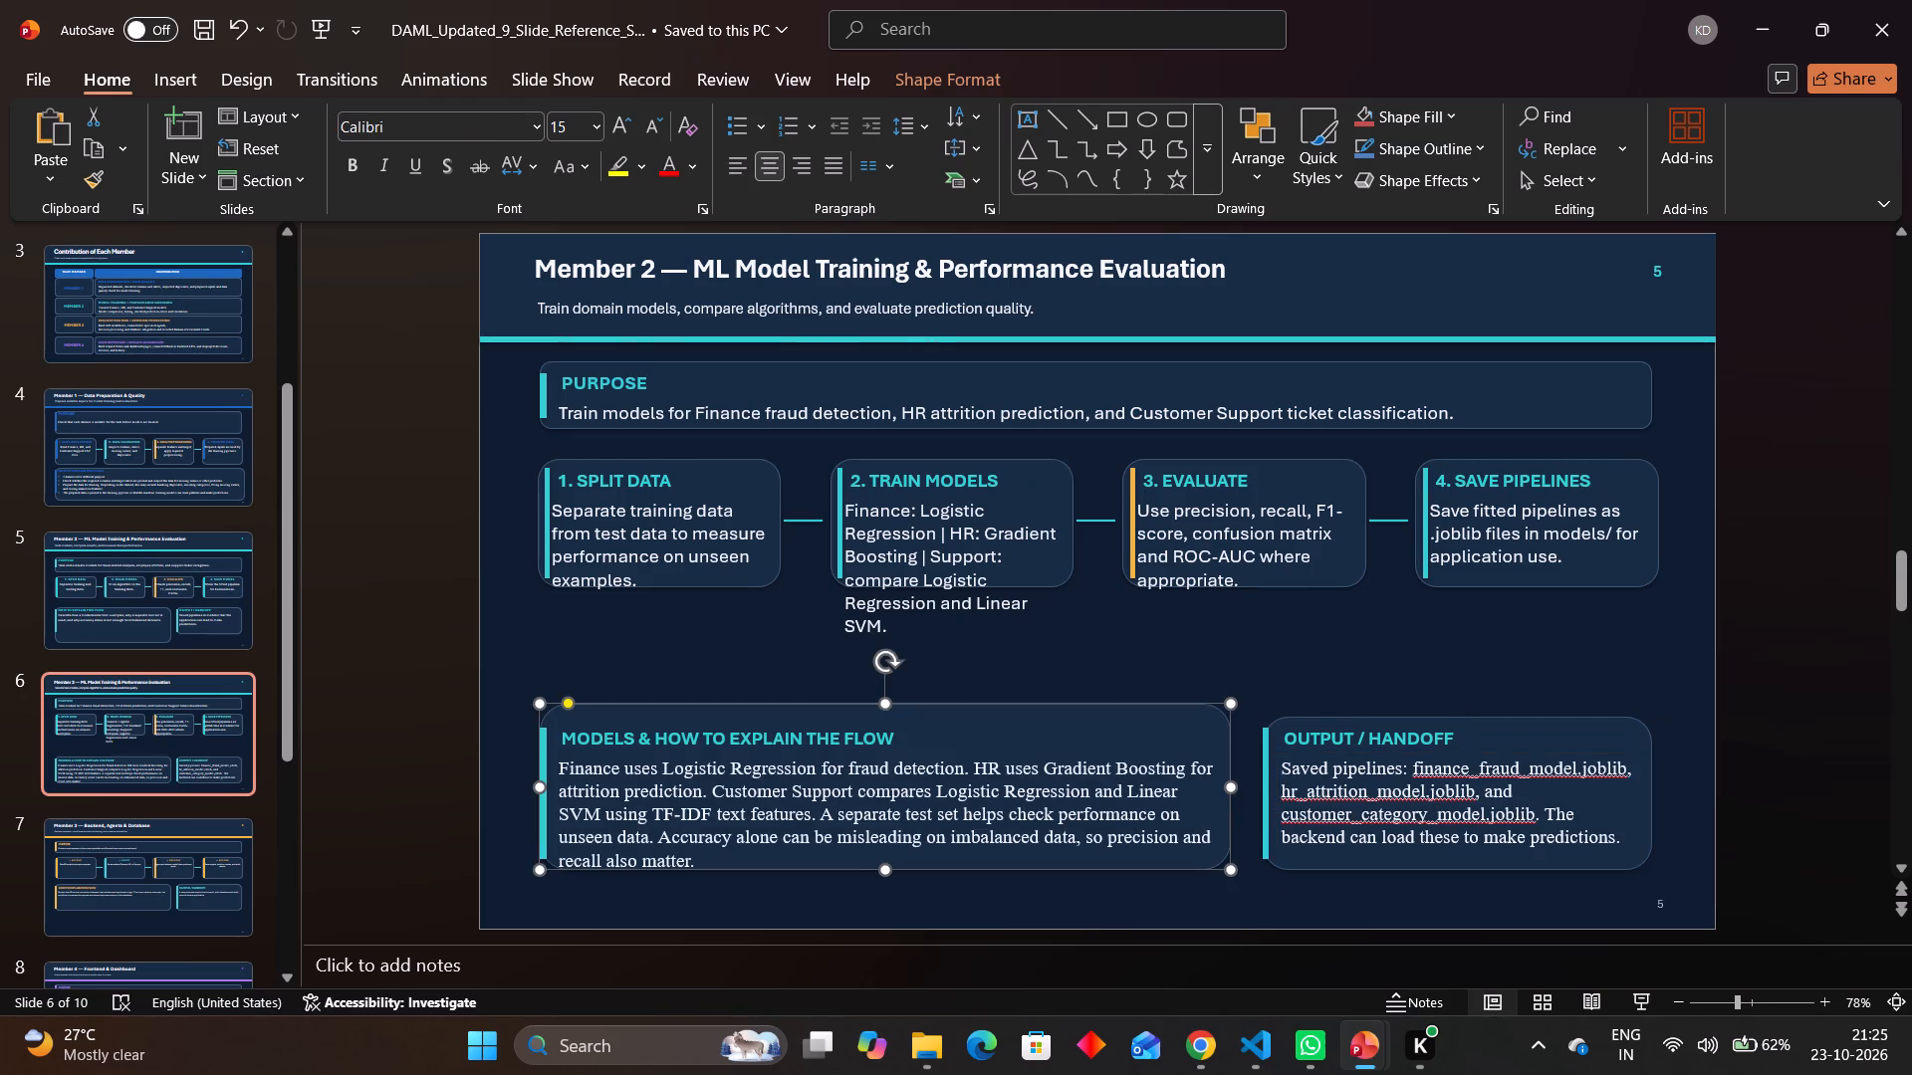
left_click_drag(887, 871, 886, 893)
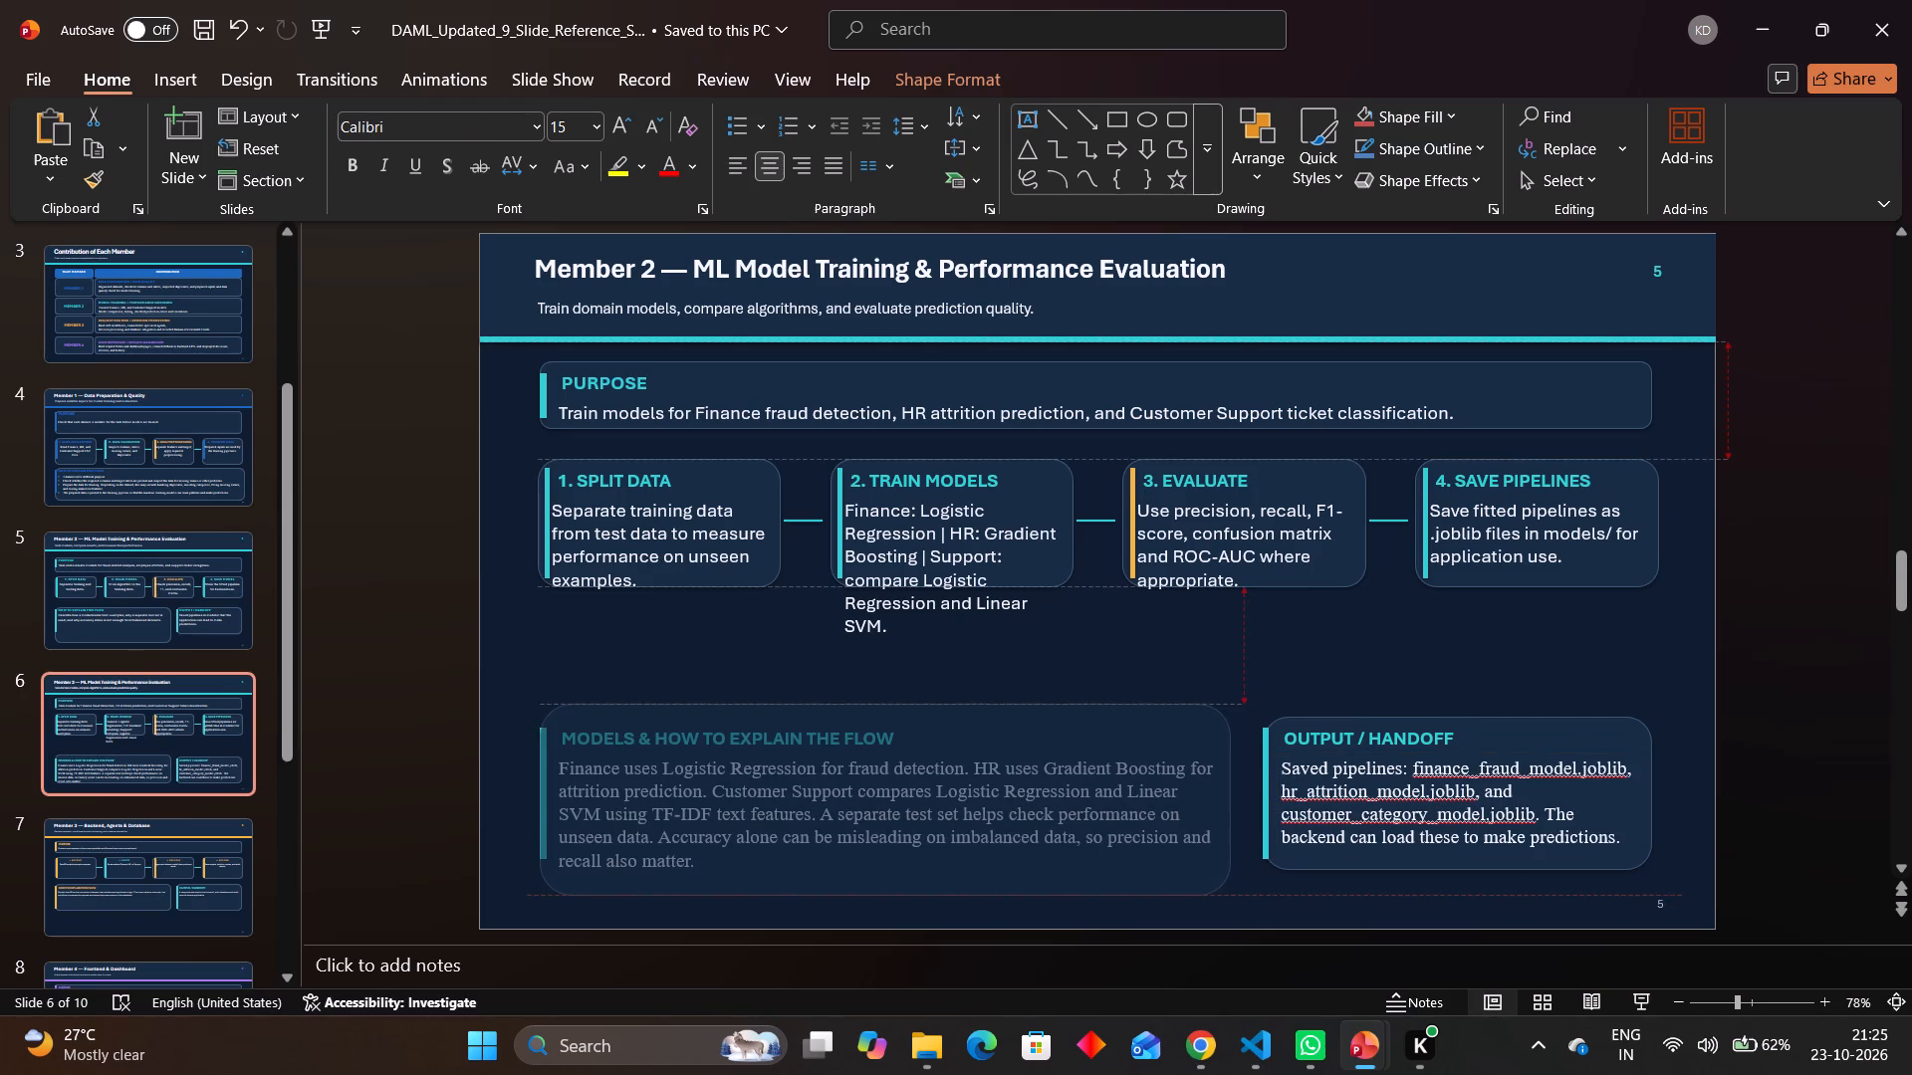
left_click_drag(886, 893, 886, 891)
left_click(1365, 870)
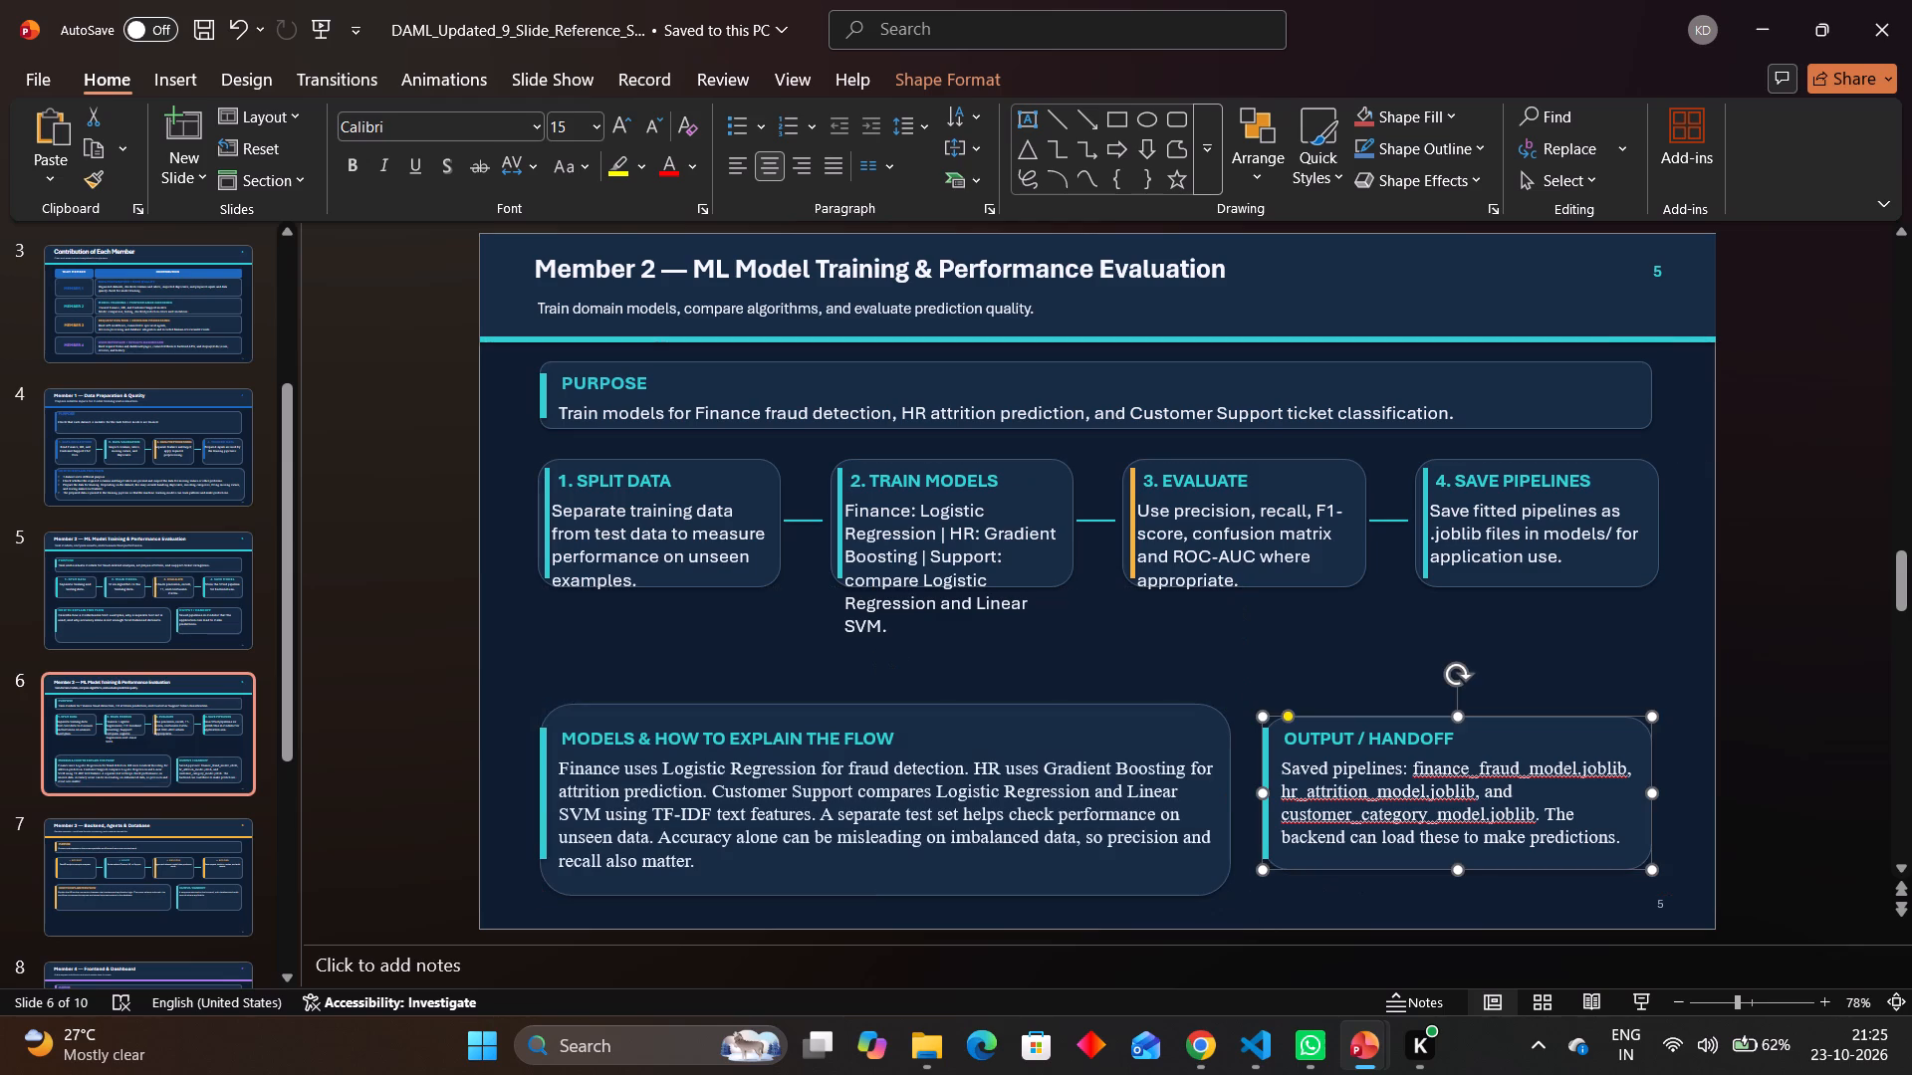
left_click_drag(1464, 871, 1468, 881)
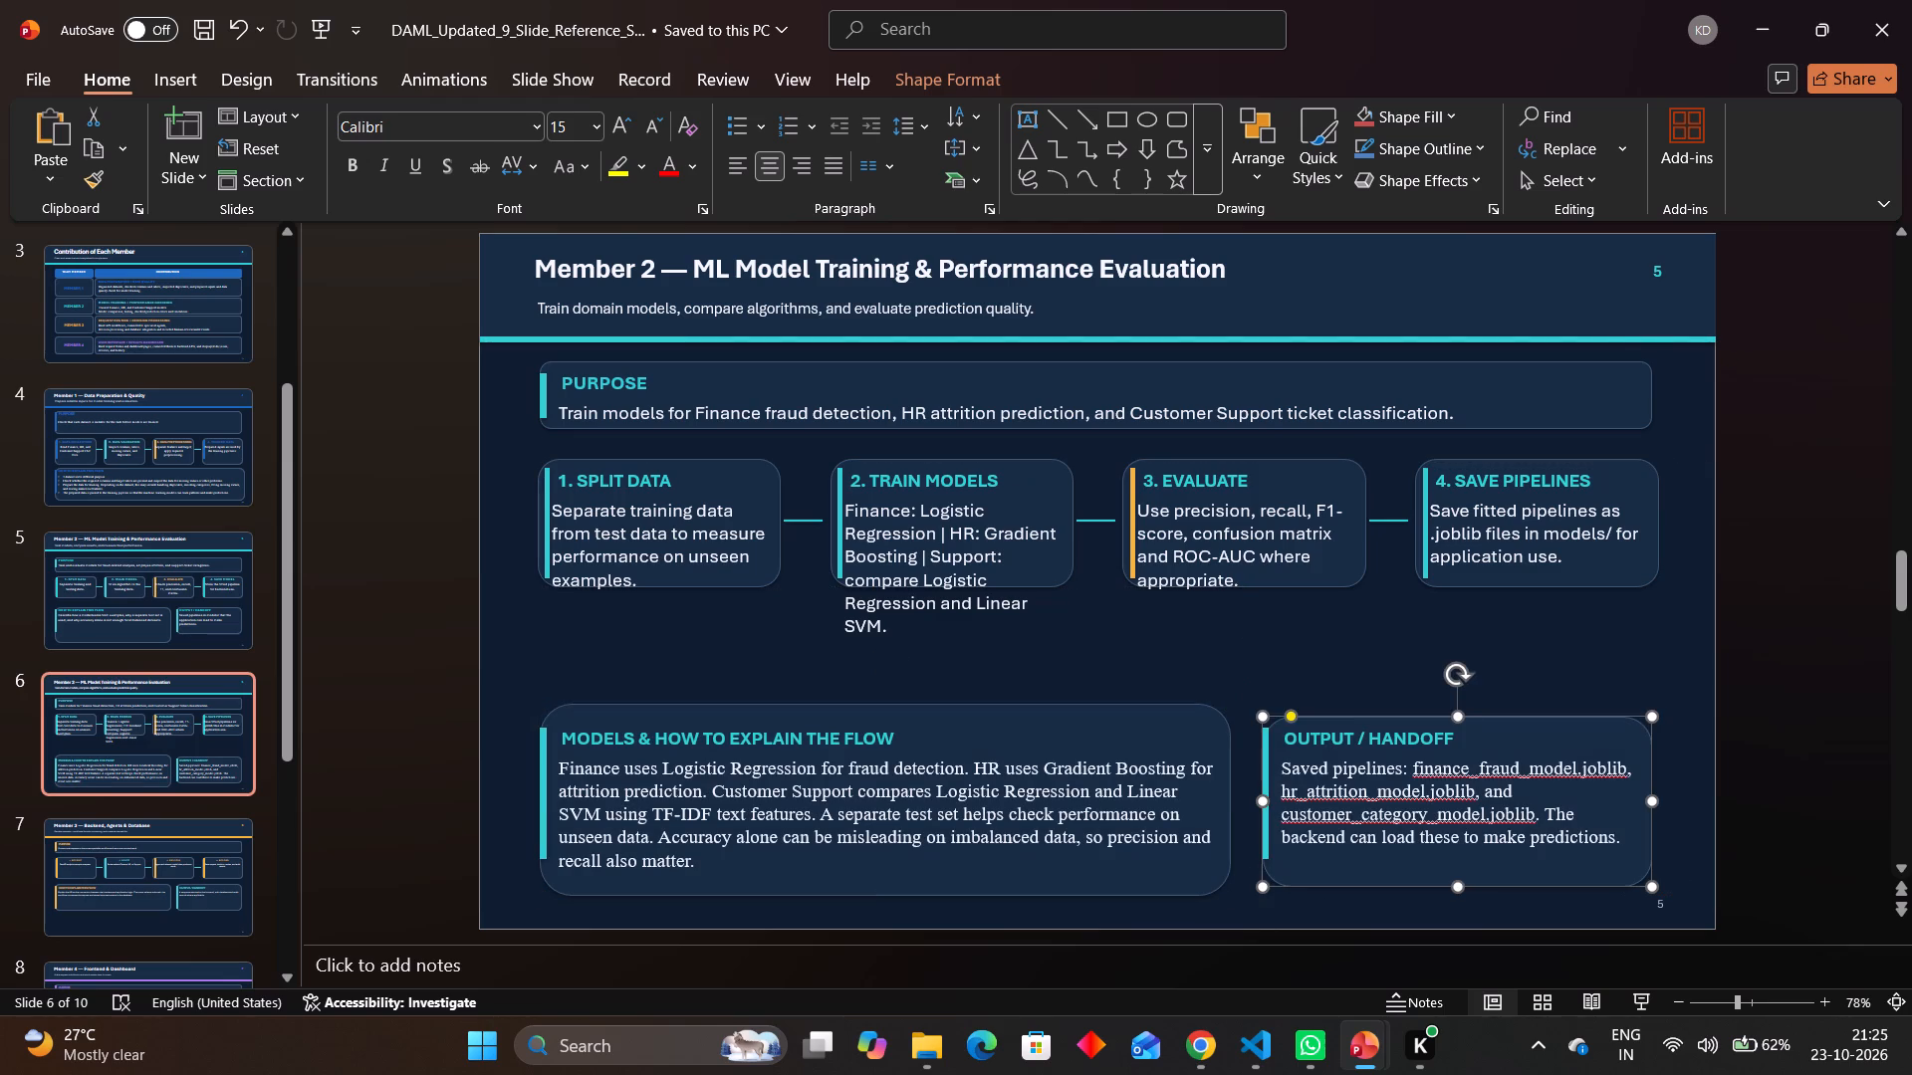
left_click_drag(1459, 721, 1459, 710)
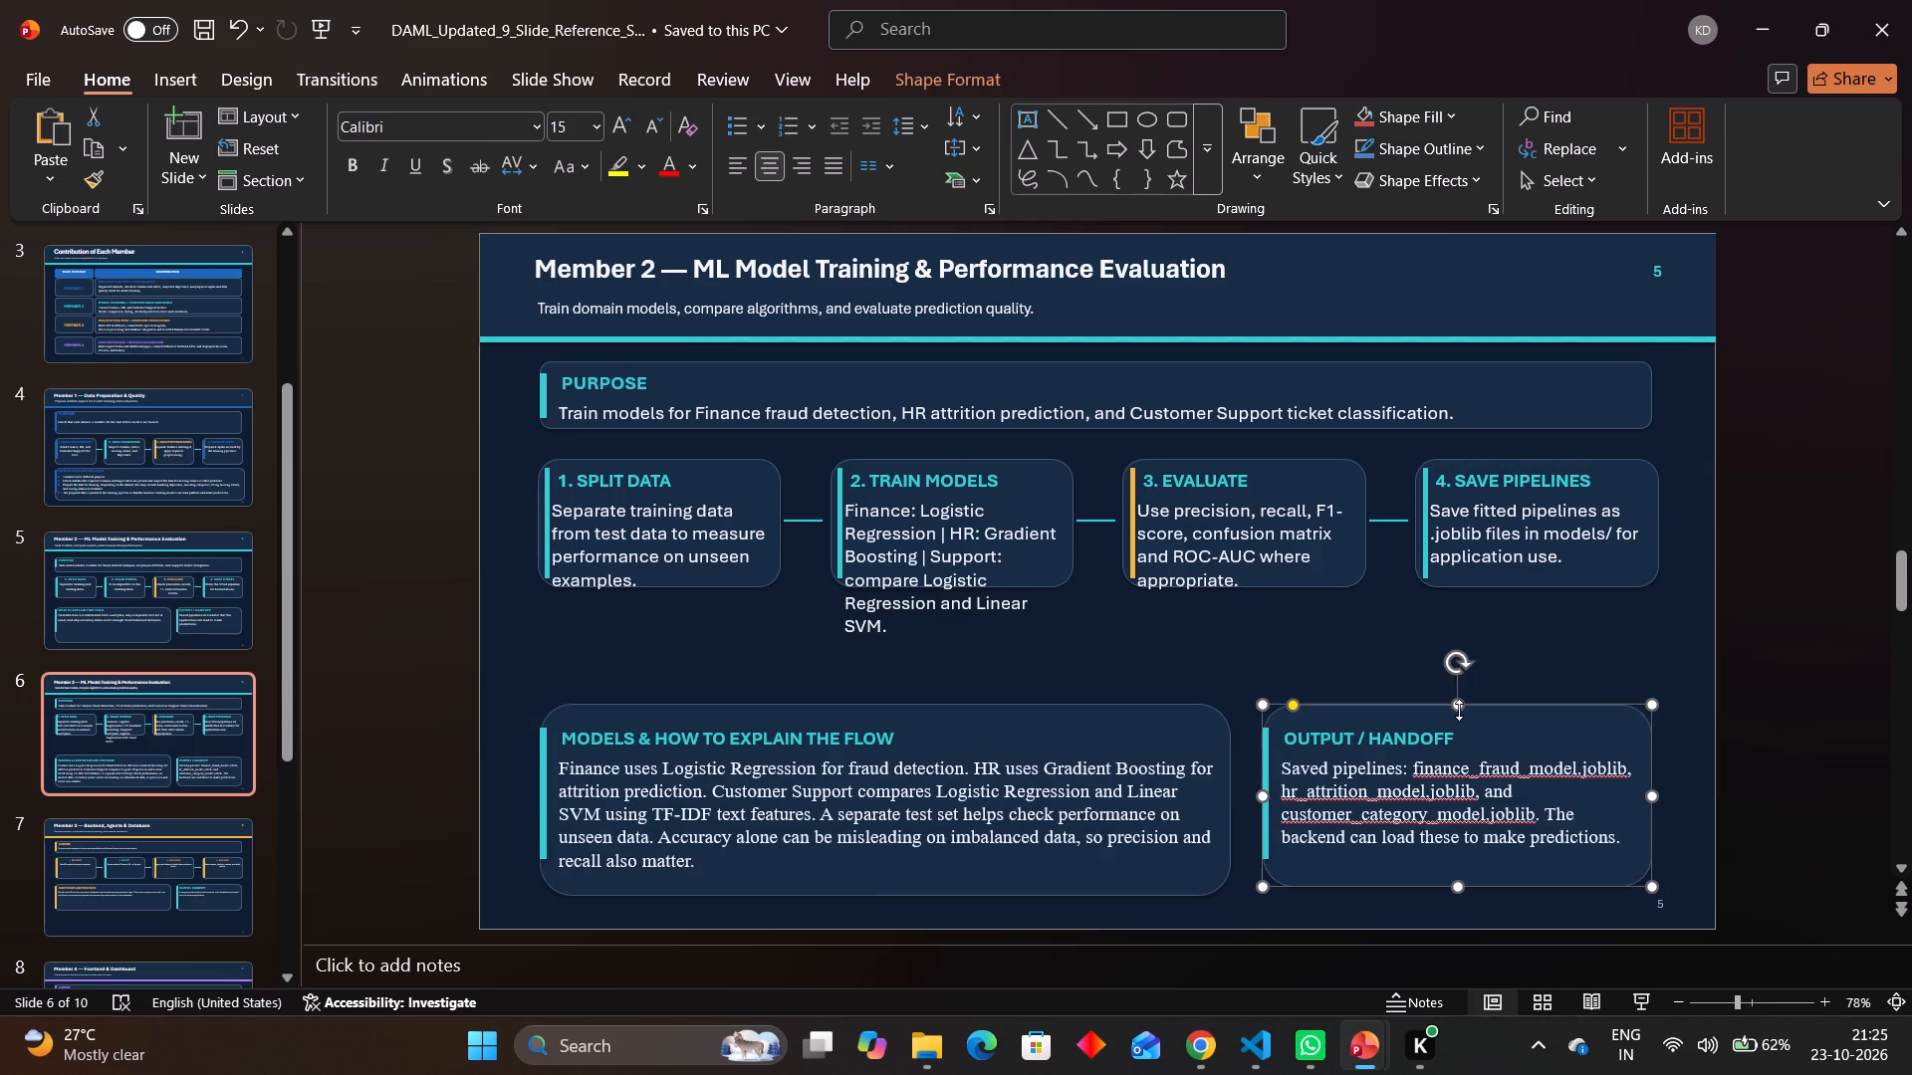
Move the four numbered step cards and their connector lines down together slightly, leaving a wider gap below the PURPOSE box.
left_click_drag(436, 448, 1900, 672)
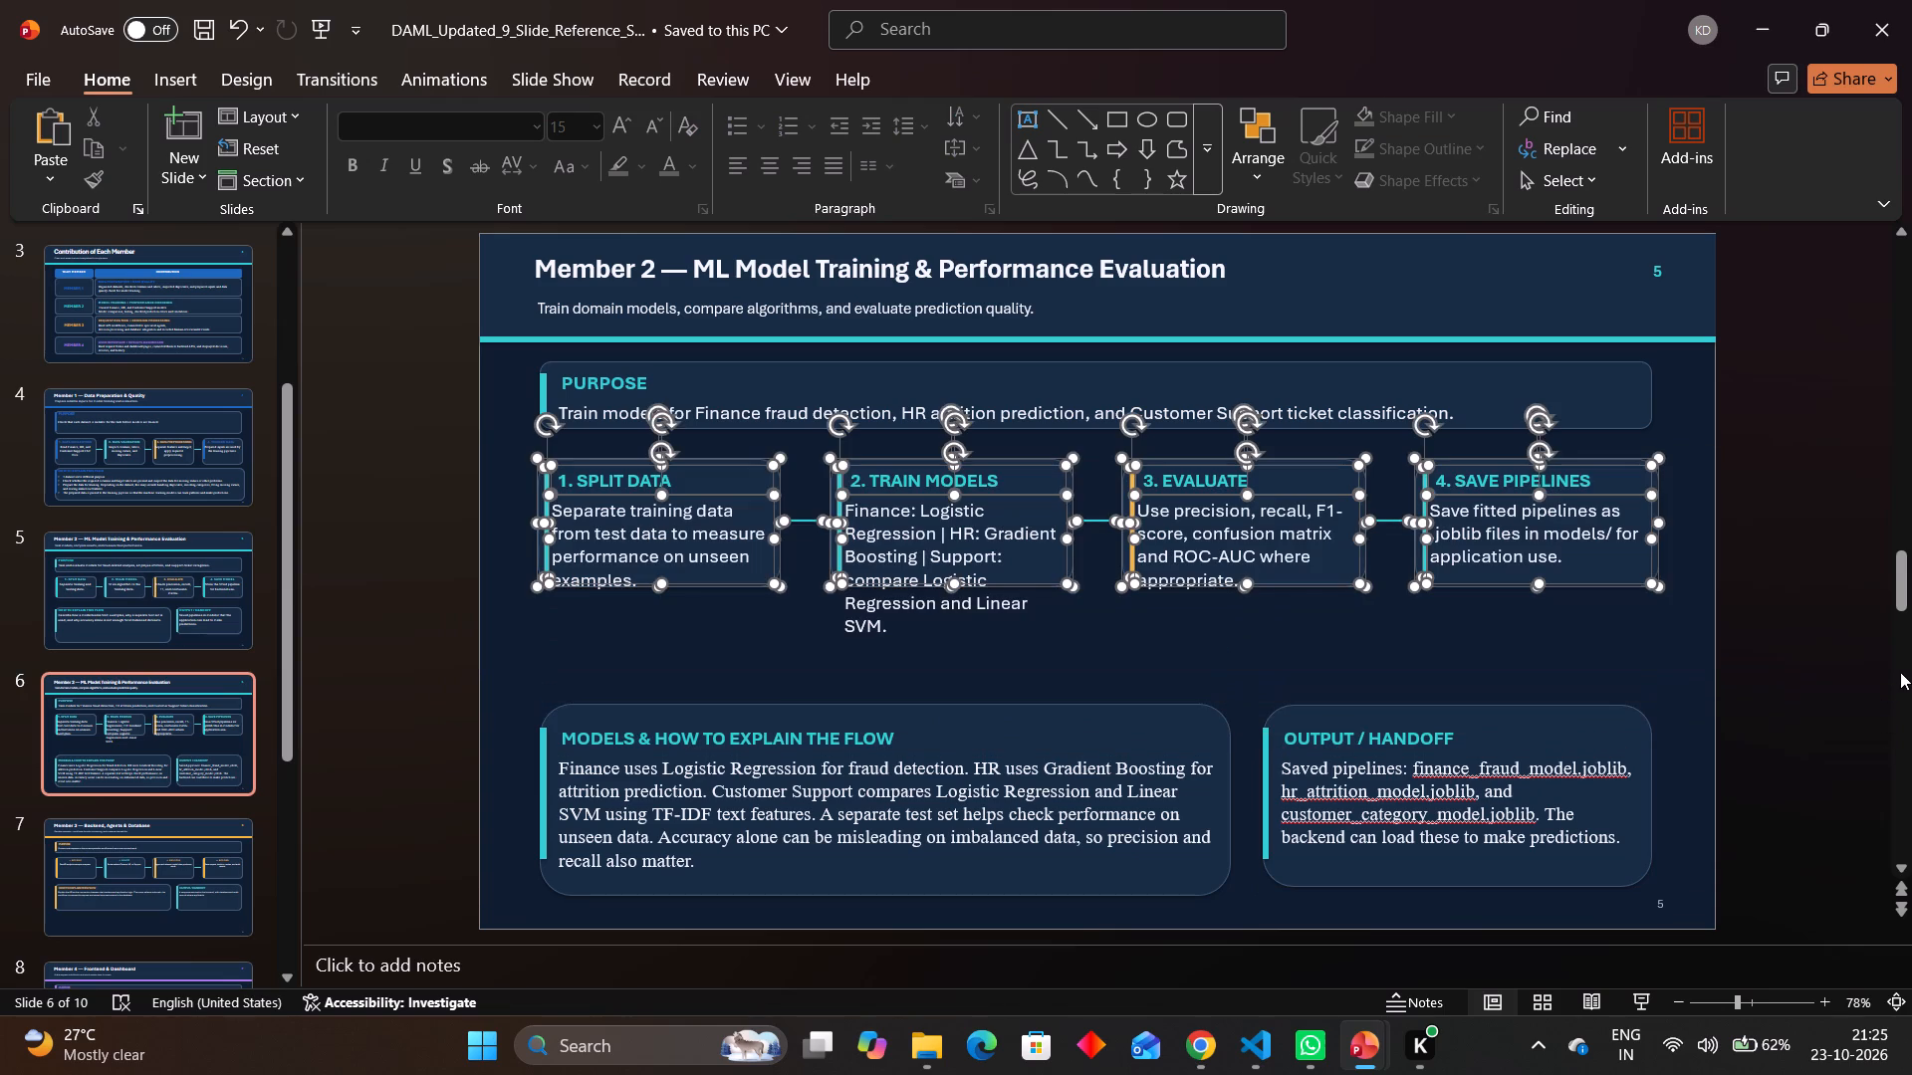
key("Down")
key("Down")
key("Down")
key("Down")
key("Down")
key("Down")
key("Down")
key("Down")
key("Down")
key("Down")
key("Down")
key("Down")
key("Up")
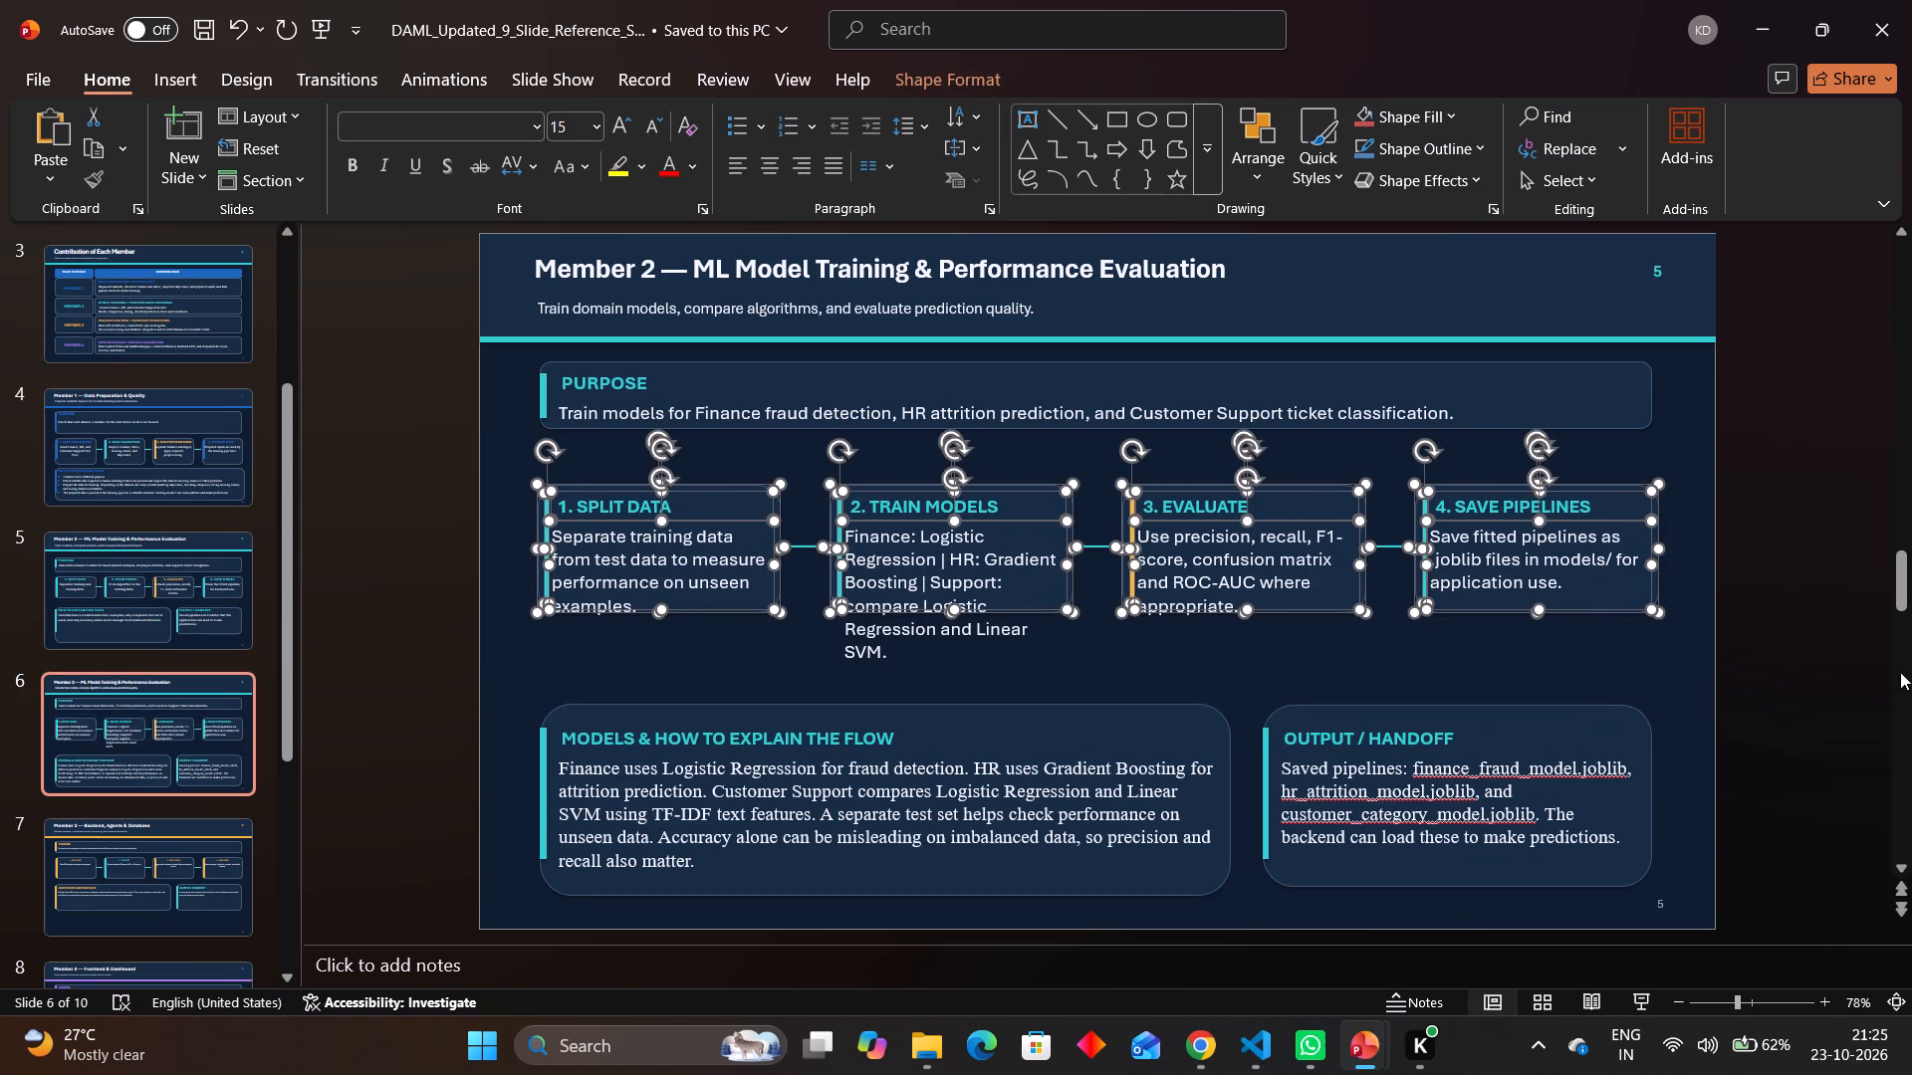
left_click(1712, 639)
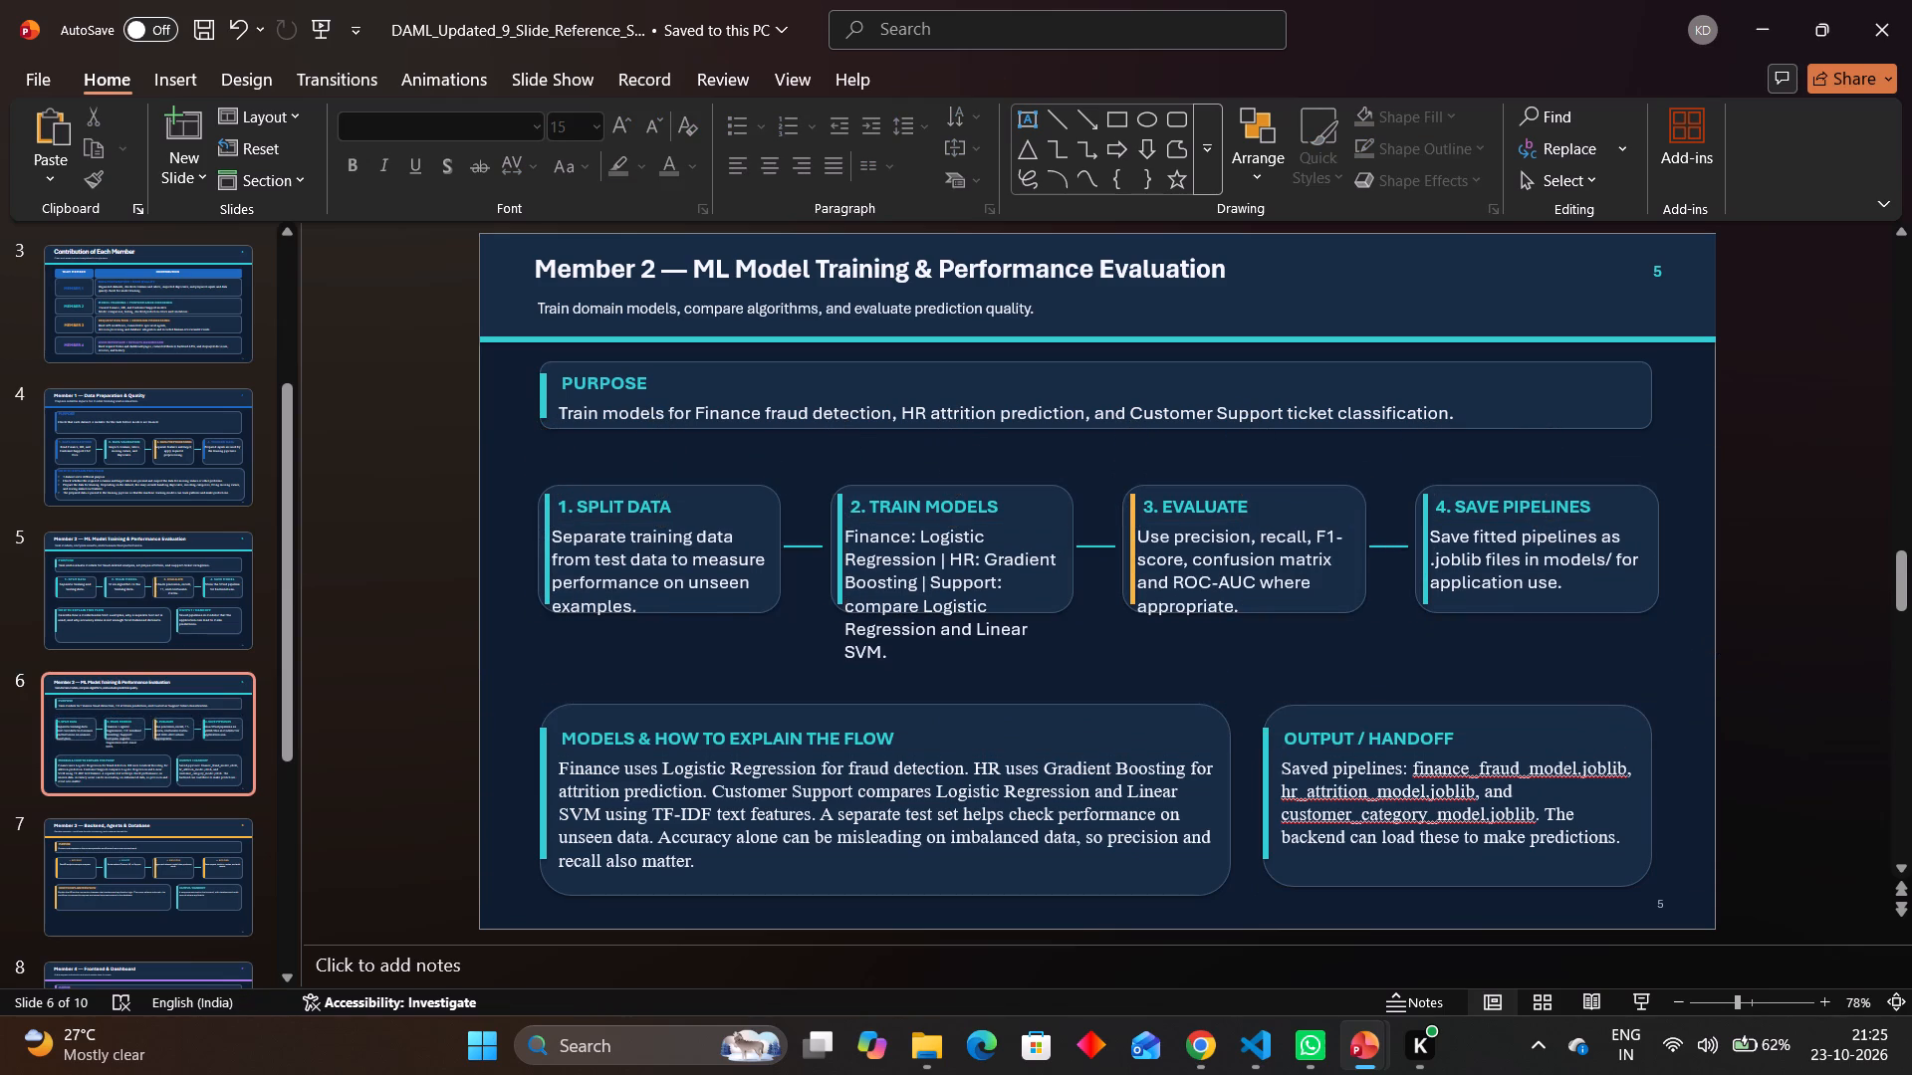
Change the body text font of the 1. SPLIT DATA and 2. TRAIN MODELS cards to Times New Roman.
left_click(752, 555)
left_click(734, 520)
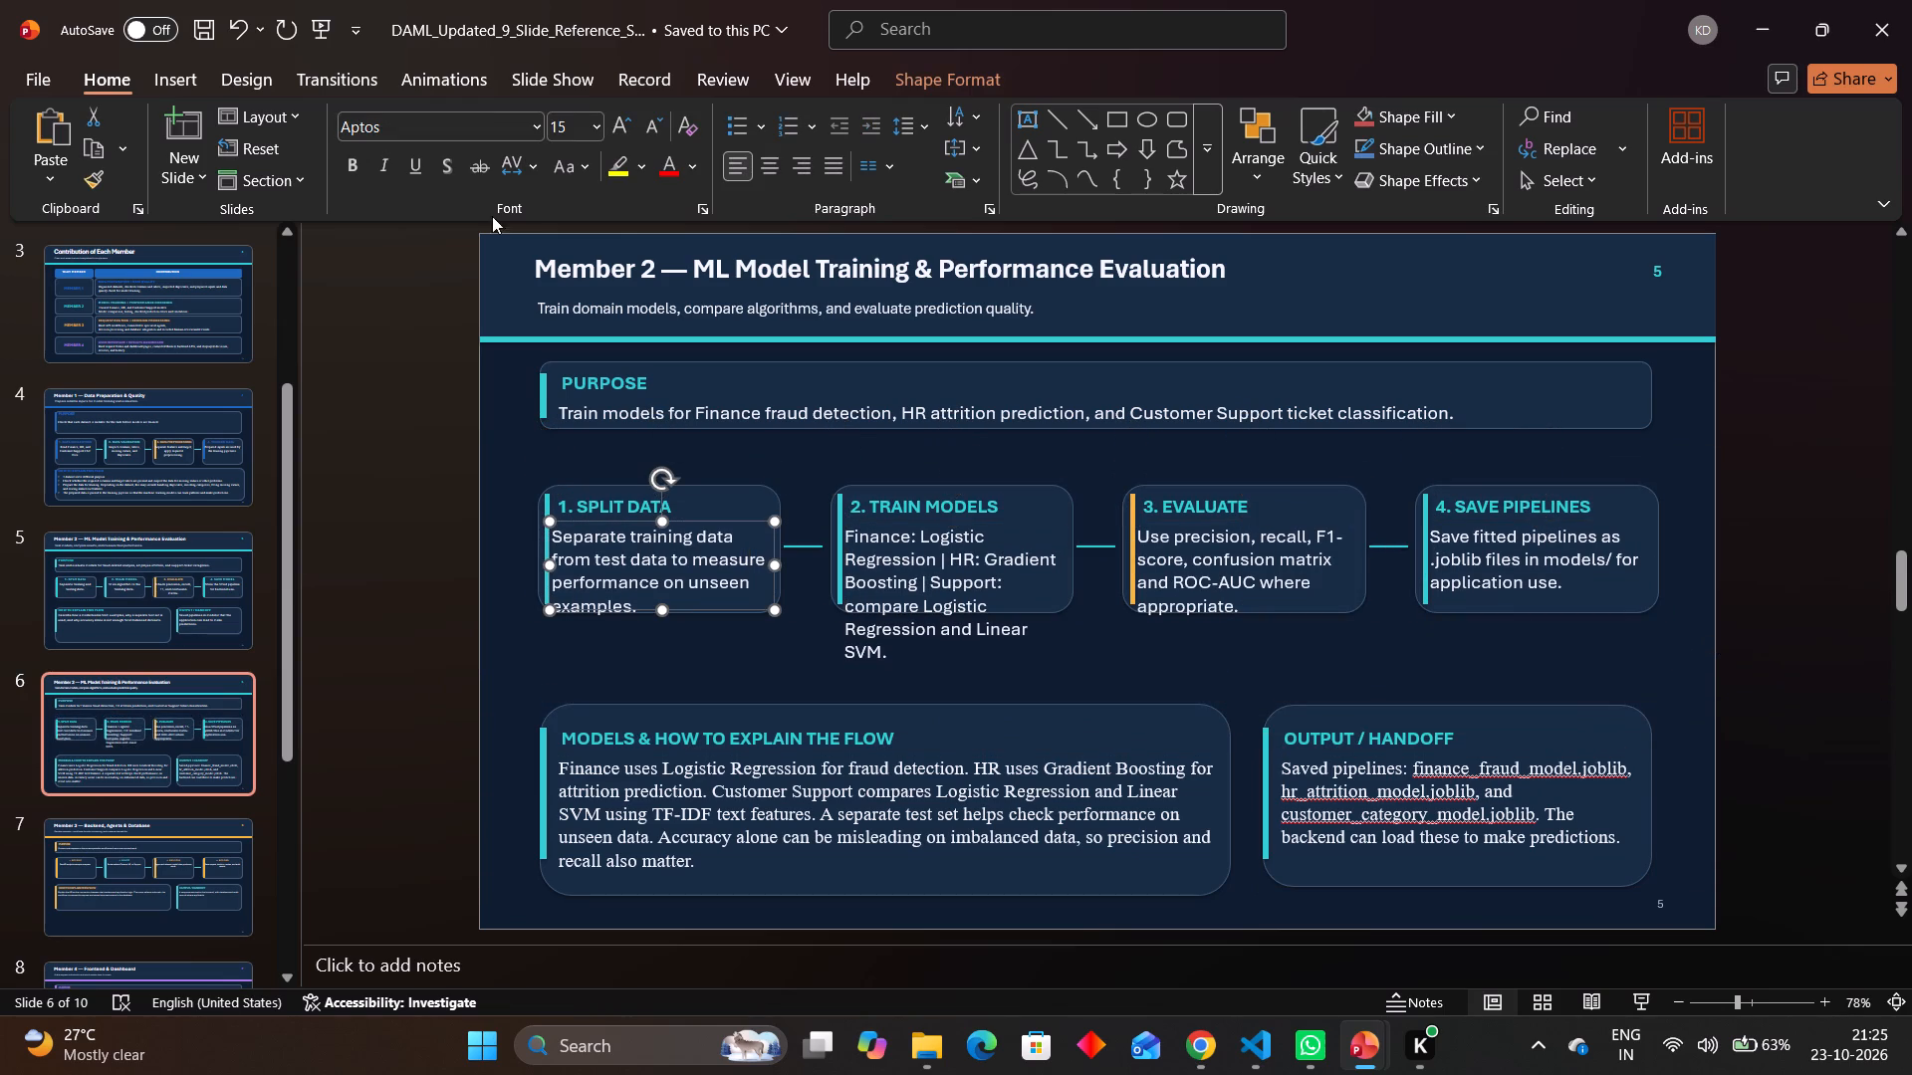
left_click(437, 124)
type("tim")
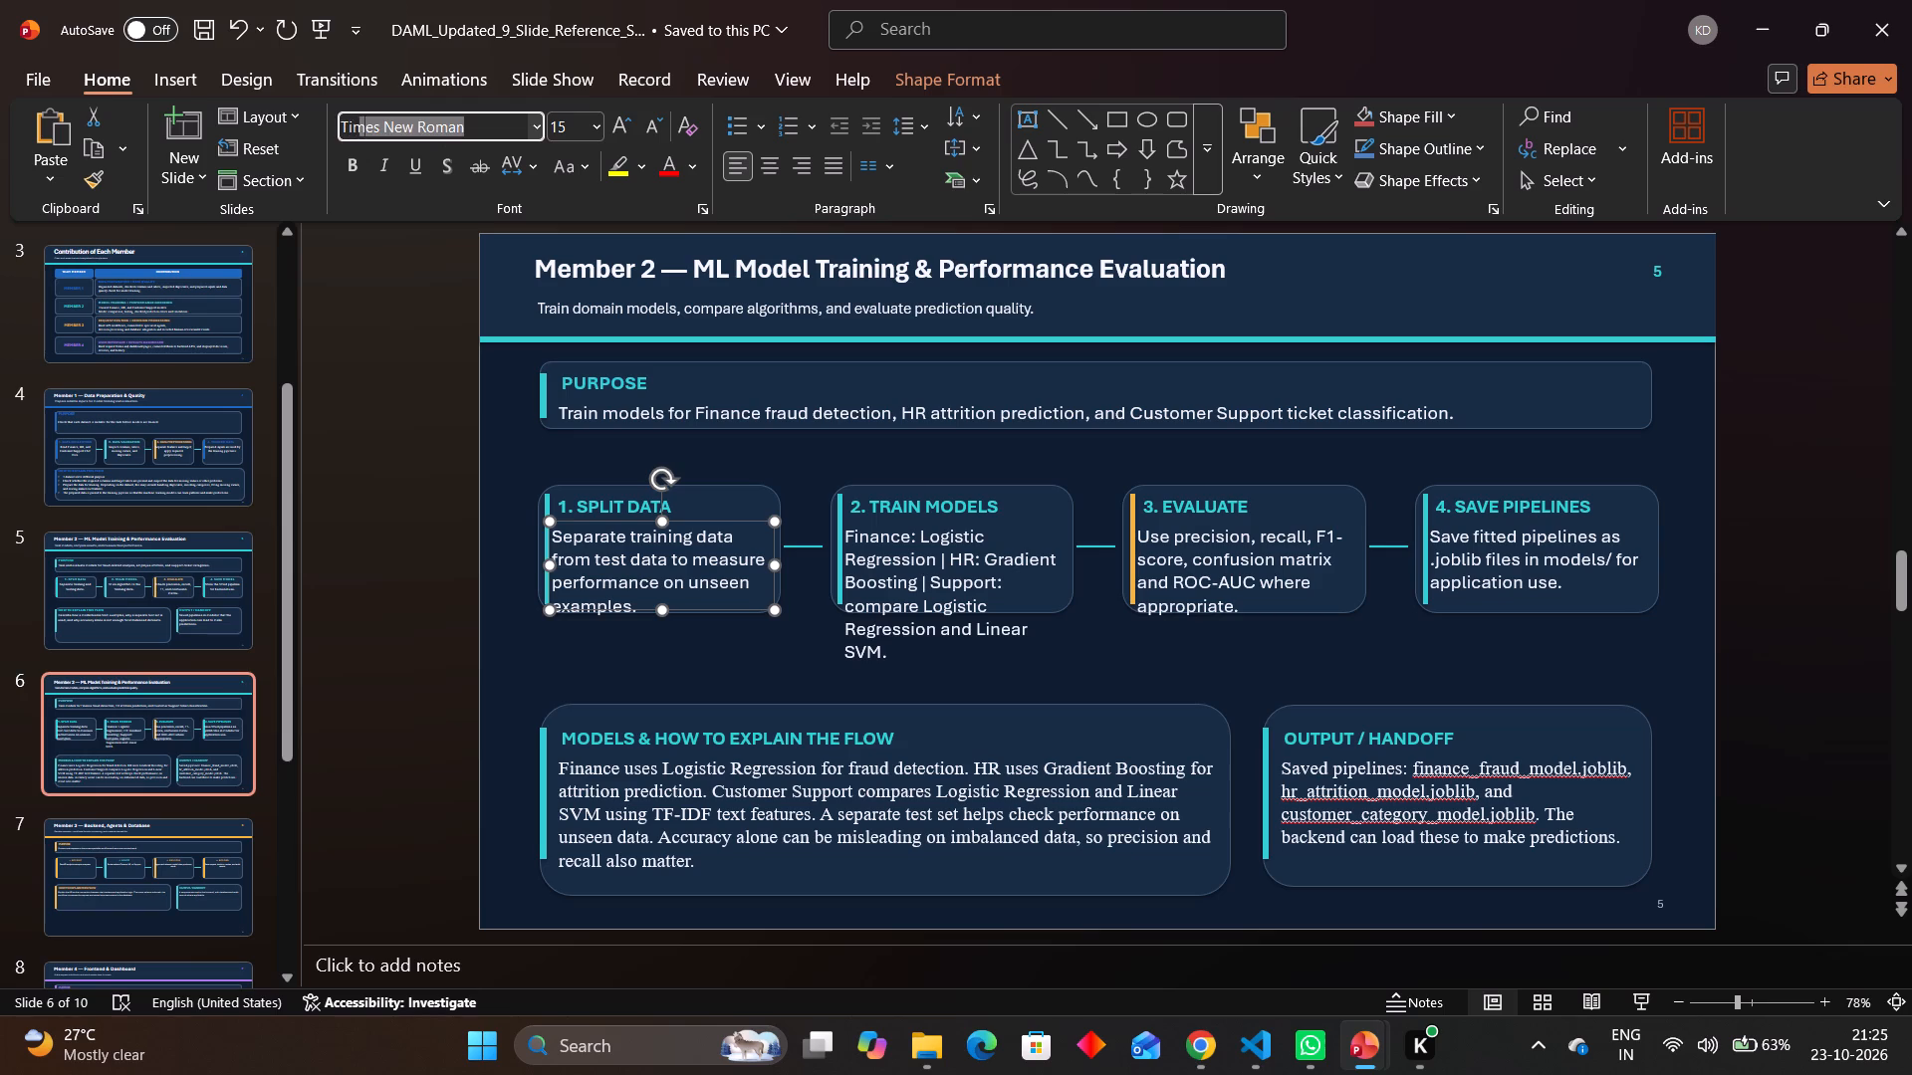
key("Return")
left_click(872, 534)
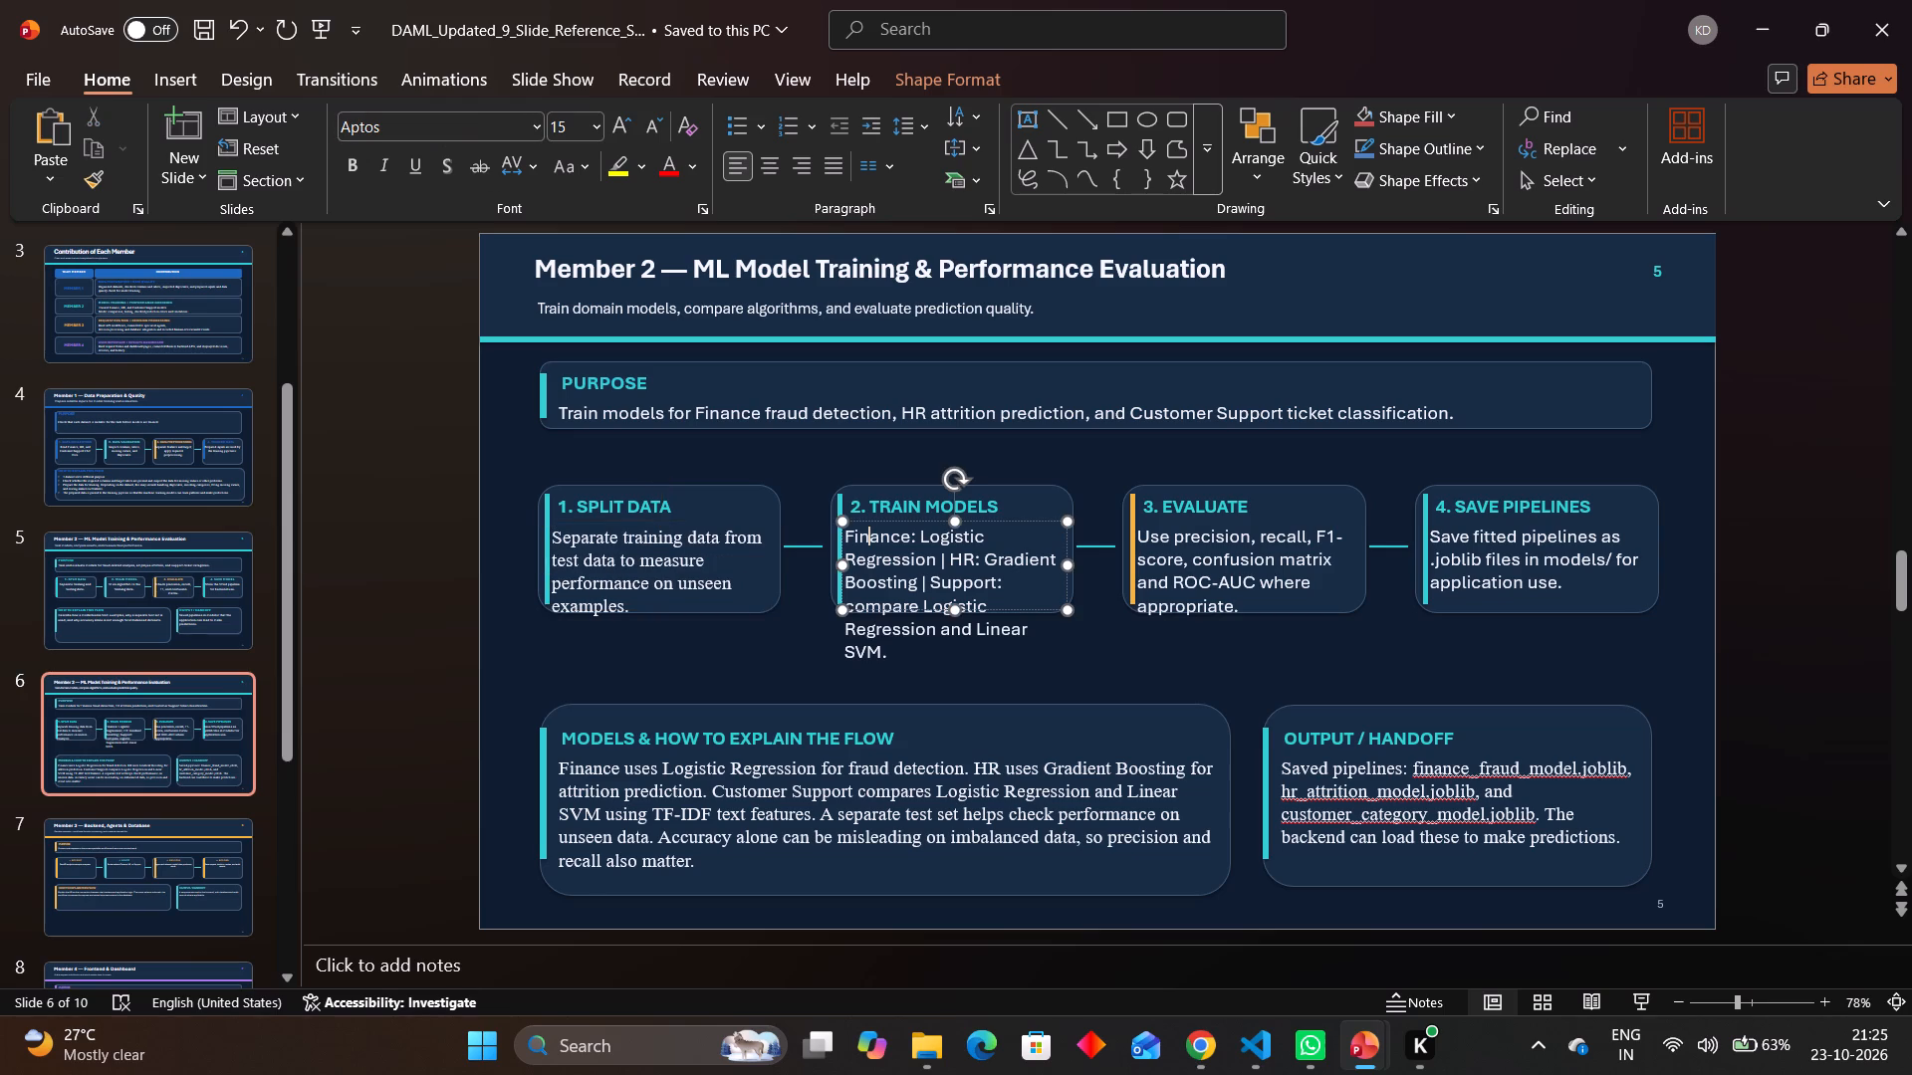
left_click(892, 522)
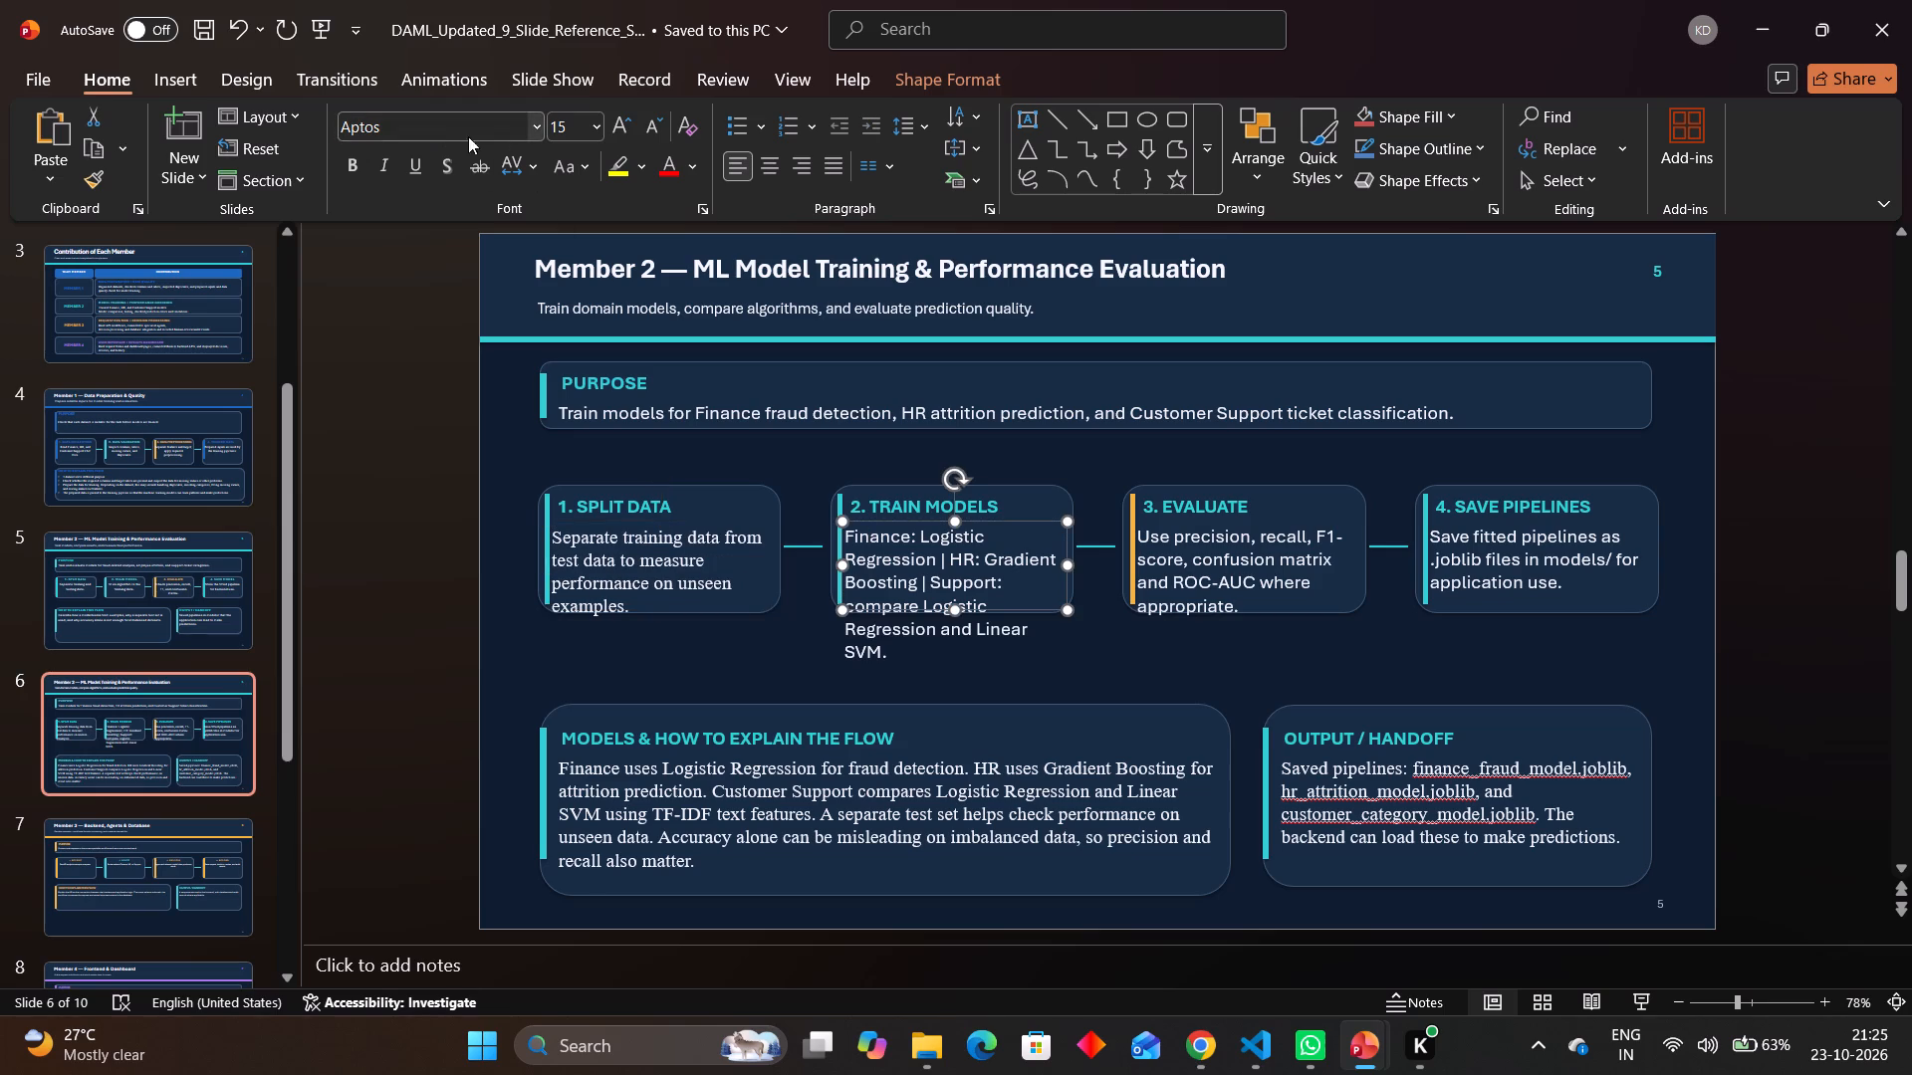
left_click(468, 132)
type("tim")
key("Return")
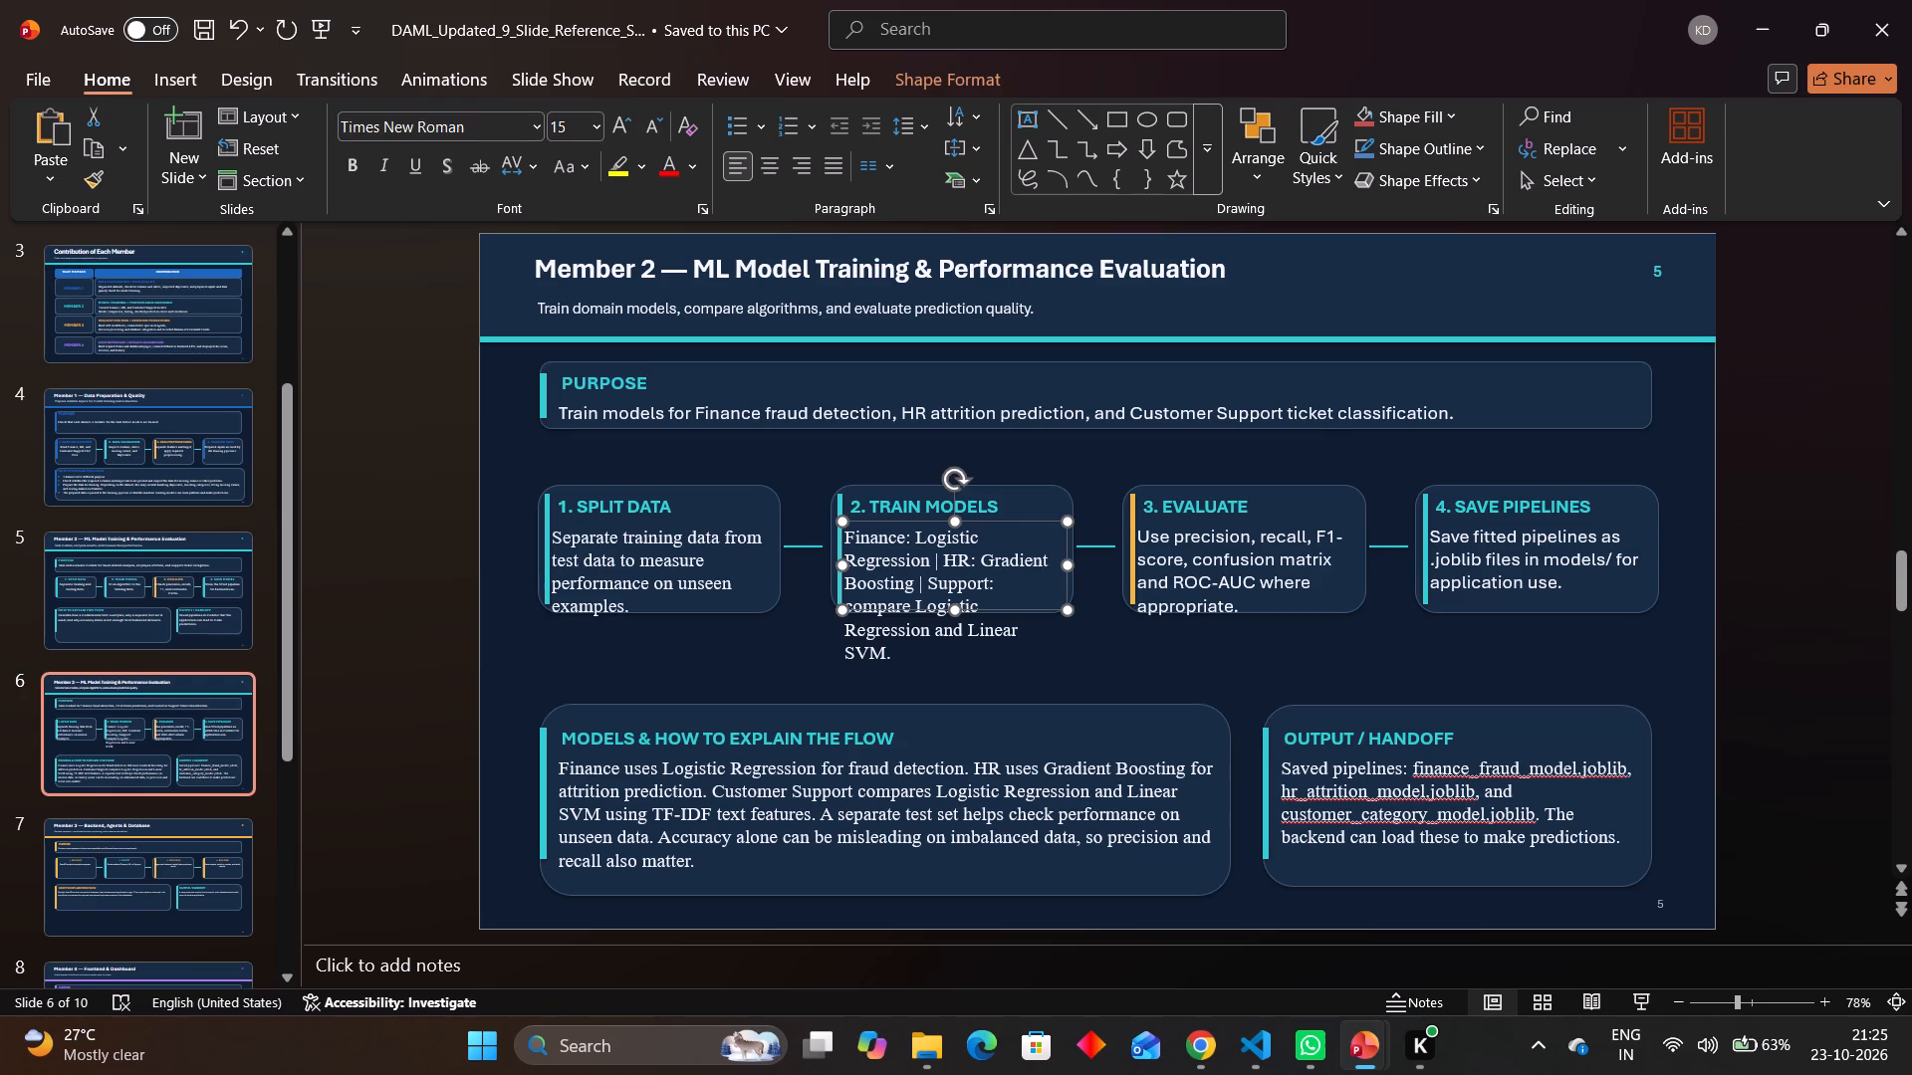
Change the body text font of the 3. EVALUATE and 4. SAVE PIPELINES cards to Times New Roman.
left_click(1290, 525)
left_click(1302, 519)
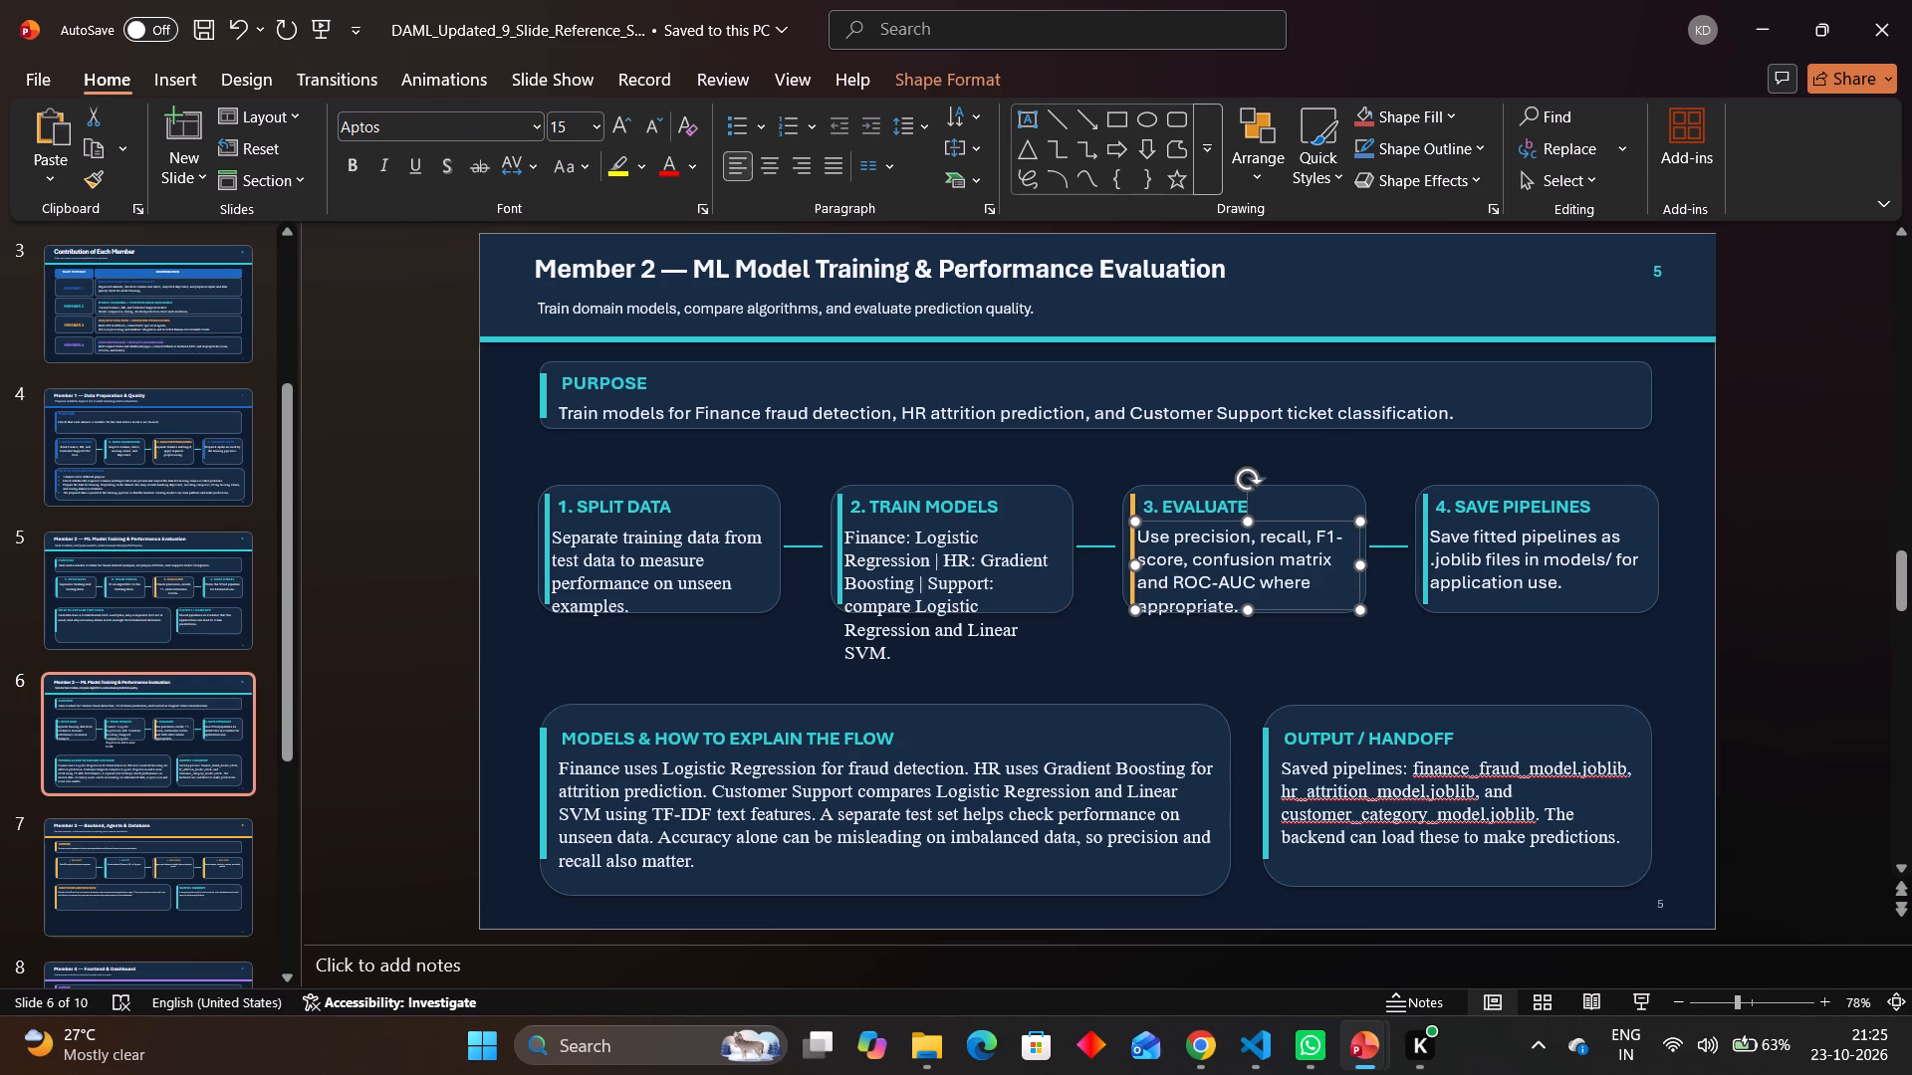
left_click(458, 130)
type("tim")
key("Return")
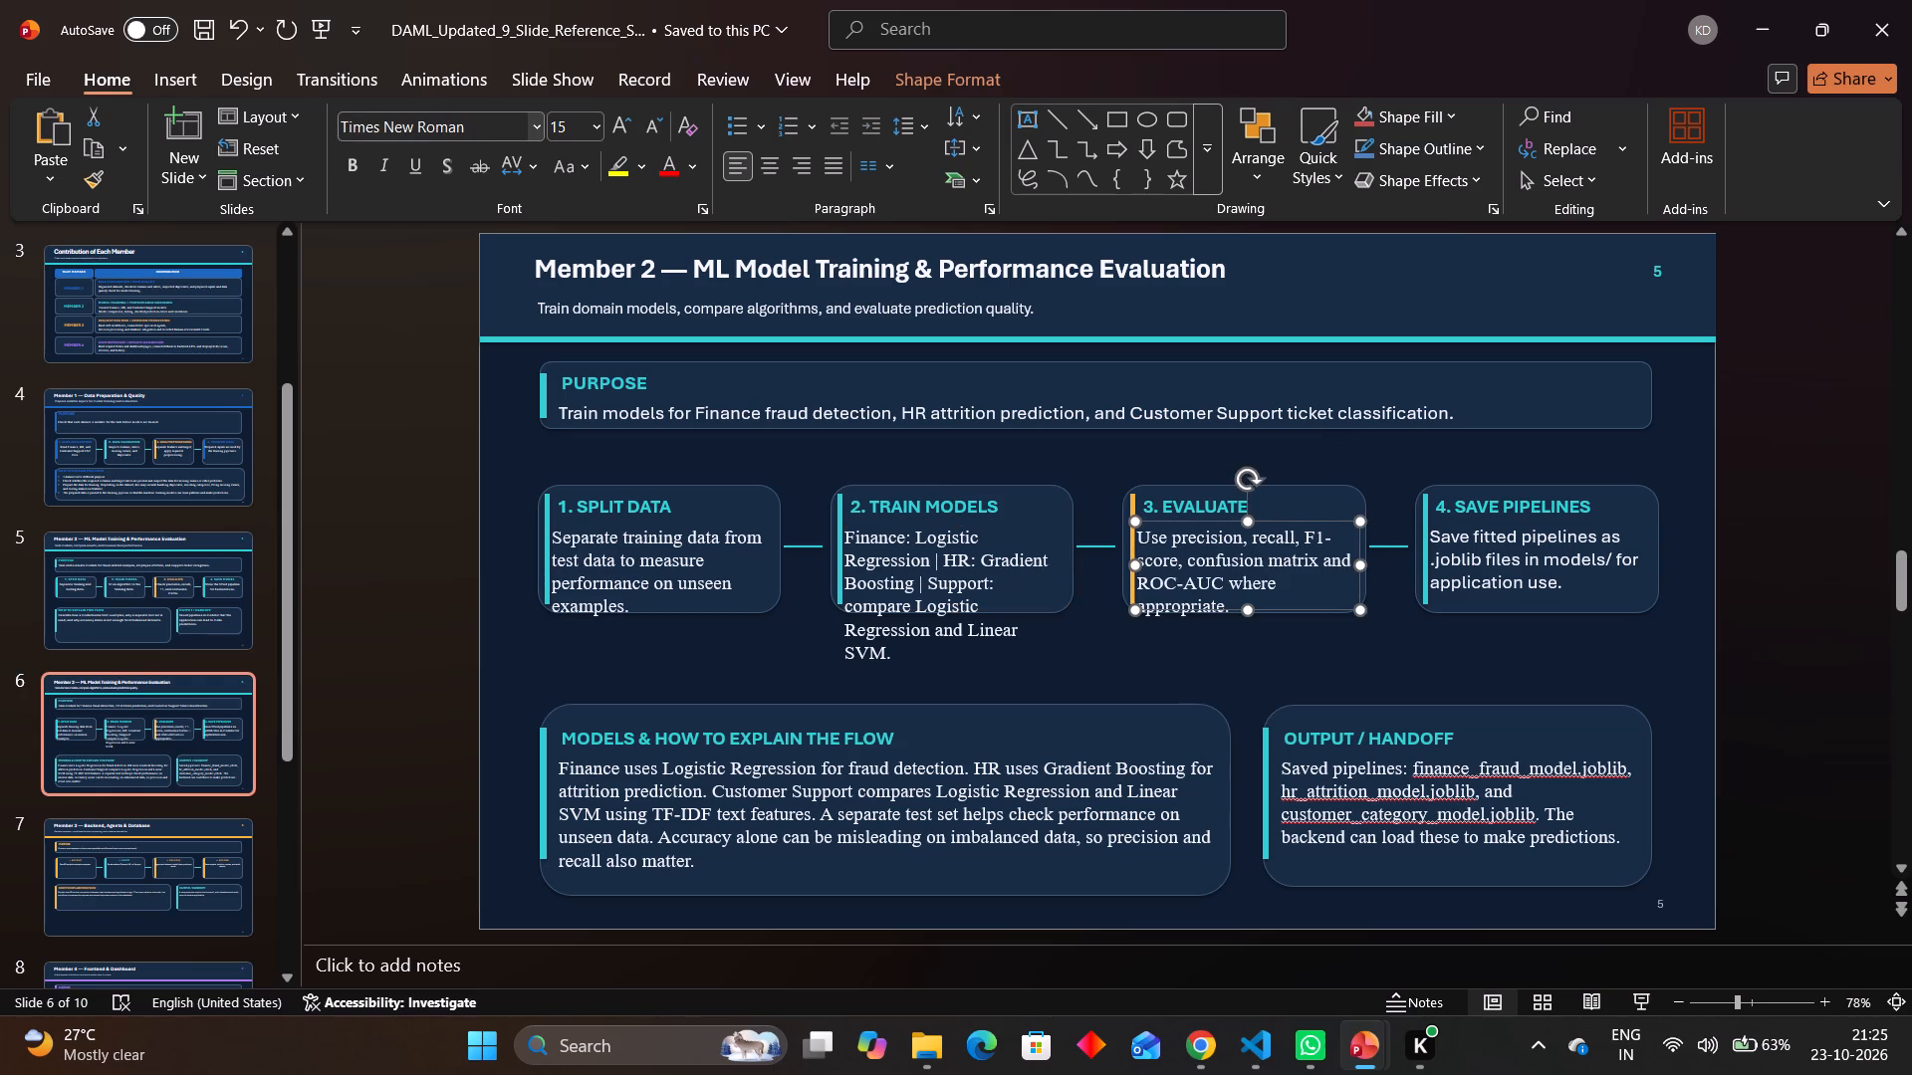
left_click(1512, 554)
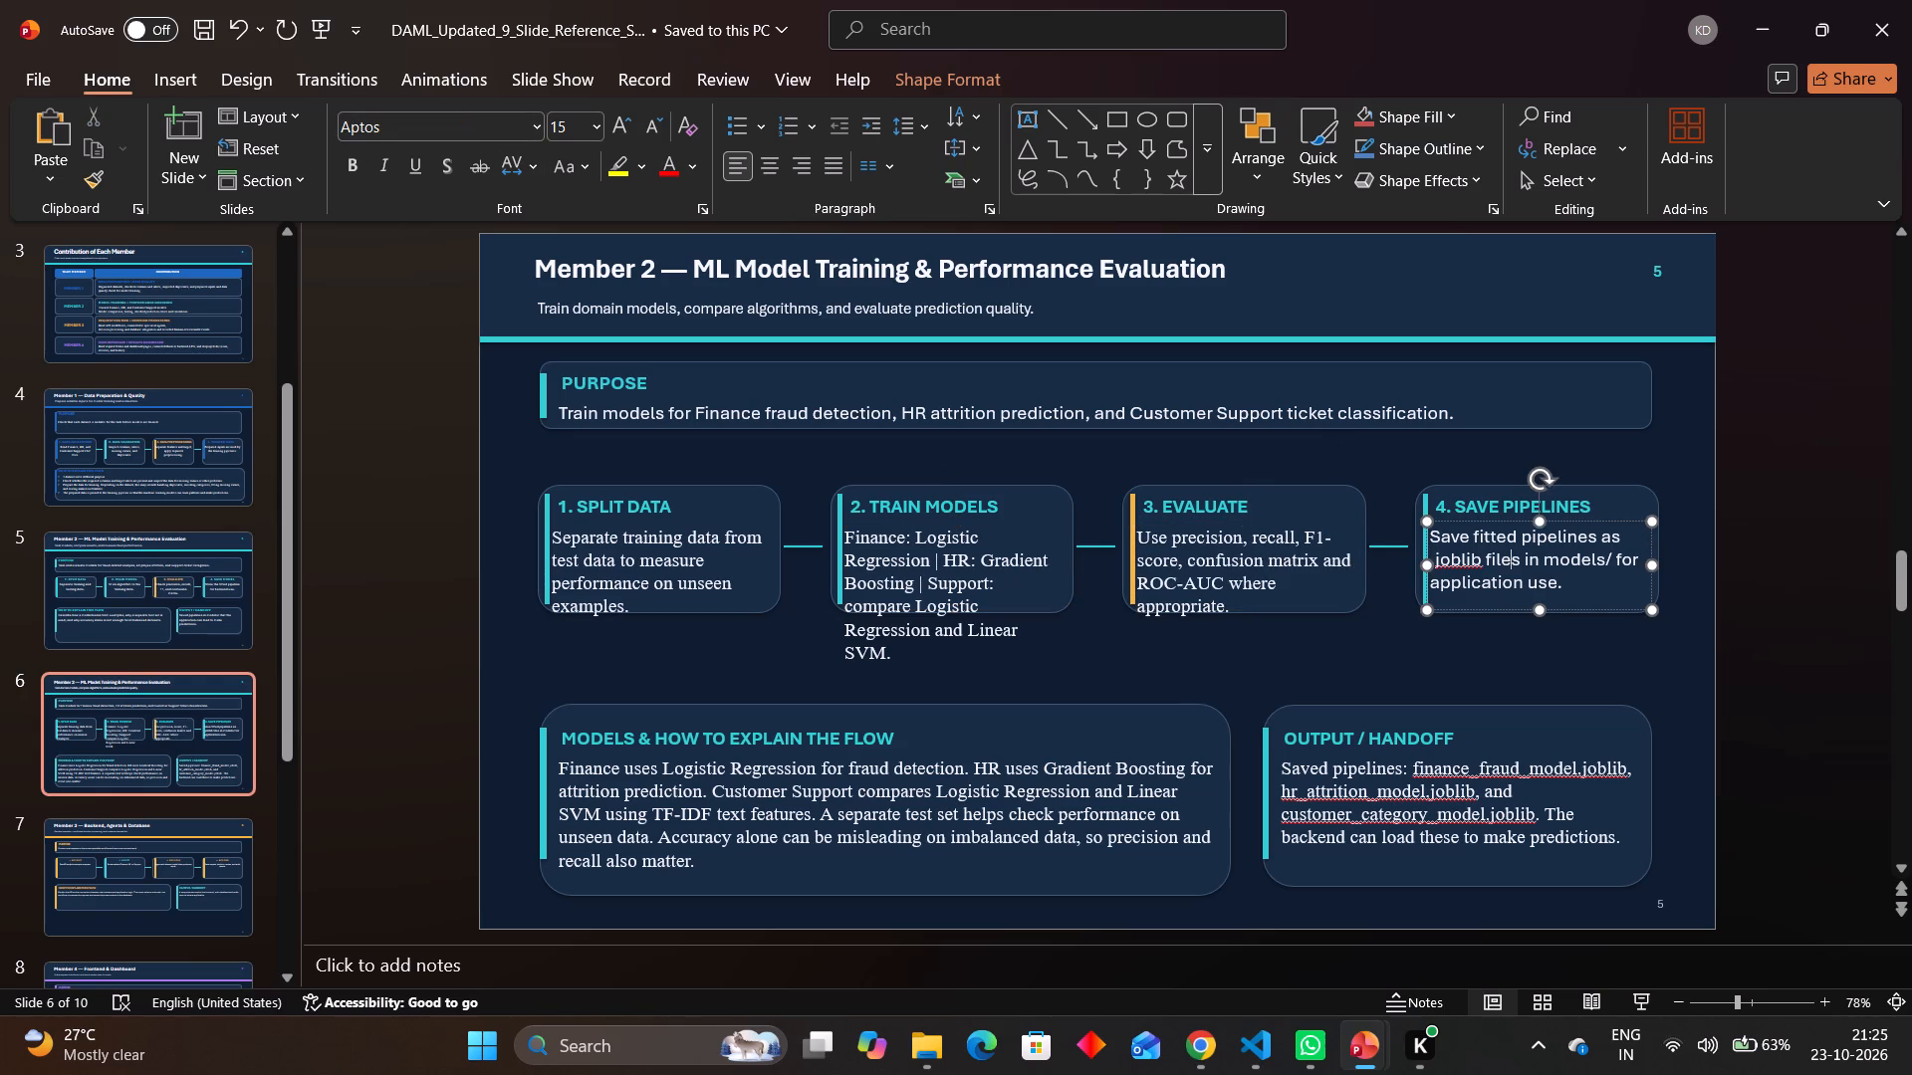
left_click(1576, 519)
left_click(439, 135)
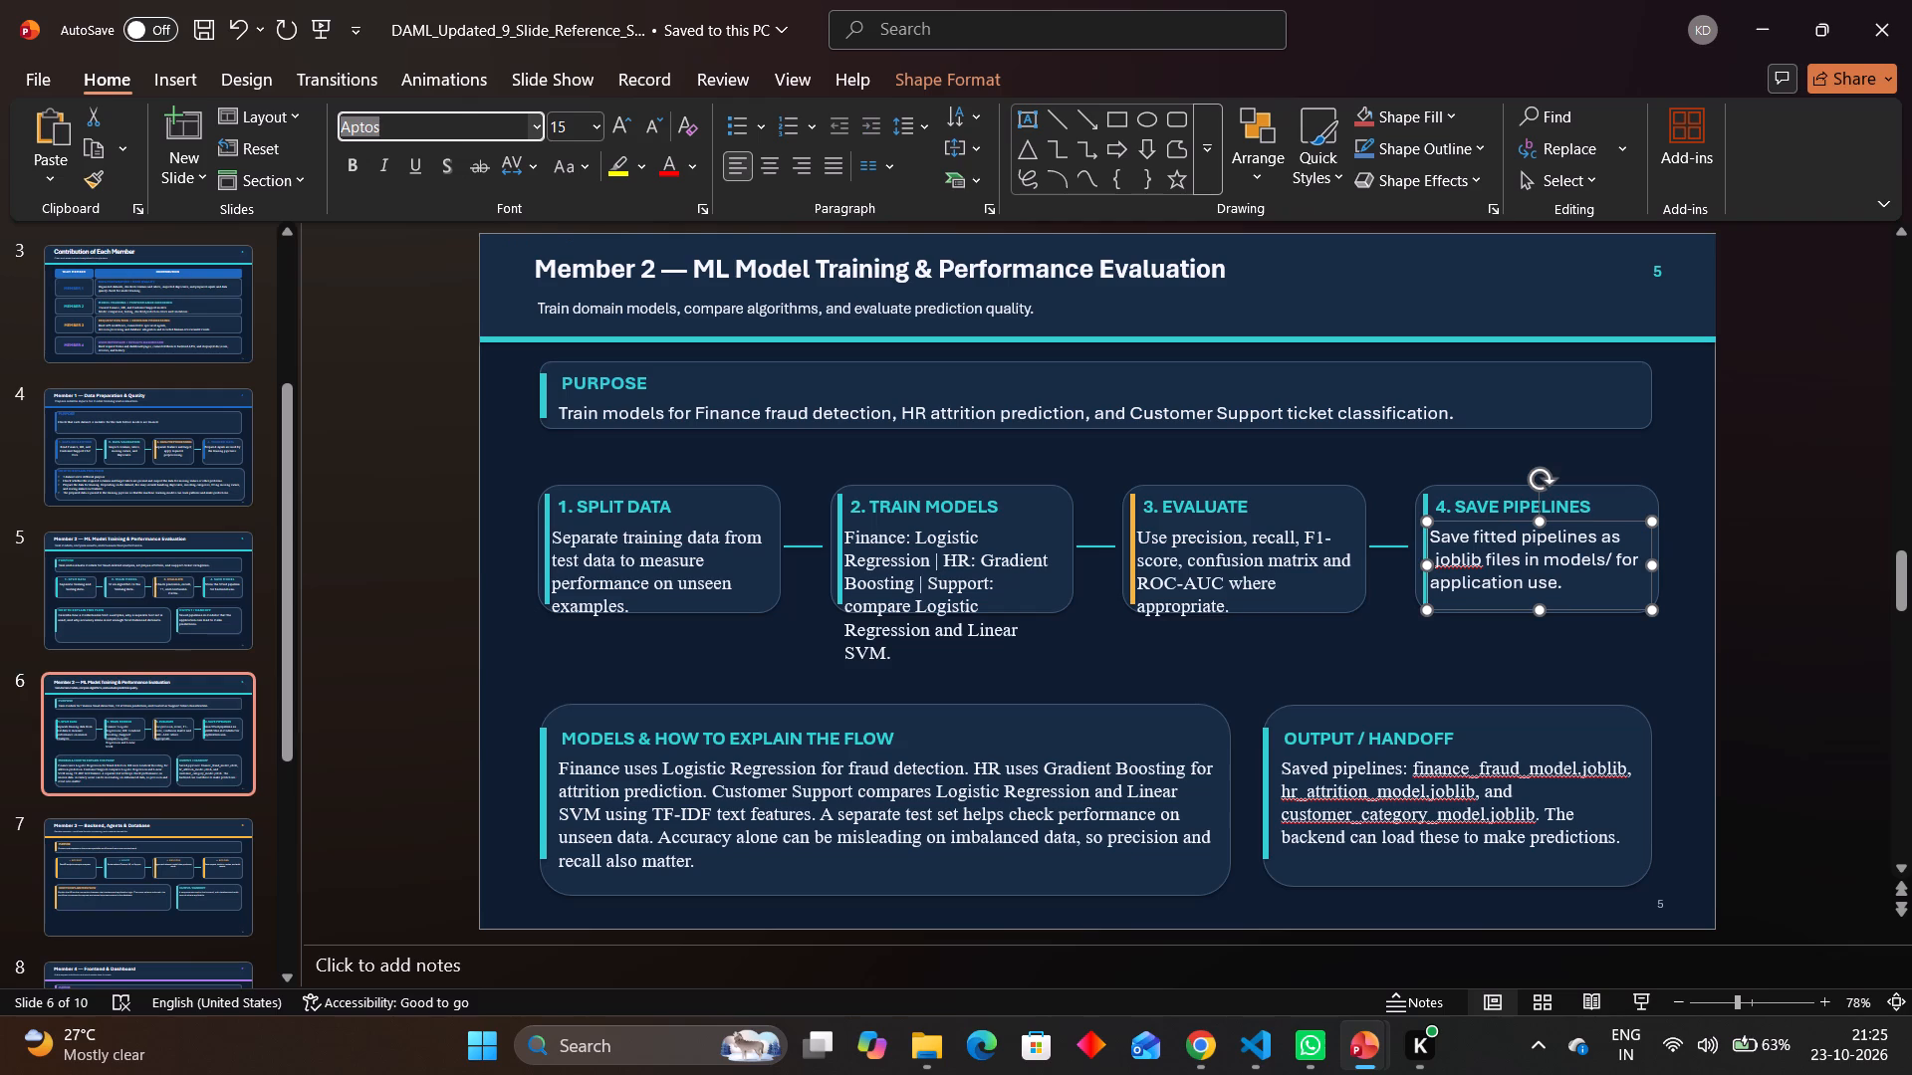
type("tim")
key("Return")
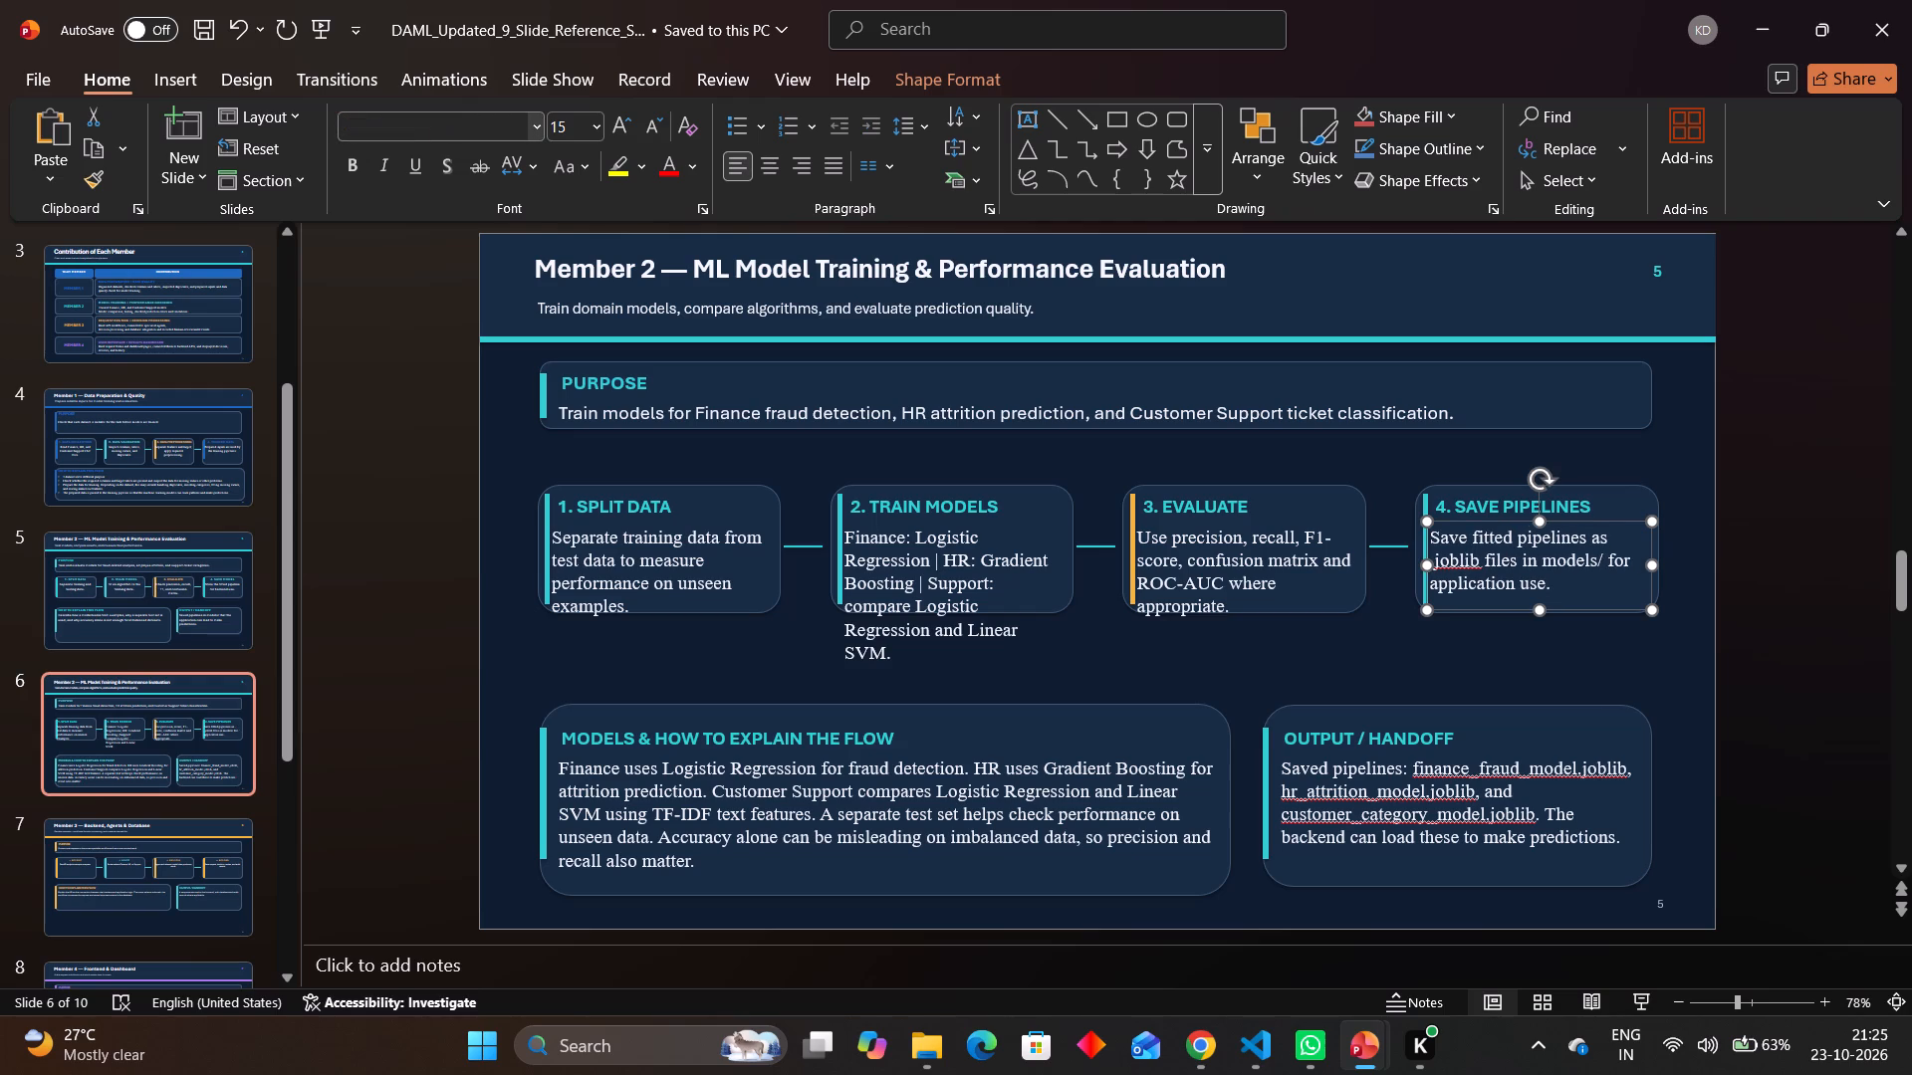
Extend the 1. SPLIT DATA card's background downward to just above the MODELS box and delete its teal accent bar.
left_click(777, 592)
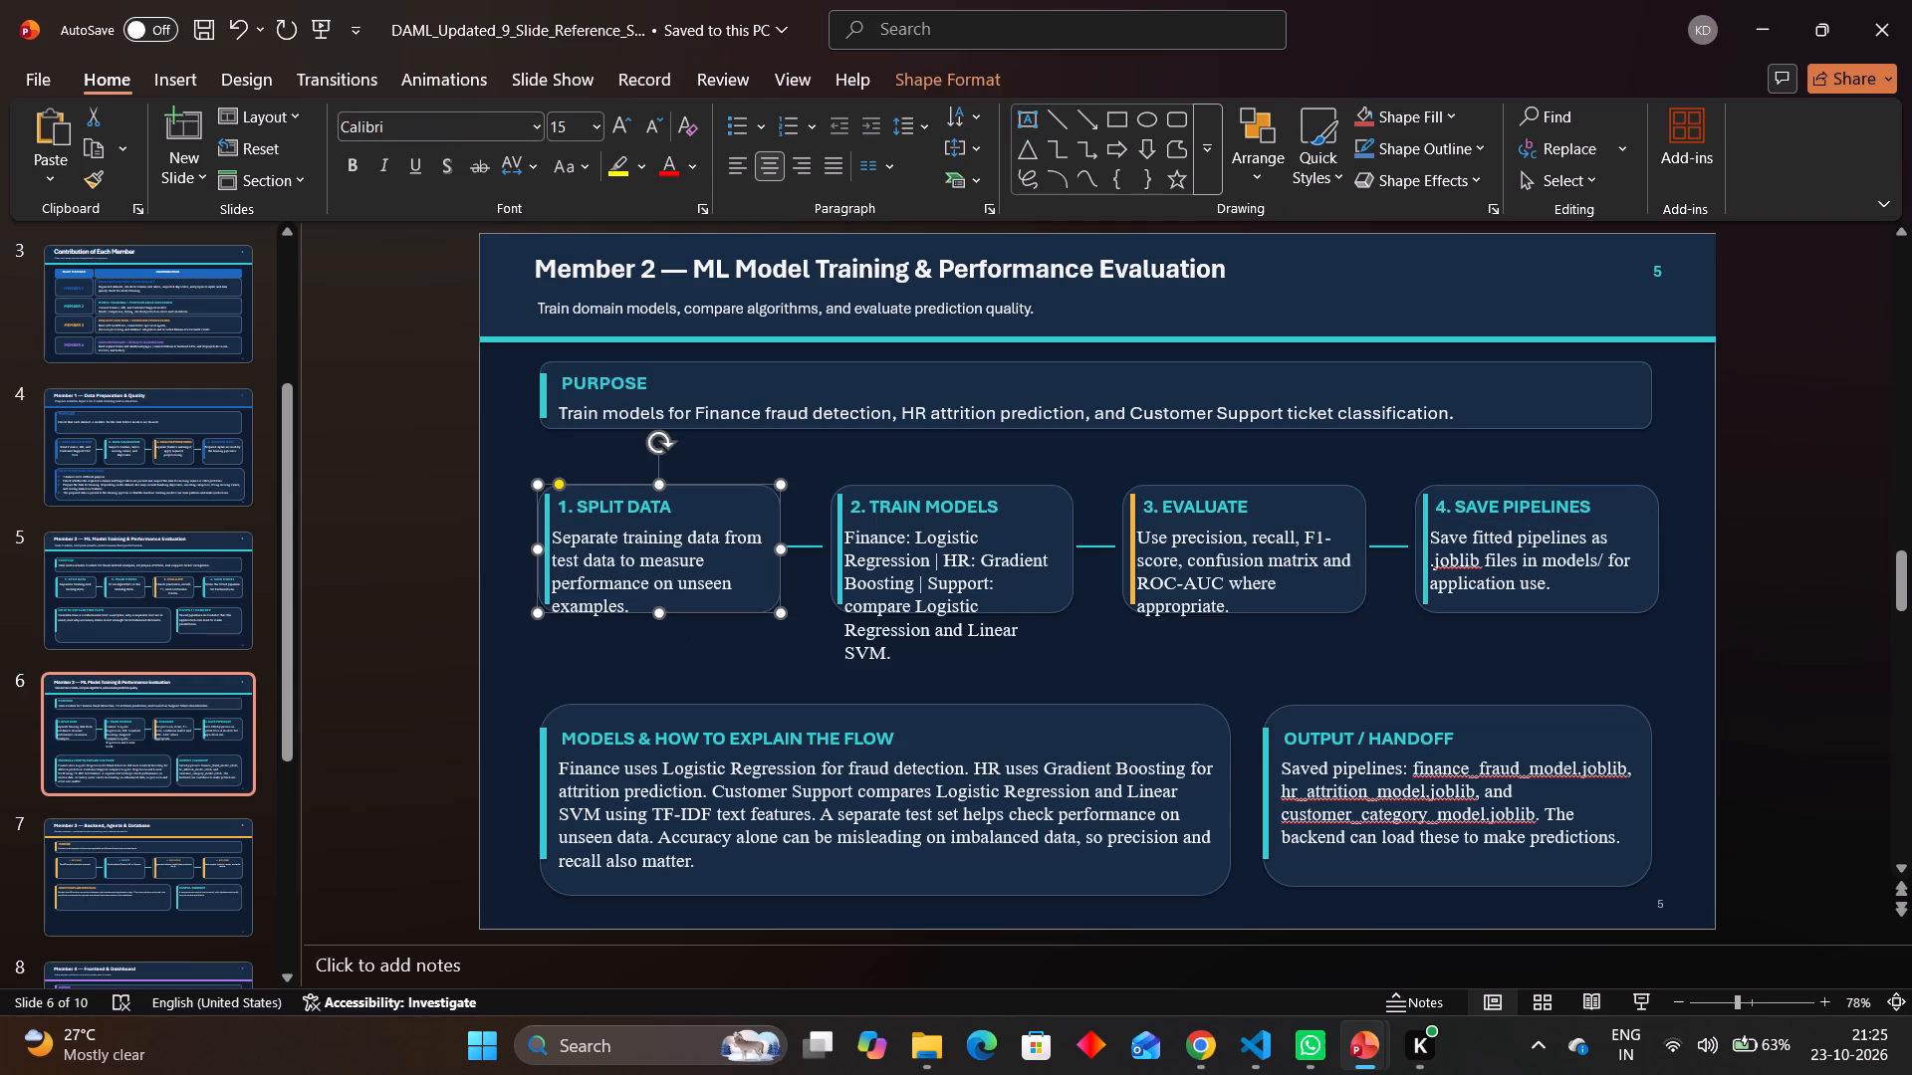
left_click_drag(657, 612, 659, 676)
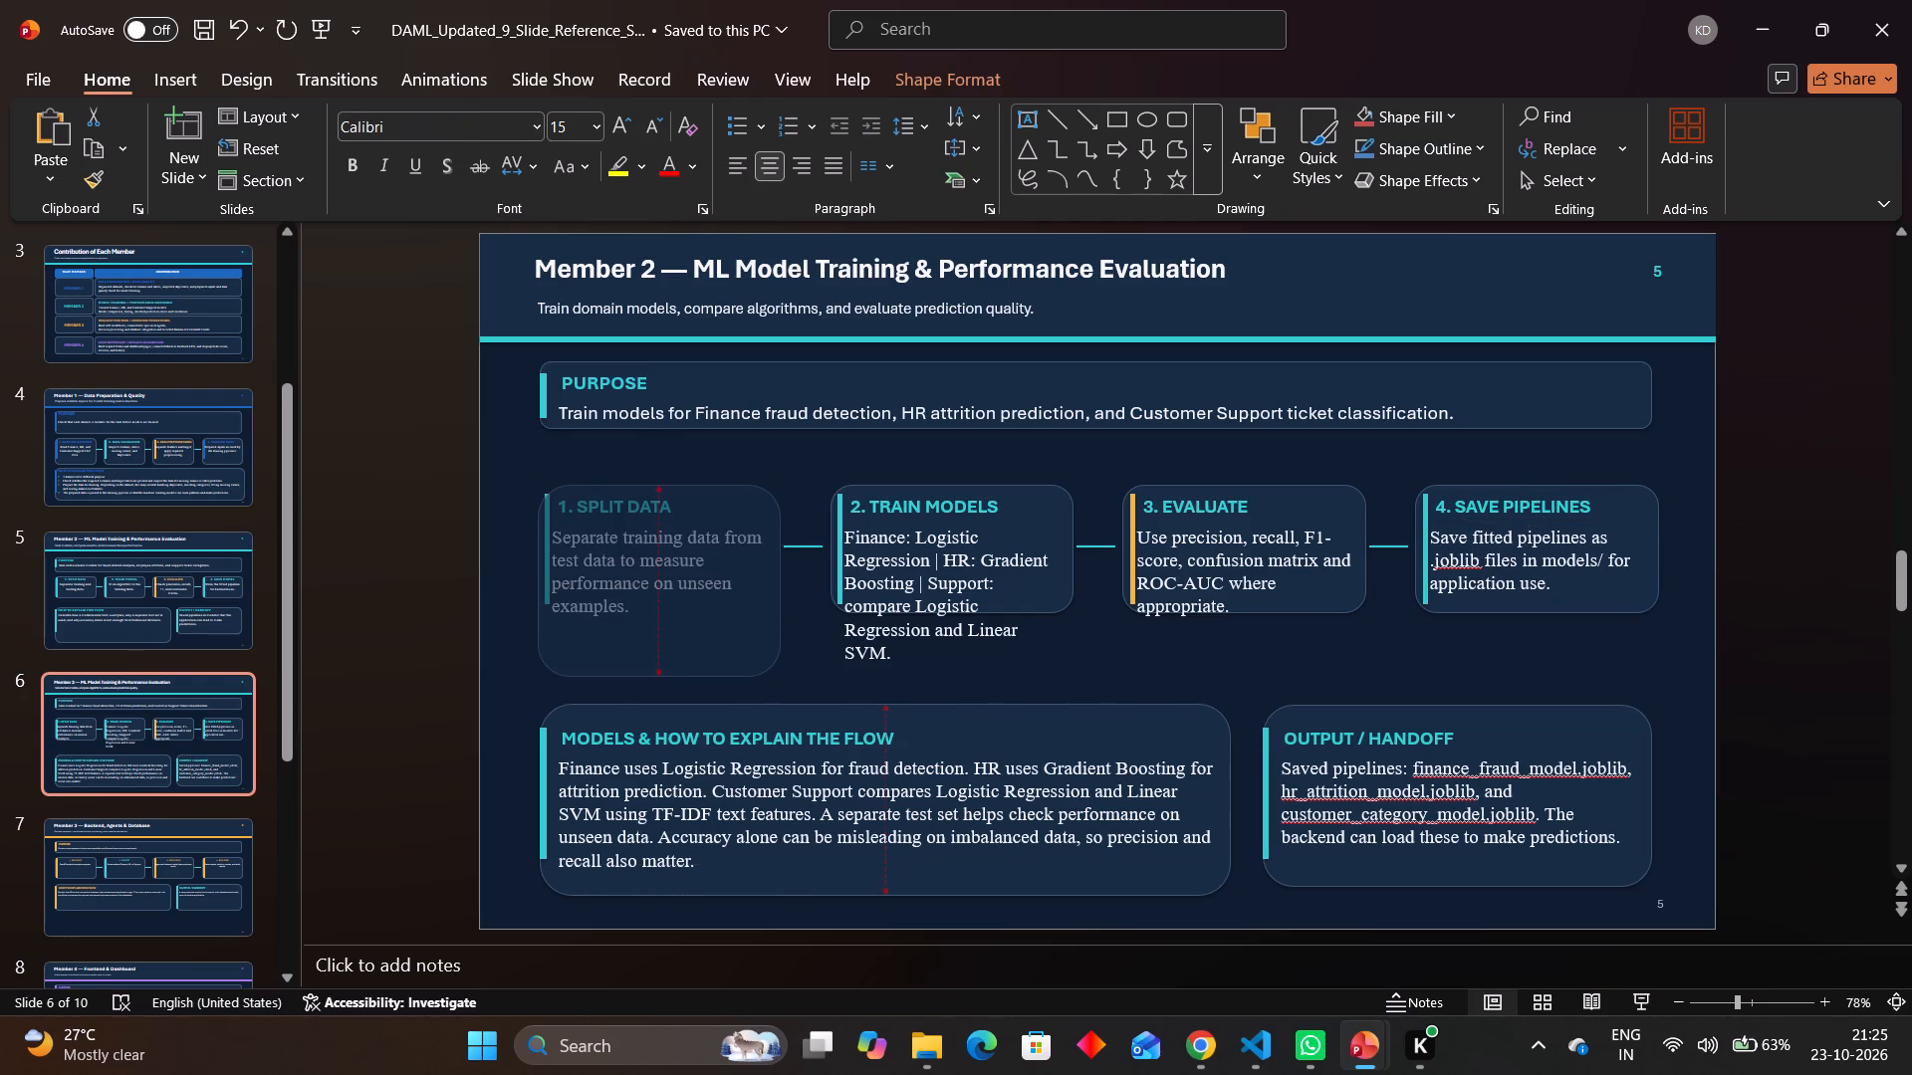
left_click_drag(659, 676, 660, 668)
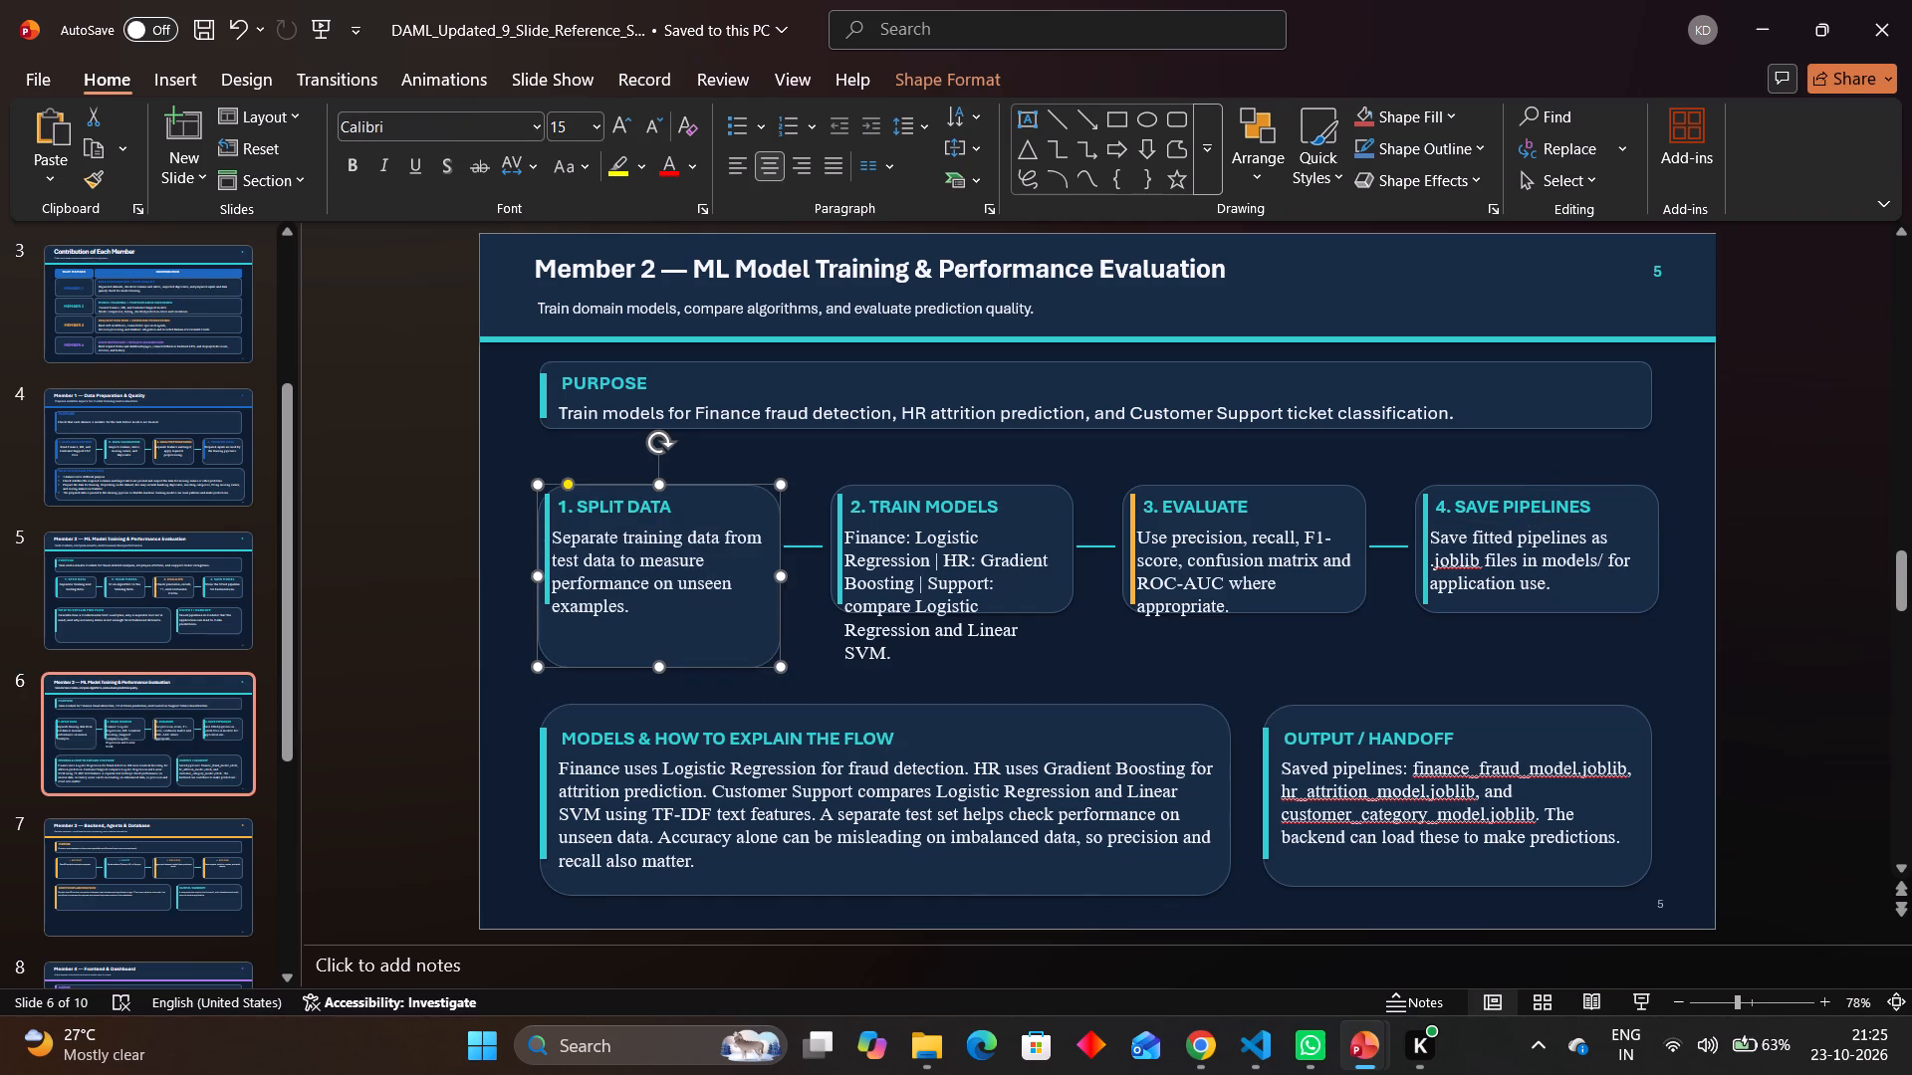
left_click(551, 507)
key("BackSpace")
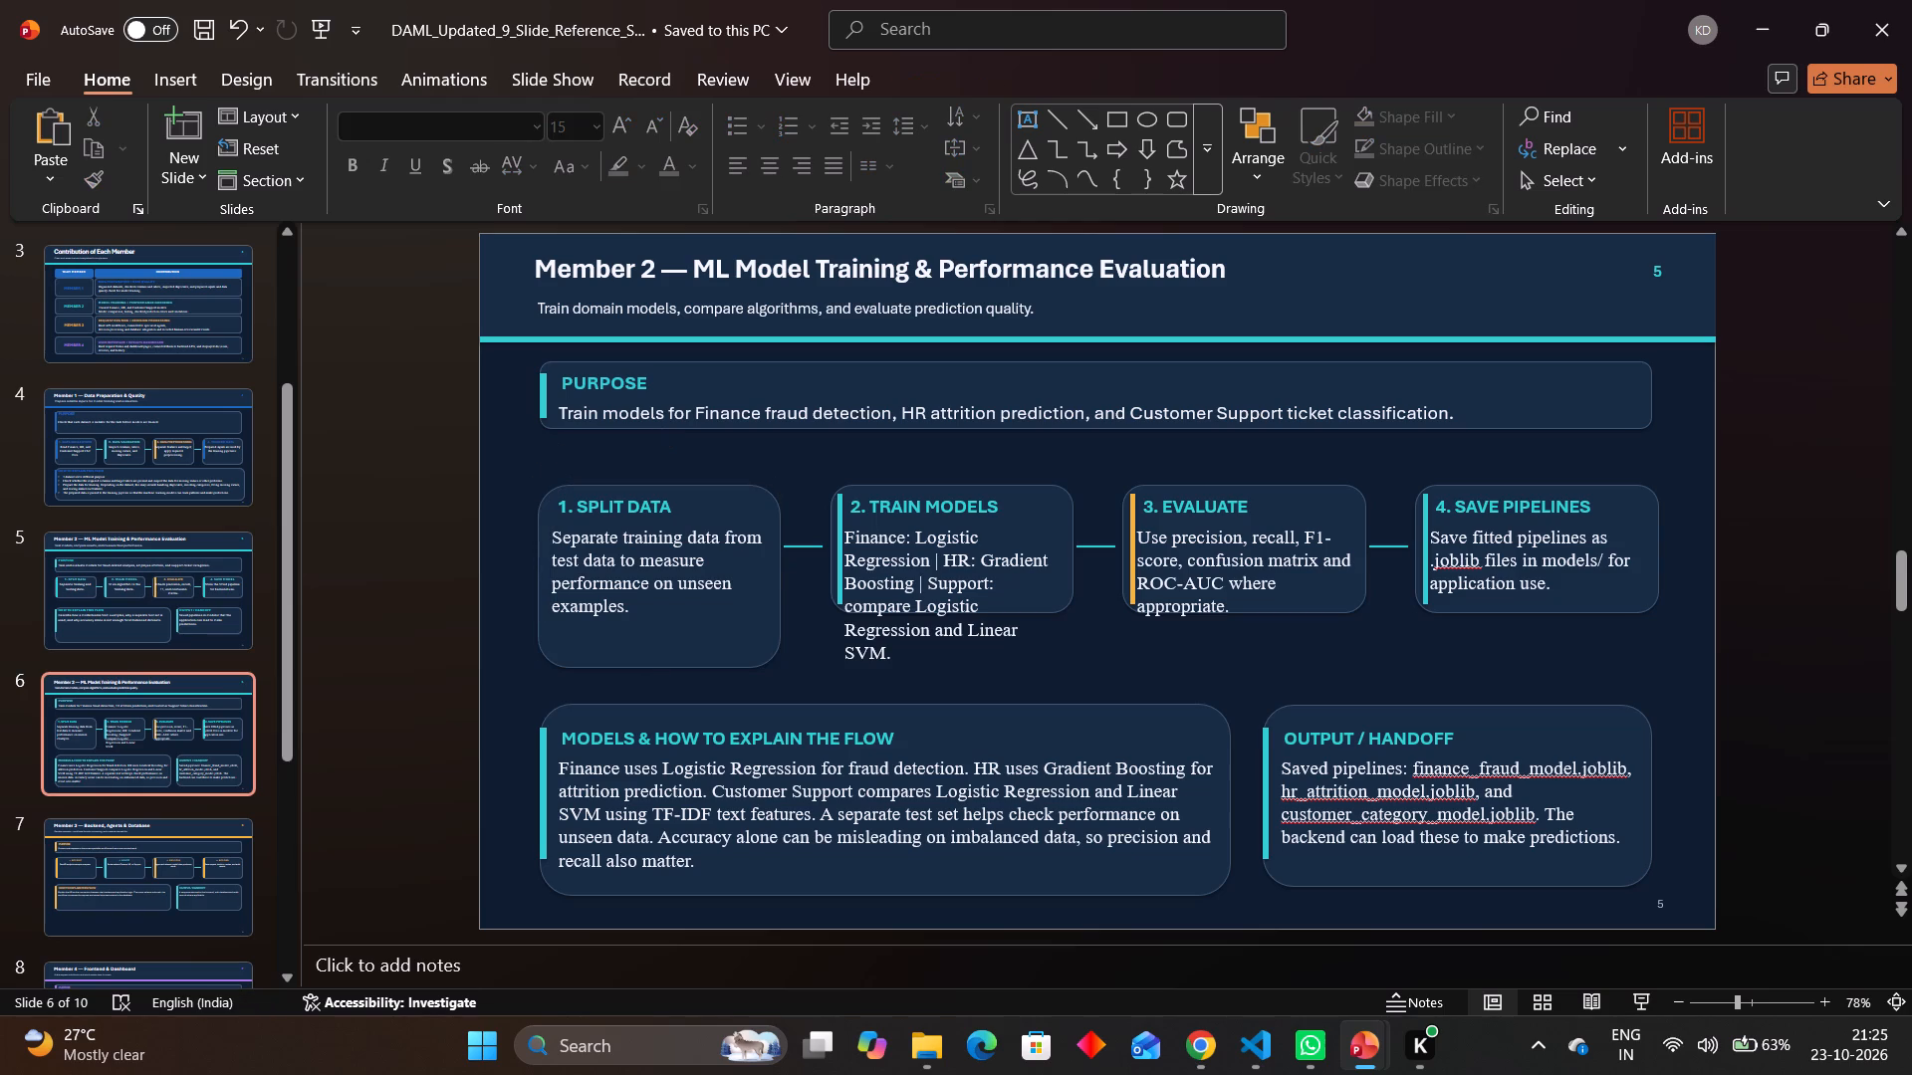
Delete the 2. TRAIN MODELS card's teal accent bar and extend its background downward to match the 1. SPLIT DATA card.
left_click(840, 571)
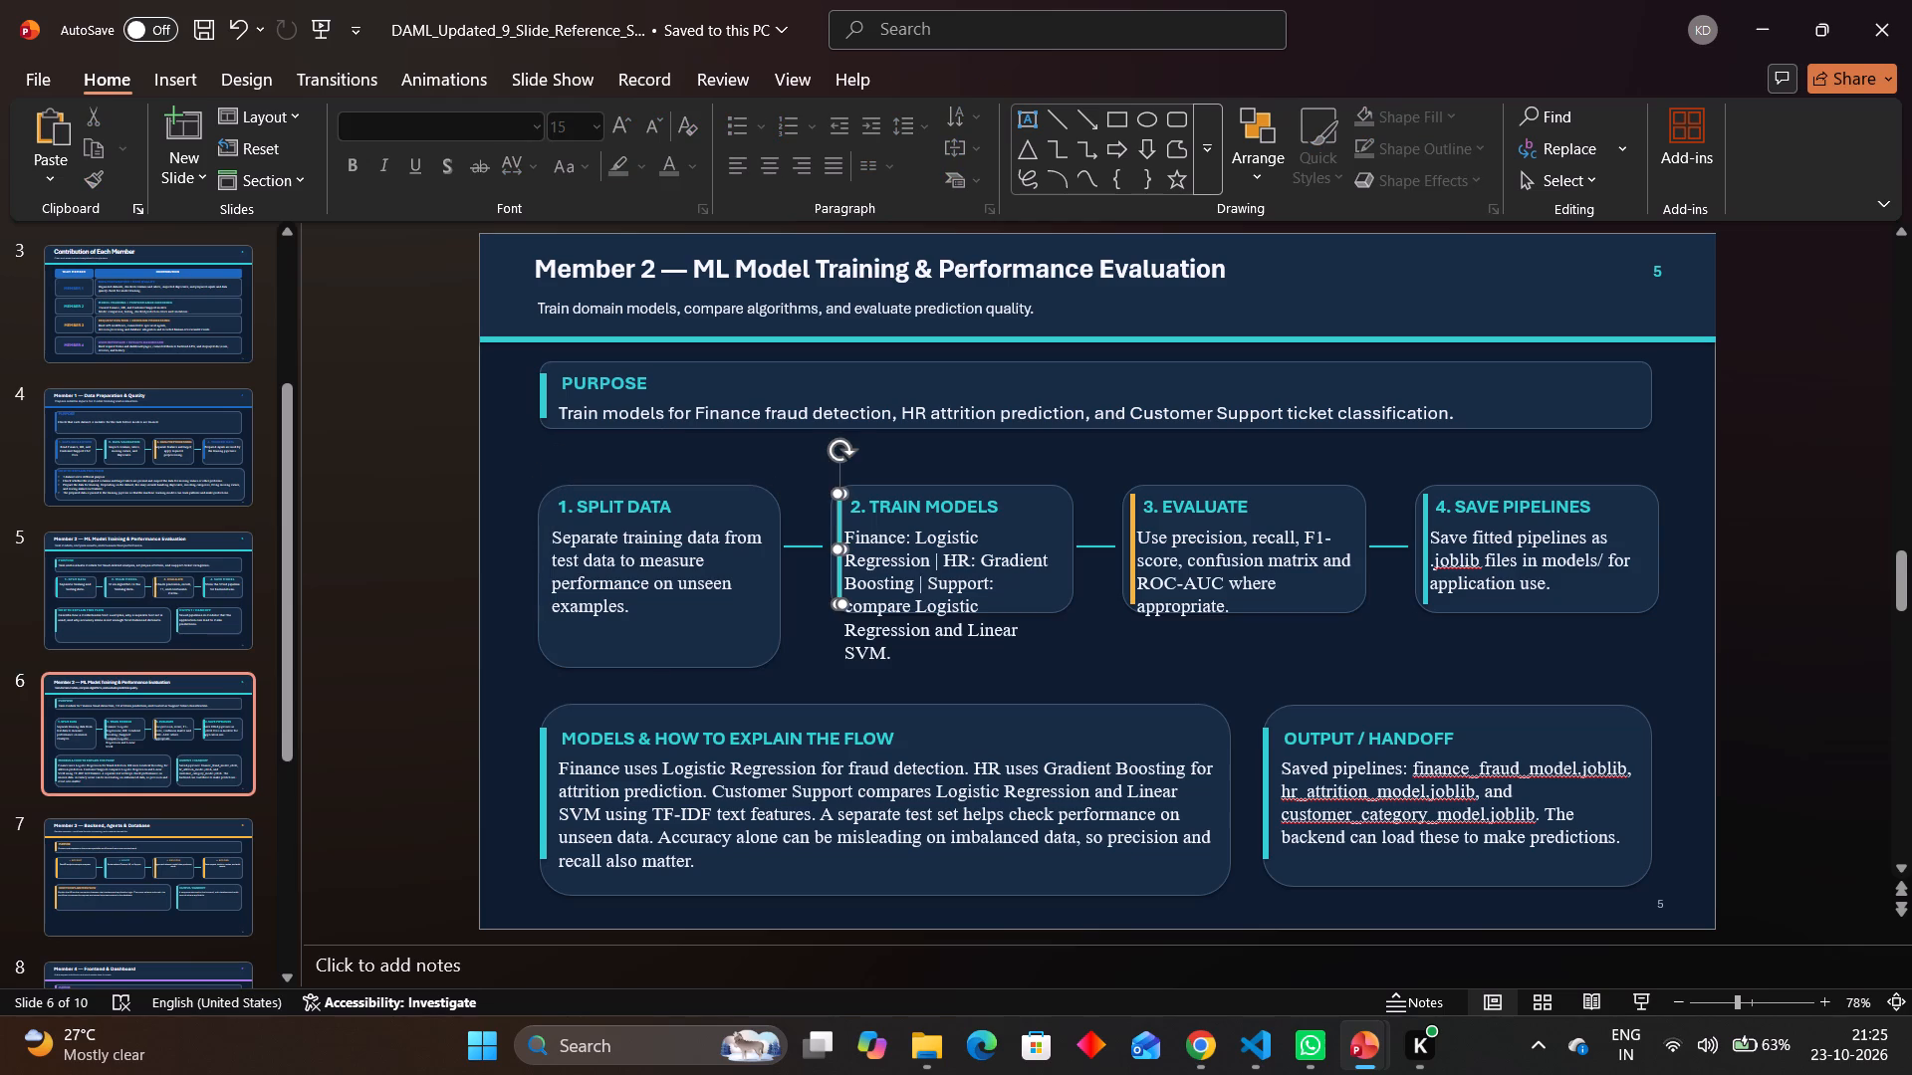
key("BackSpace")
left_click(828, 565)
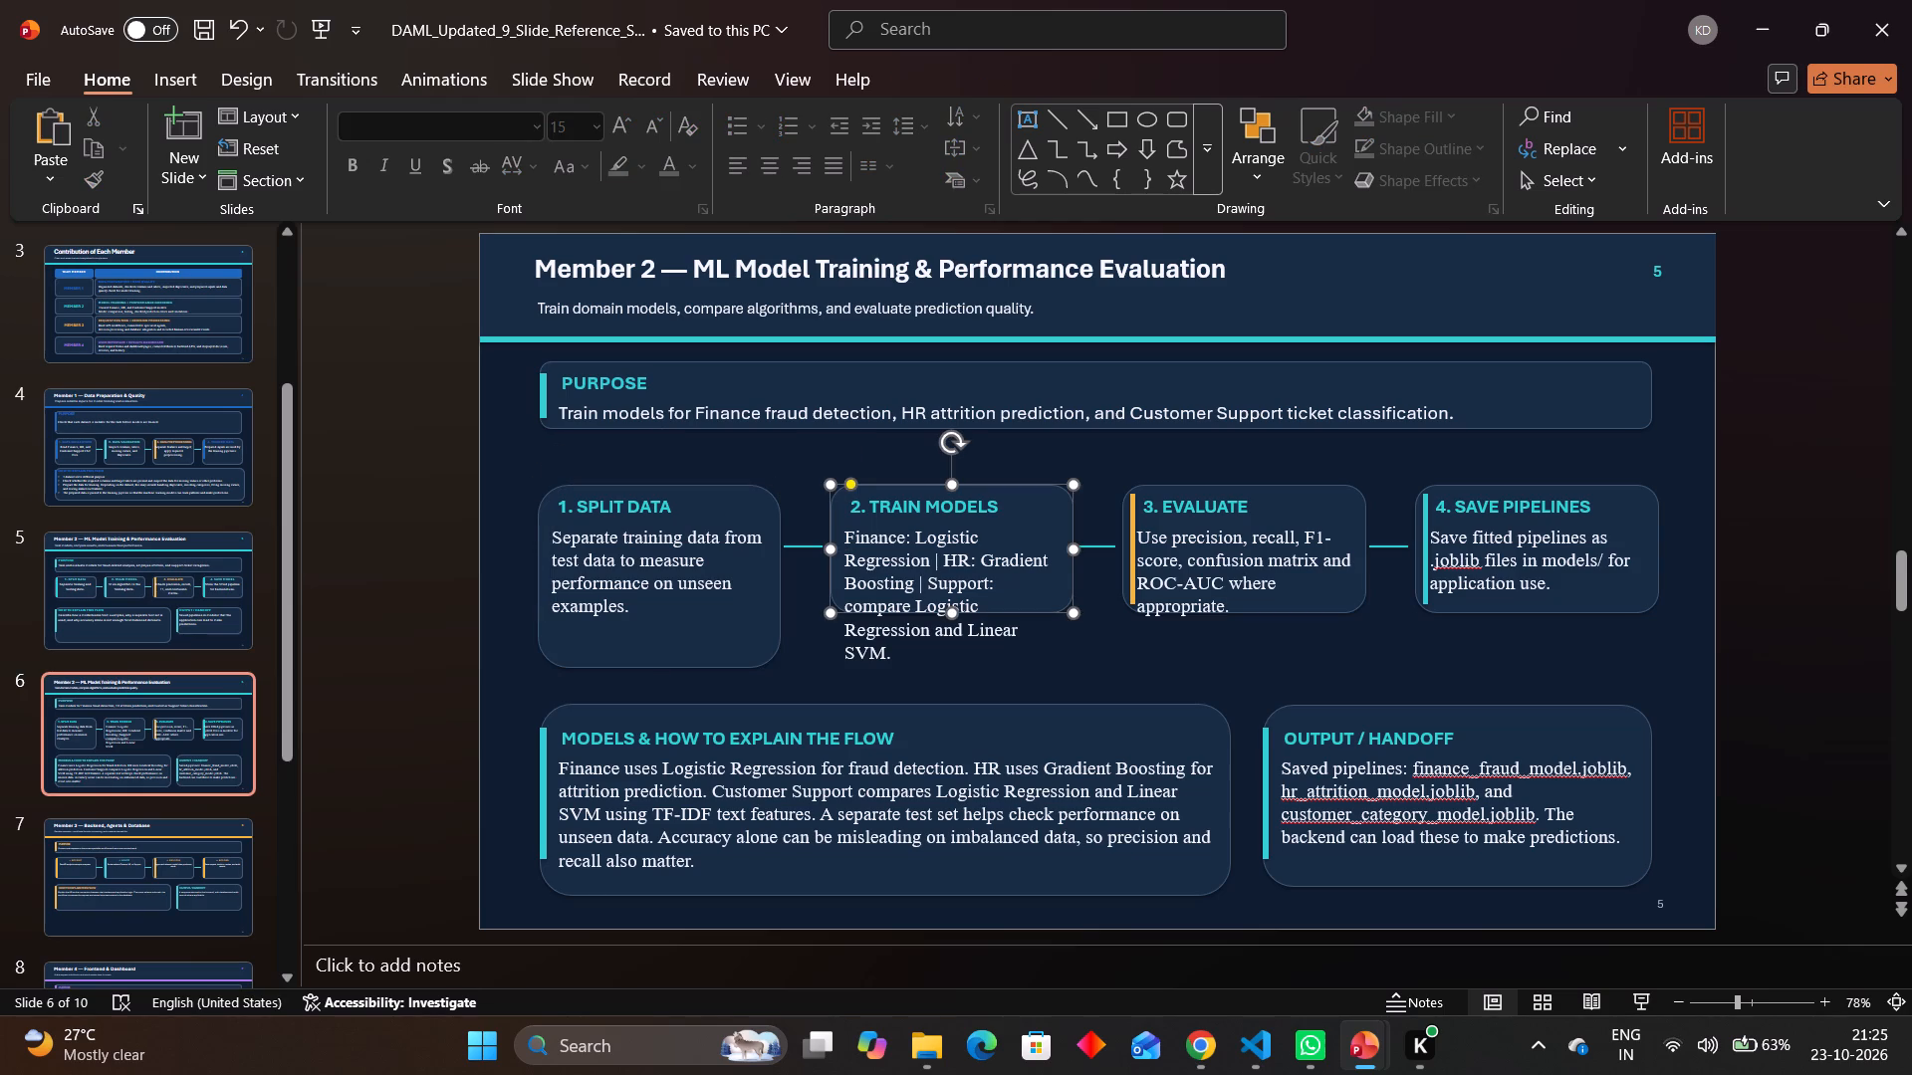
left_click_drag(947, 613, 944, 671)
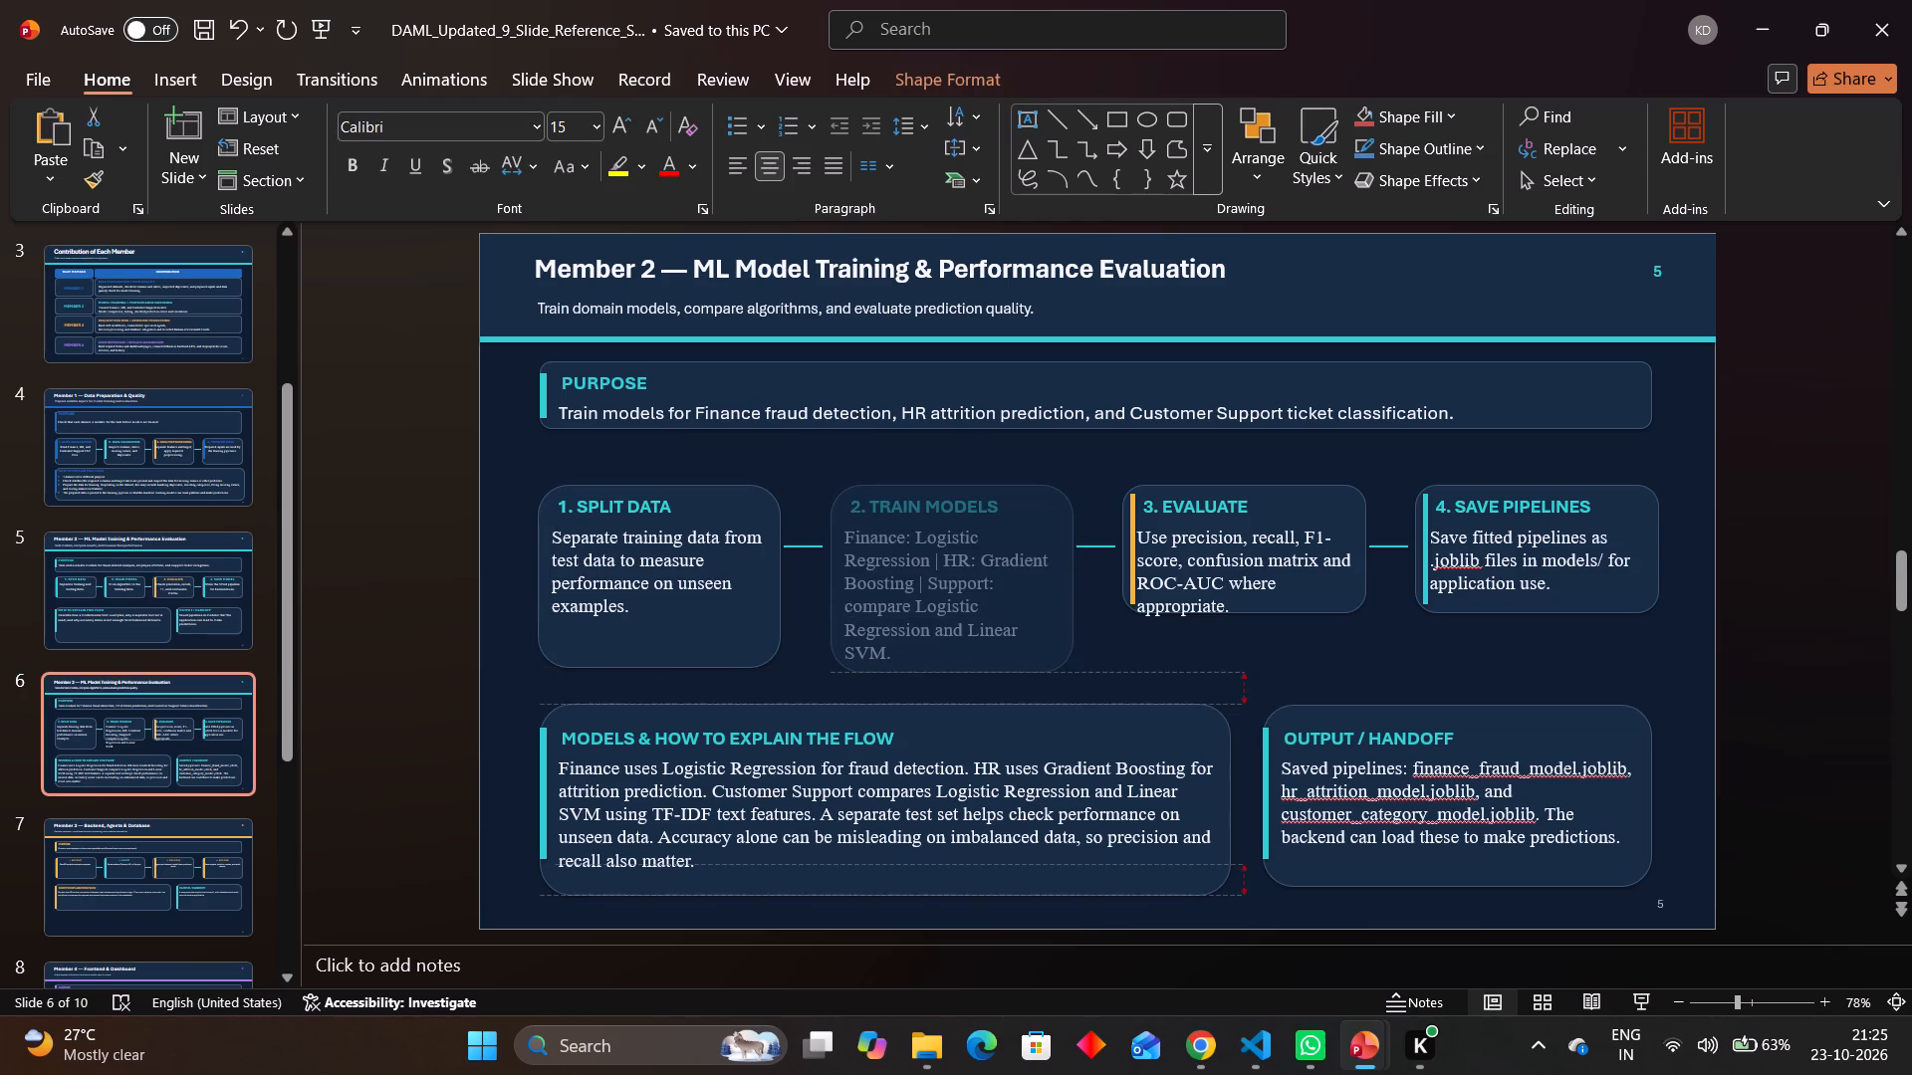
left_click_drag(944, 671, 945, 667)
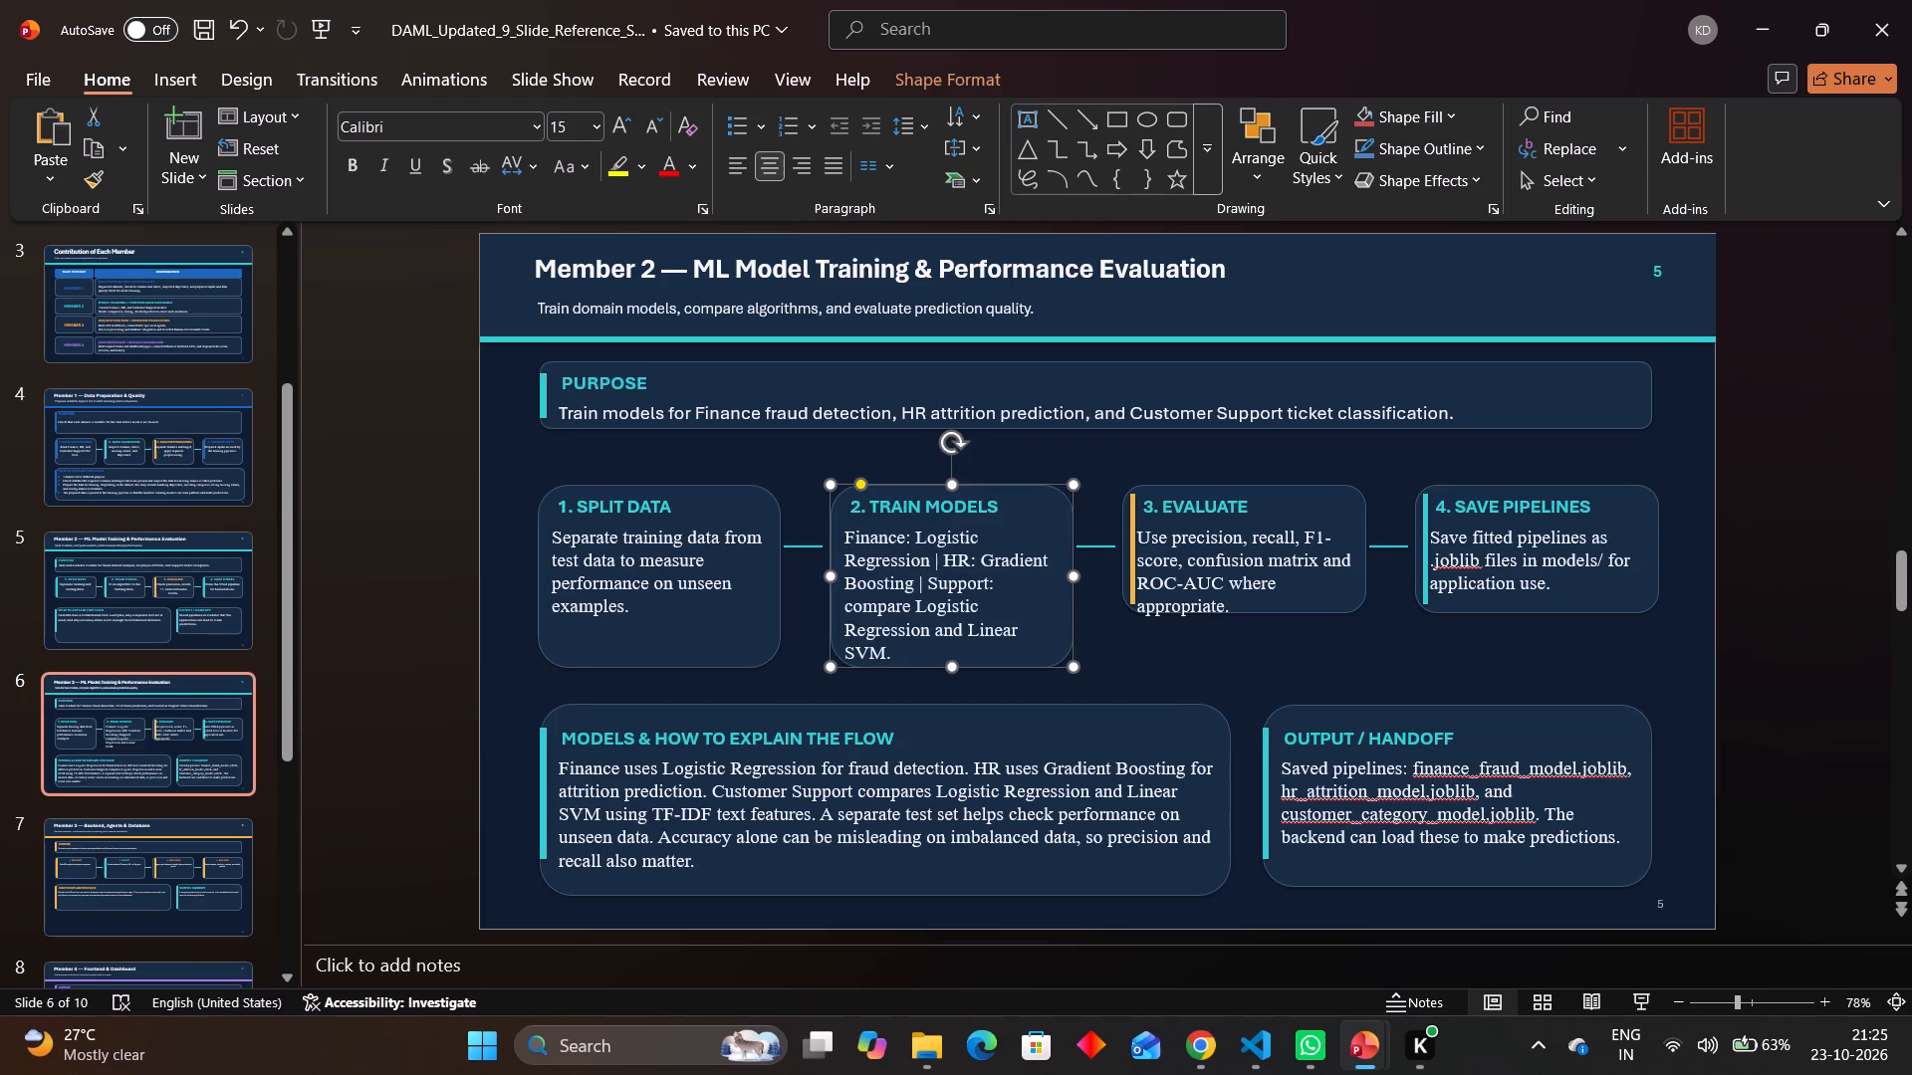
Delete the 3. EVALUATE card's orange accent bar and extend its background downward to match the first two cards.
left_click(1128, 576)
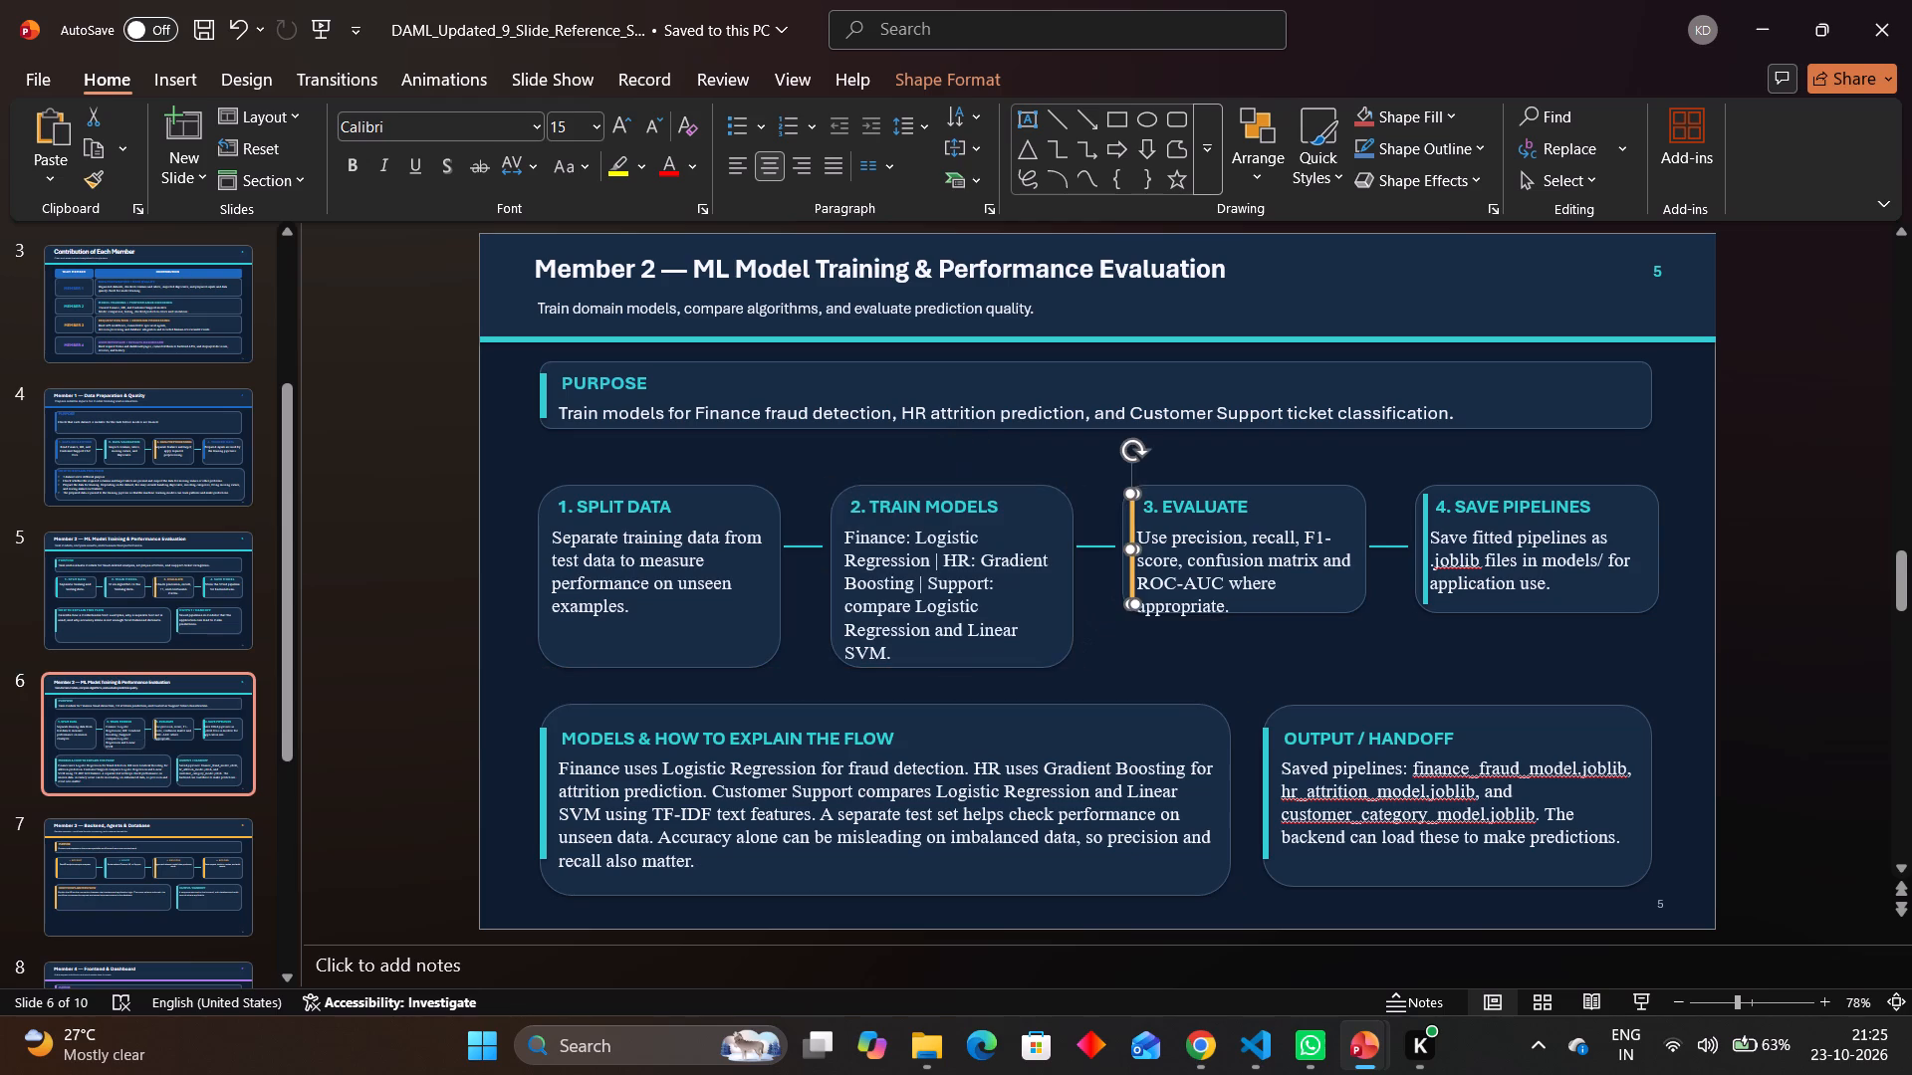
key("BackSpace")
left_click(1128, 576)
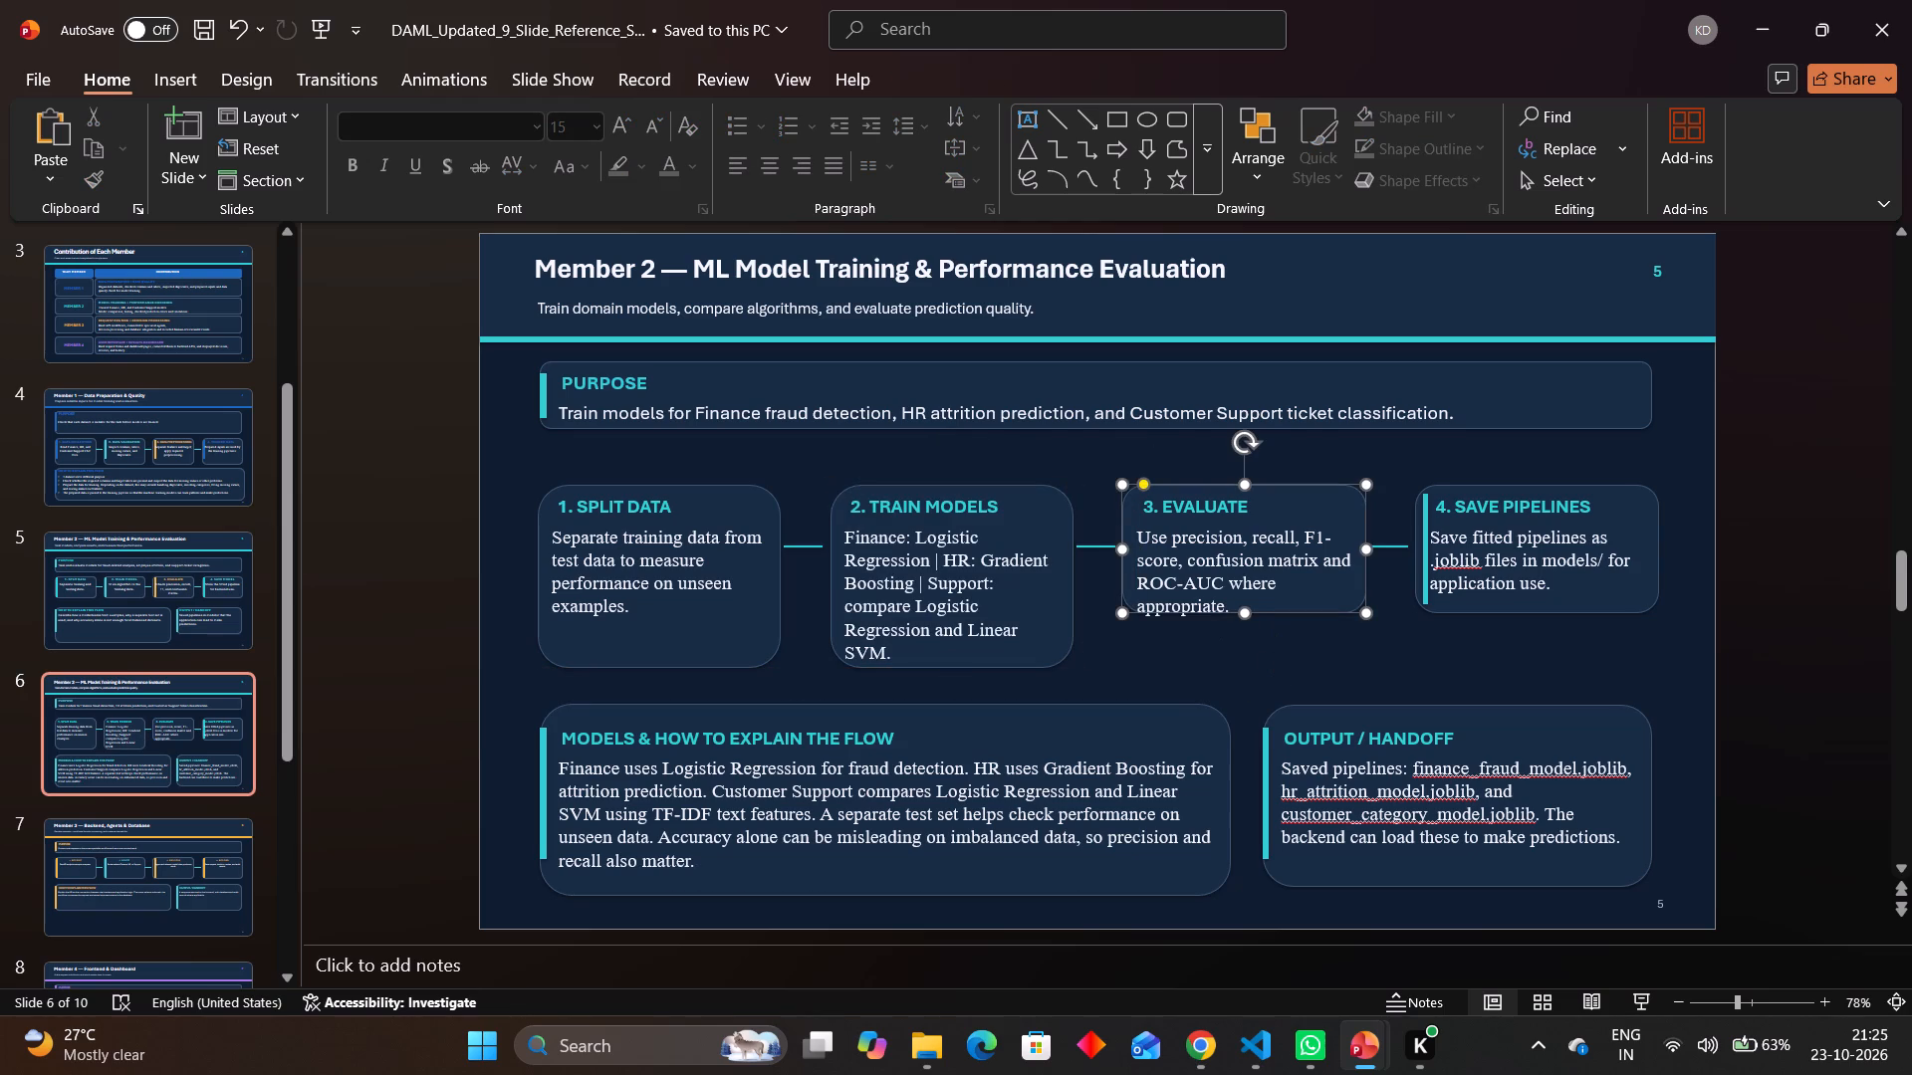
left_click_drag(1247, 615, 1245, 669)
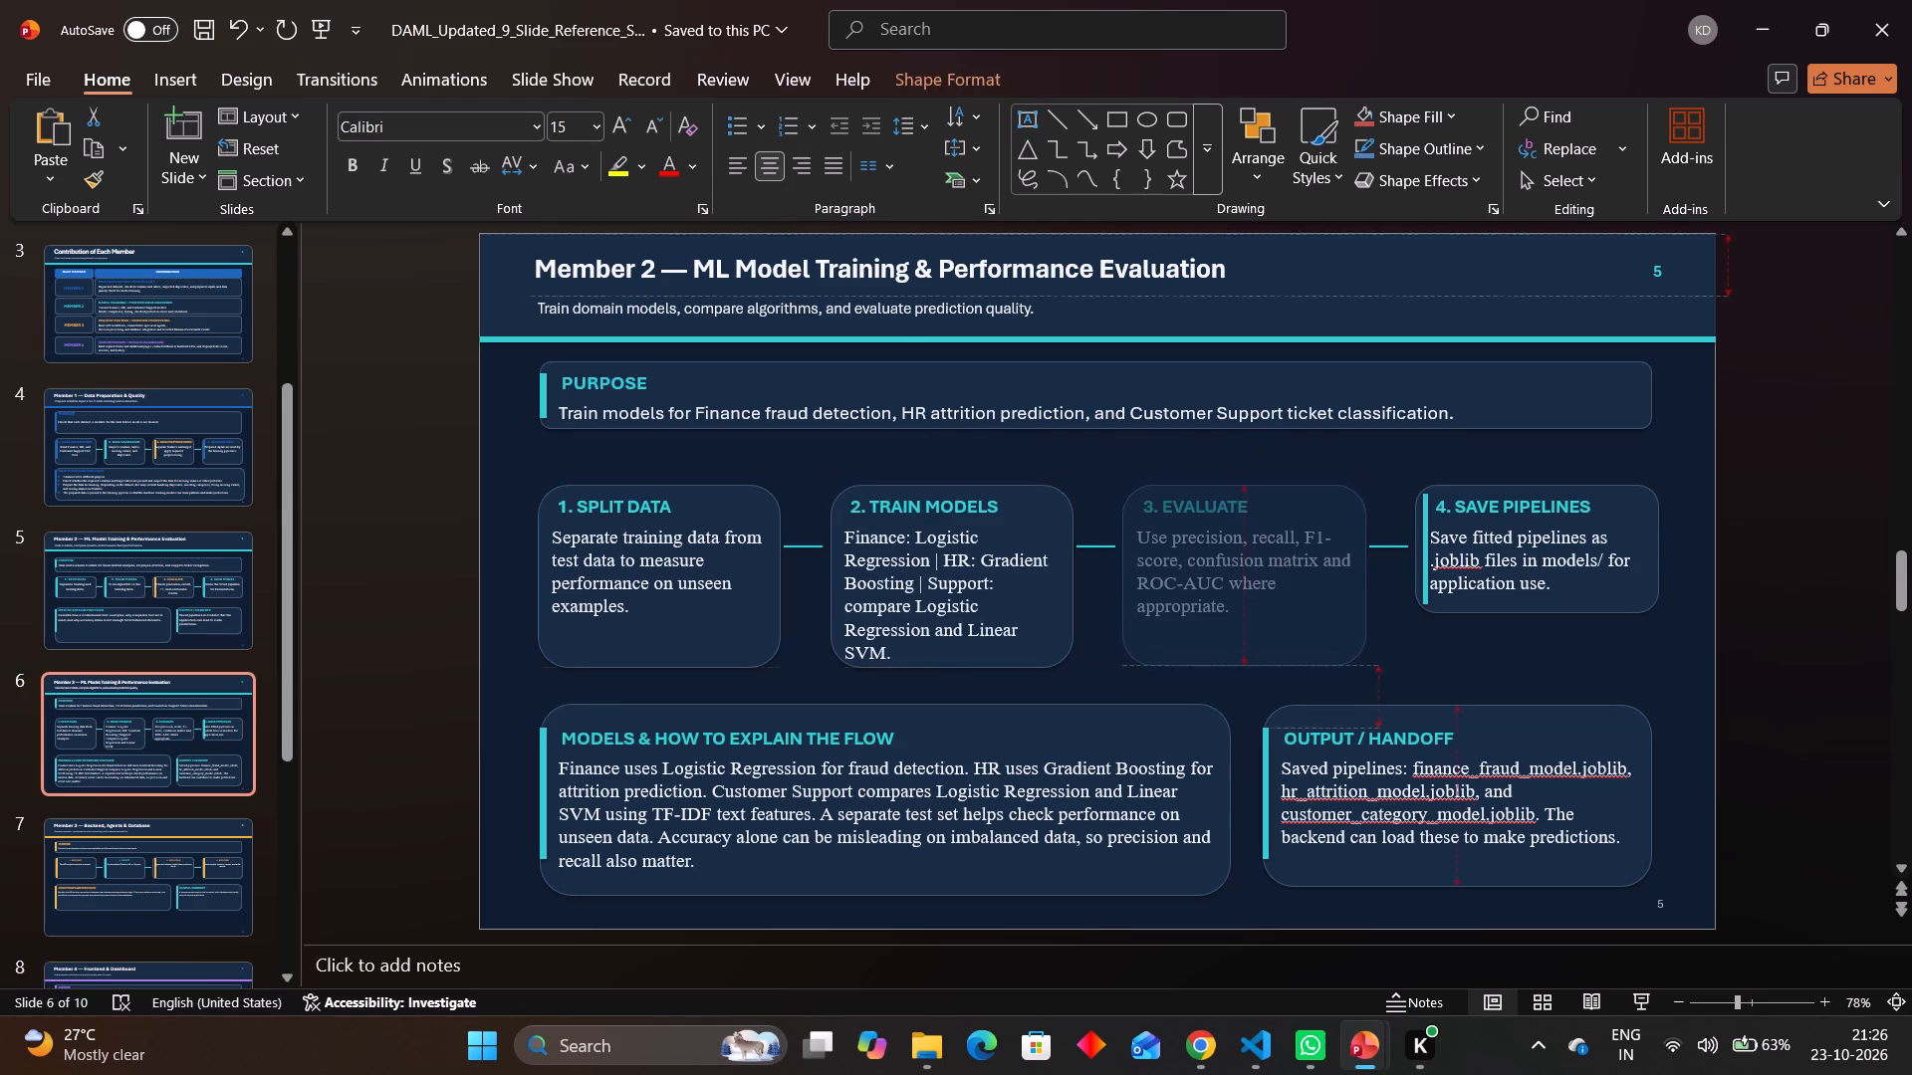
left_click_drag(1245, 669, 1251, 666)
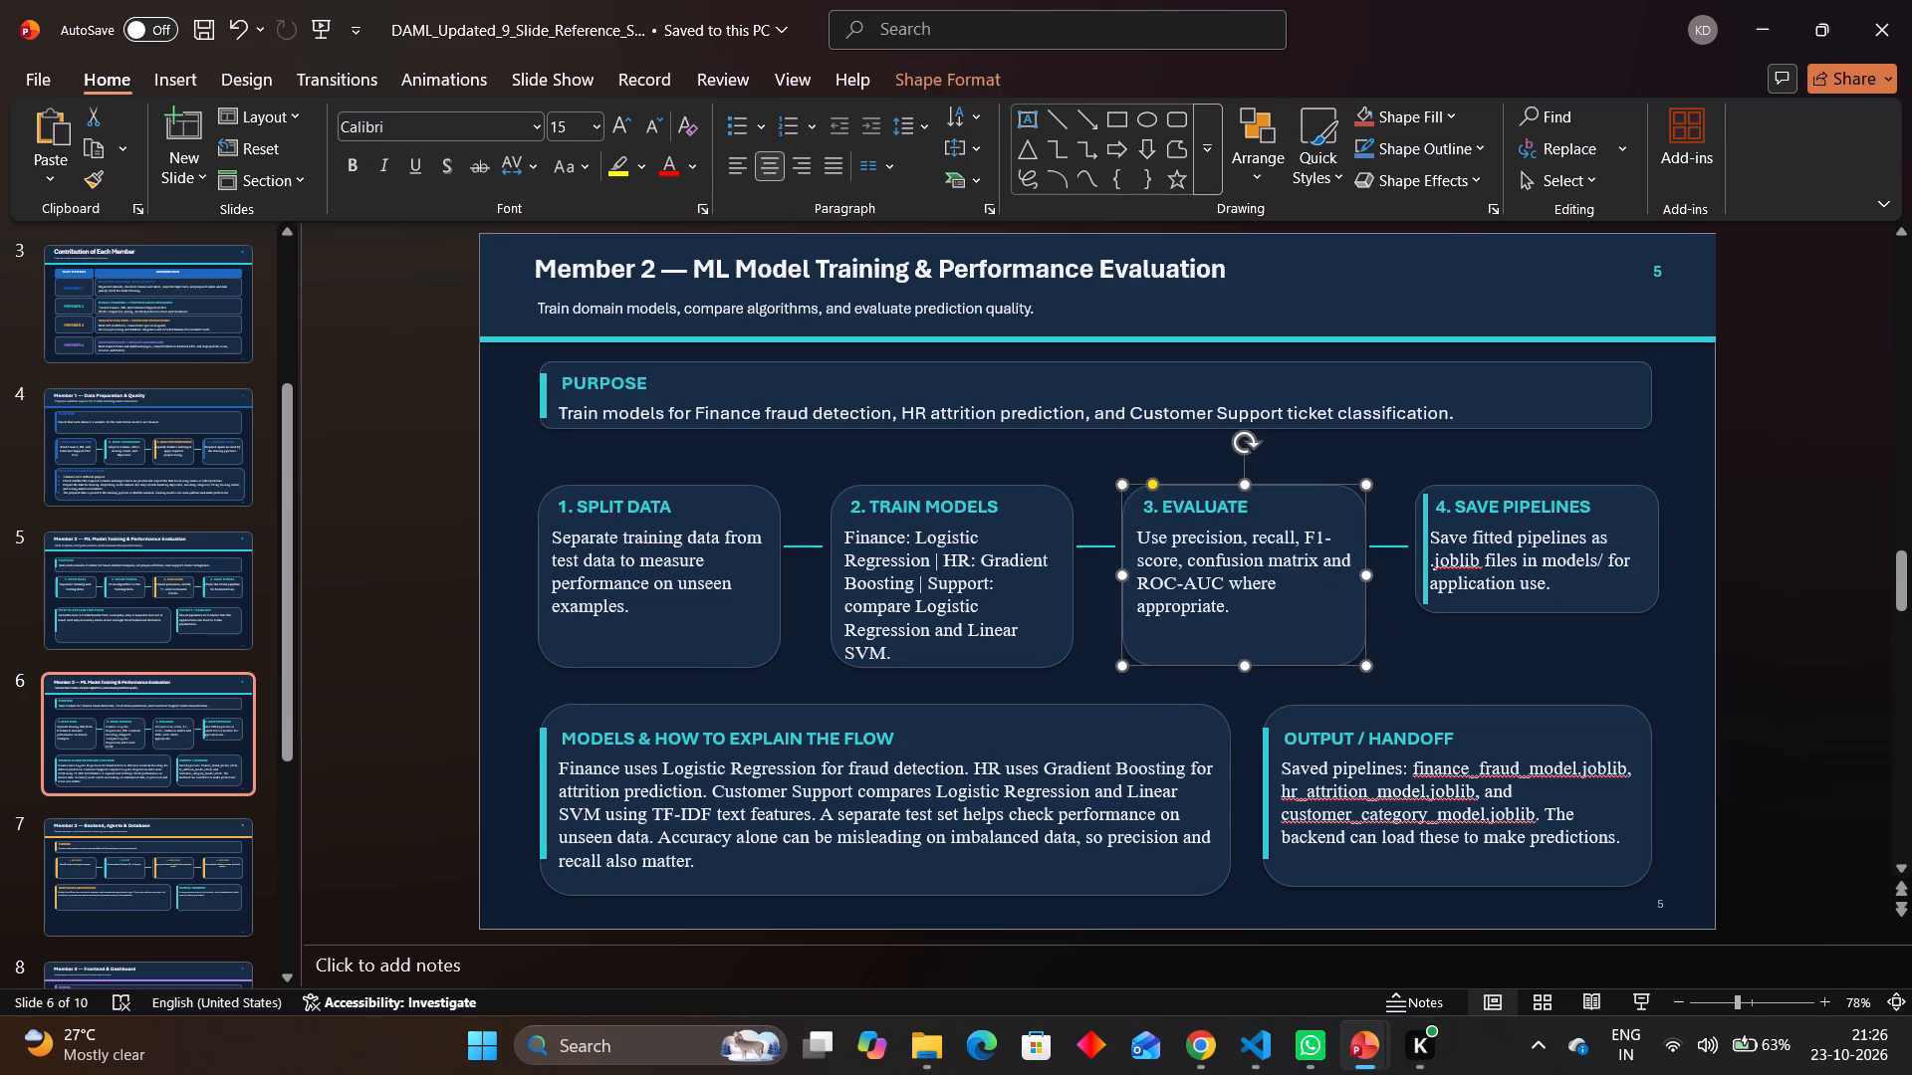
Delete the 4. SAVE PIPELINES card's teal accent bar and extend its background downward to match the other three cards.
left_click(1426, 591)
key("BackSpace")
left_click(1426, 591)
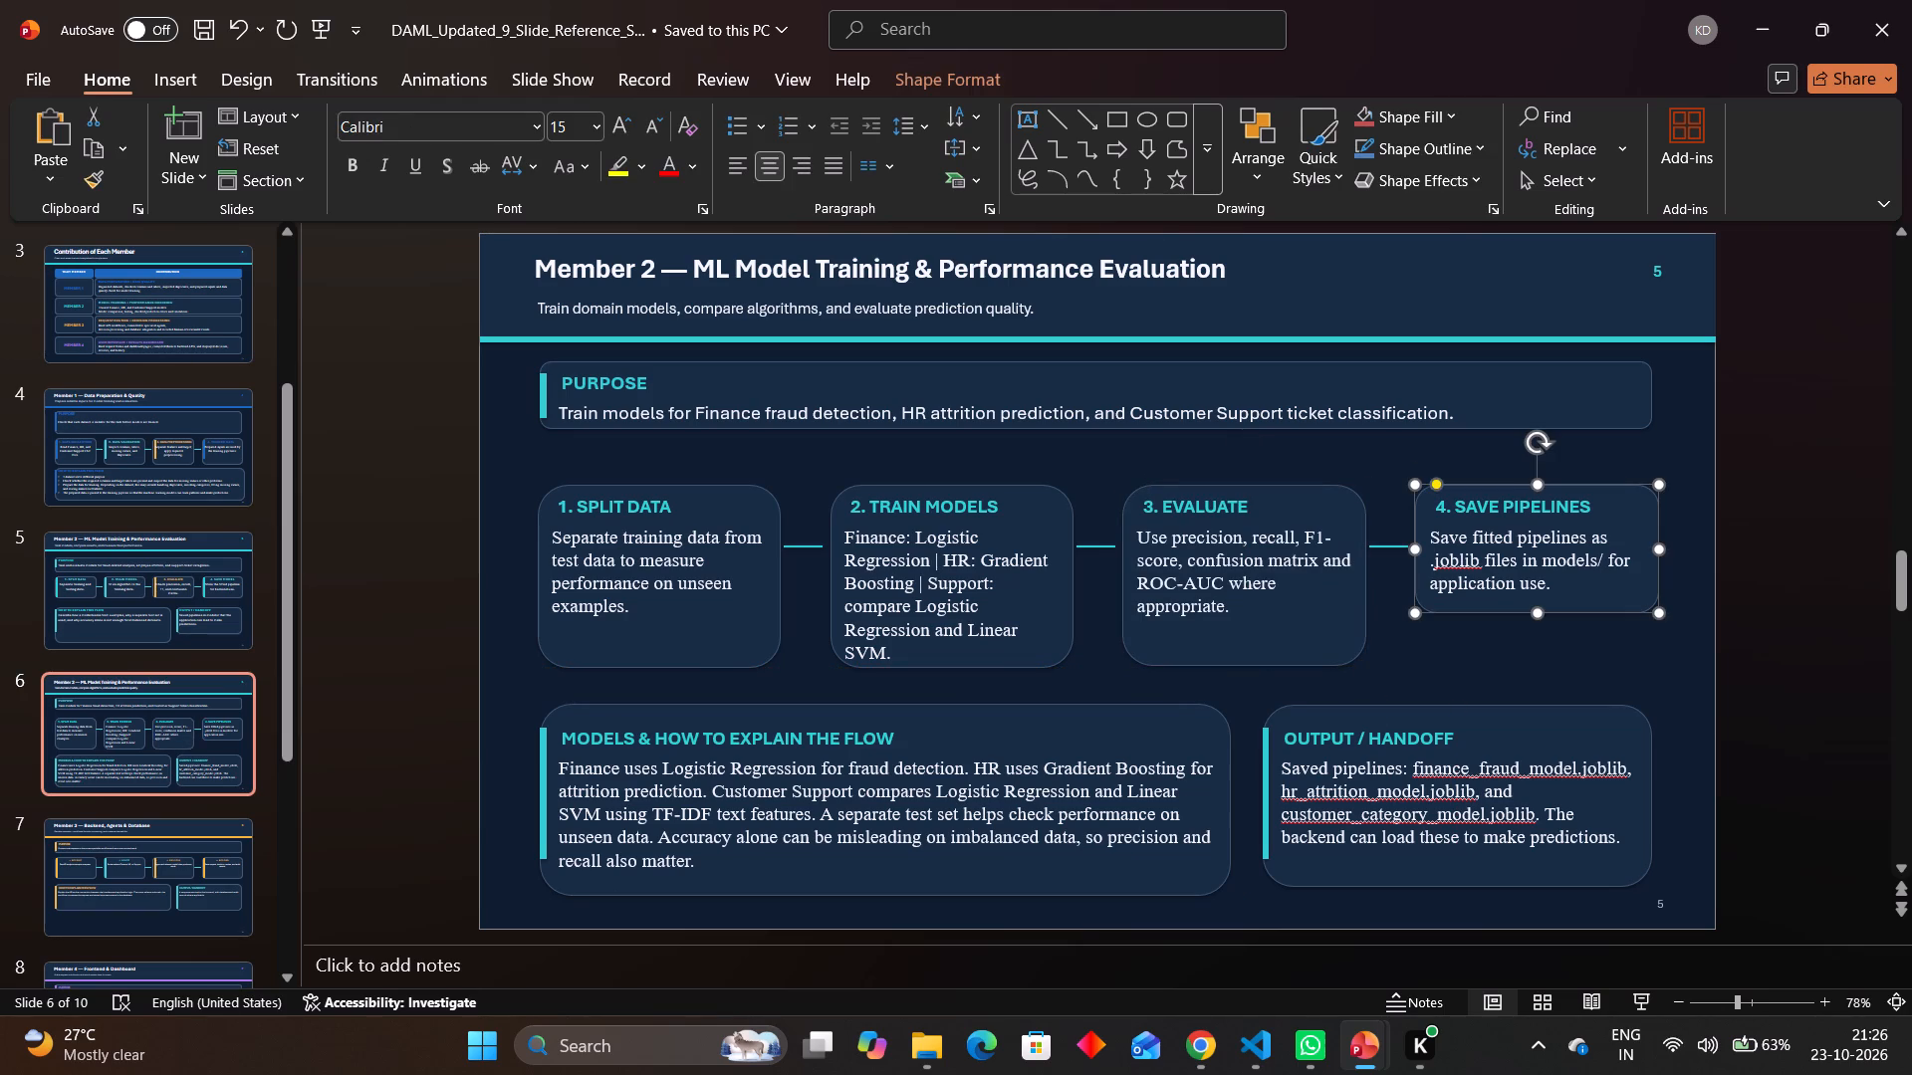
left_click_drag(1537, 614, 1544, 662)
left_click(1768, 619)
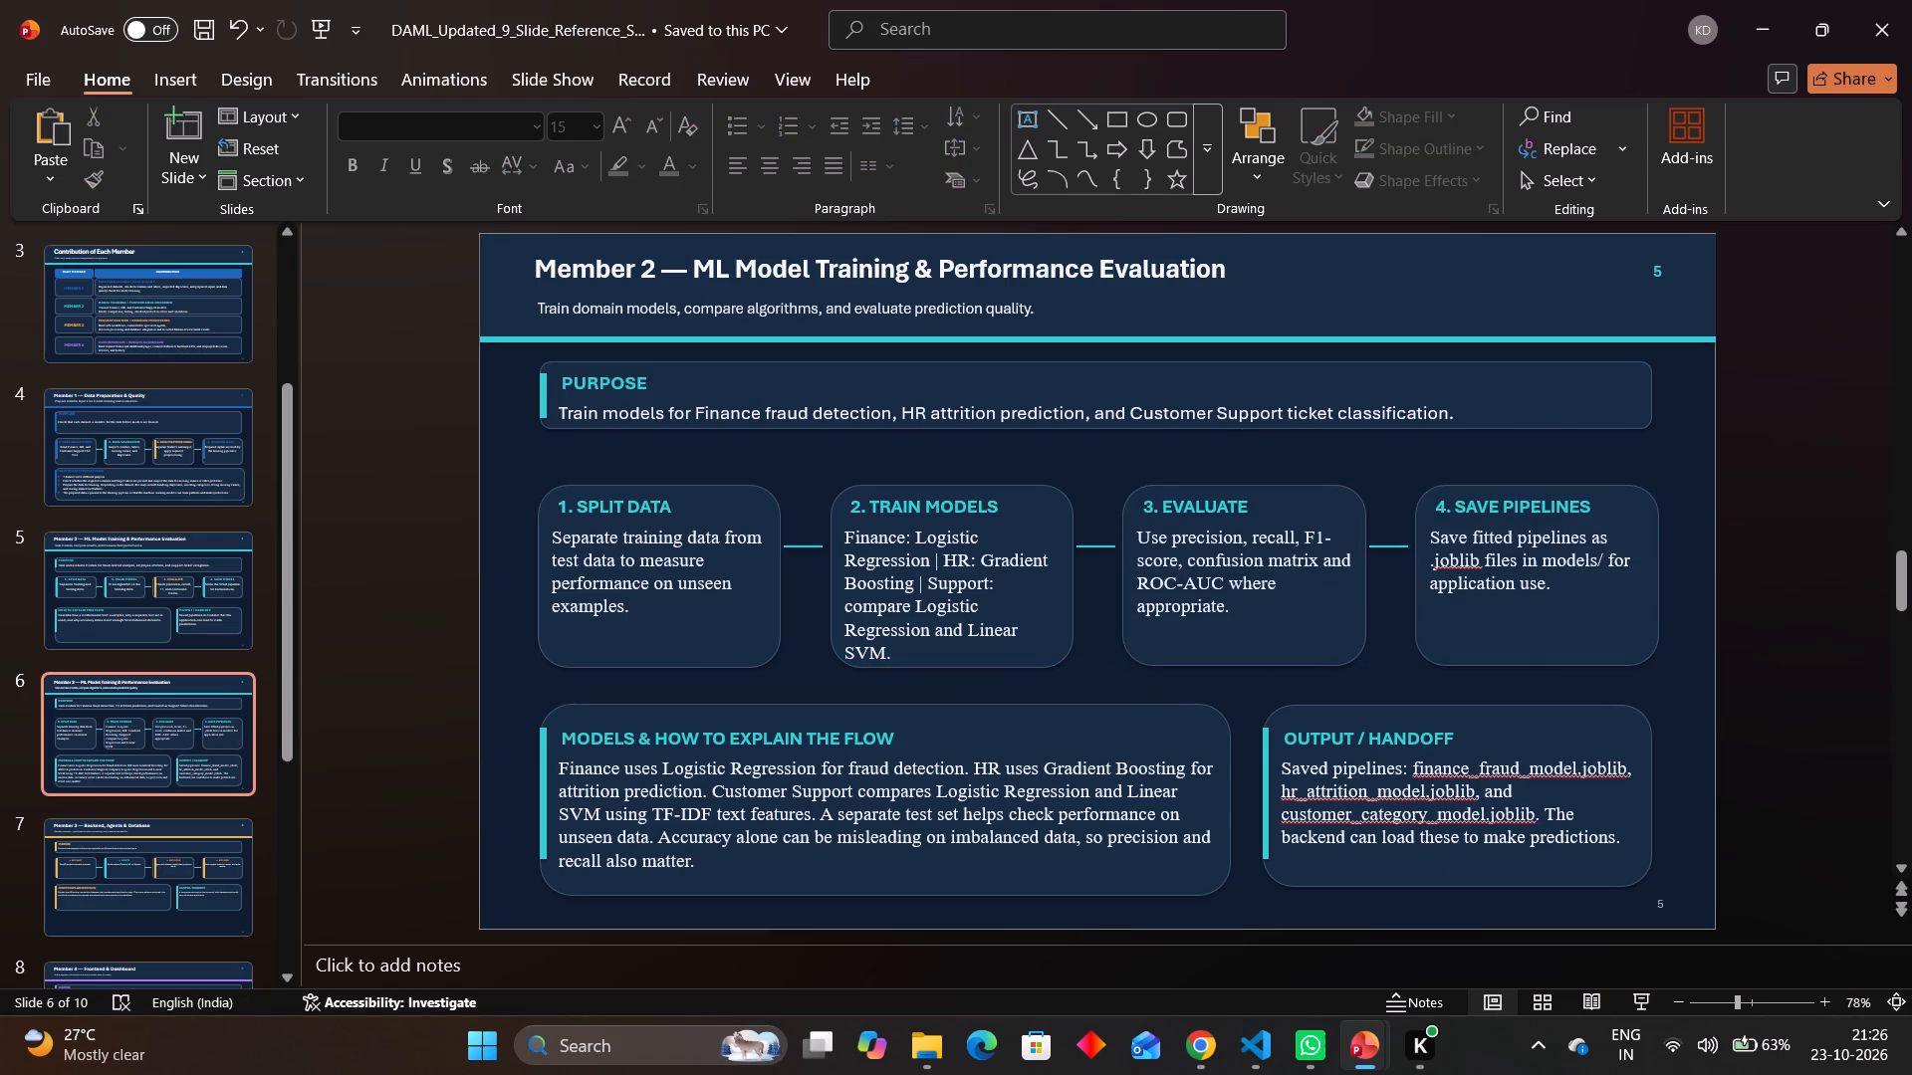
Move the 4. SAVE PIPELINES body text slightly lower within its card.
left_click(1548, 579)
left_click_drag(1573, 606, 1575, 620)
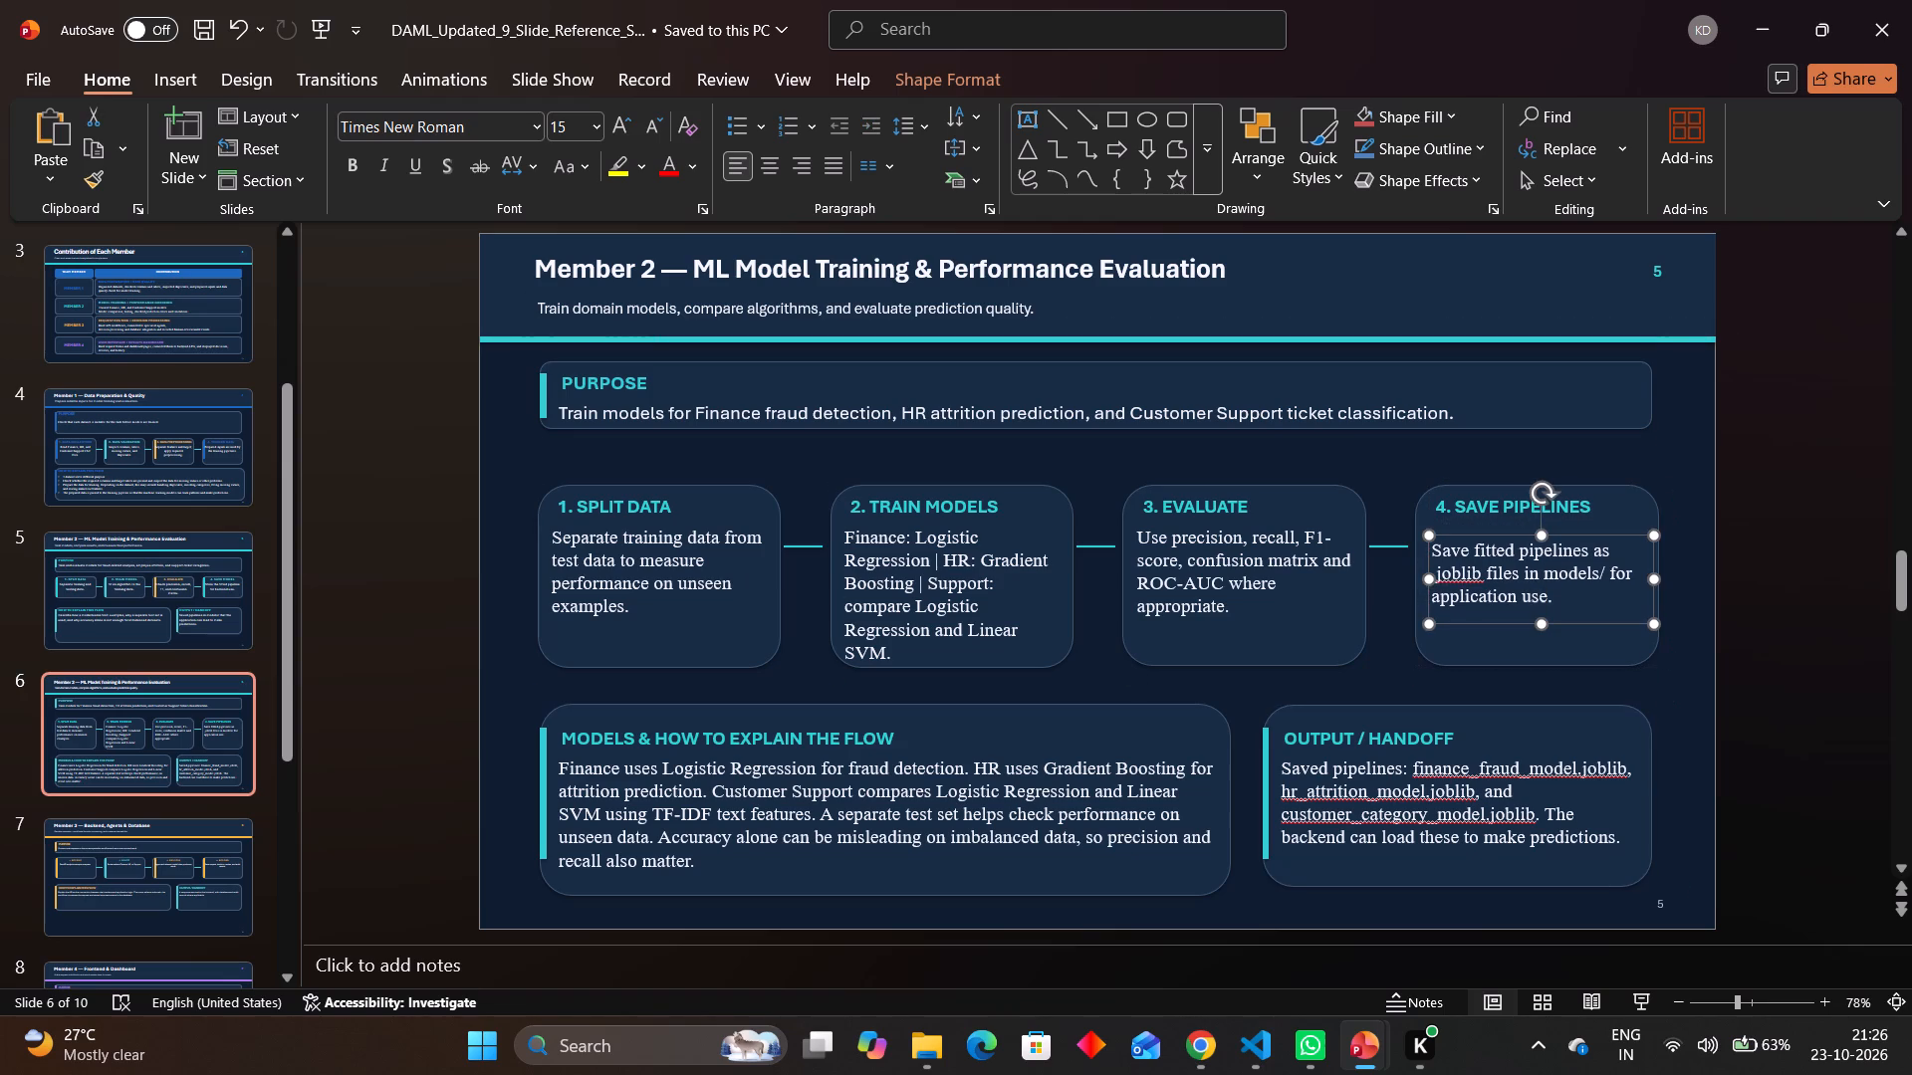
left_click(1236, 591)
left_click(1494, 610)
Set the font size of the 1. SPLIT DATA and 2. TRAIN MODELS headings to 16.
left_click(734, 507)
left_click(567, 130)
type("16")
key("Return")
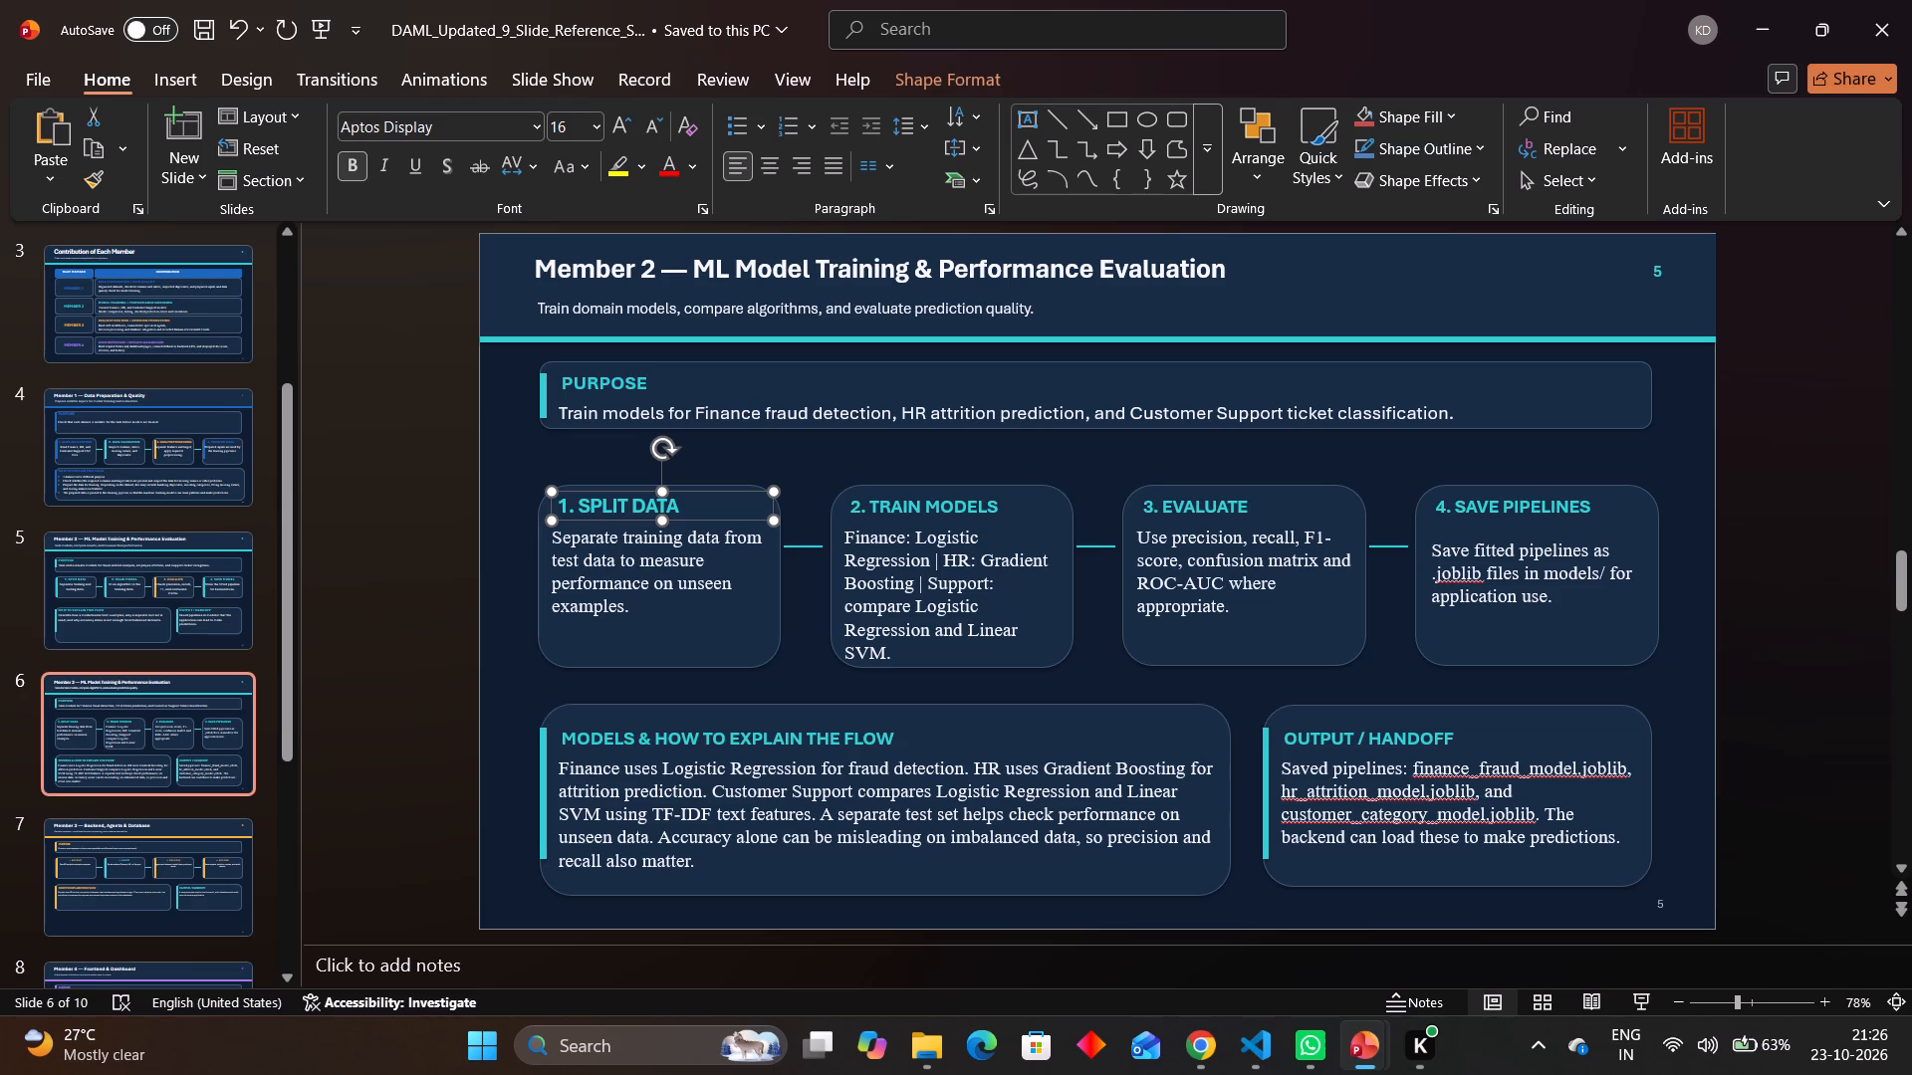
left_click(1041, 495)
left_click(567, 128)
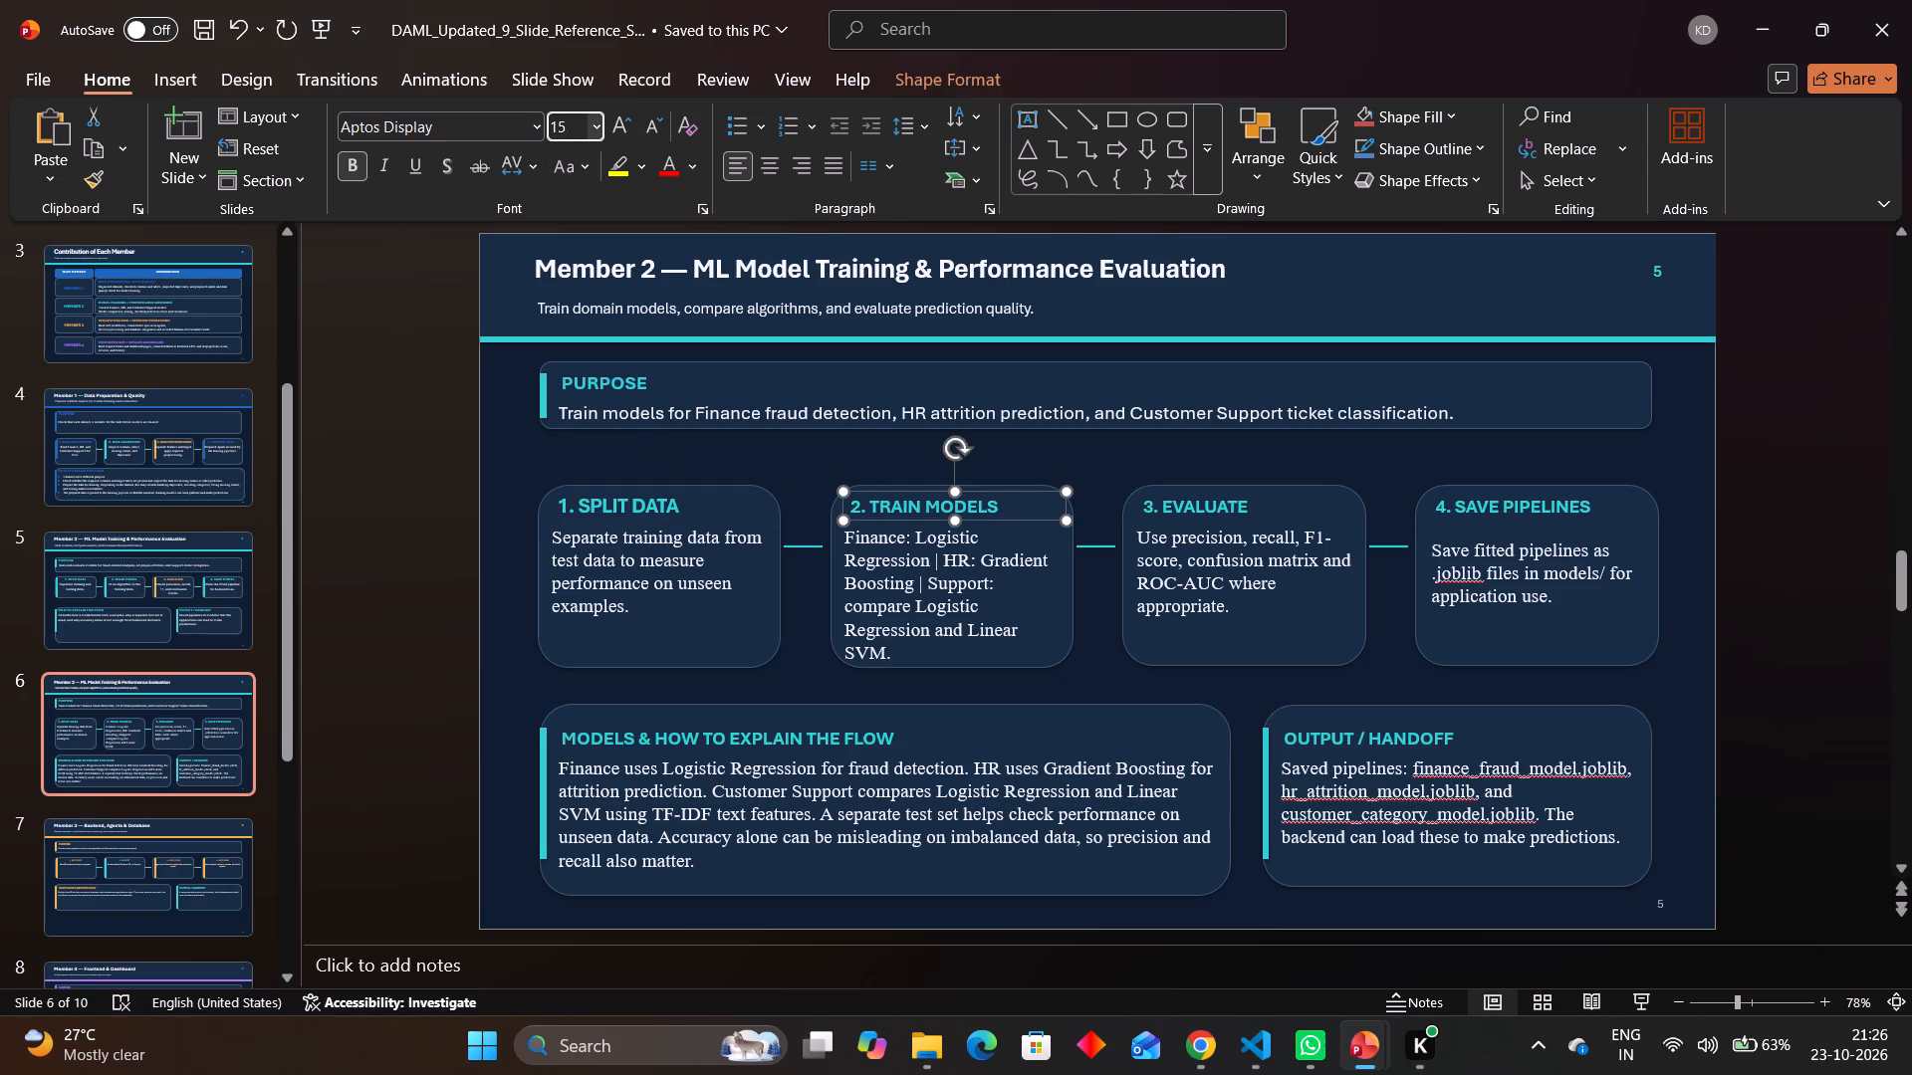
type("16")
key("Return")
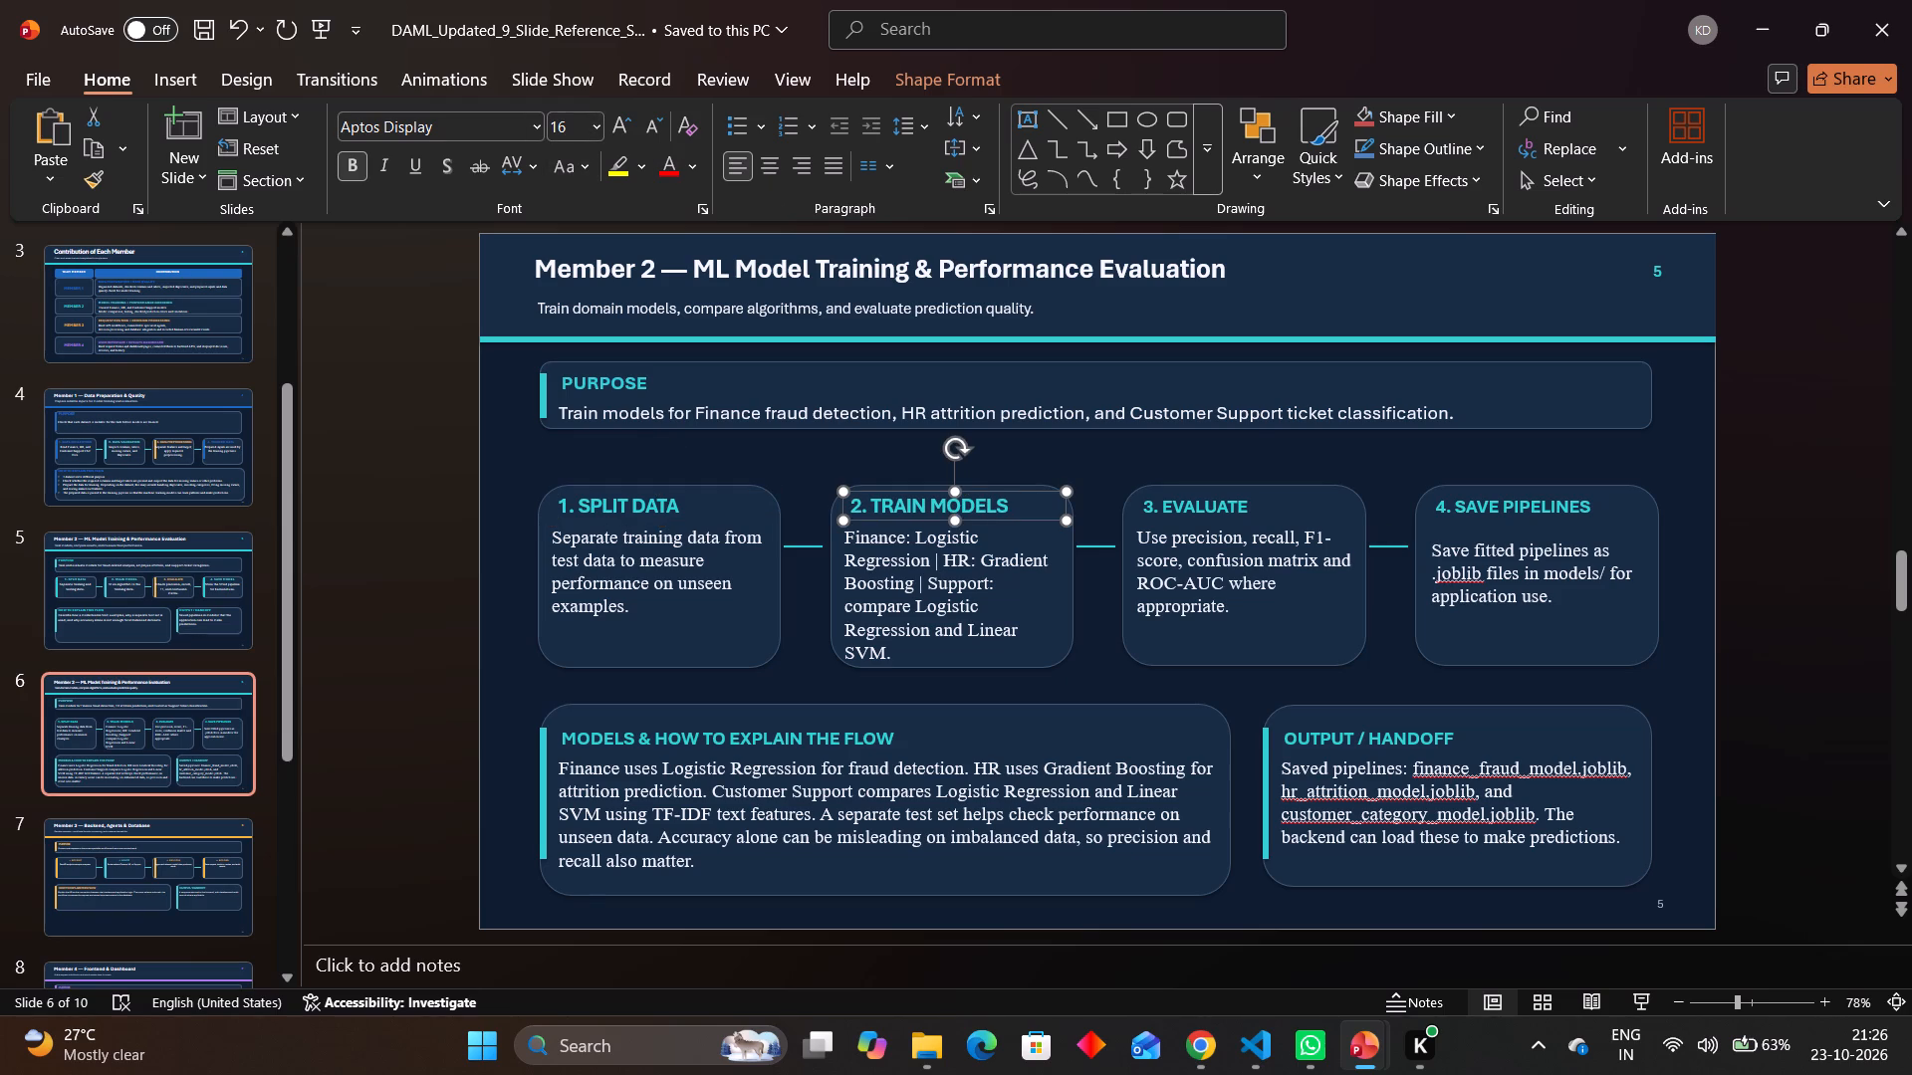
Set the font size of the 3. EVALUATE and 4. SAVE PIPELINES headings to 16.
left_click(1316, 494)
left_click(570, 125)
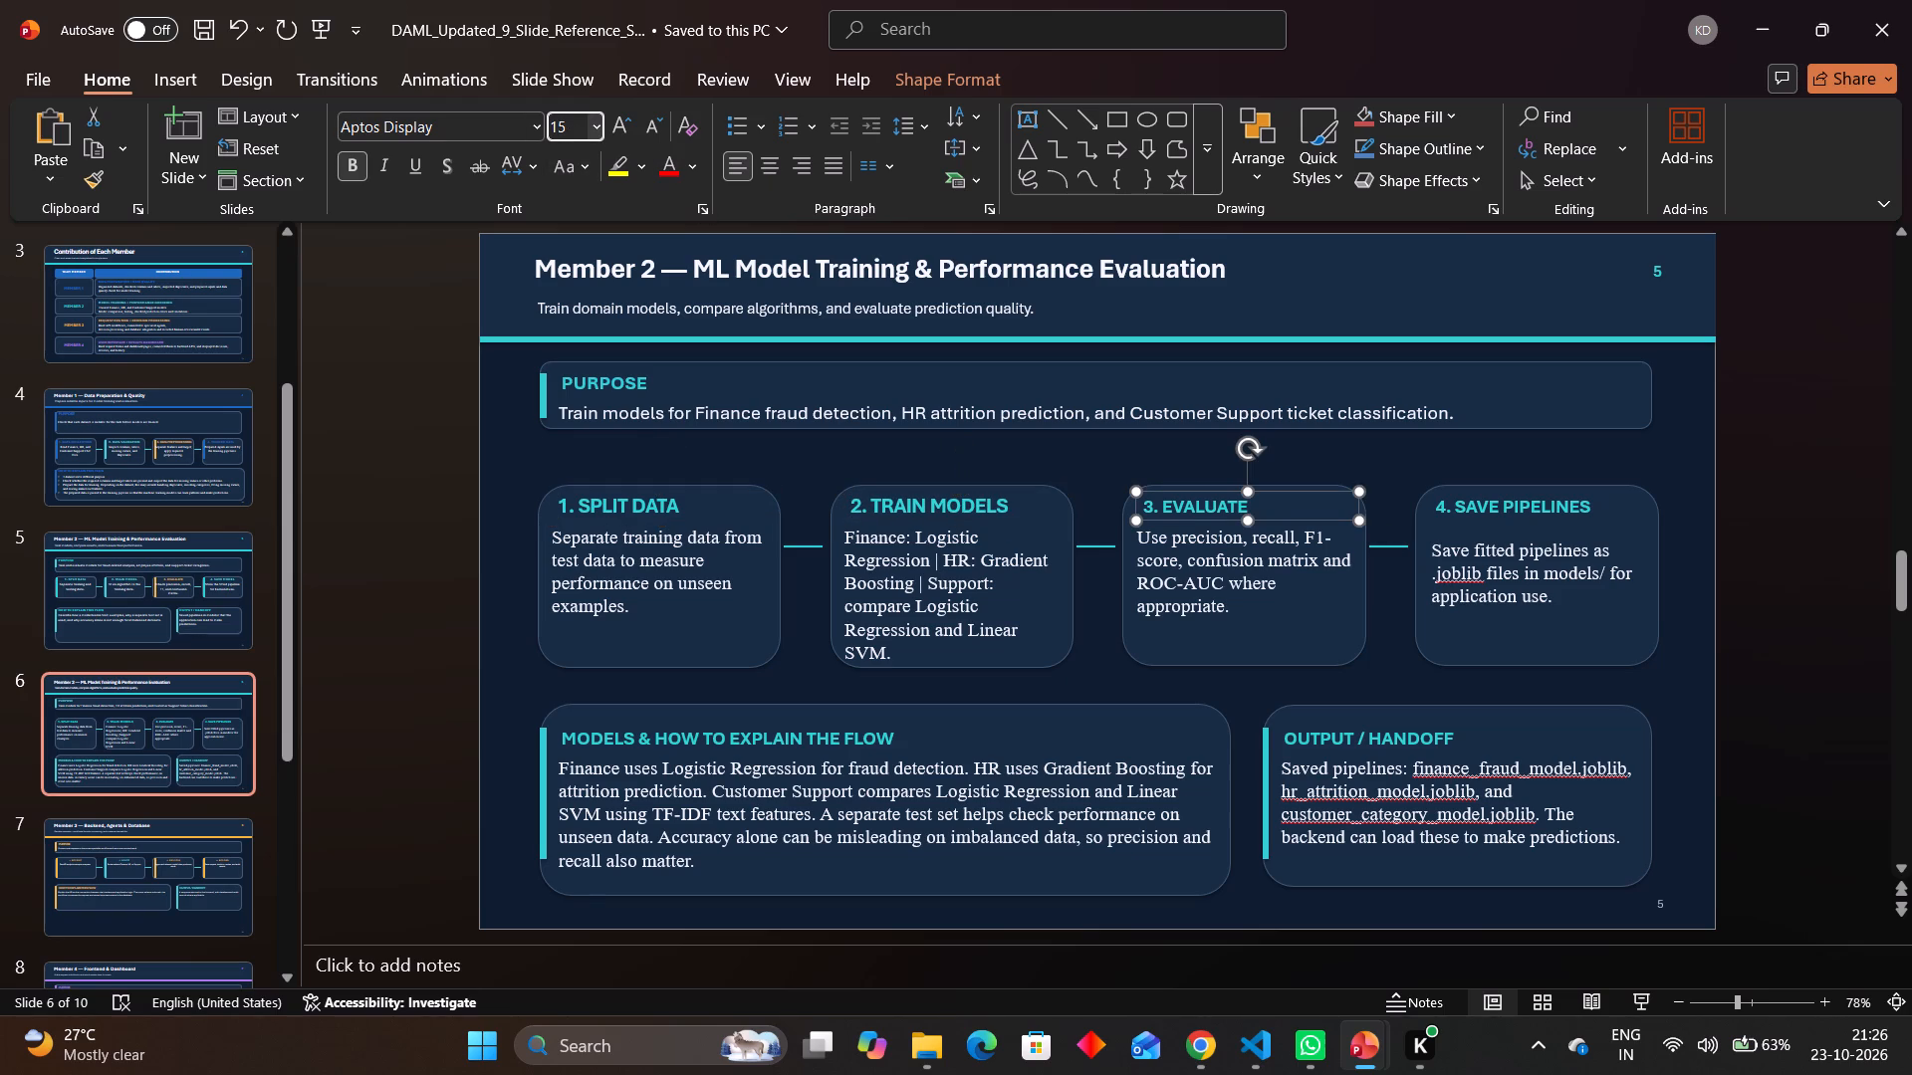
type("16")
key("Return")
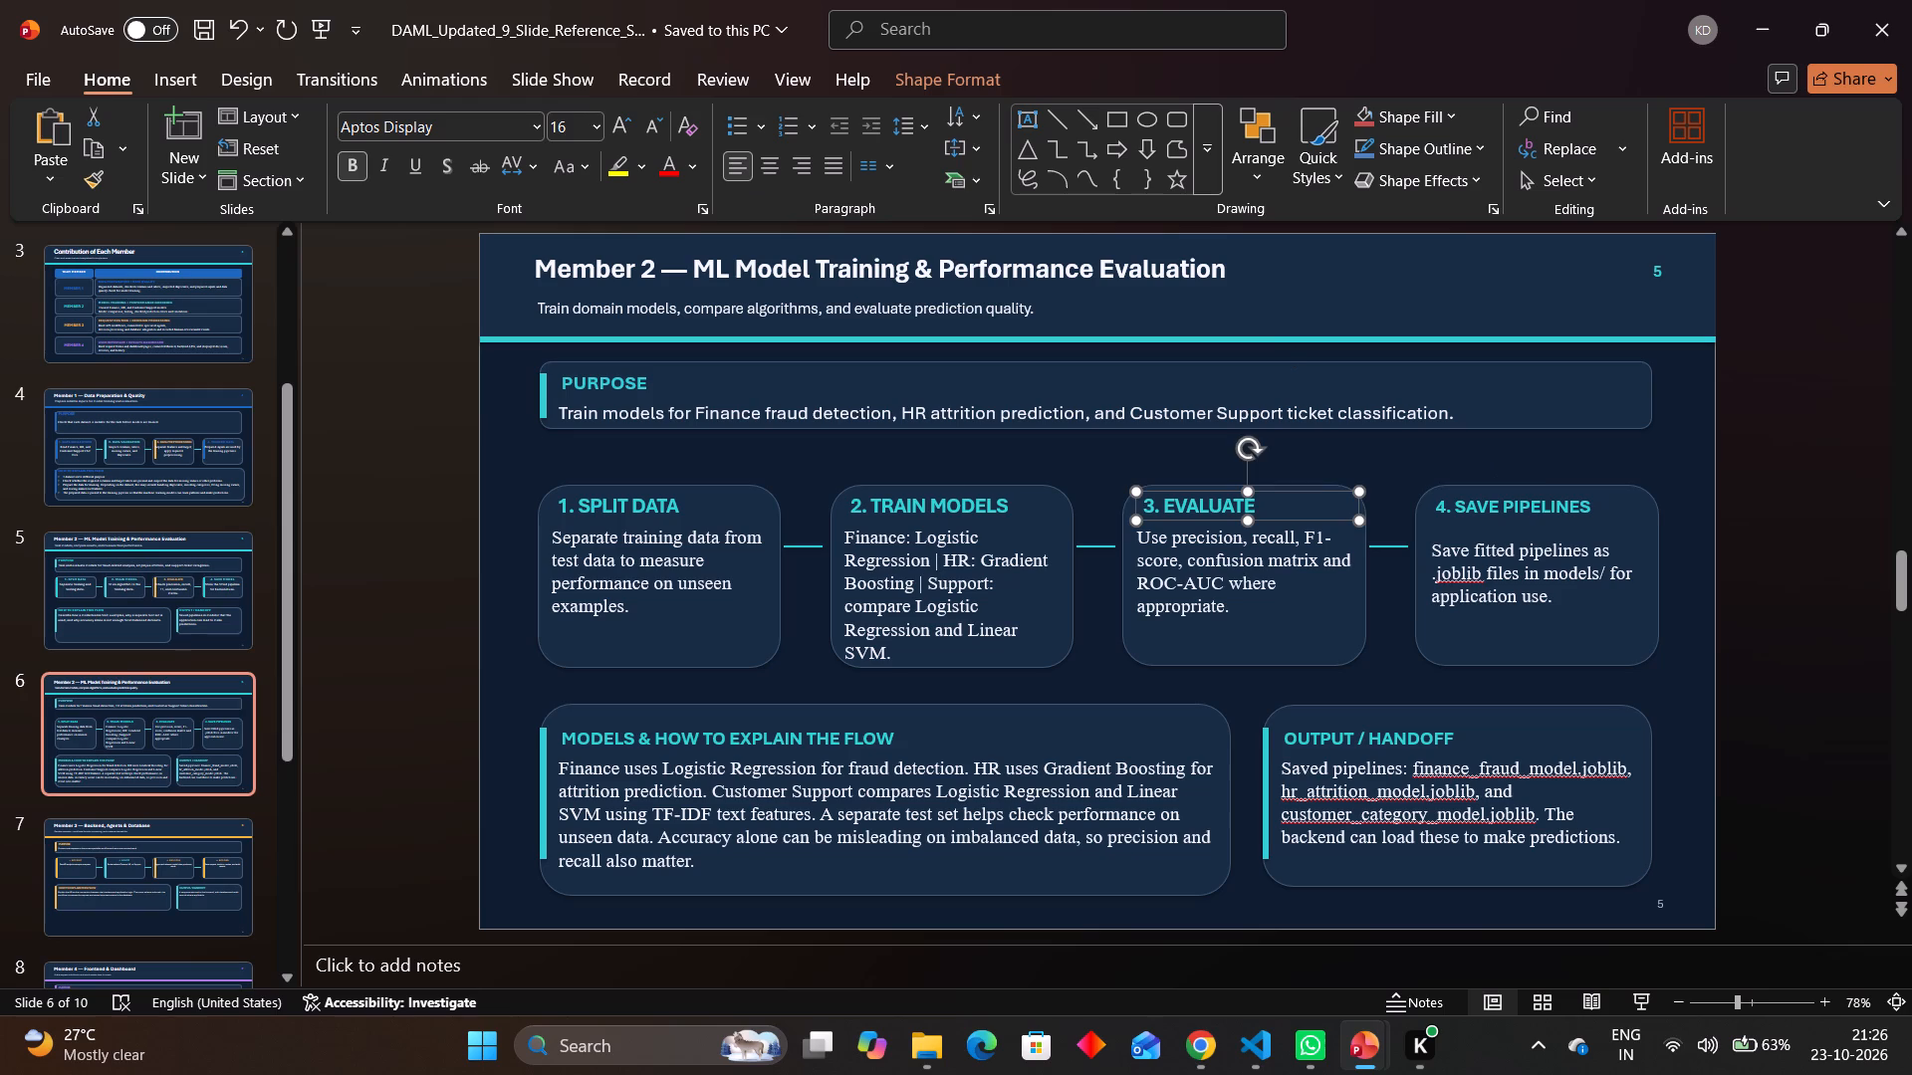
left_click(1640, 519)
left_click(572, 136)
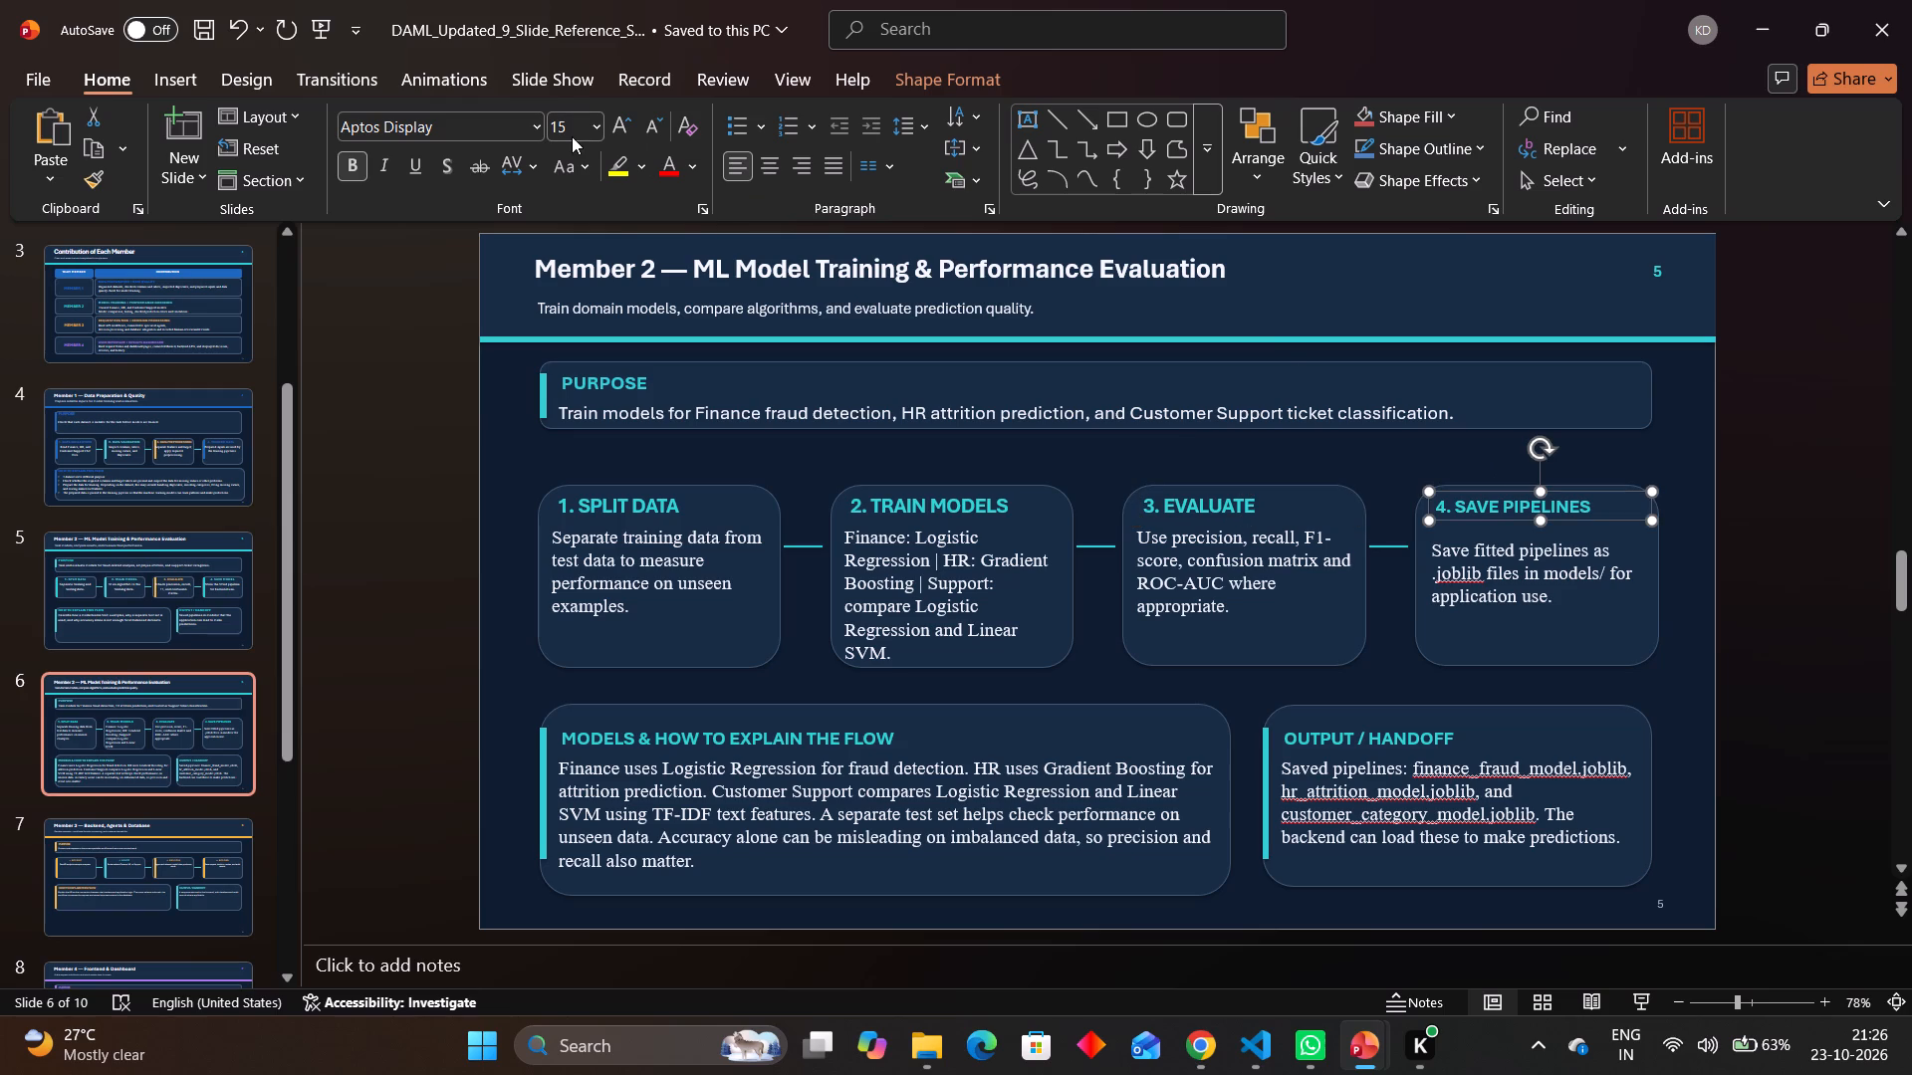
left_click(566, 127)
type("16")
key("Return")
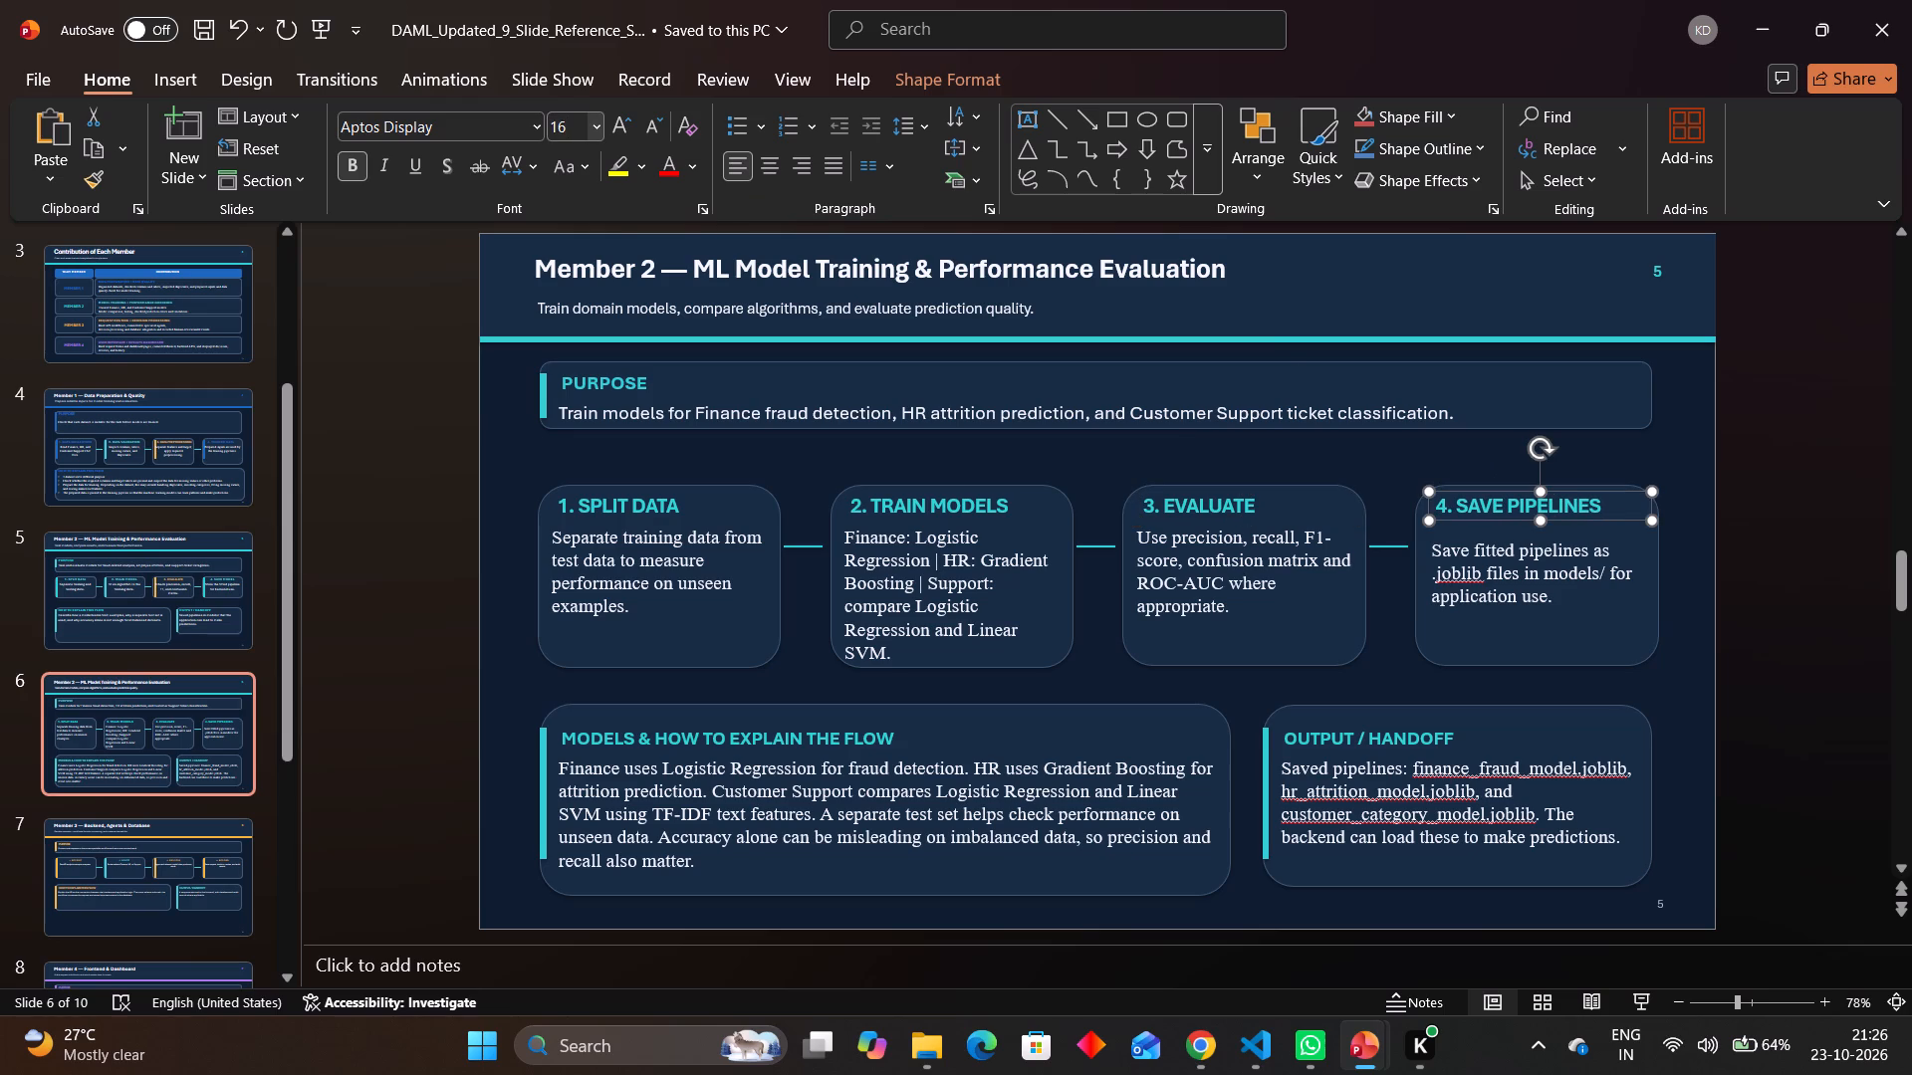
Extend the PURPOSE box's background downward to just above the four cards and set its heading's font size to 16.
left_click(753, 431)
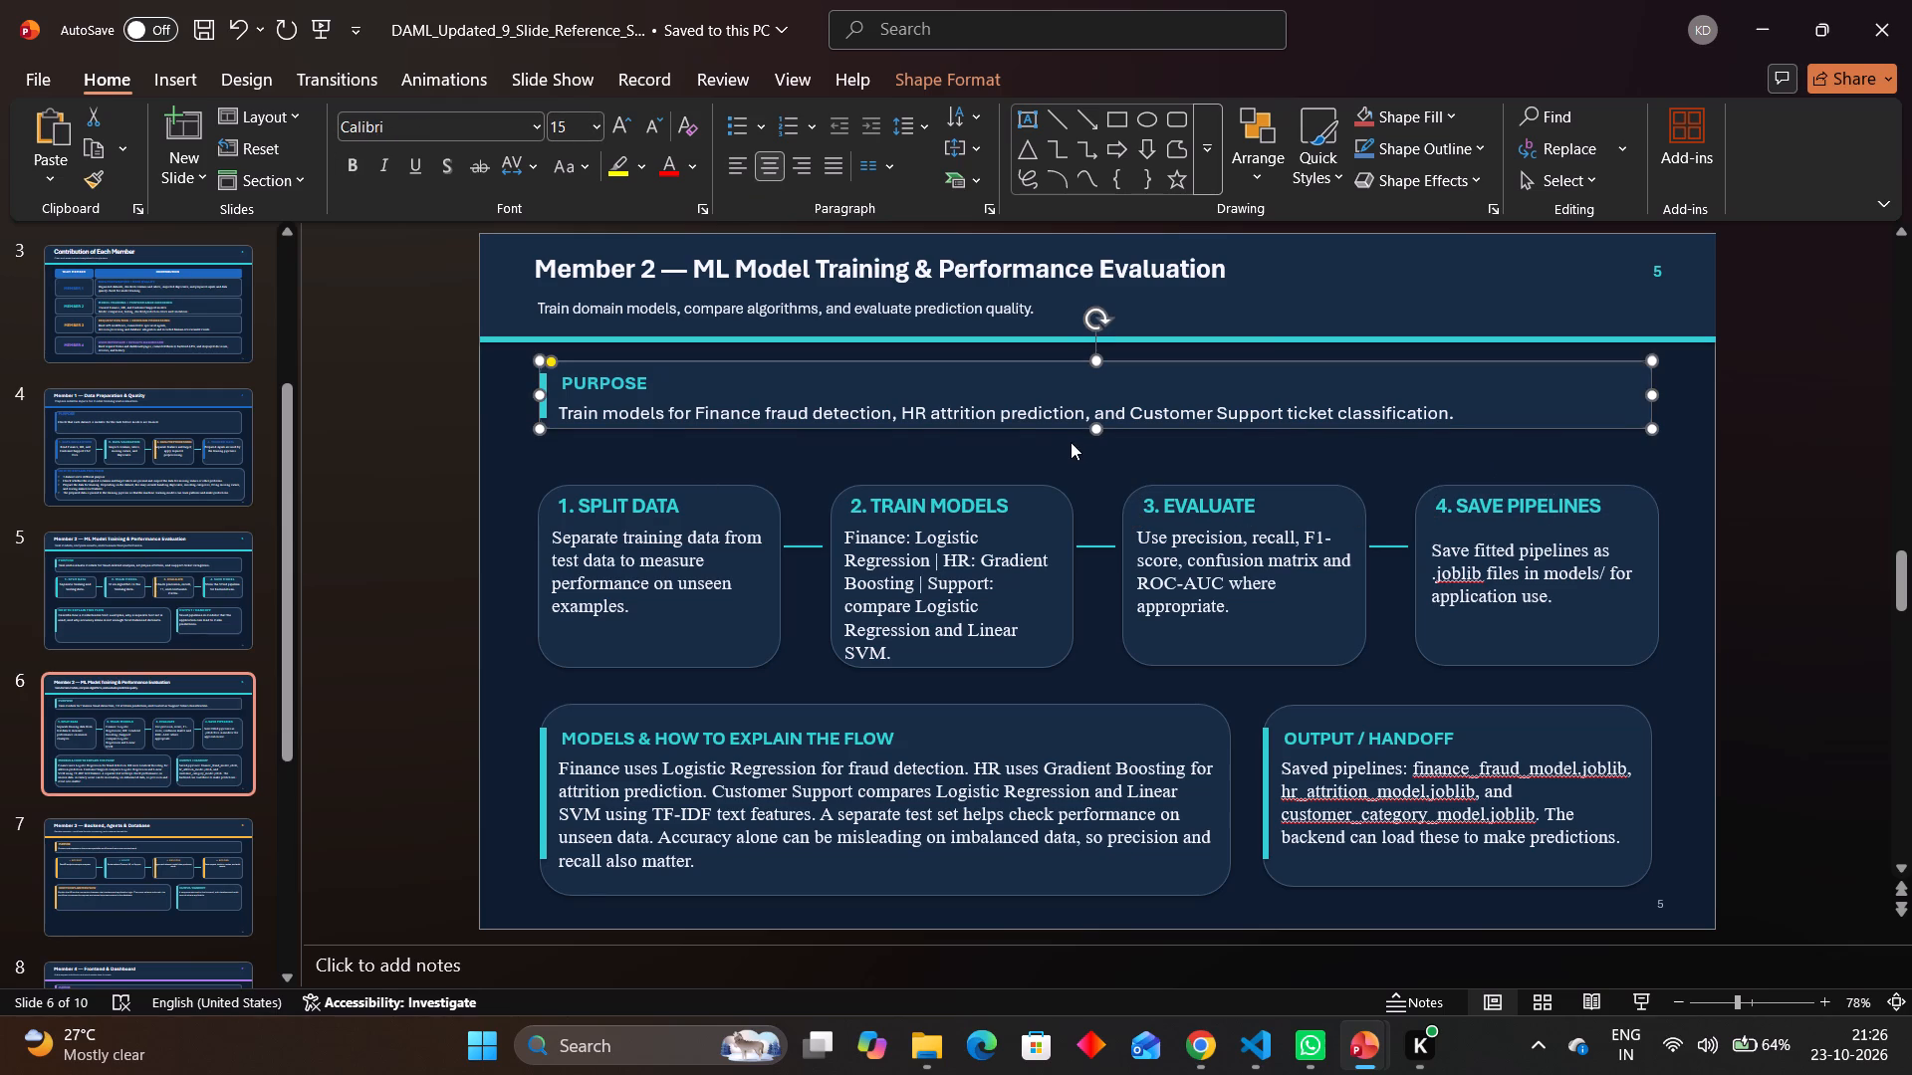
left_click_drag(1095, 432, 1101, 460)
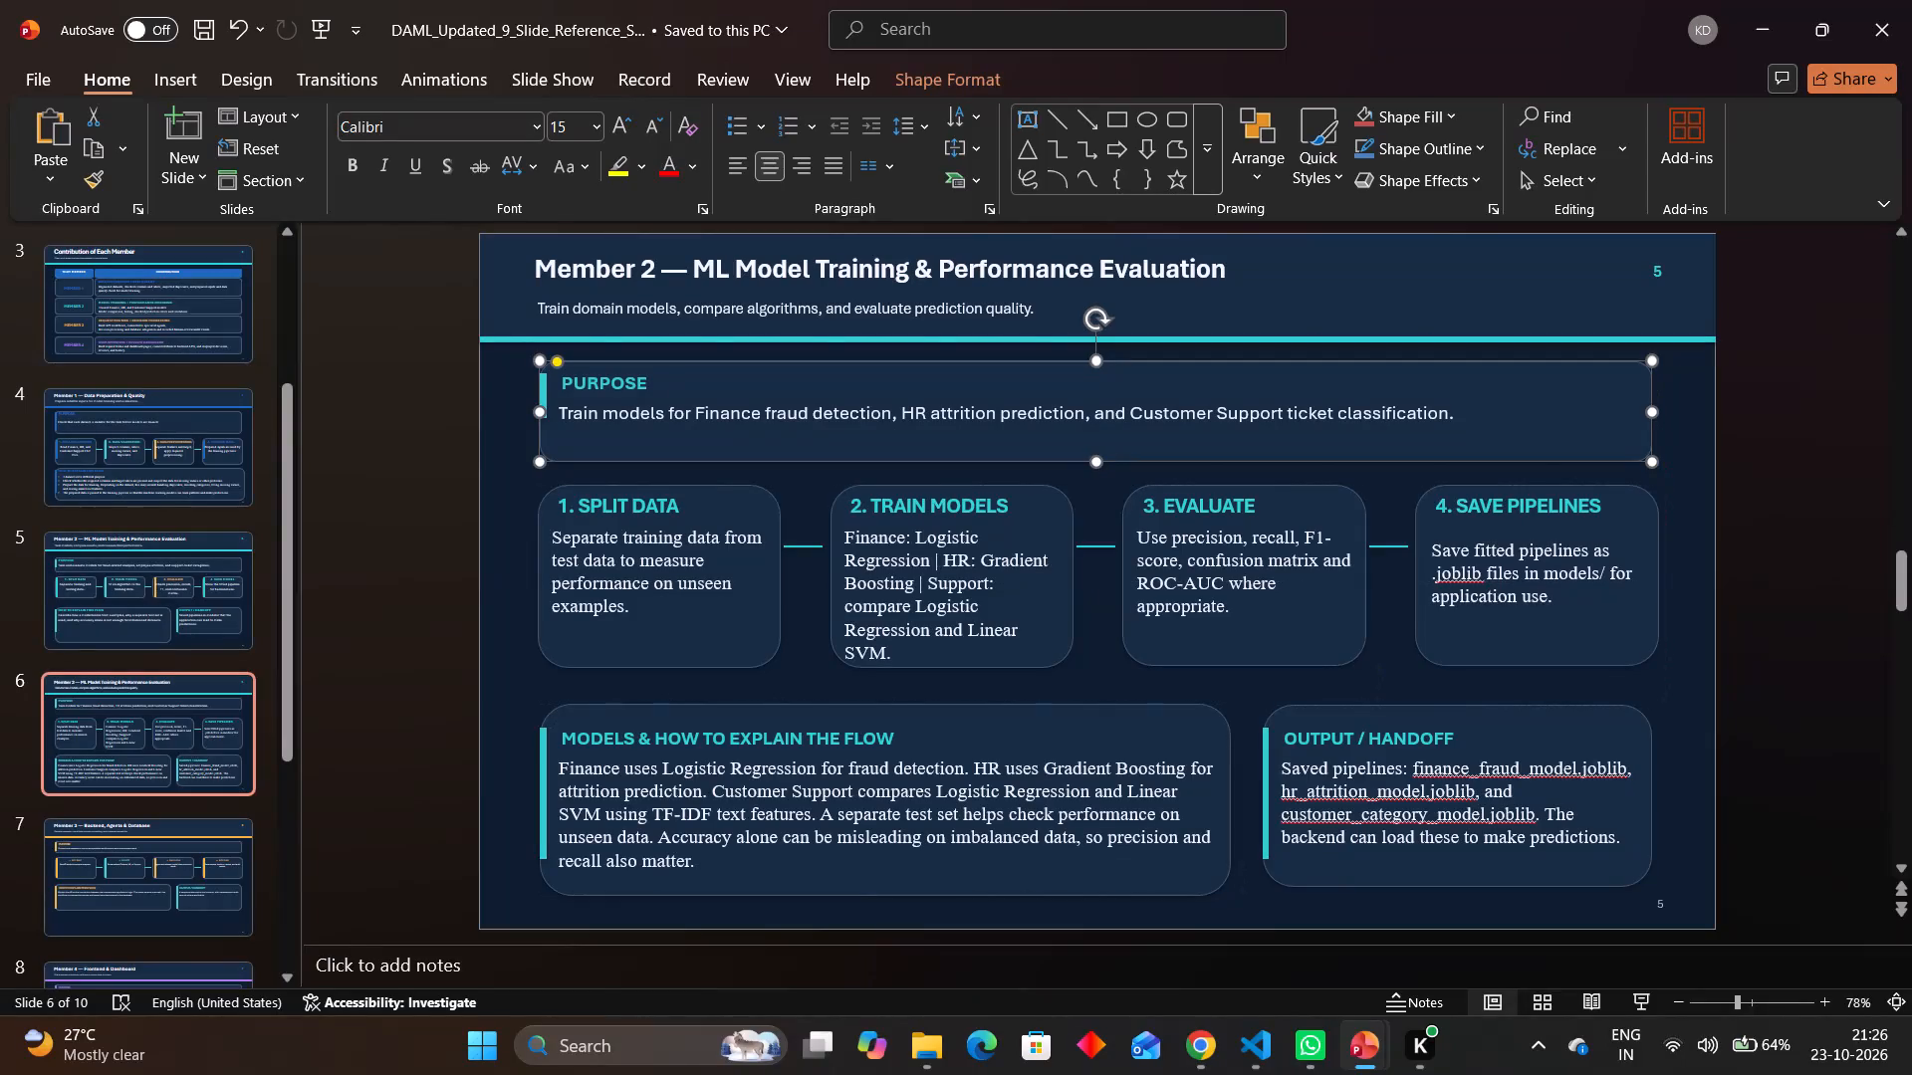
left_click(915, 376)
left_click(558, 123)
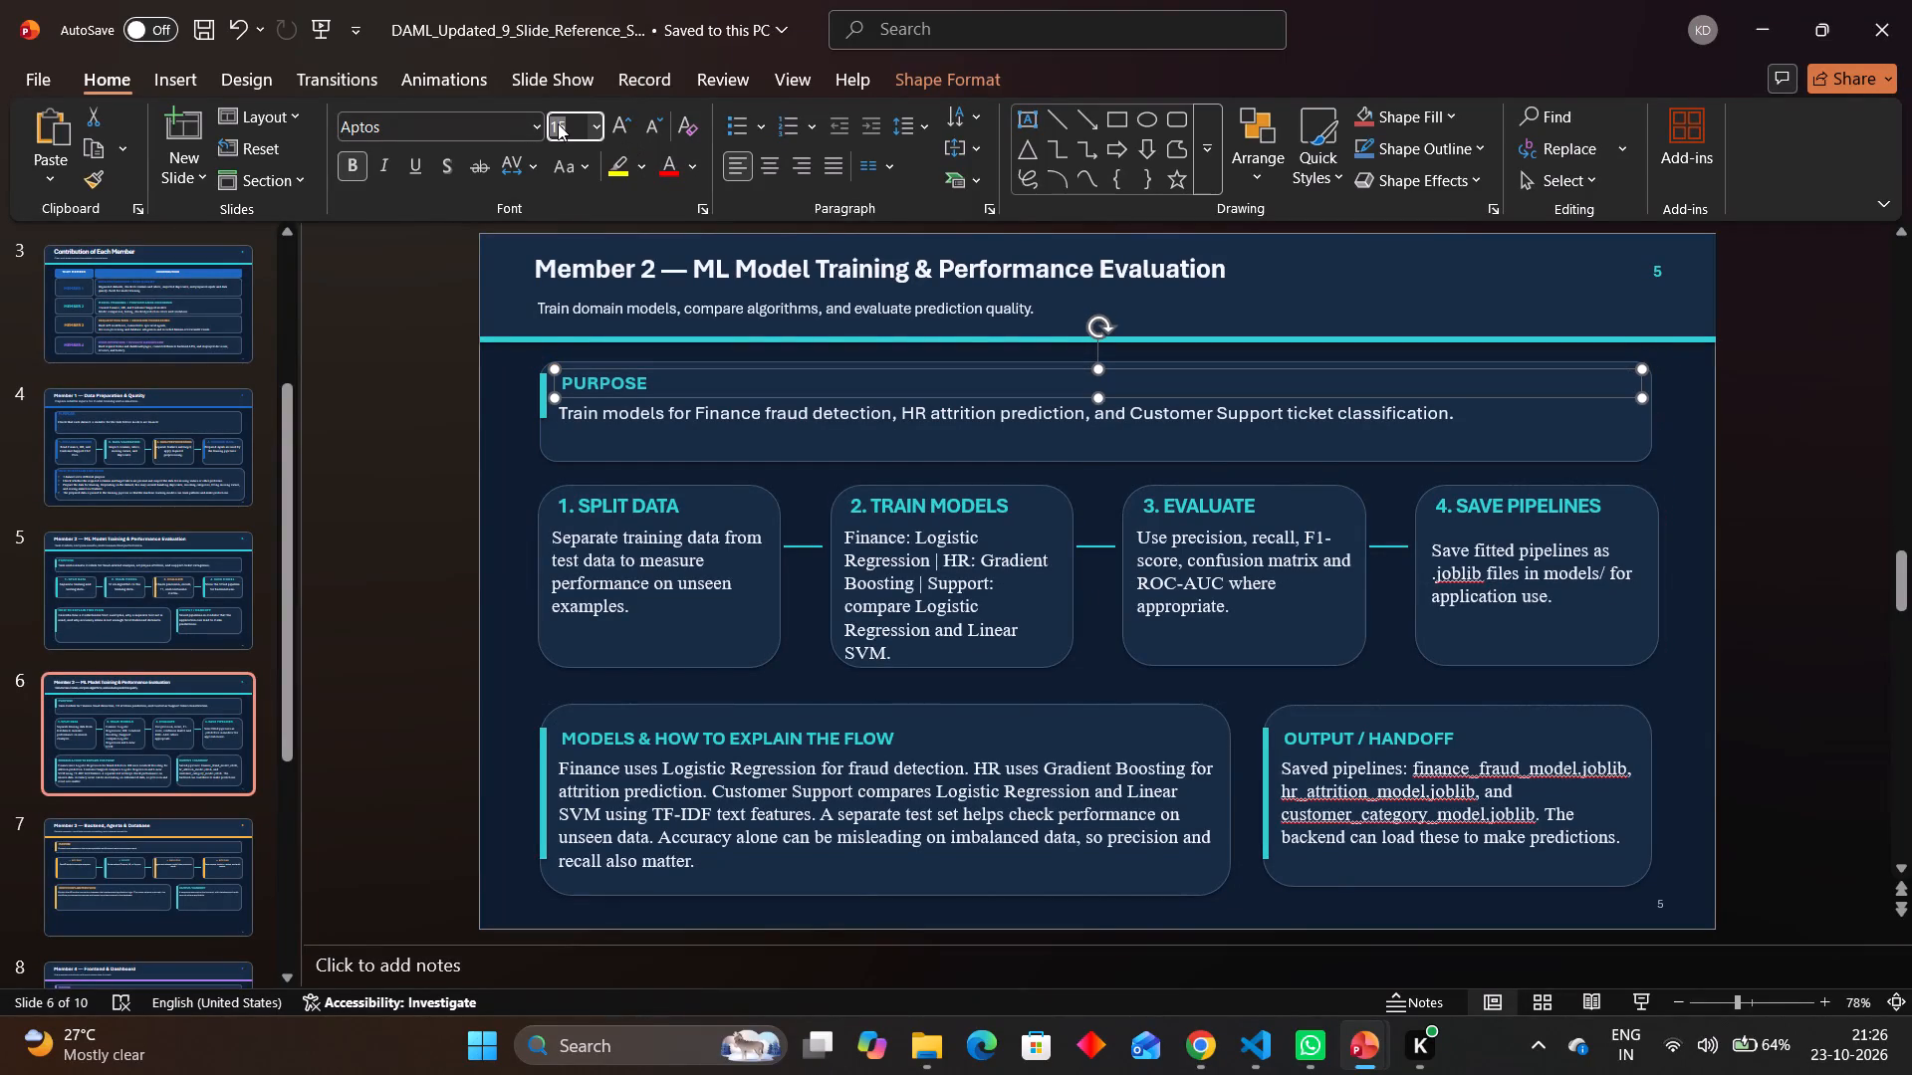
type("16")
key("Return")
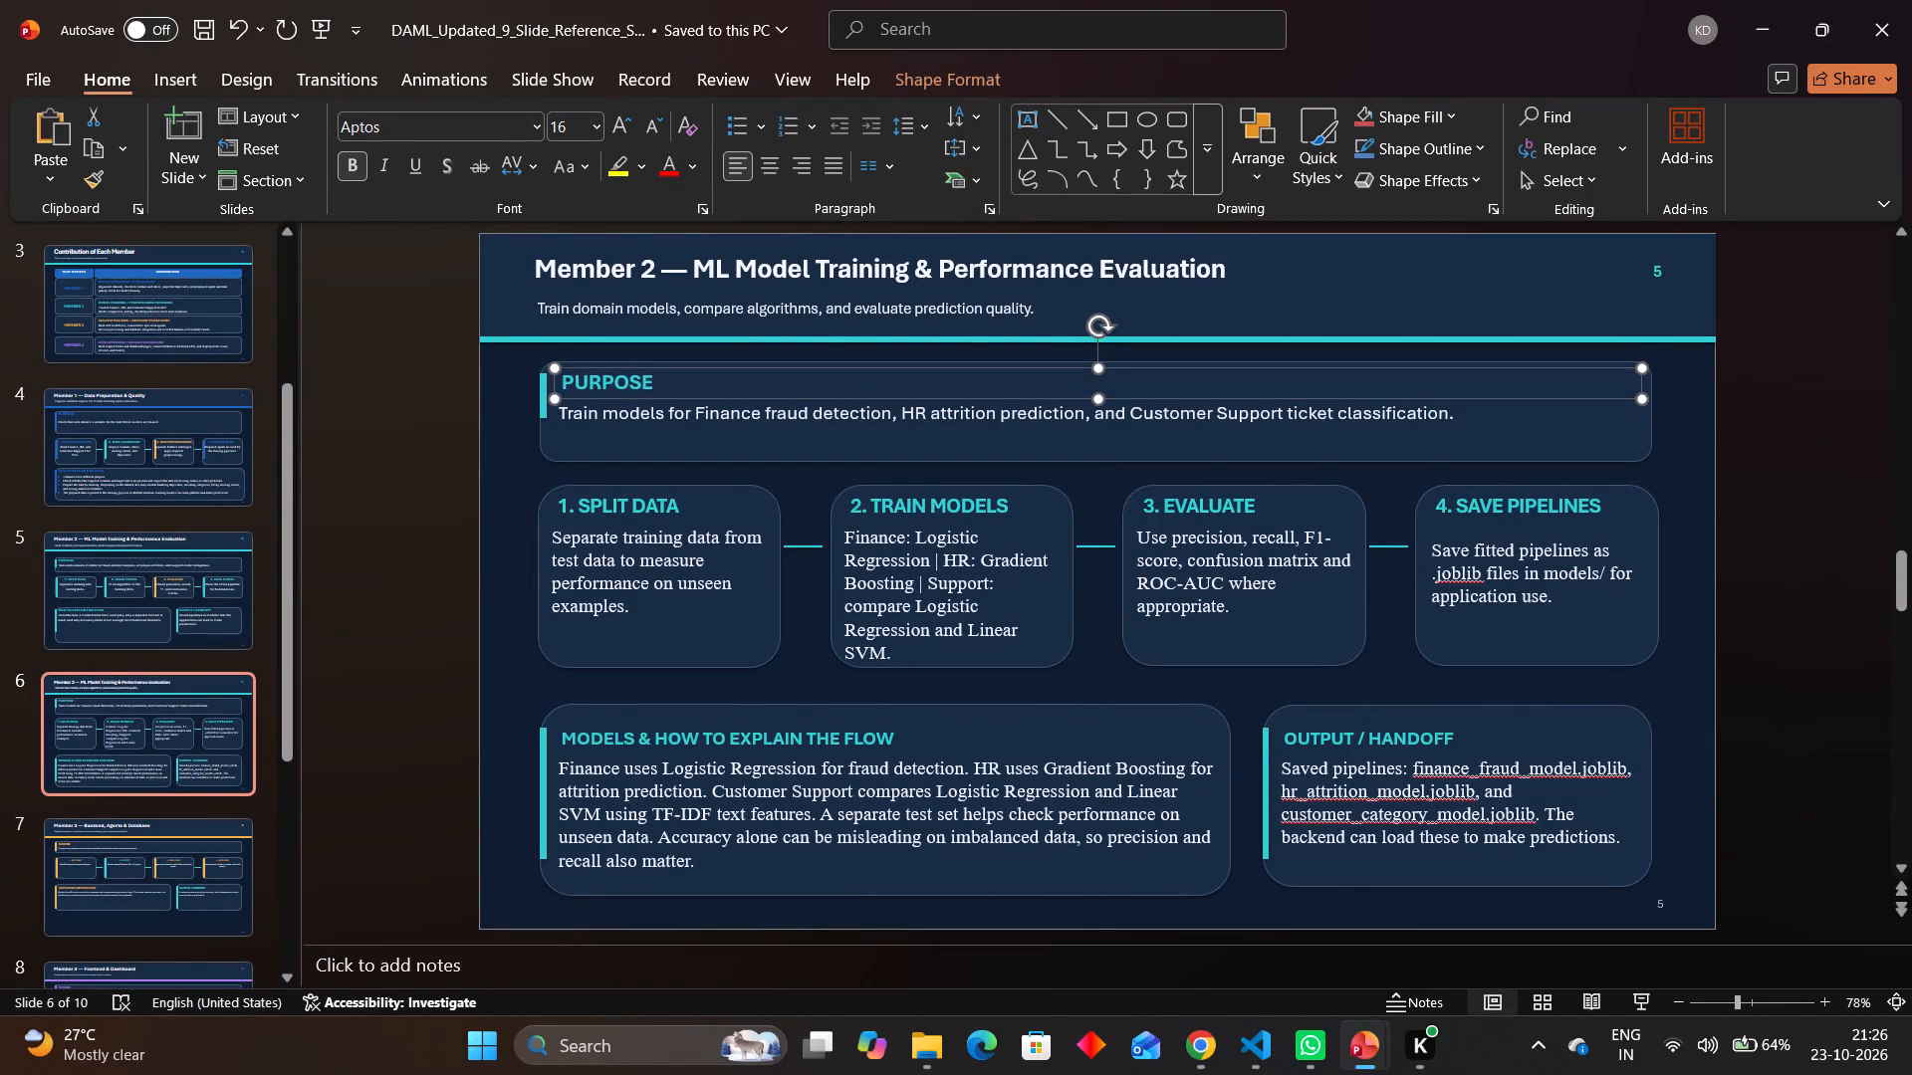
Change the PURPOSE box's body text font to Times New Roman.
left_click(750, 426)
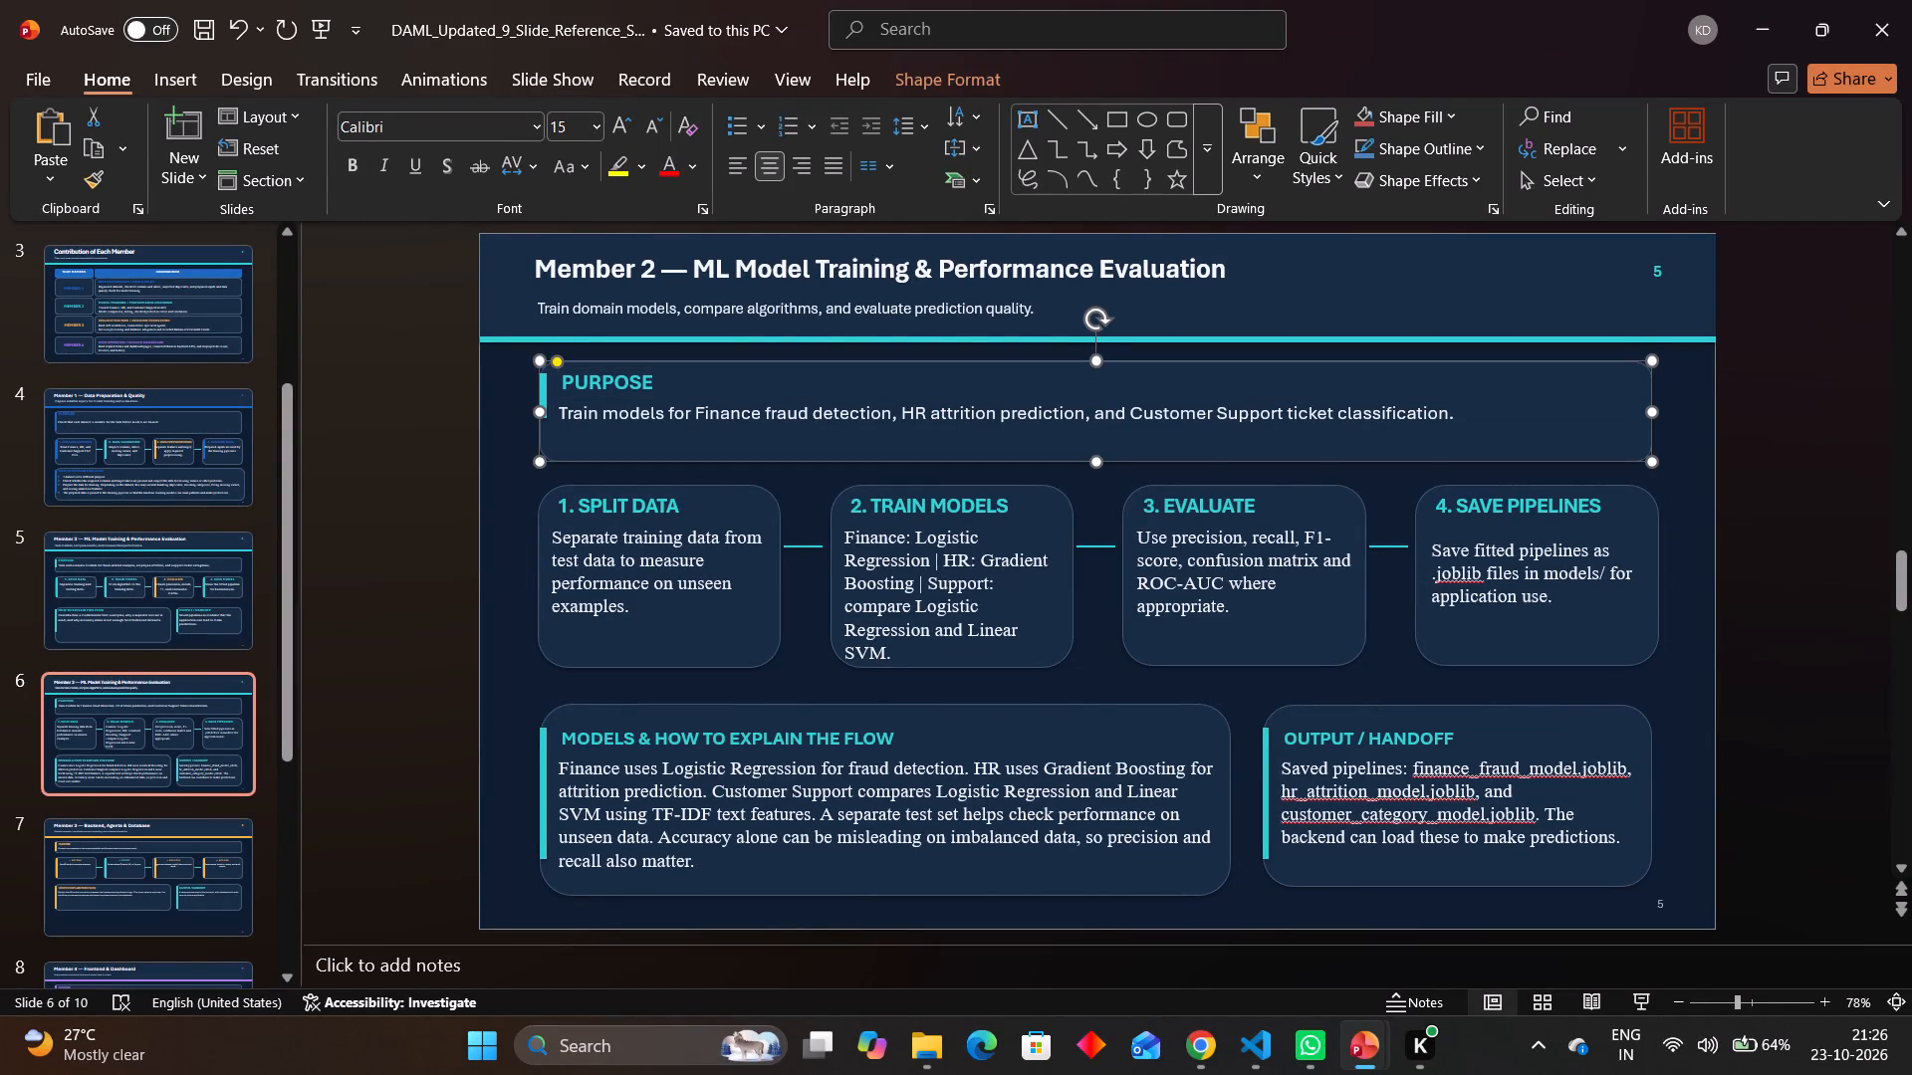
left_click(667, 423)
left_click(643, 418)
left_click(635, 421)
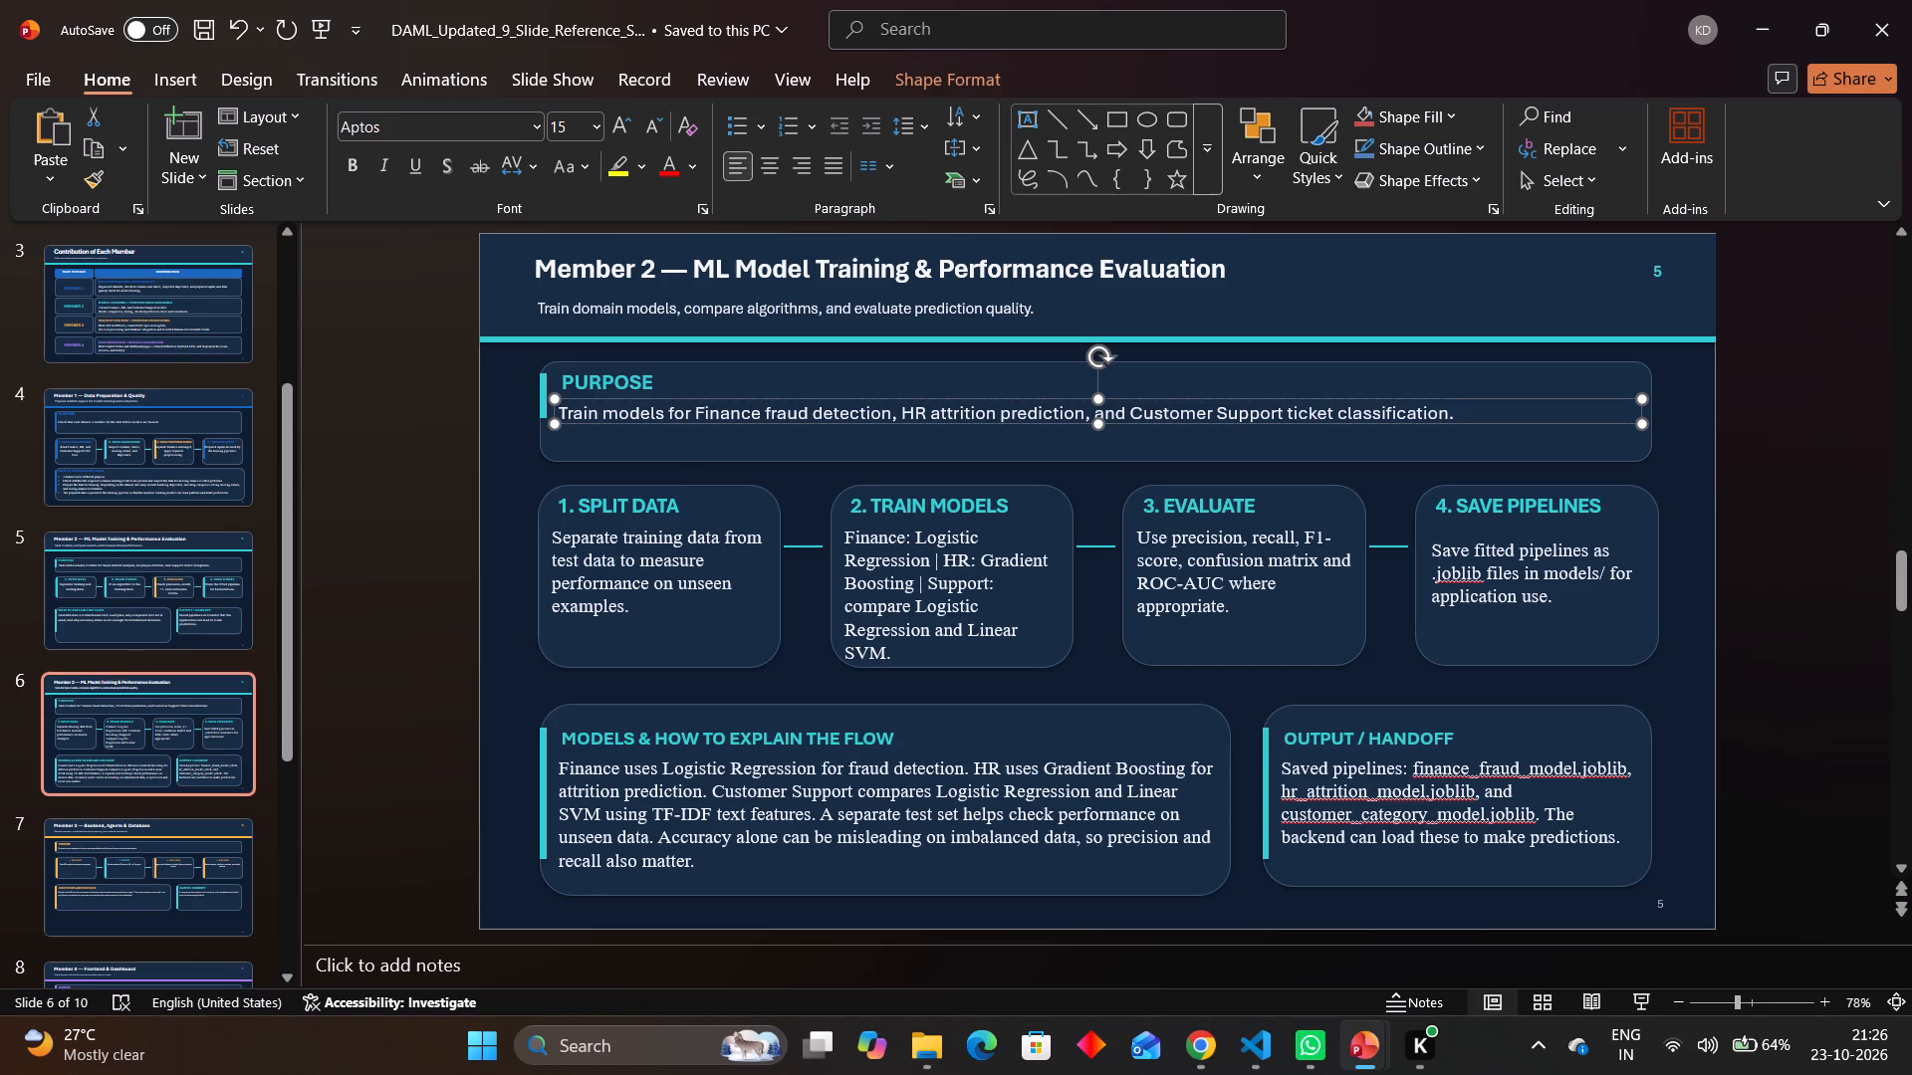
left_click(417, 128)
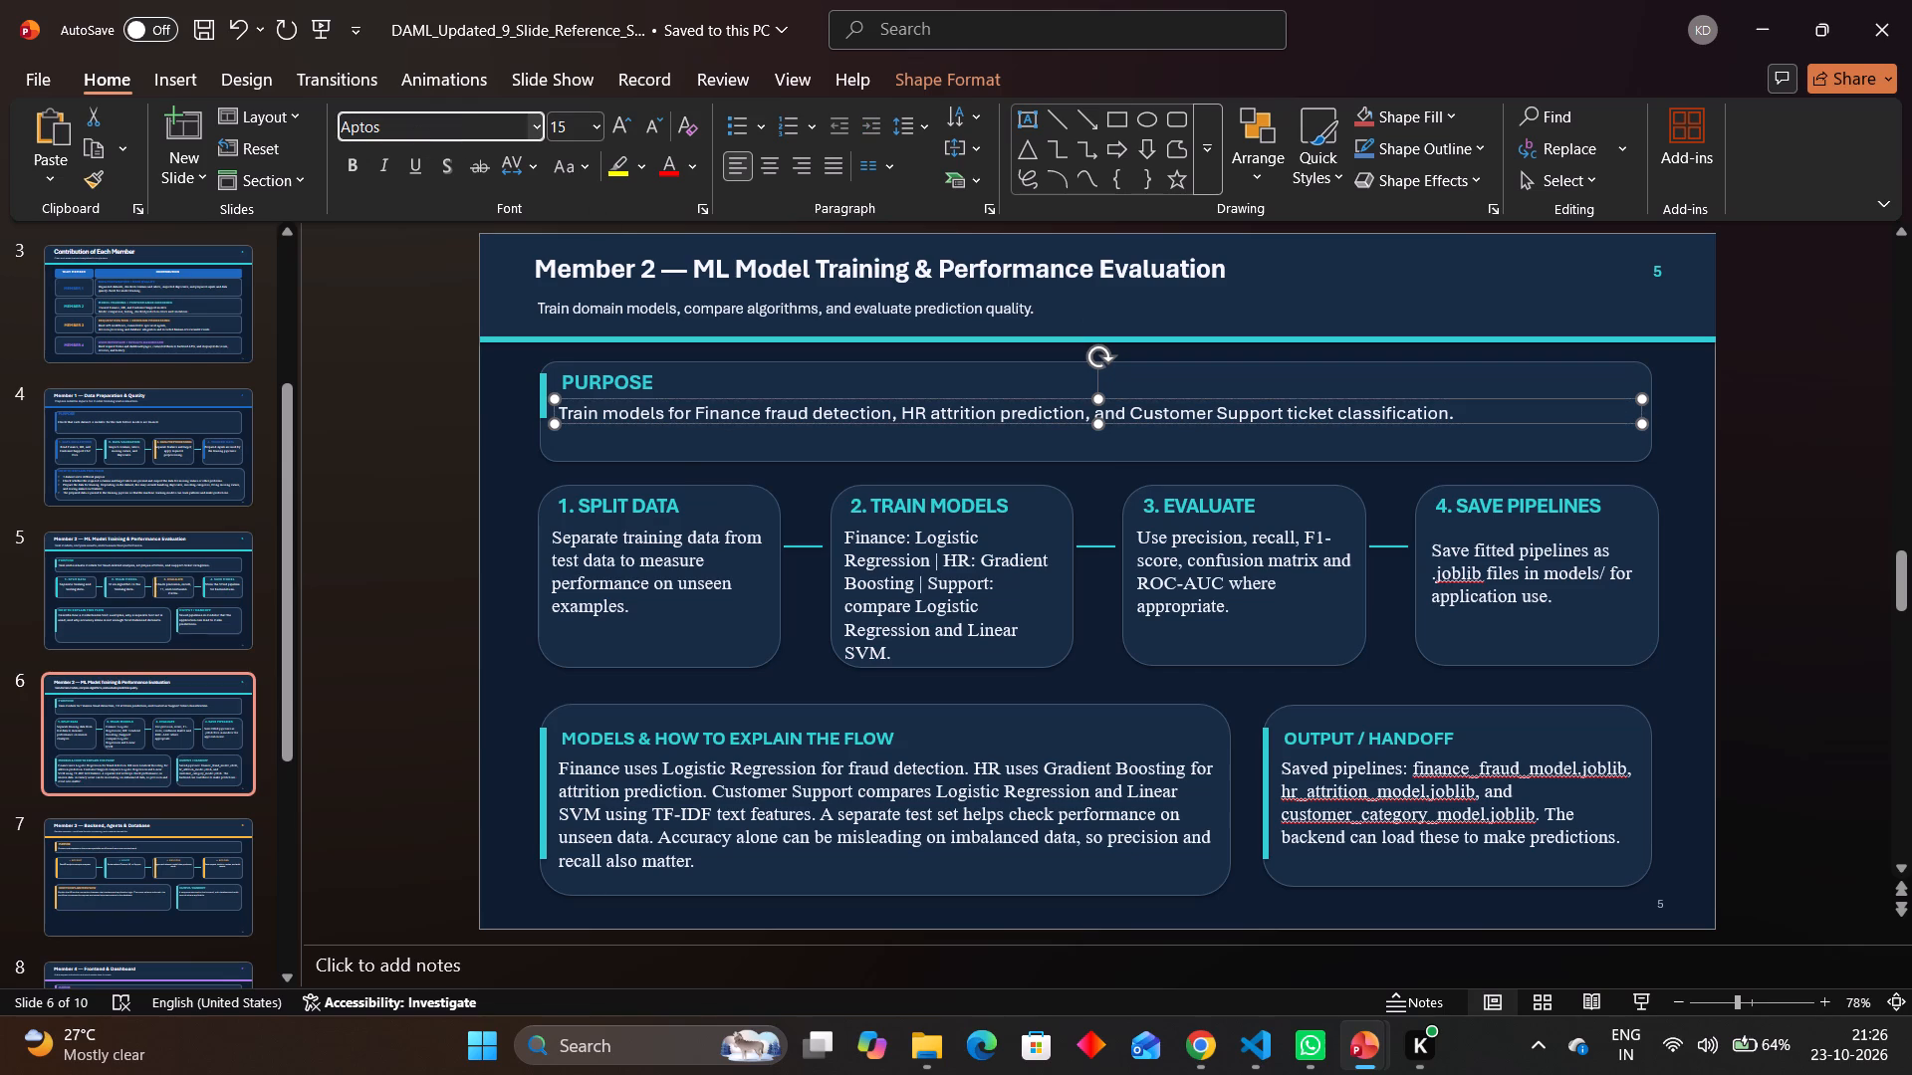
type("tim")
key("Return")
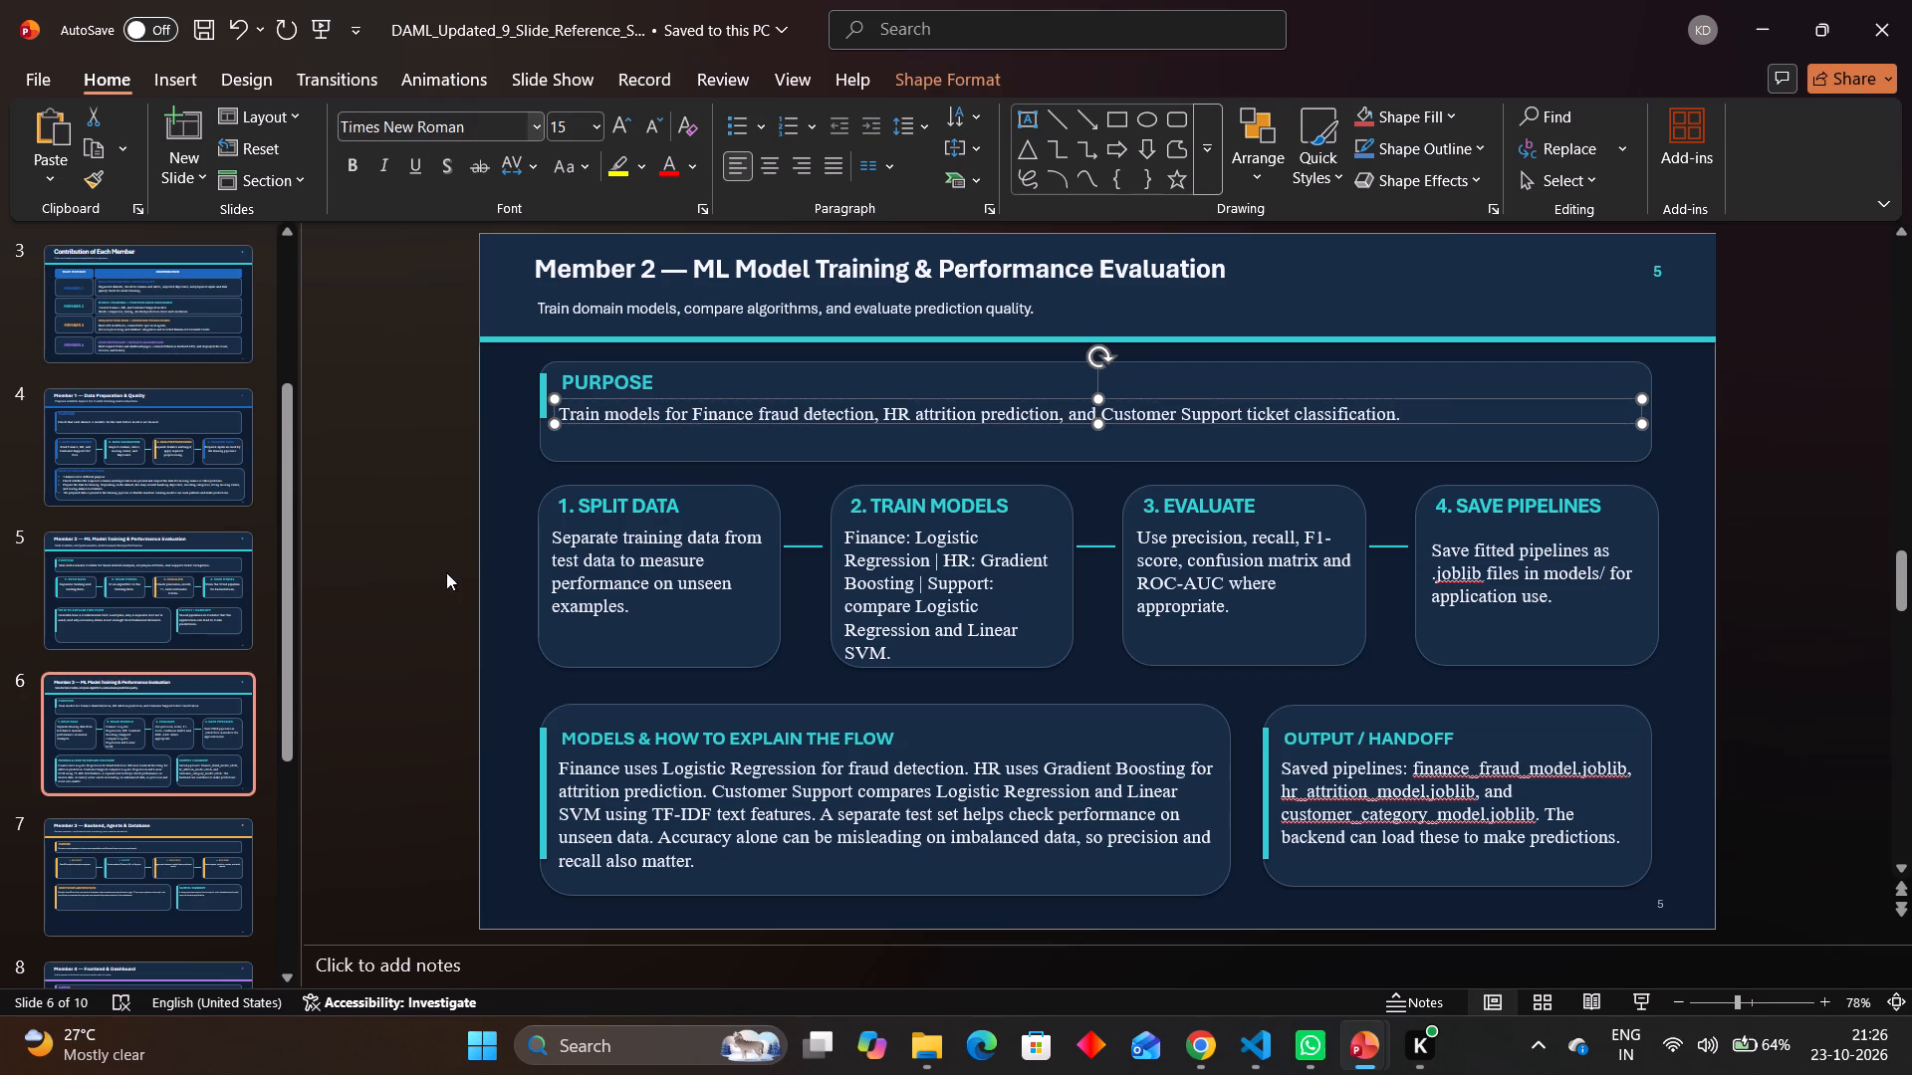
left_click(414, 580)
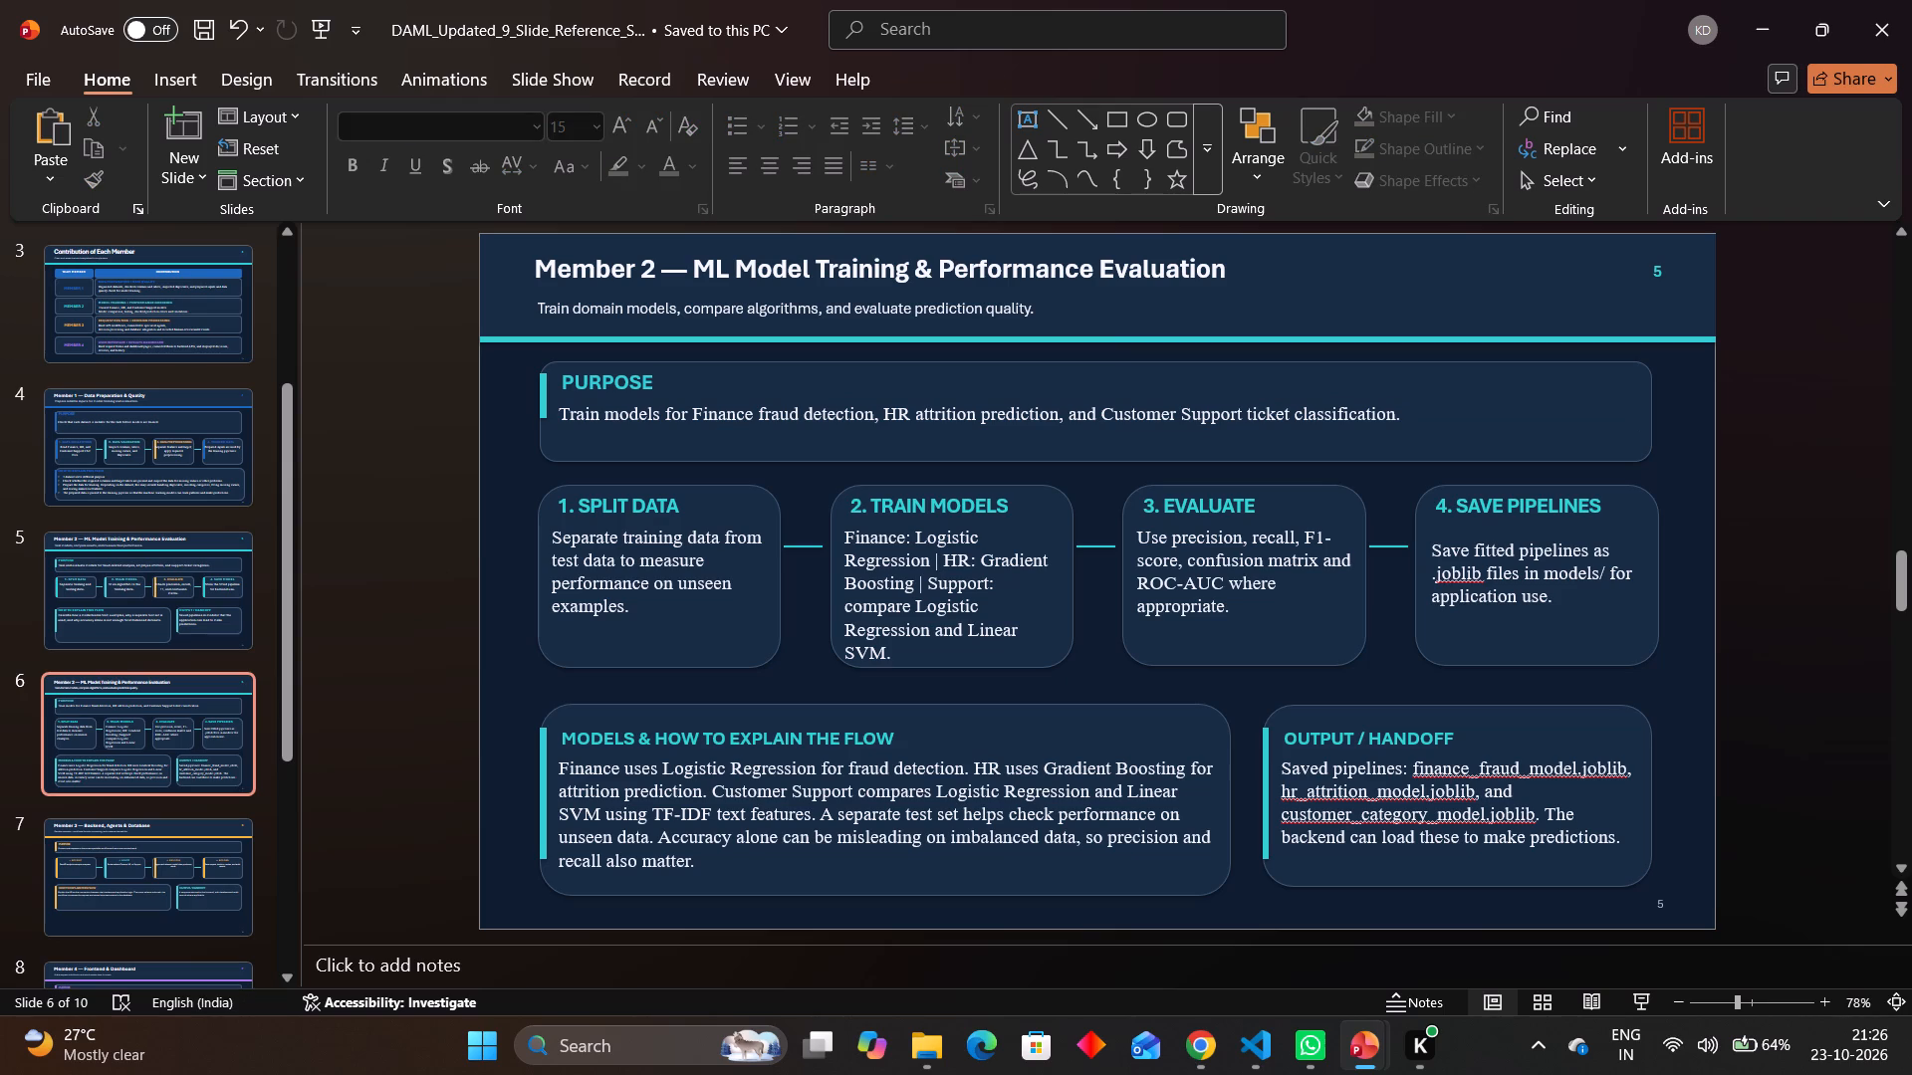
Split the three .joblib file names under "Saved pipelines:" in the OUTPUT / HANDOFF box into separate bullet points.
left_click(1411, 773)
key("Return")
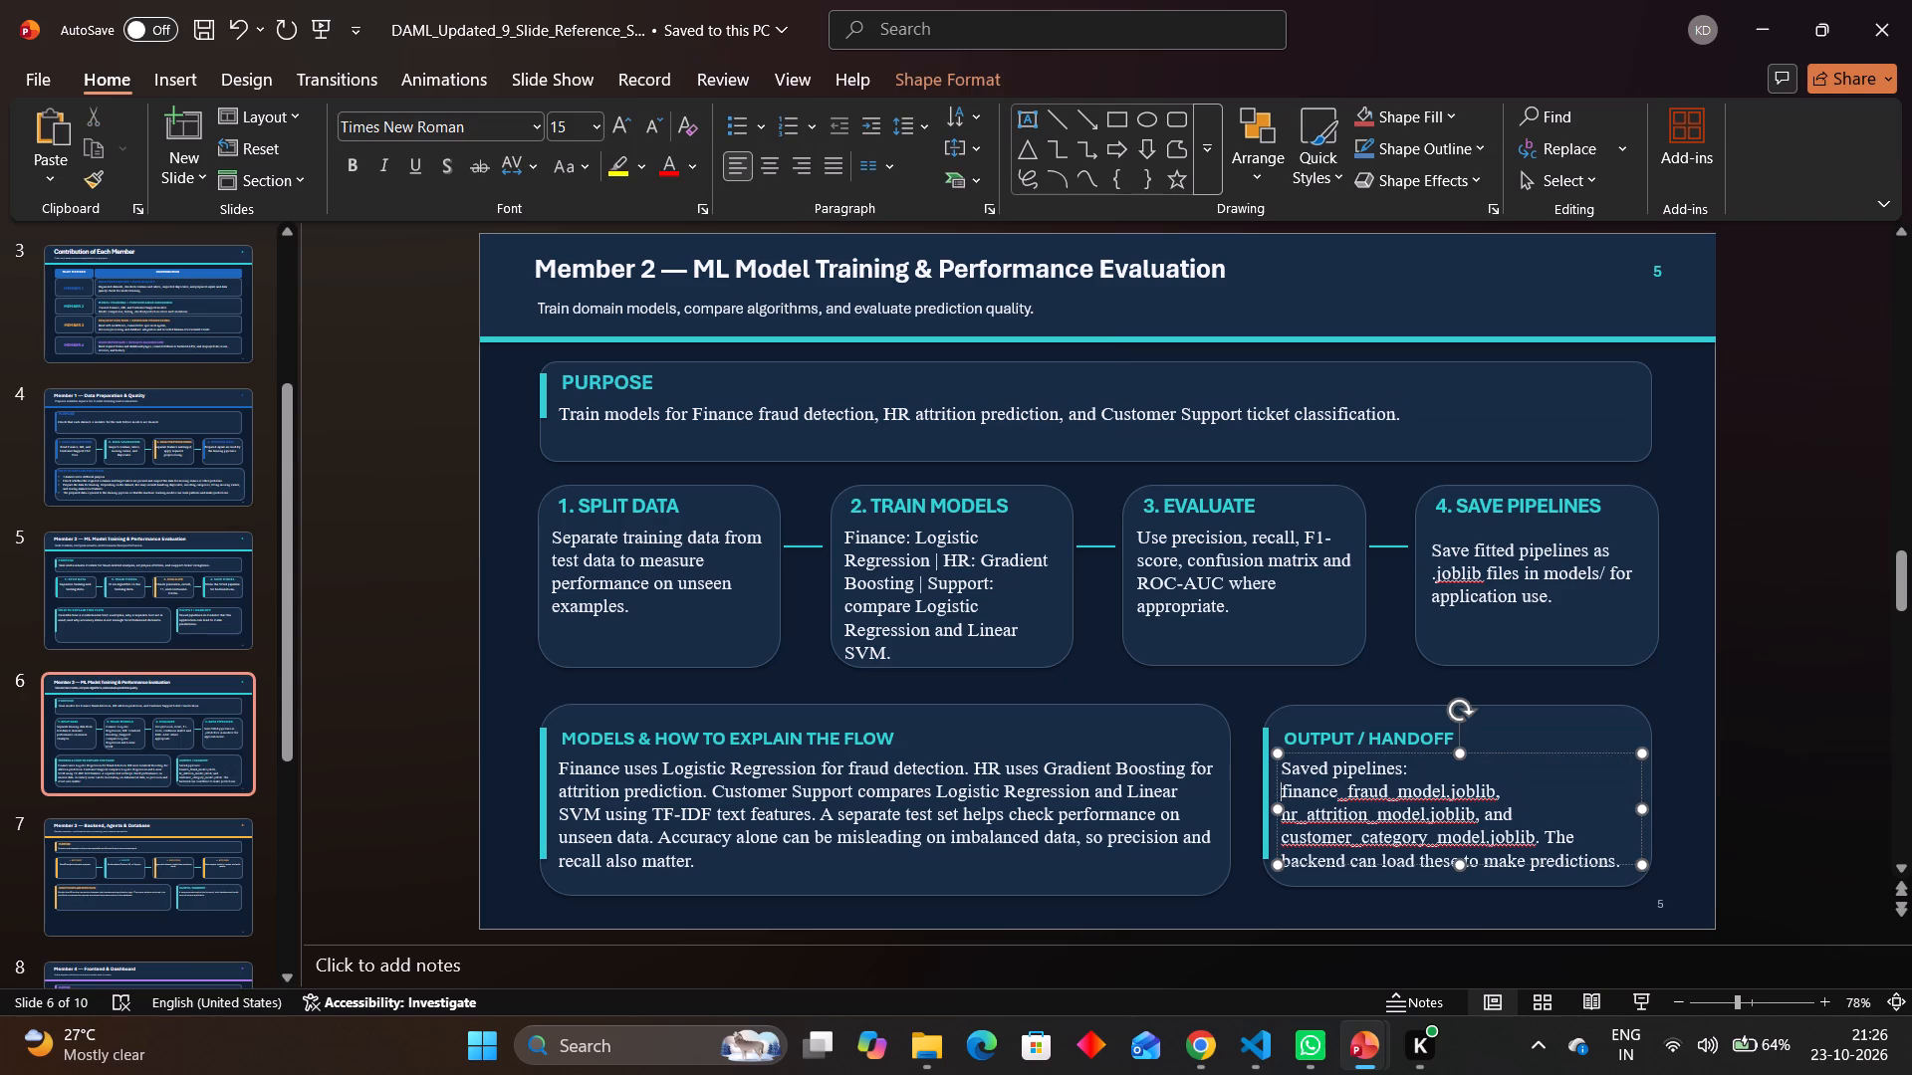
left_click(738, 126)
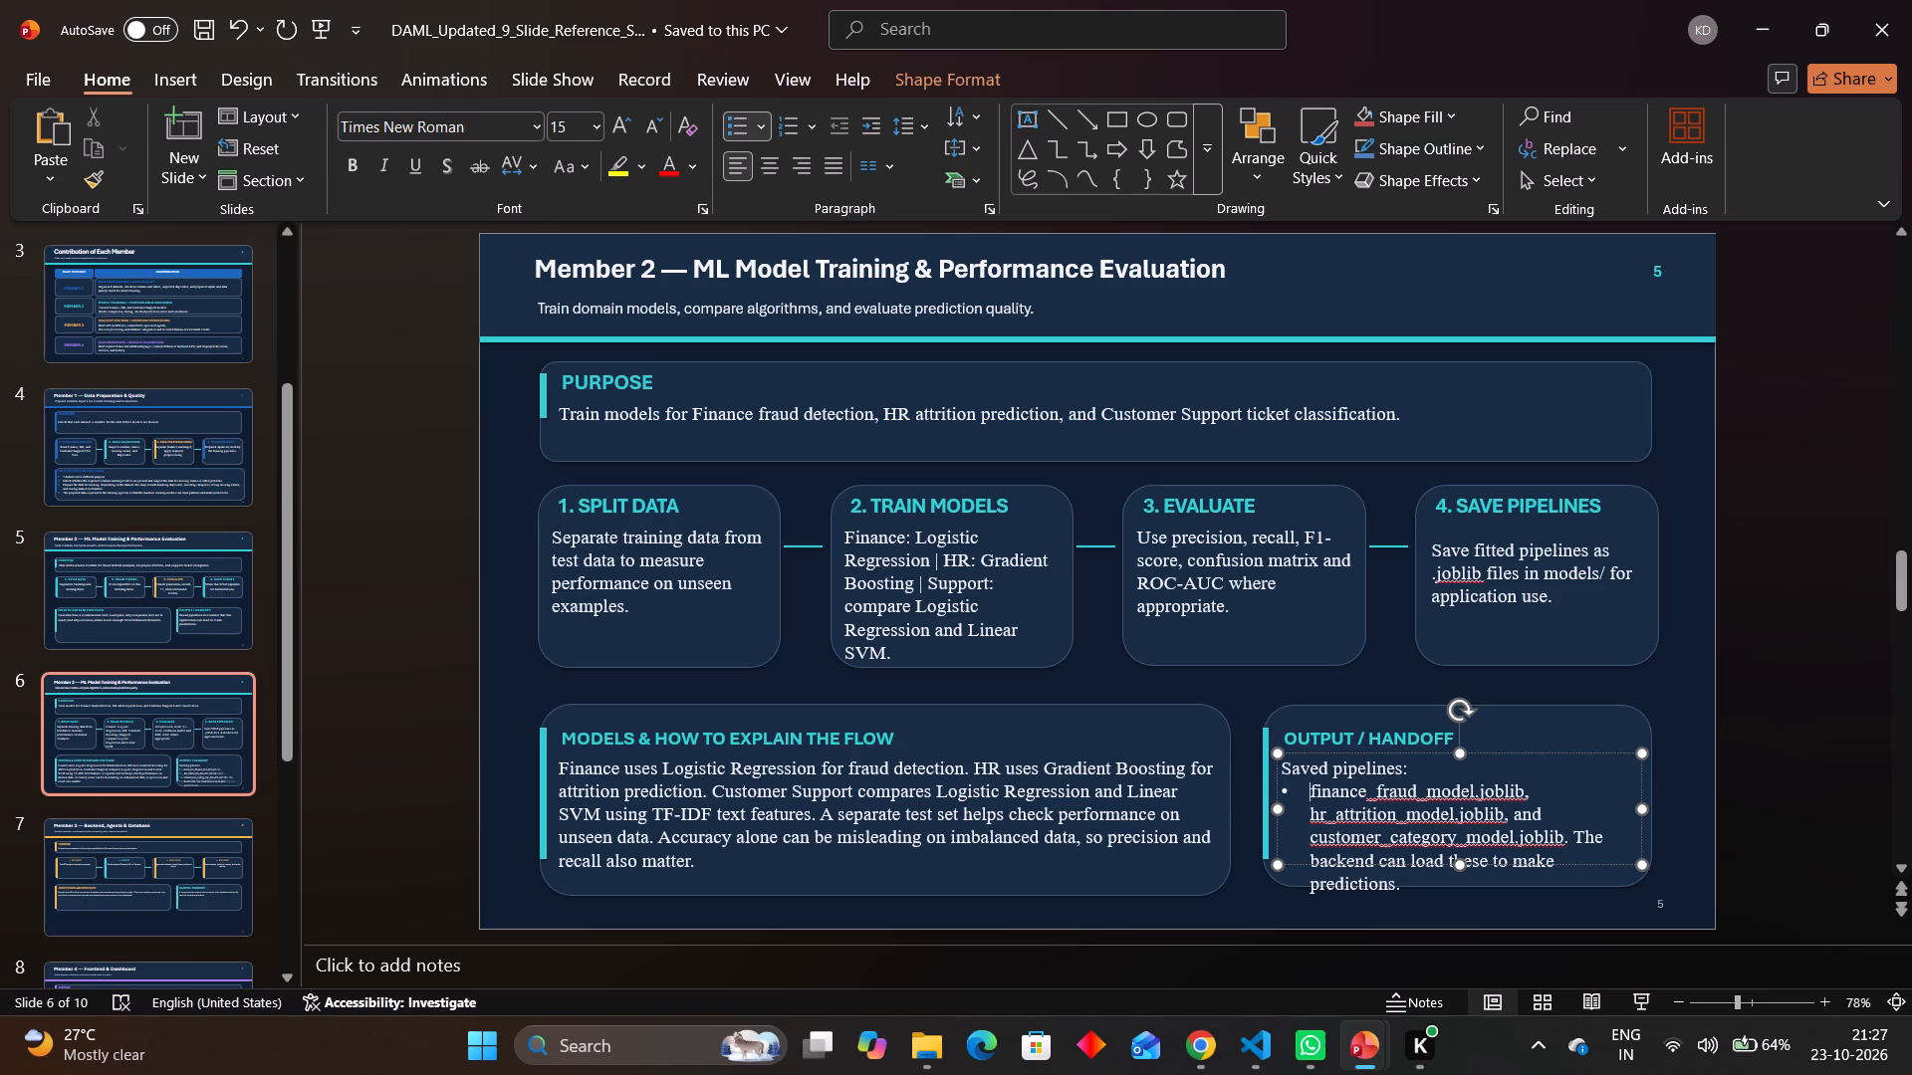
left_click(1311, 815)
key("Return")
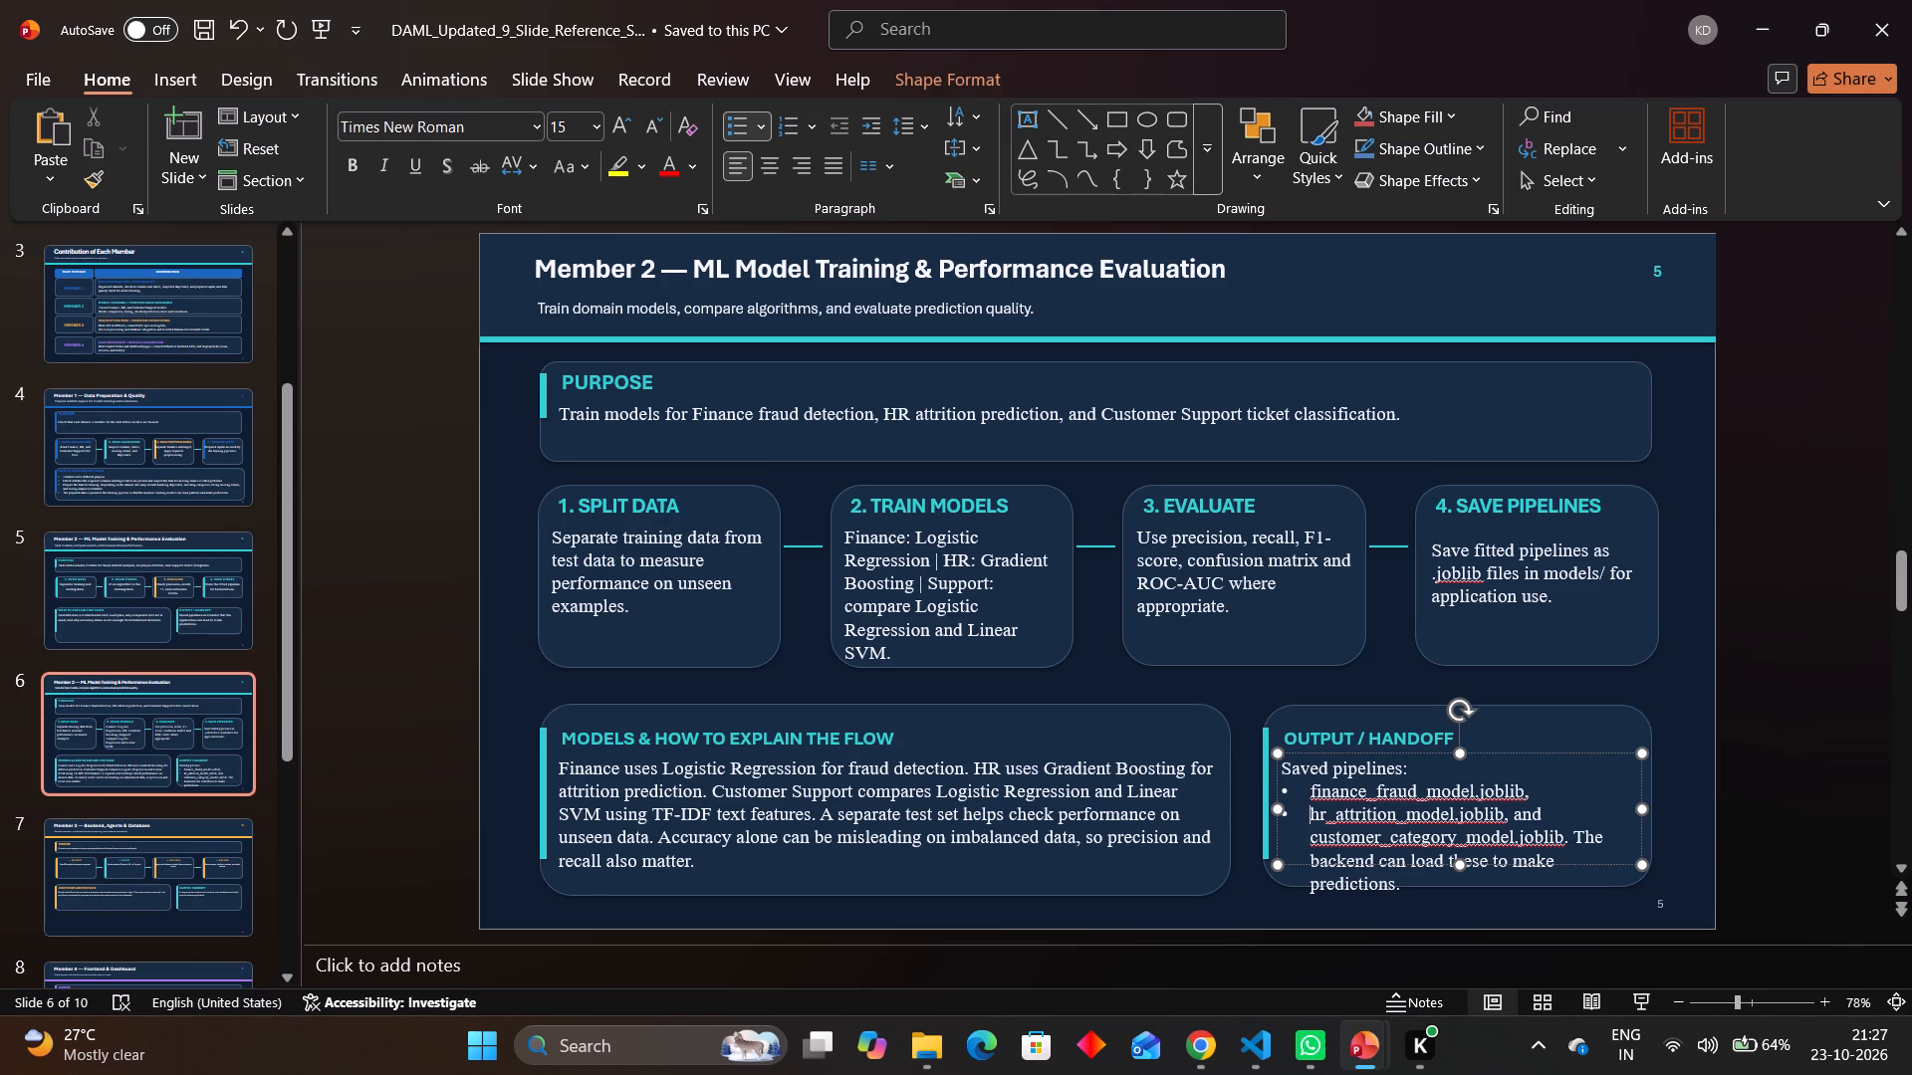
left_click(1313, 839)
key("Return")
Remove the word "and" and the trailing commas from the finance_fraud_model.joblib and hr_attrition_model.joblib bullets.
left_click(1553, 811)
key("BackSpace")
key("BackSpace")
key("BackSpace")
key("BackSpace")
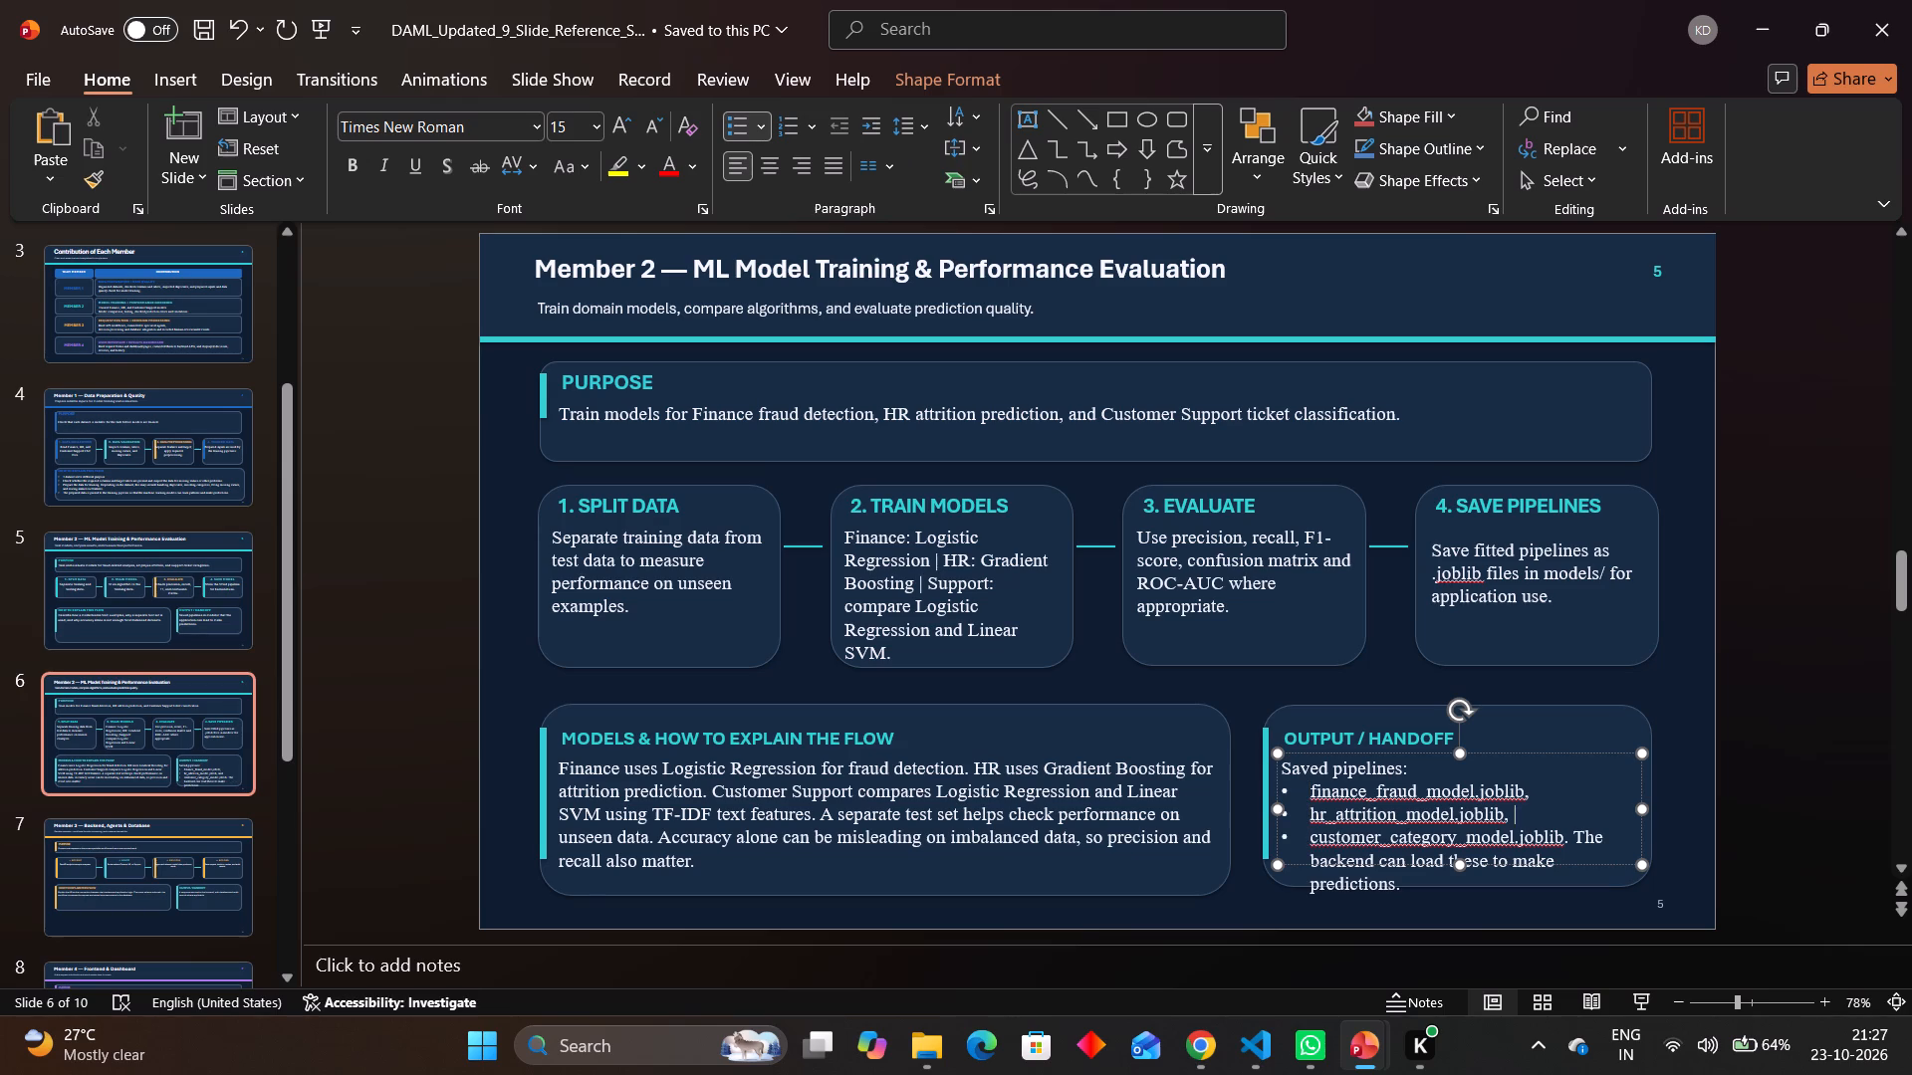
key("BackSpace")
key("BackSpace")
key("Up")
key("Right")
key("Right")
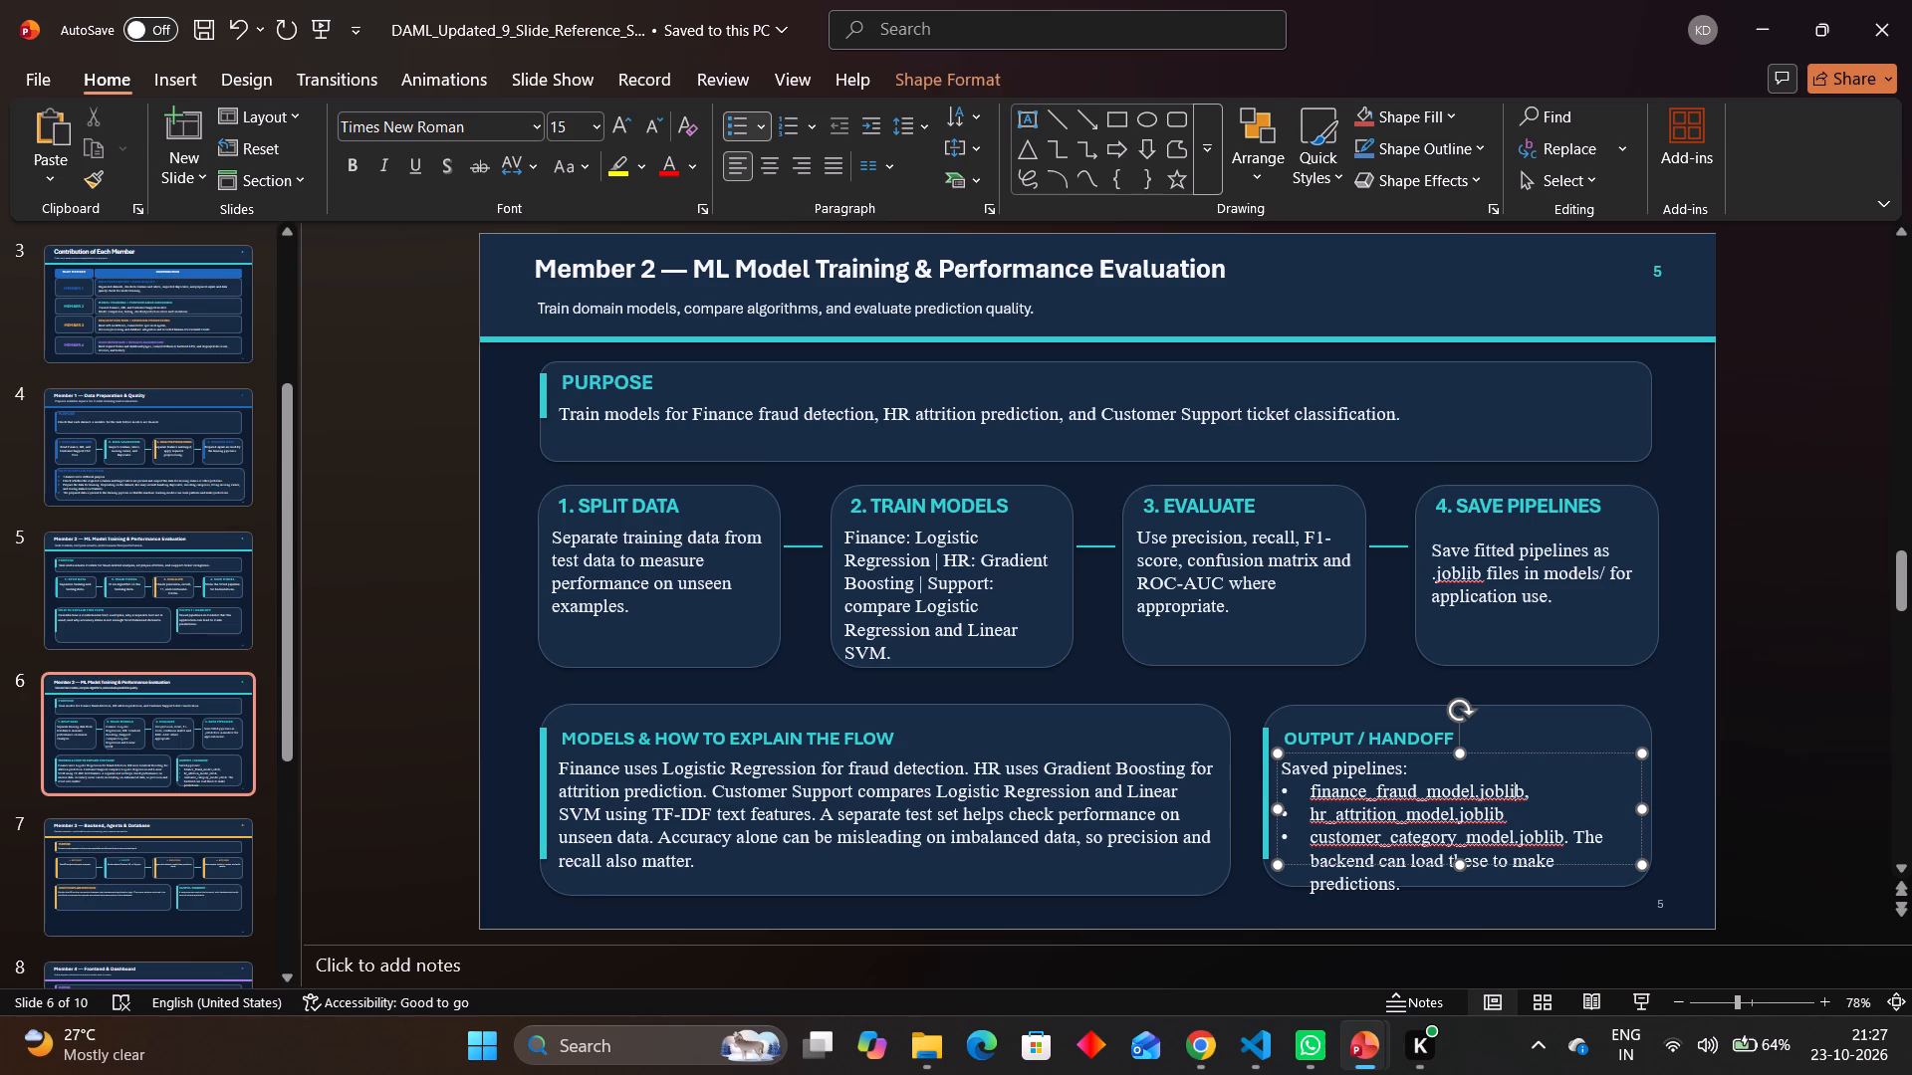
key("Right")
key("Right")
key("BackSpace")
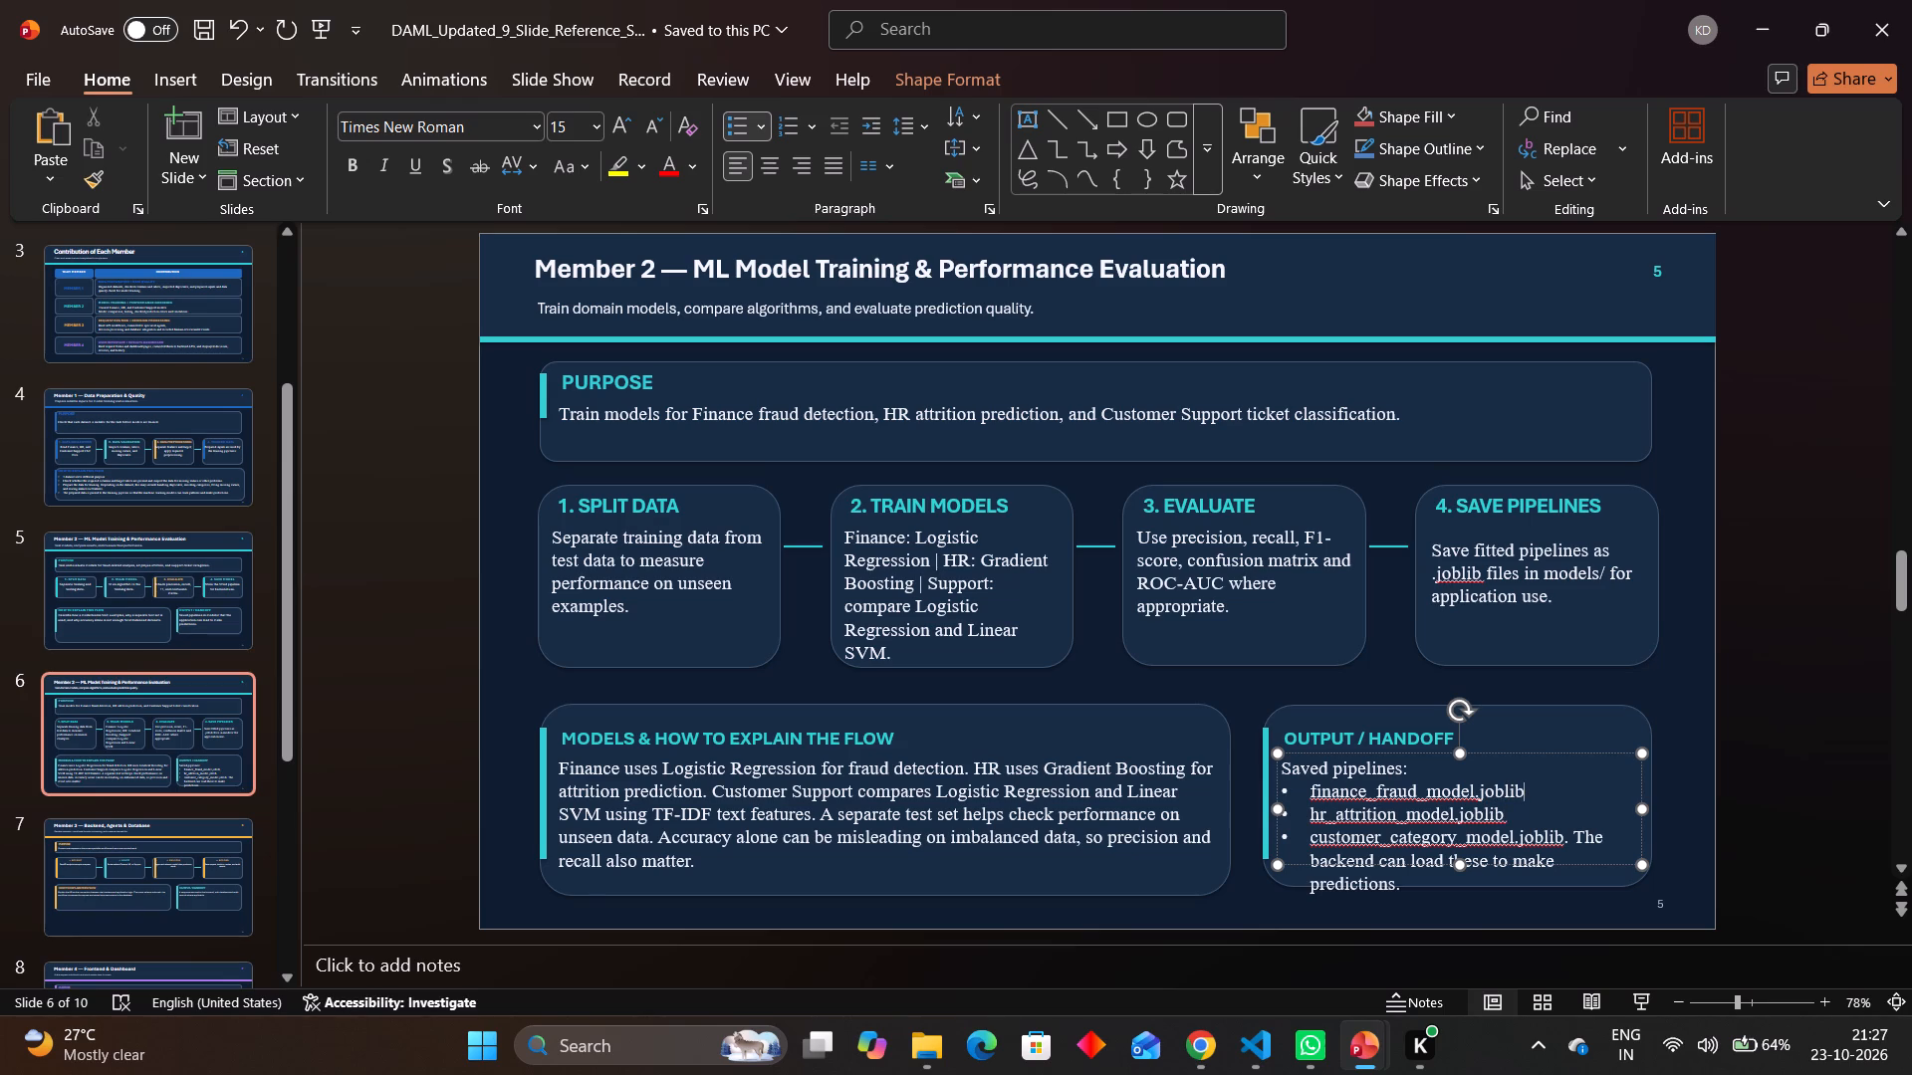
Put the sentence "The backend can load these to make predictions." on its own line without a bullet.
left_click(1567, 840)
key("Right")
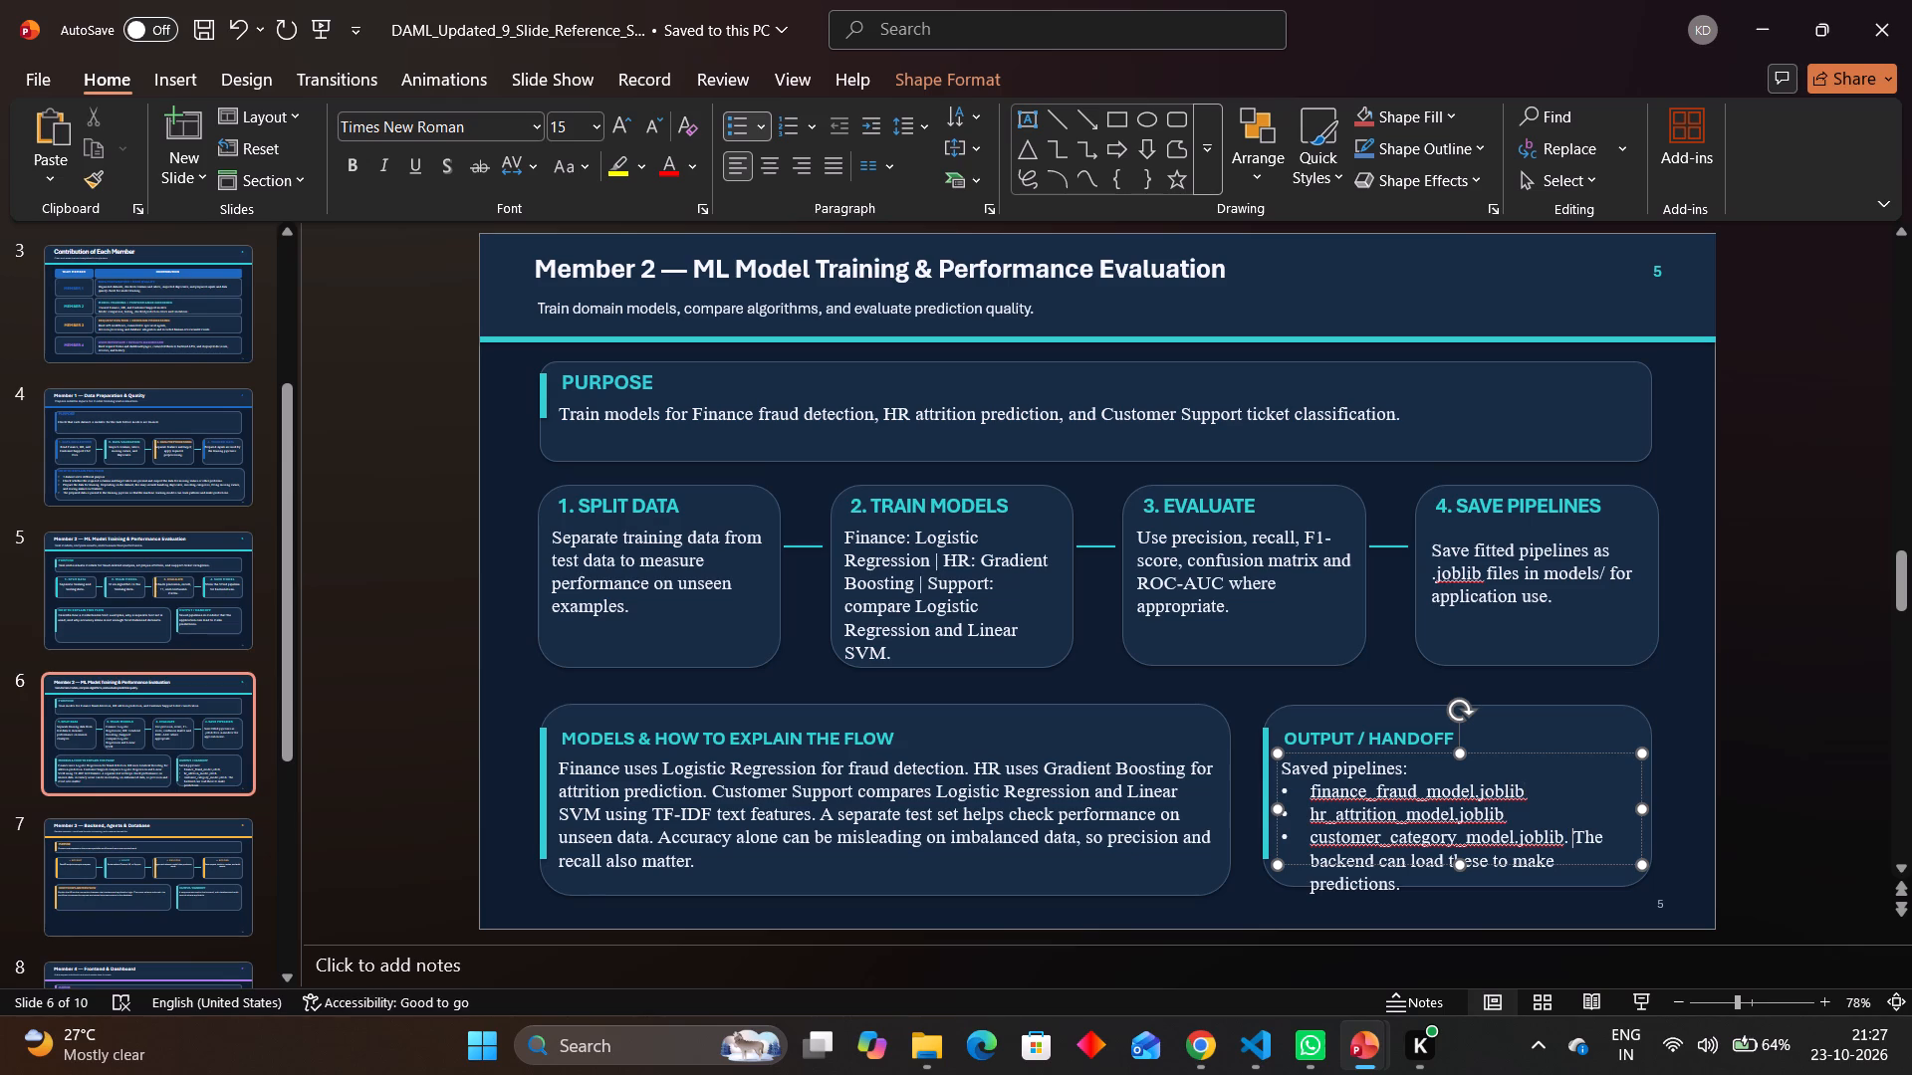
key("Return")
key("BackSpace")
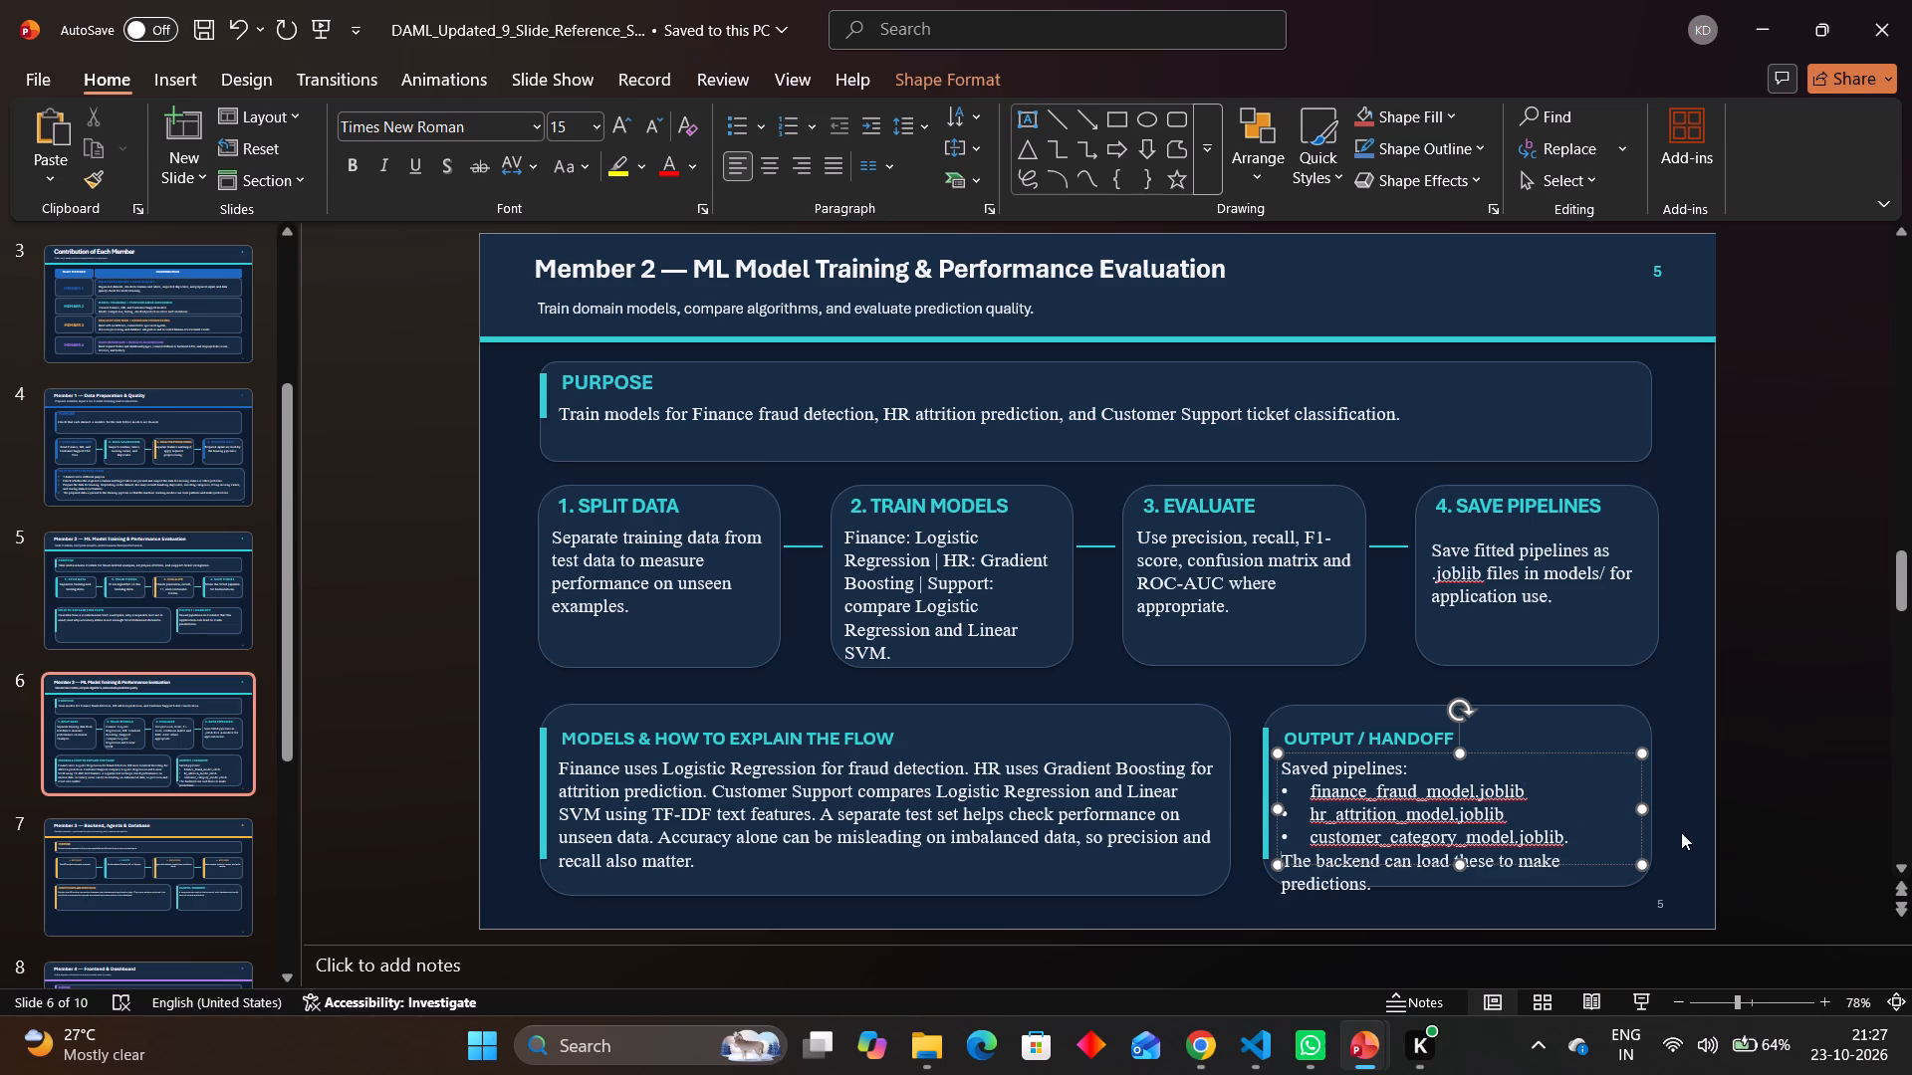
Widen the OUTPUT / HANDOFF text box and its background toward the slide's right edge so the last sentence fits on one line.
left_click_drag(1641, 810, 1670, 809)
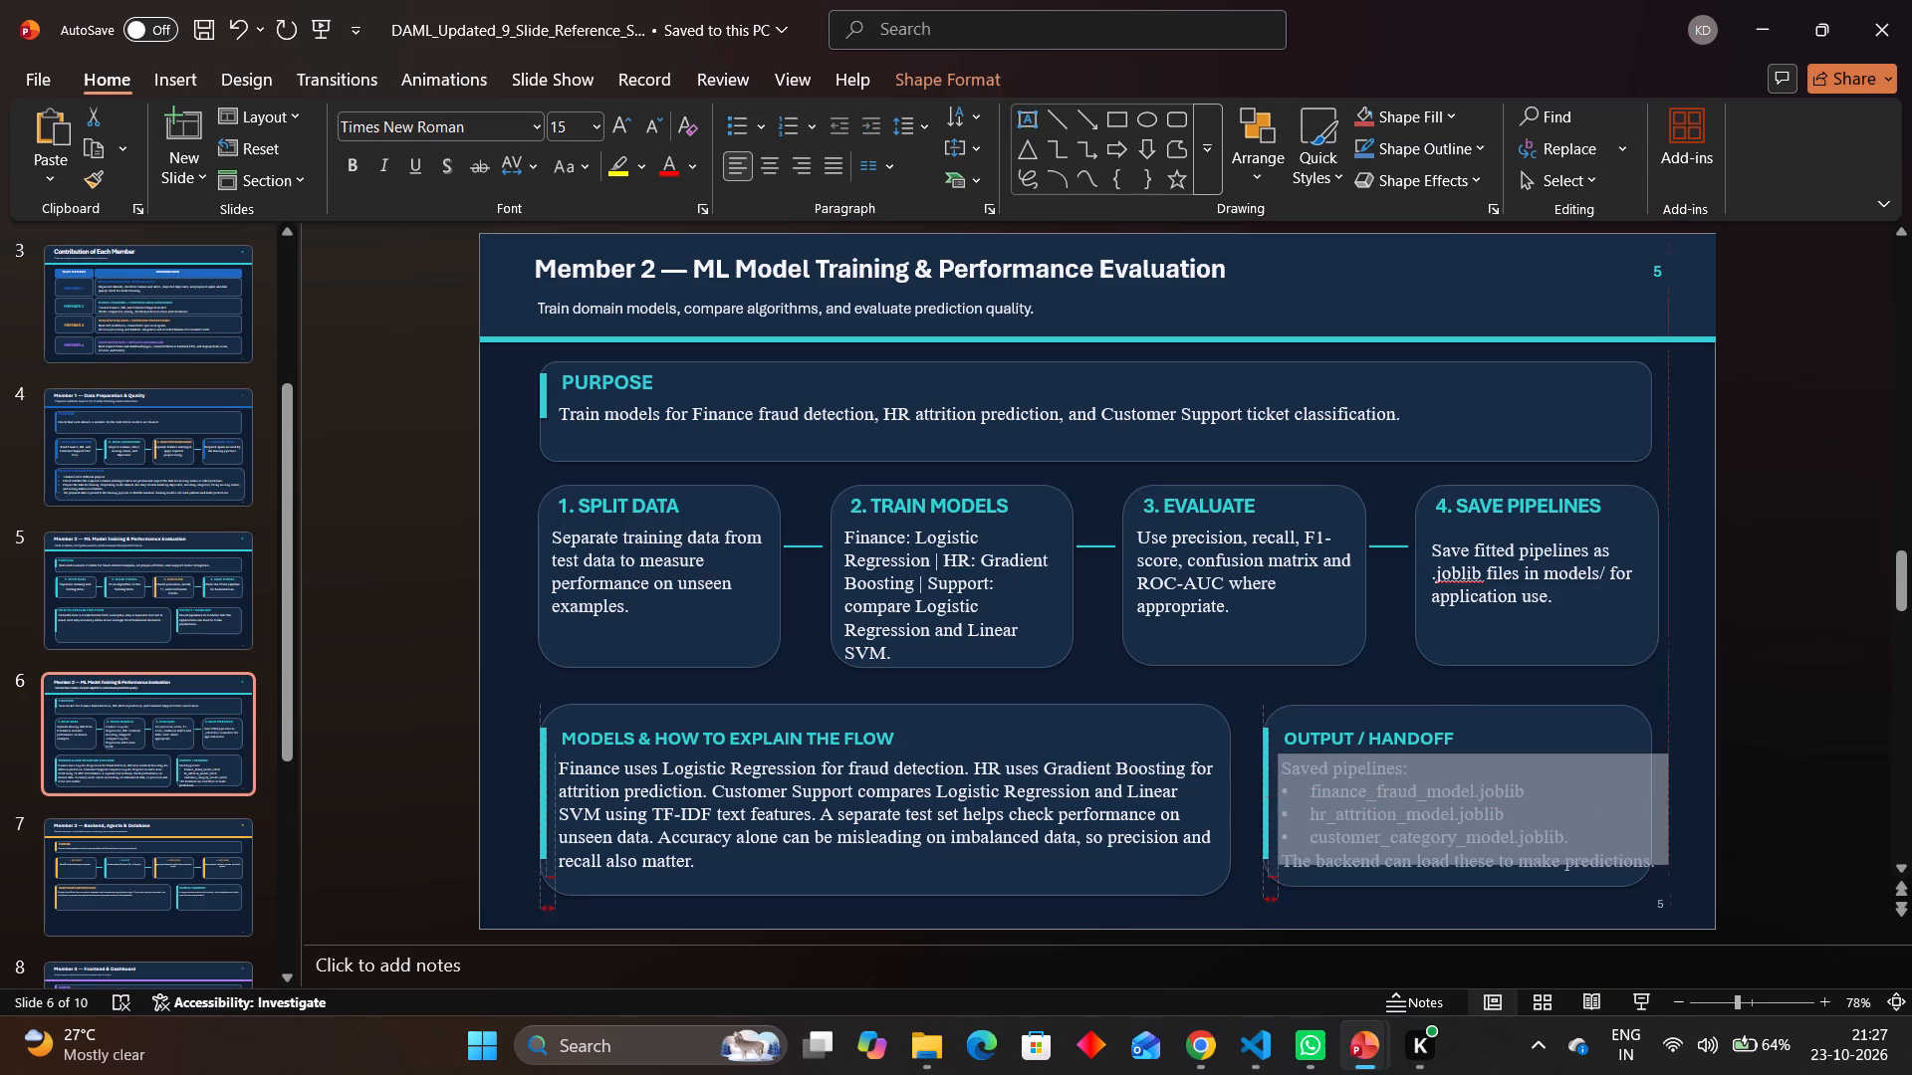
left_click_drag(1670, 809, 1673, 812)
left_click_drag(1673, 812, 1670, 813)
left_click(1631, 717)
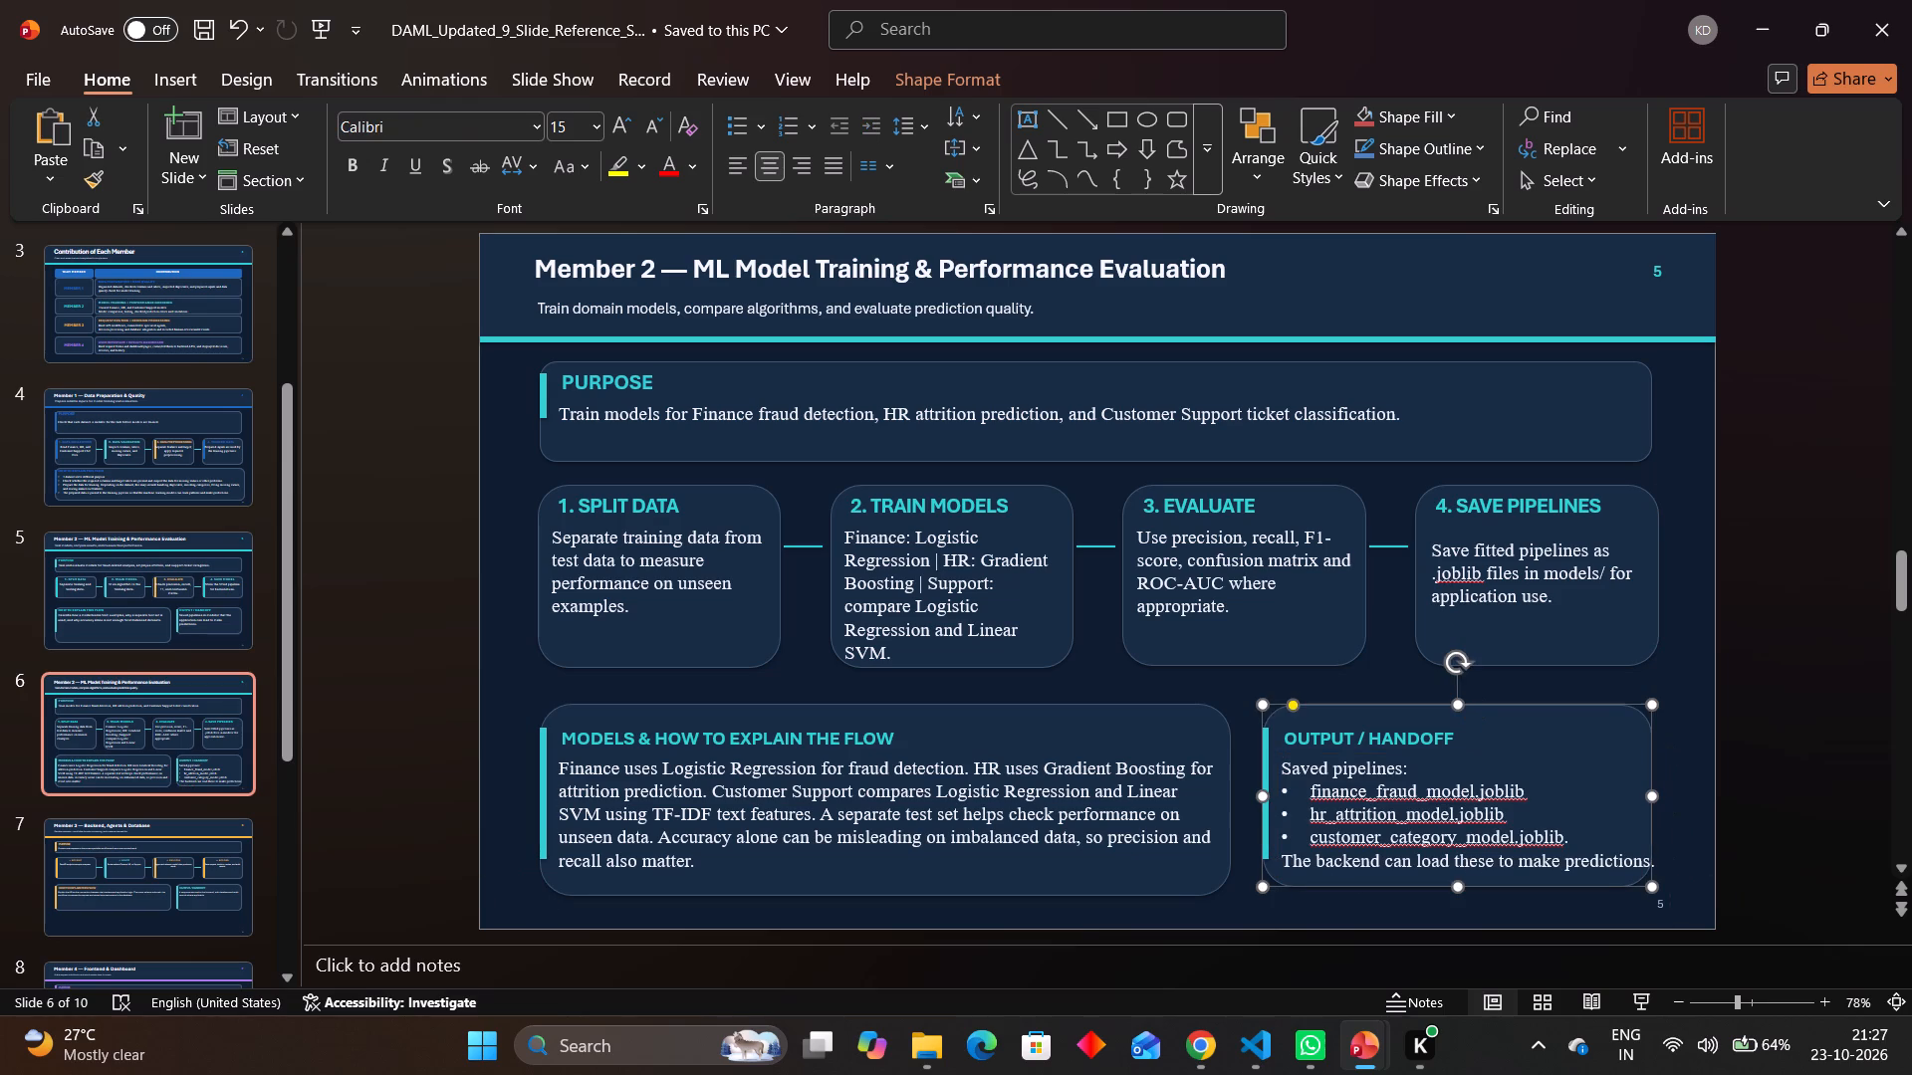
left_click_drag(1649, 797, 1669, 797)
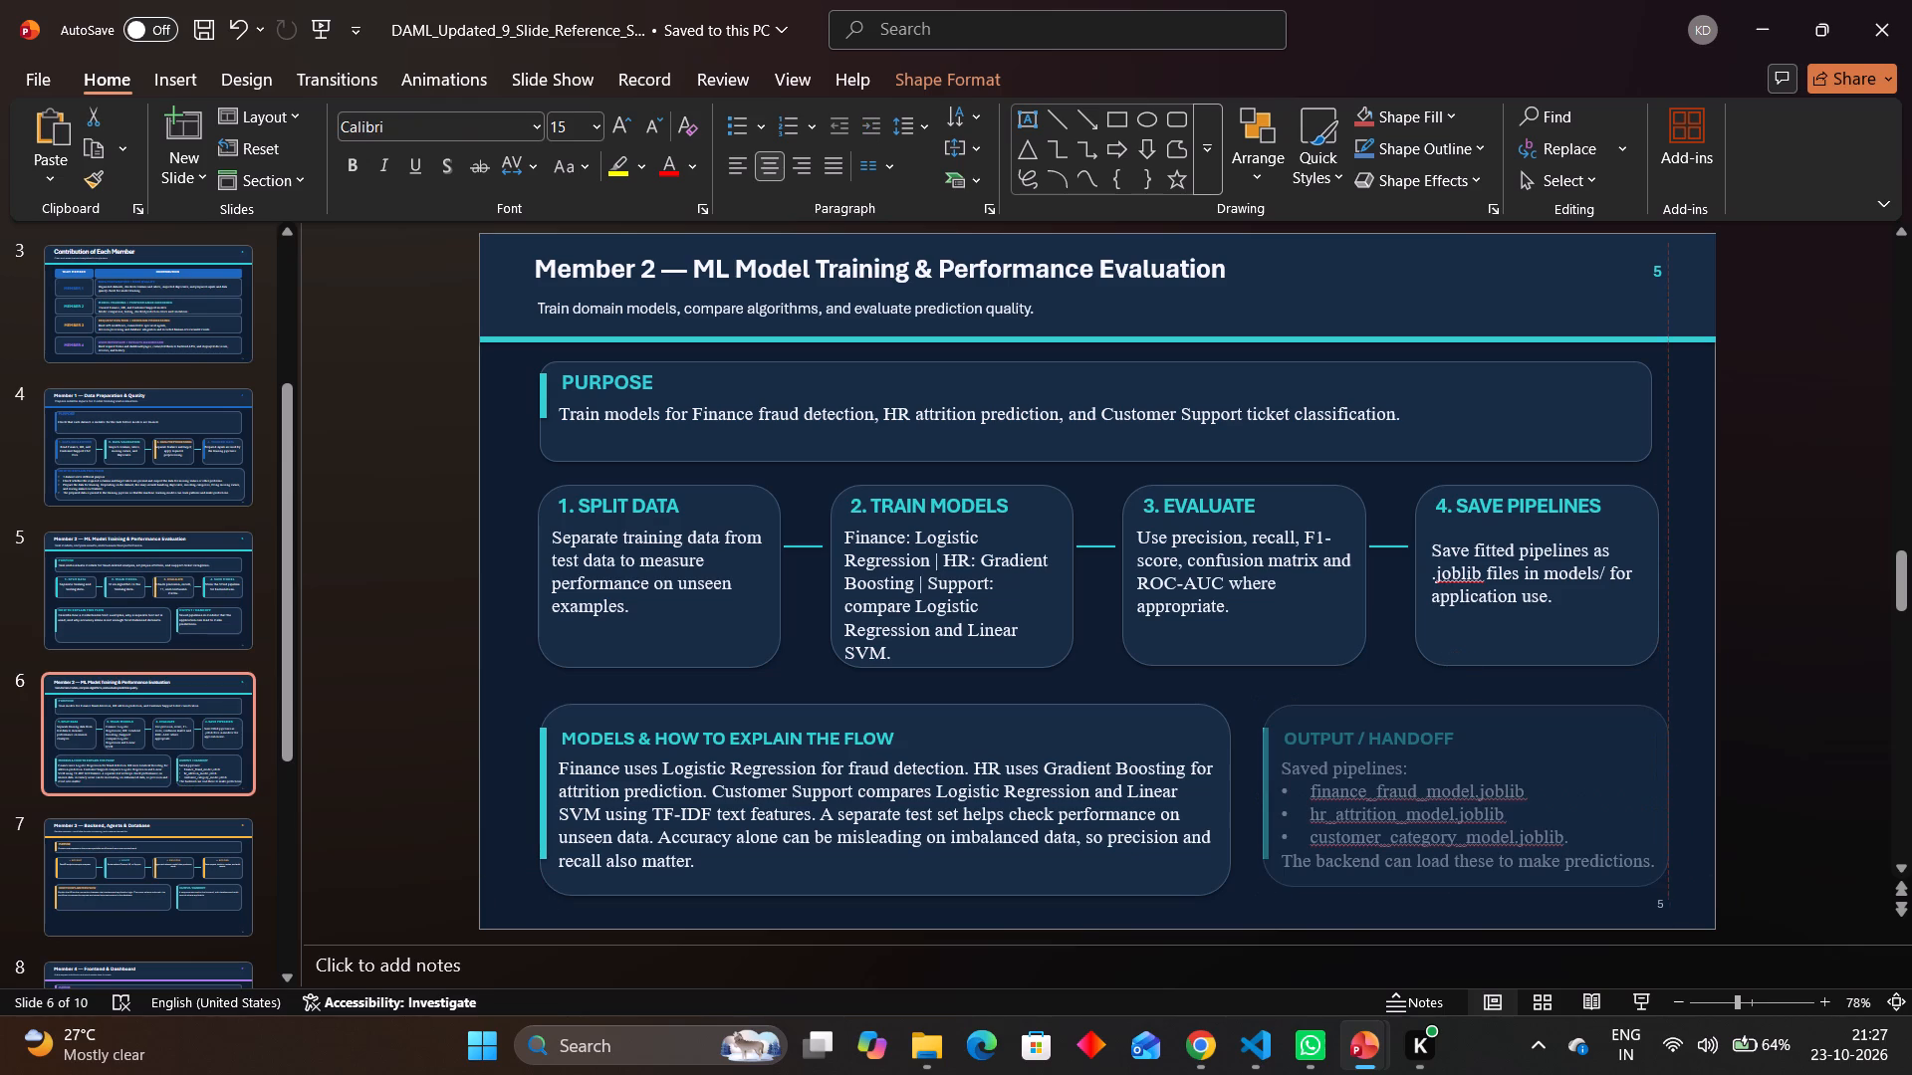
left_click_drag(1669, 797, 1674, 797)
left_click(1628, 797)
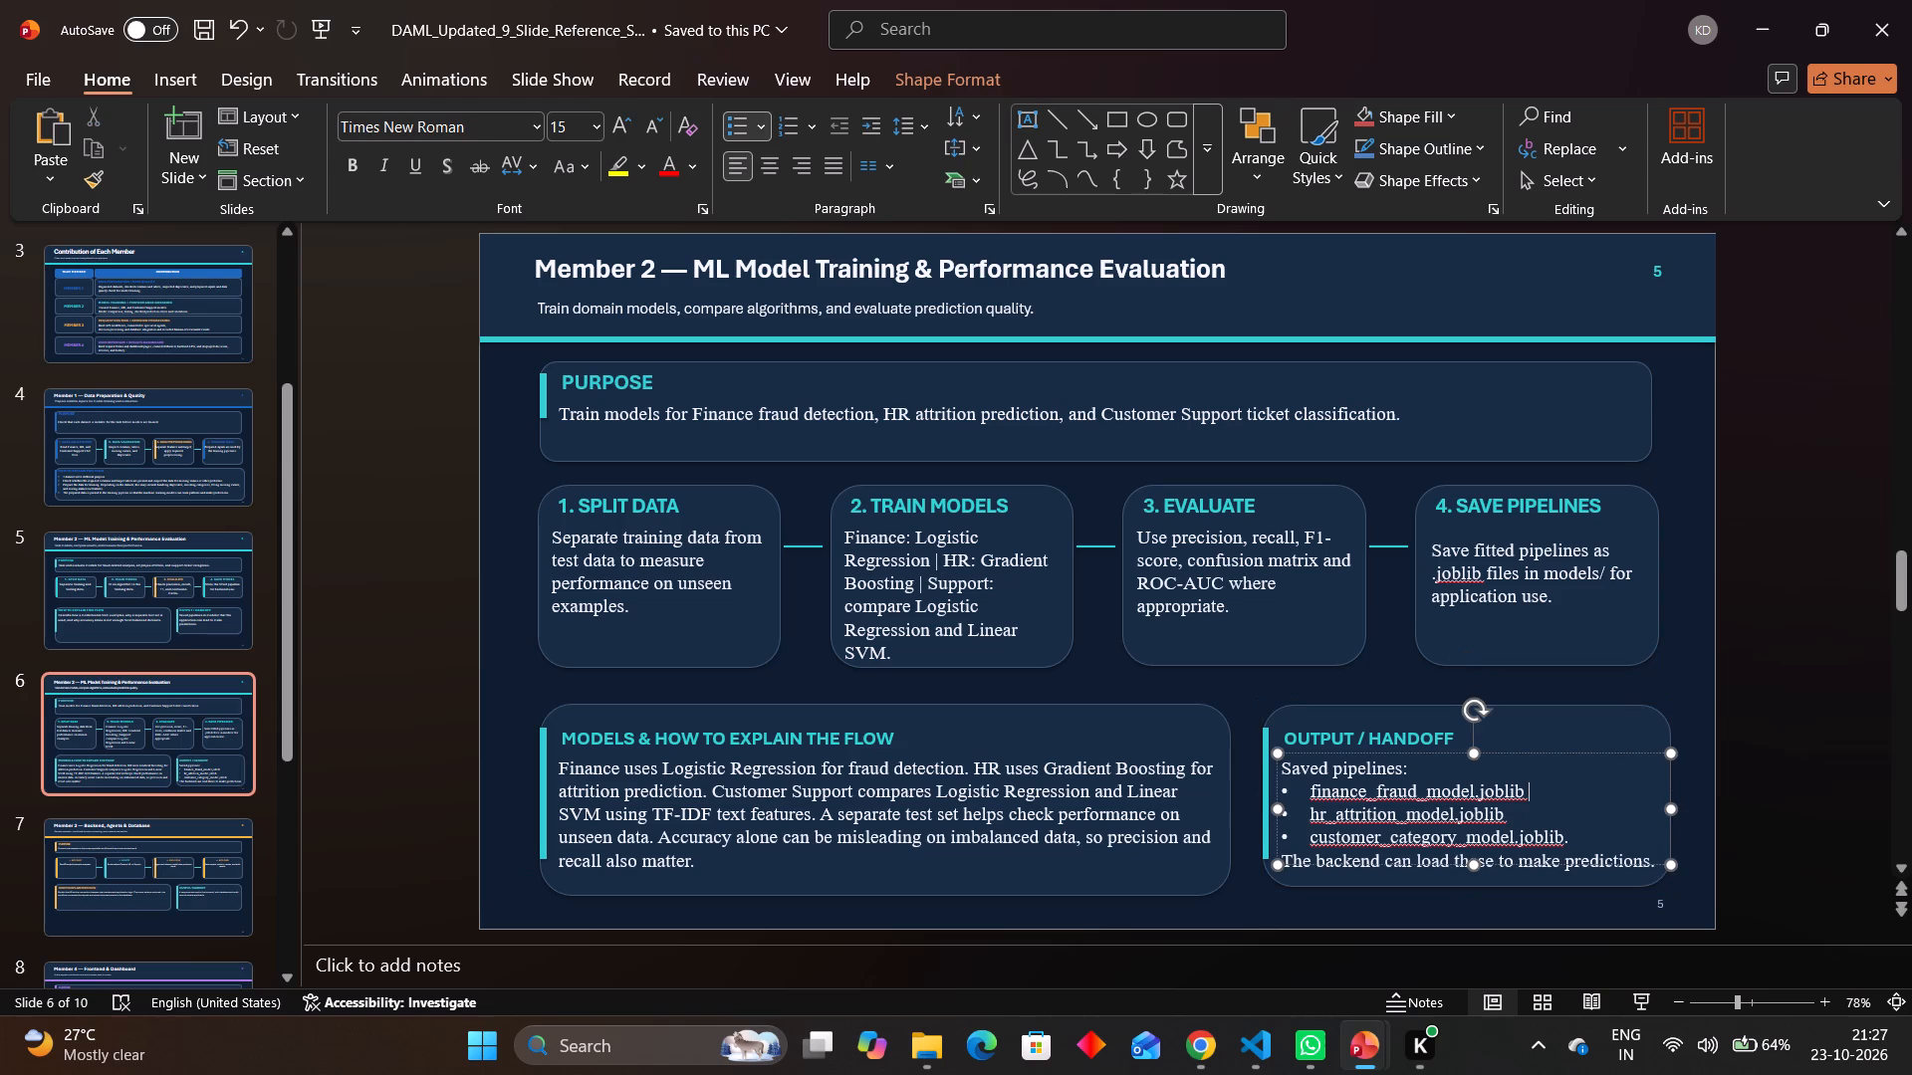
Nudge the OUTPUT / HANDOFF body text slightly upward so it sits closer to its heading.
left_click(1620, 751)
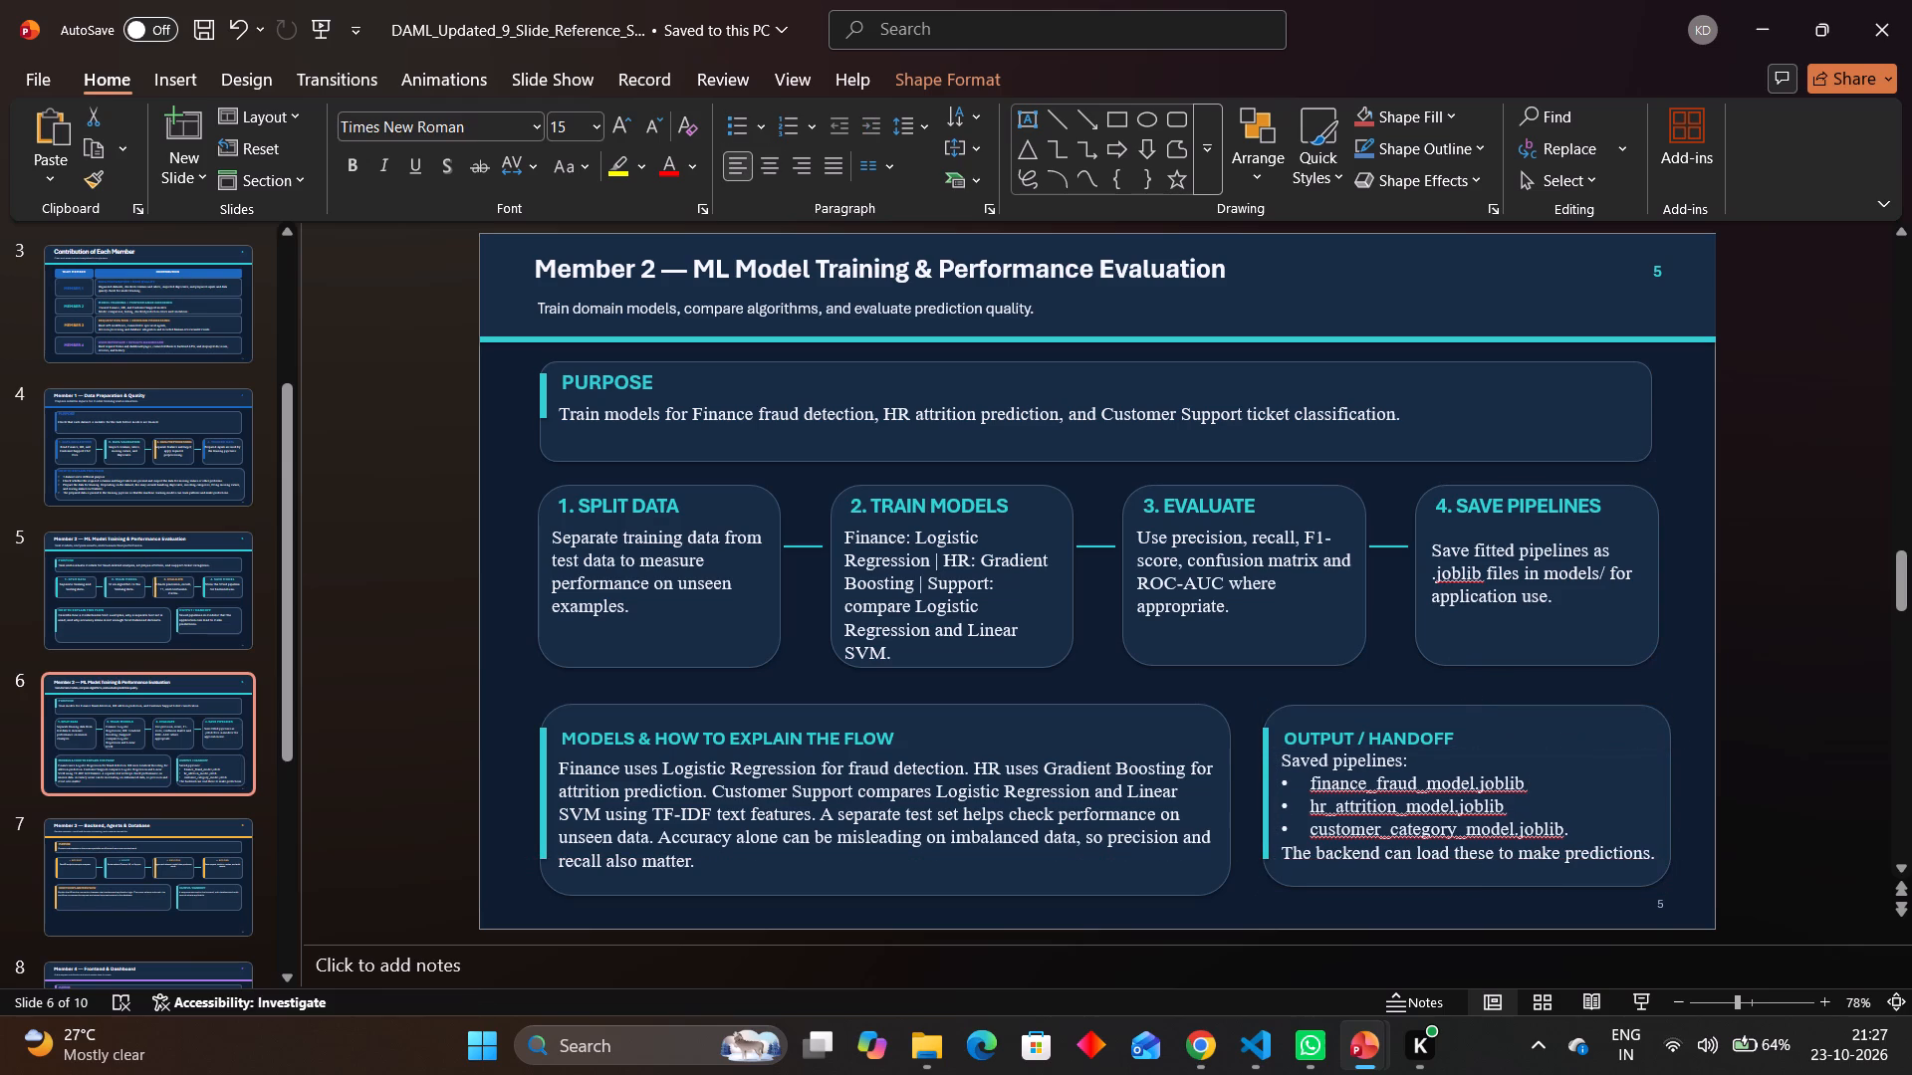
left_click(1741, 734)
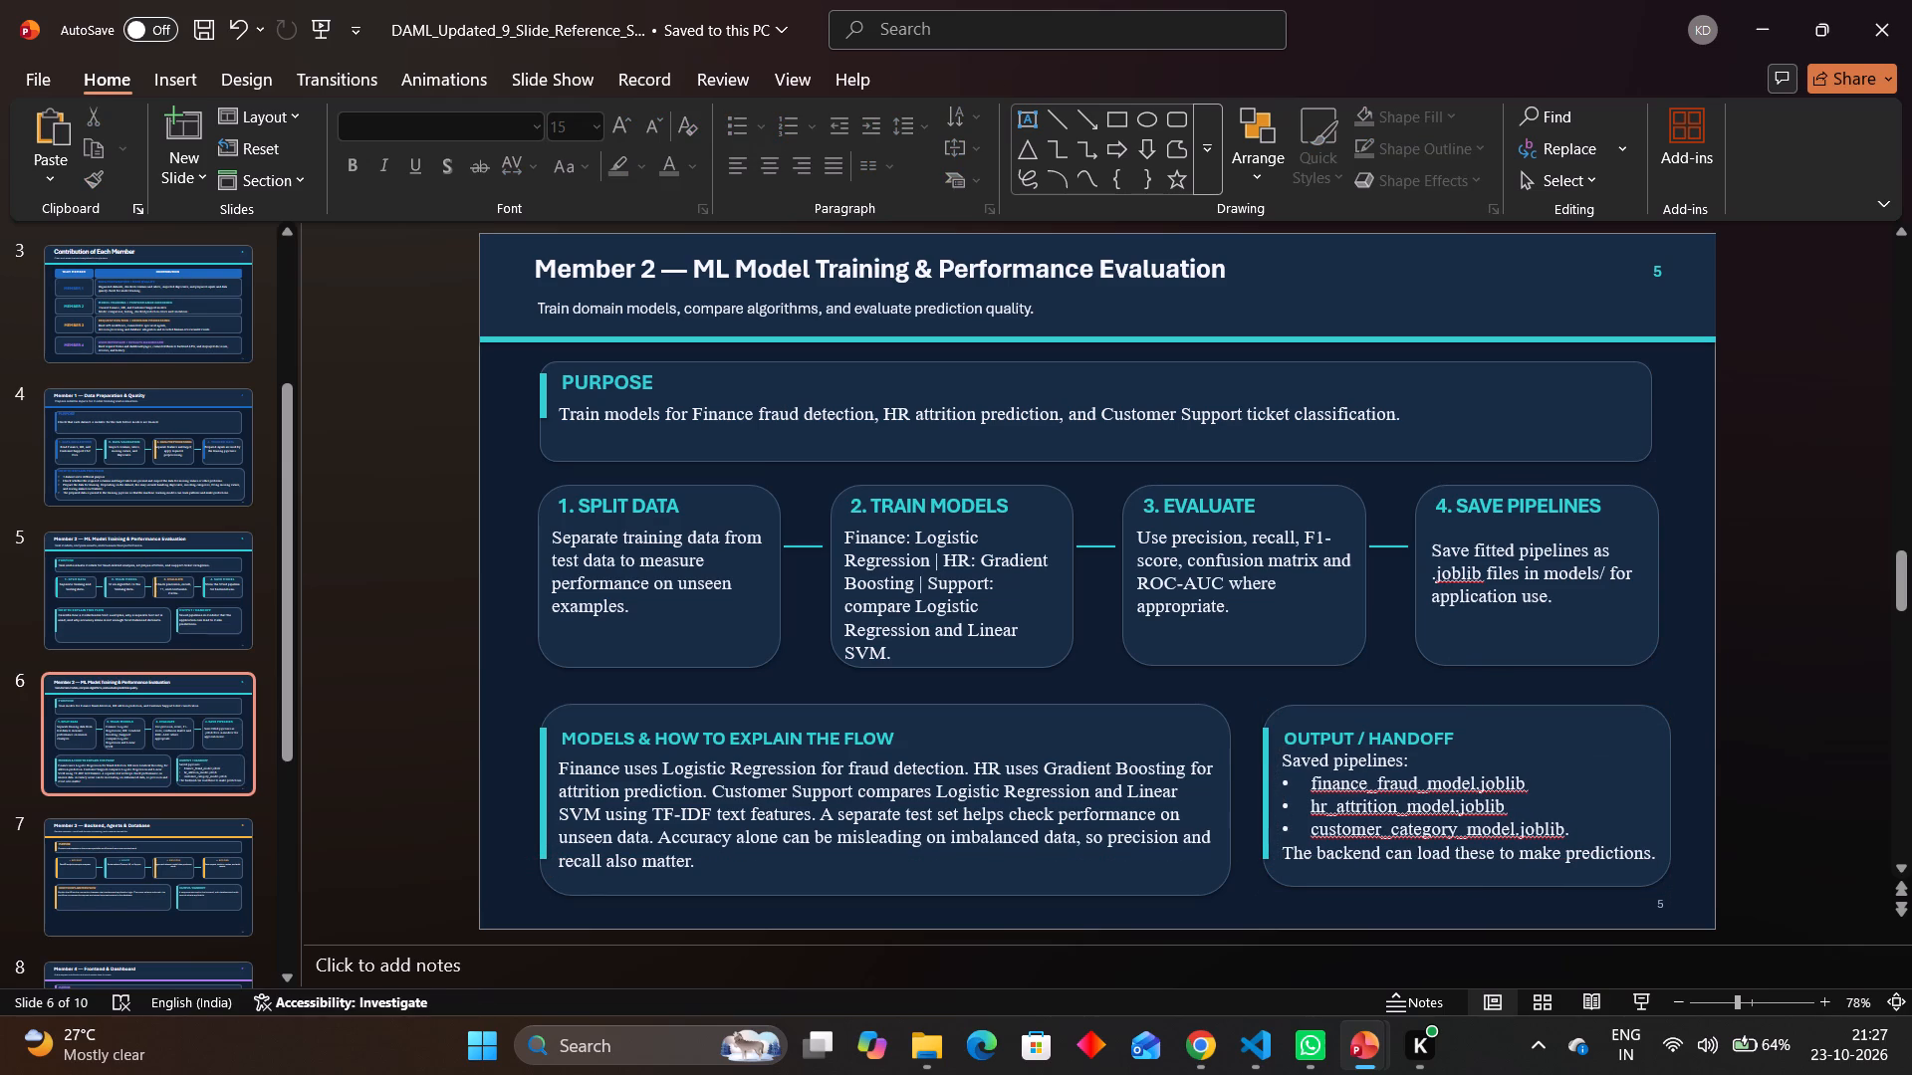
Extend the top edge of the MODELS & HOW TO EXPLAIN THE FLOW background box slightly upward.
left_click(1040, 822)
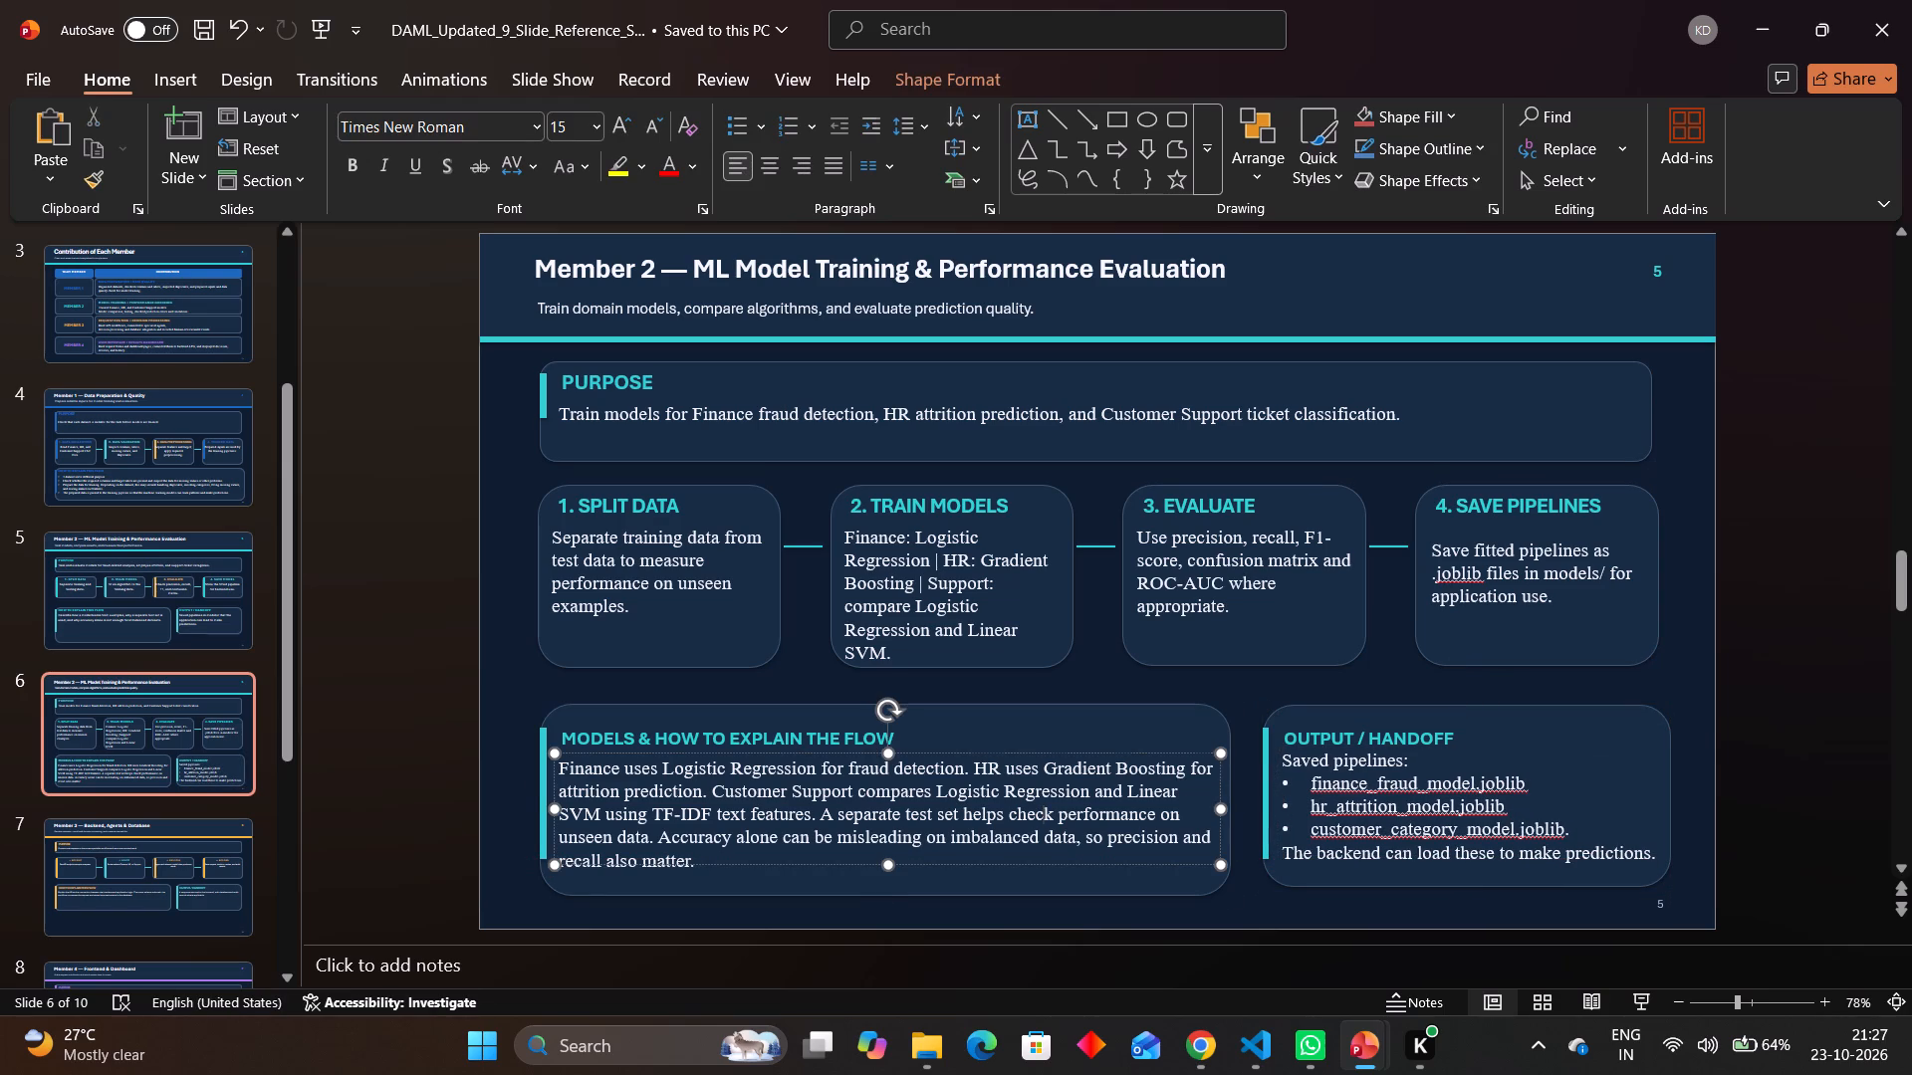
left_click(1044, 895)
left_click(445, 768)
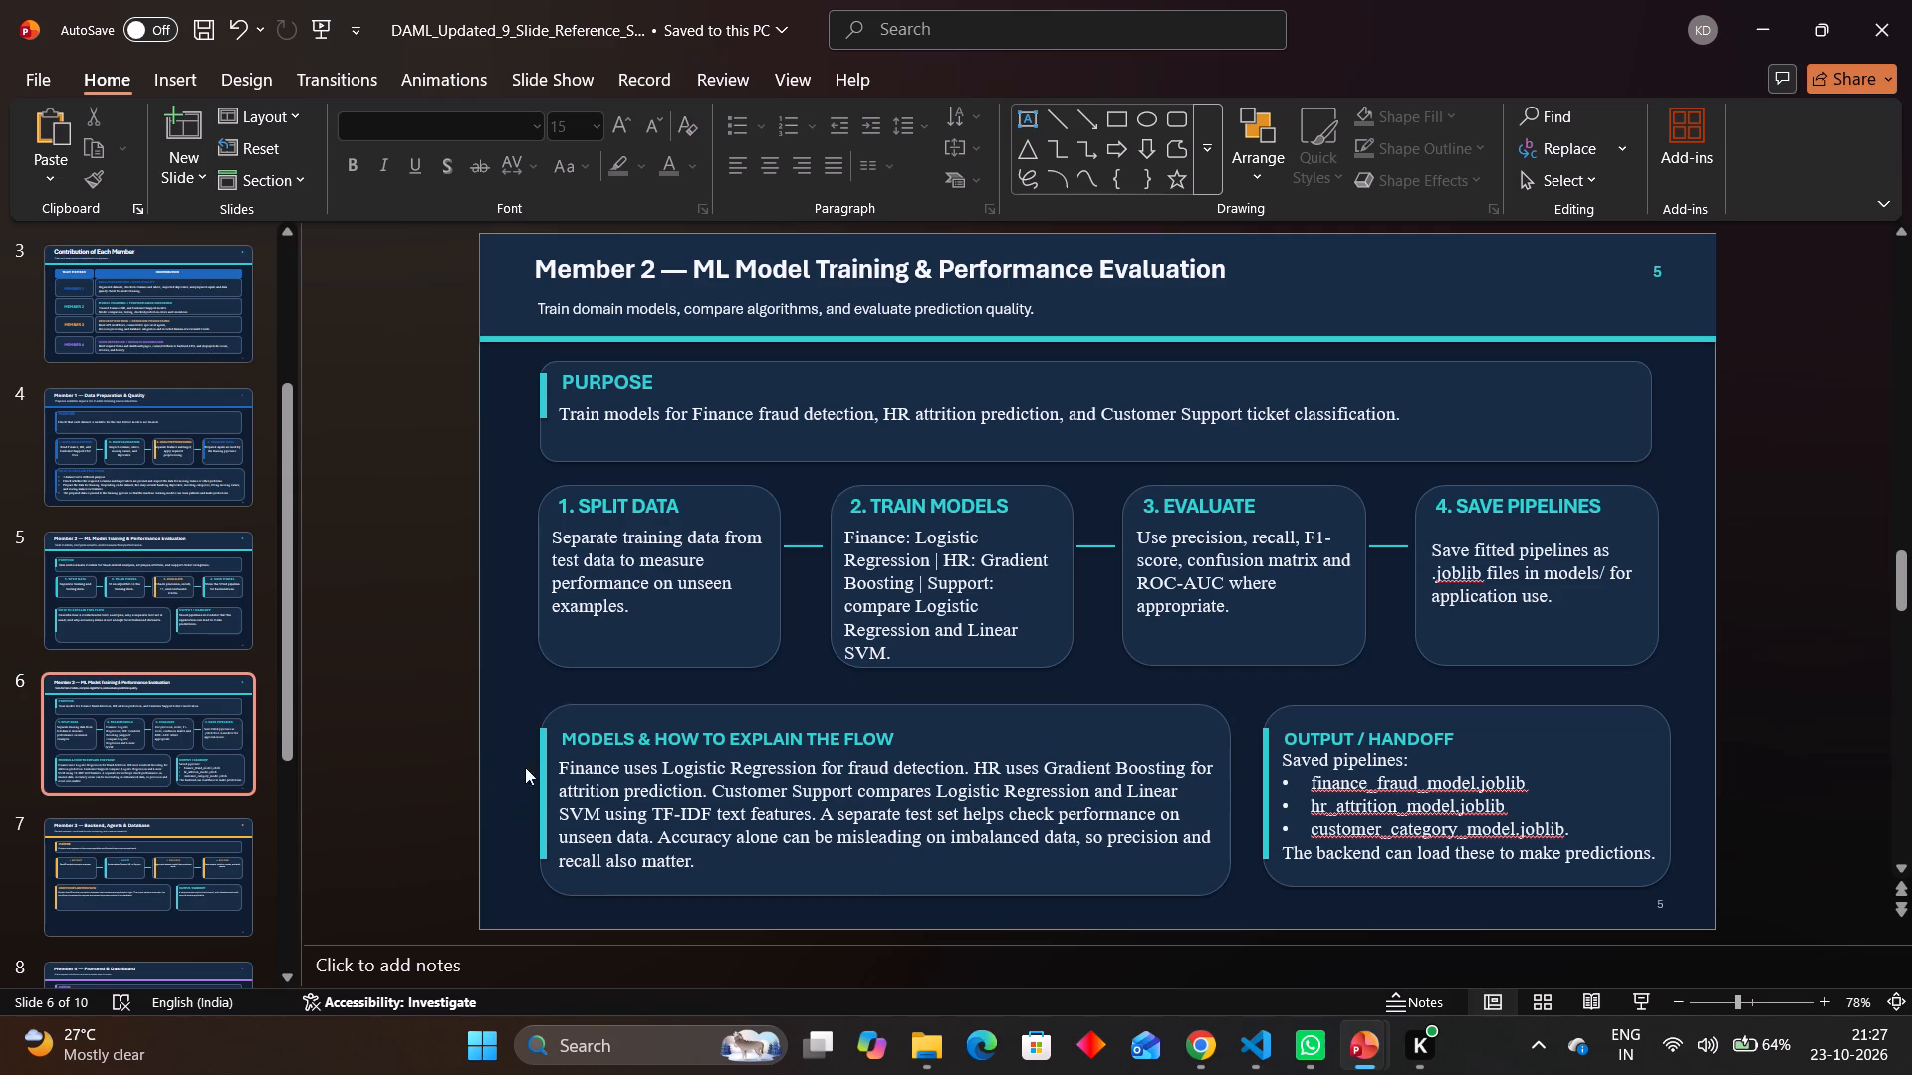
left_click(619, 705)
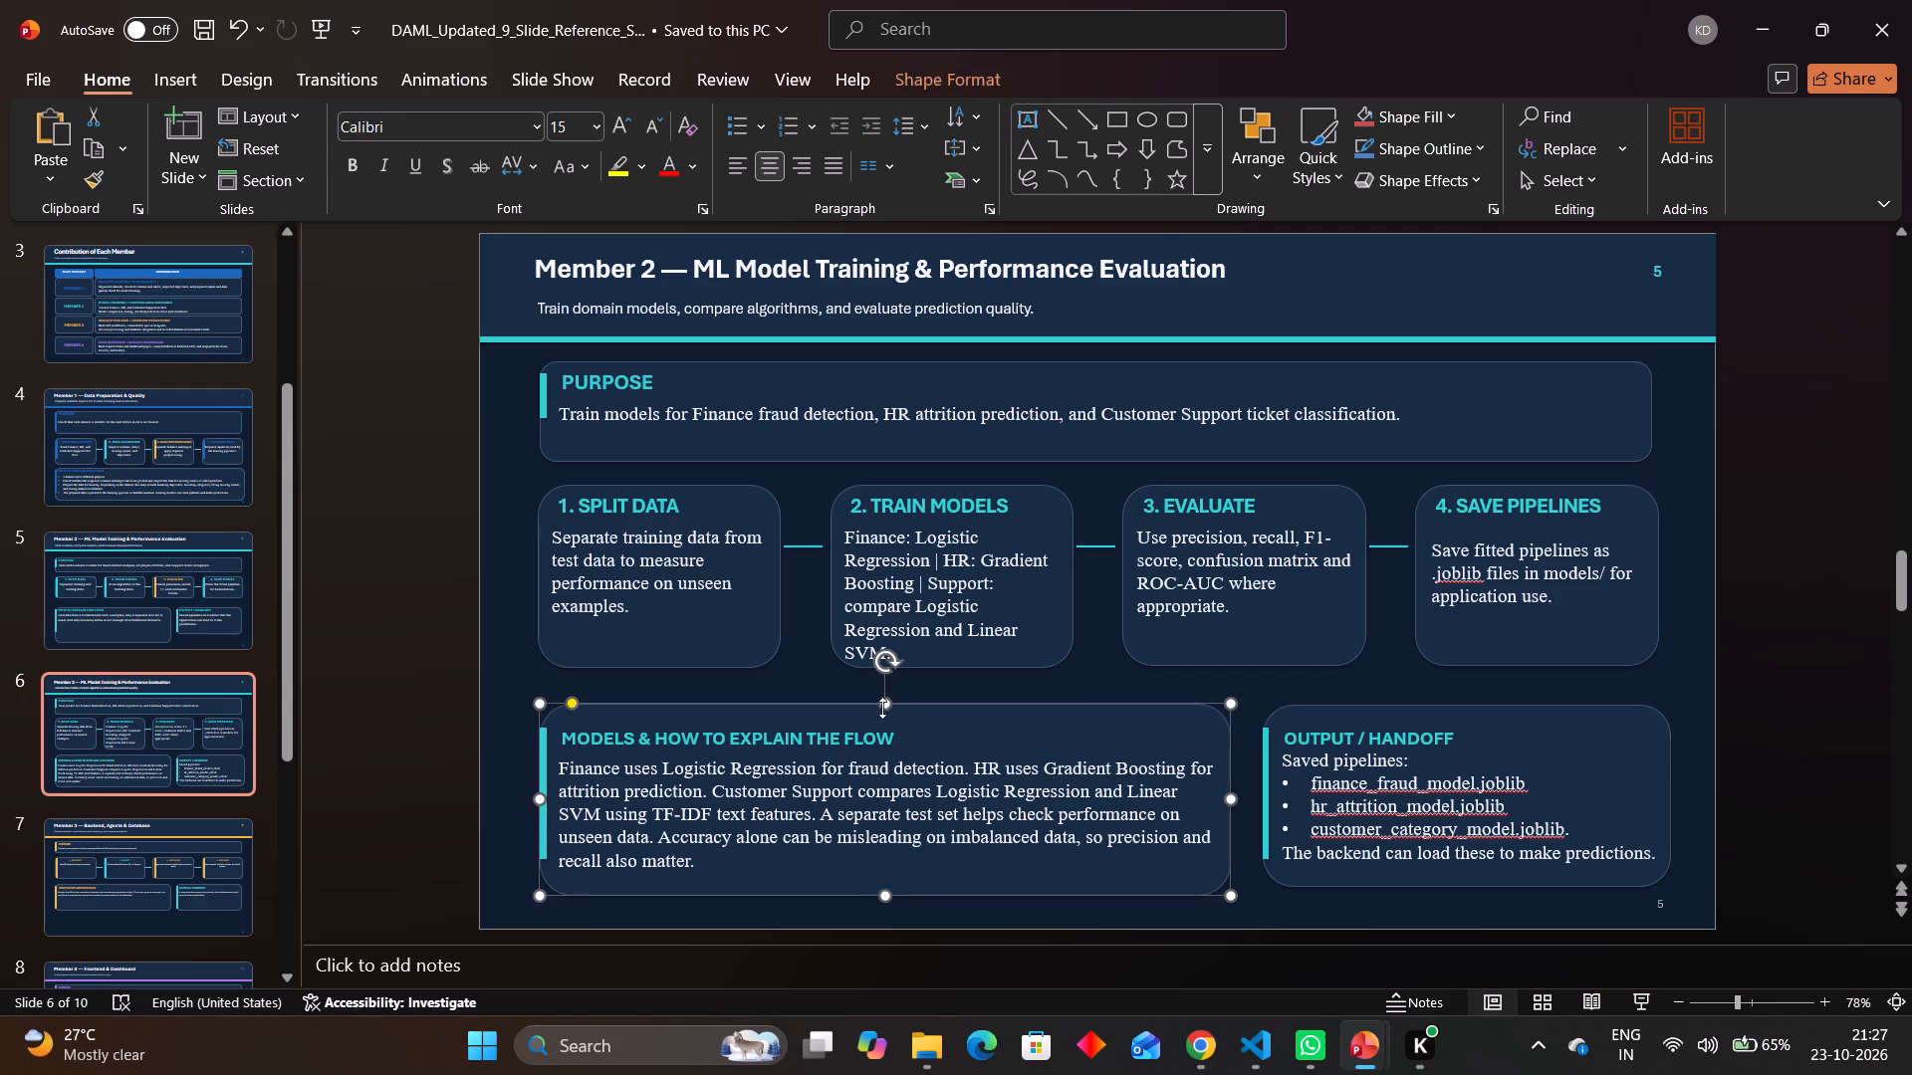
left_click_drag(887, 705, 906, 691)
Move the MODELS & HOW TO EXPLAIN THE FLOW heading up toward the top of its enlarged box.
left_click(914, 730)
key("Up")
key("Up")
key("Up")
key("Up")
key("Up")
key("Up")
key("Up")
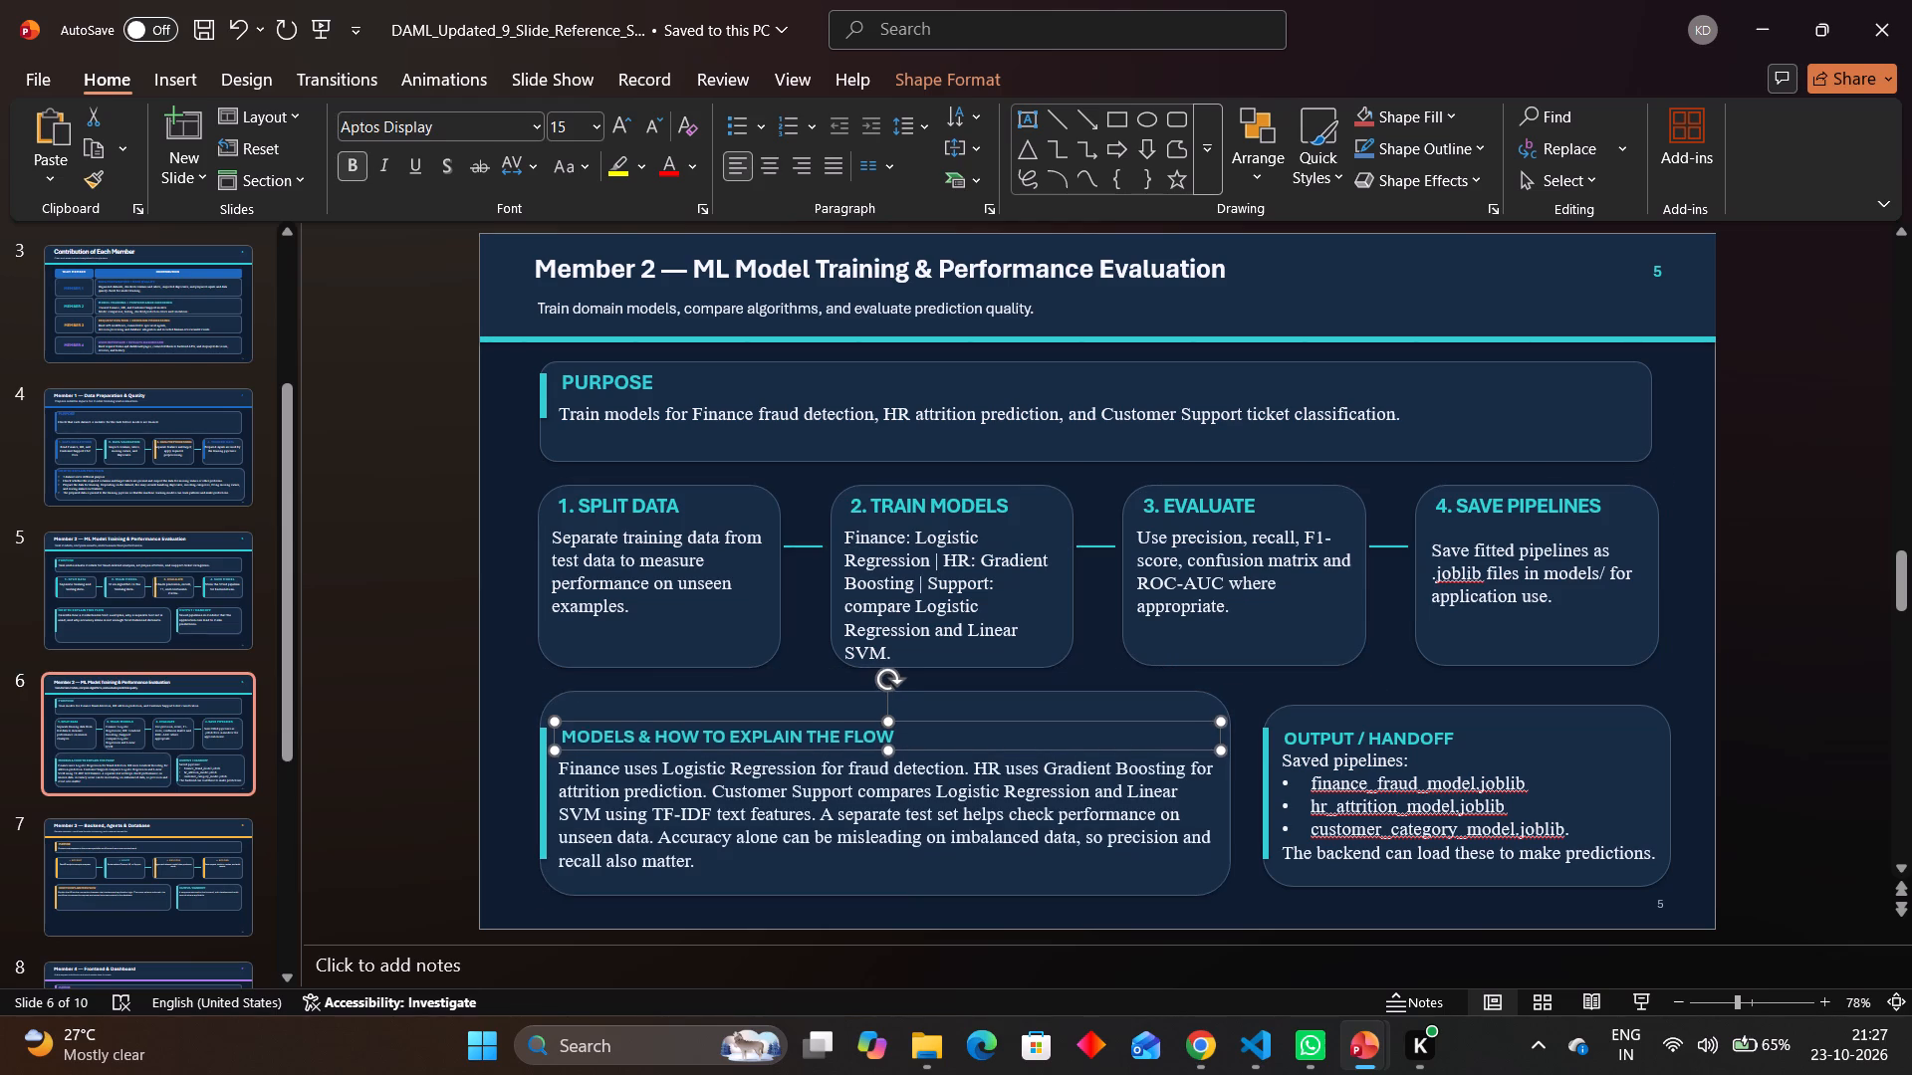
key("Up")
key("Up")
key("Up")
key("Up")
key("Up")
key("Up")
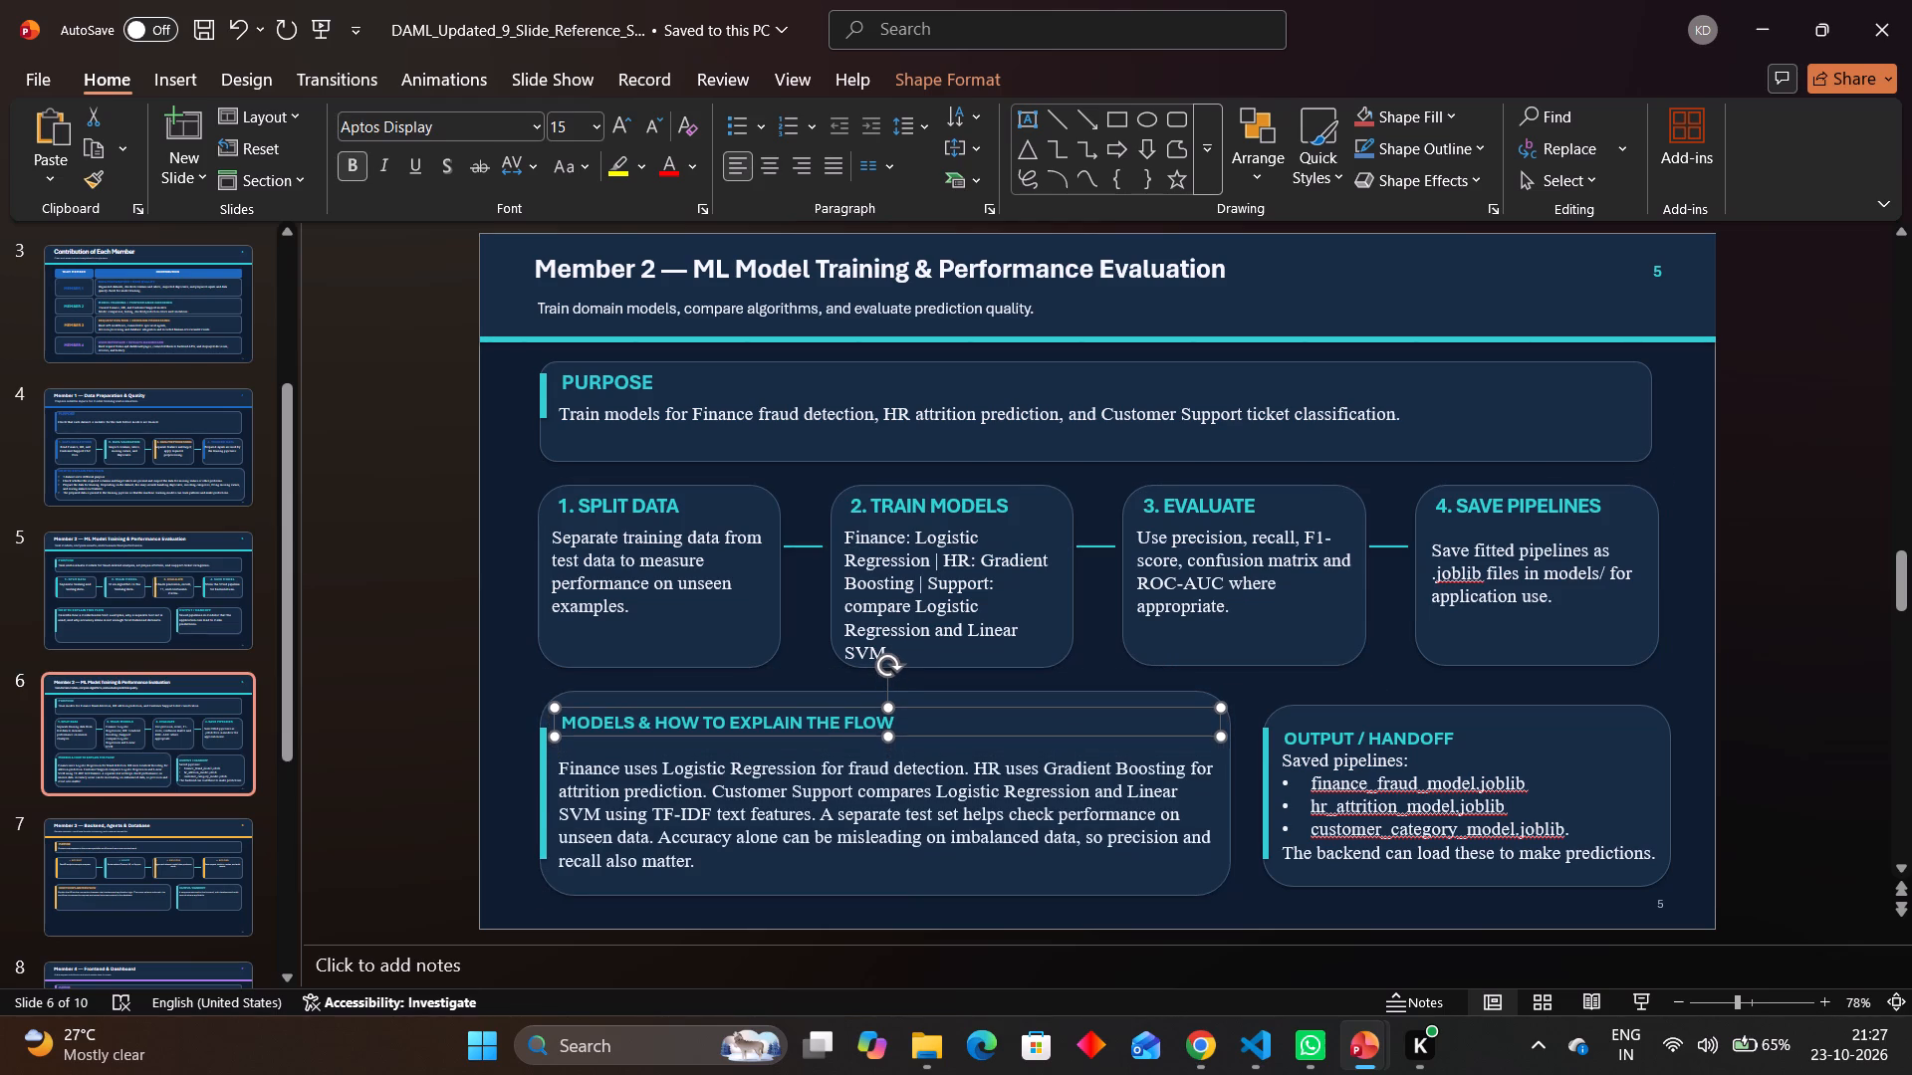
Split the MODELS & HOW TO EXPLAIN THE FLOW text so the HR, Customer Support and "A separate test set" sentences each start a new line.
left_click(969, 766)
key("Right")
key("Return")
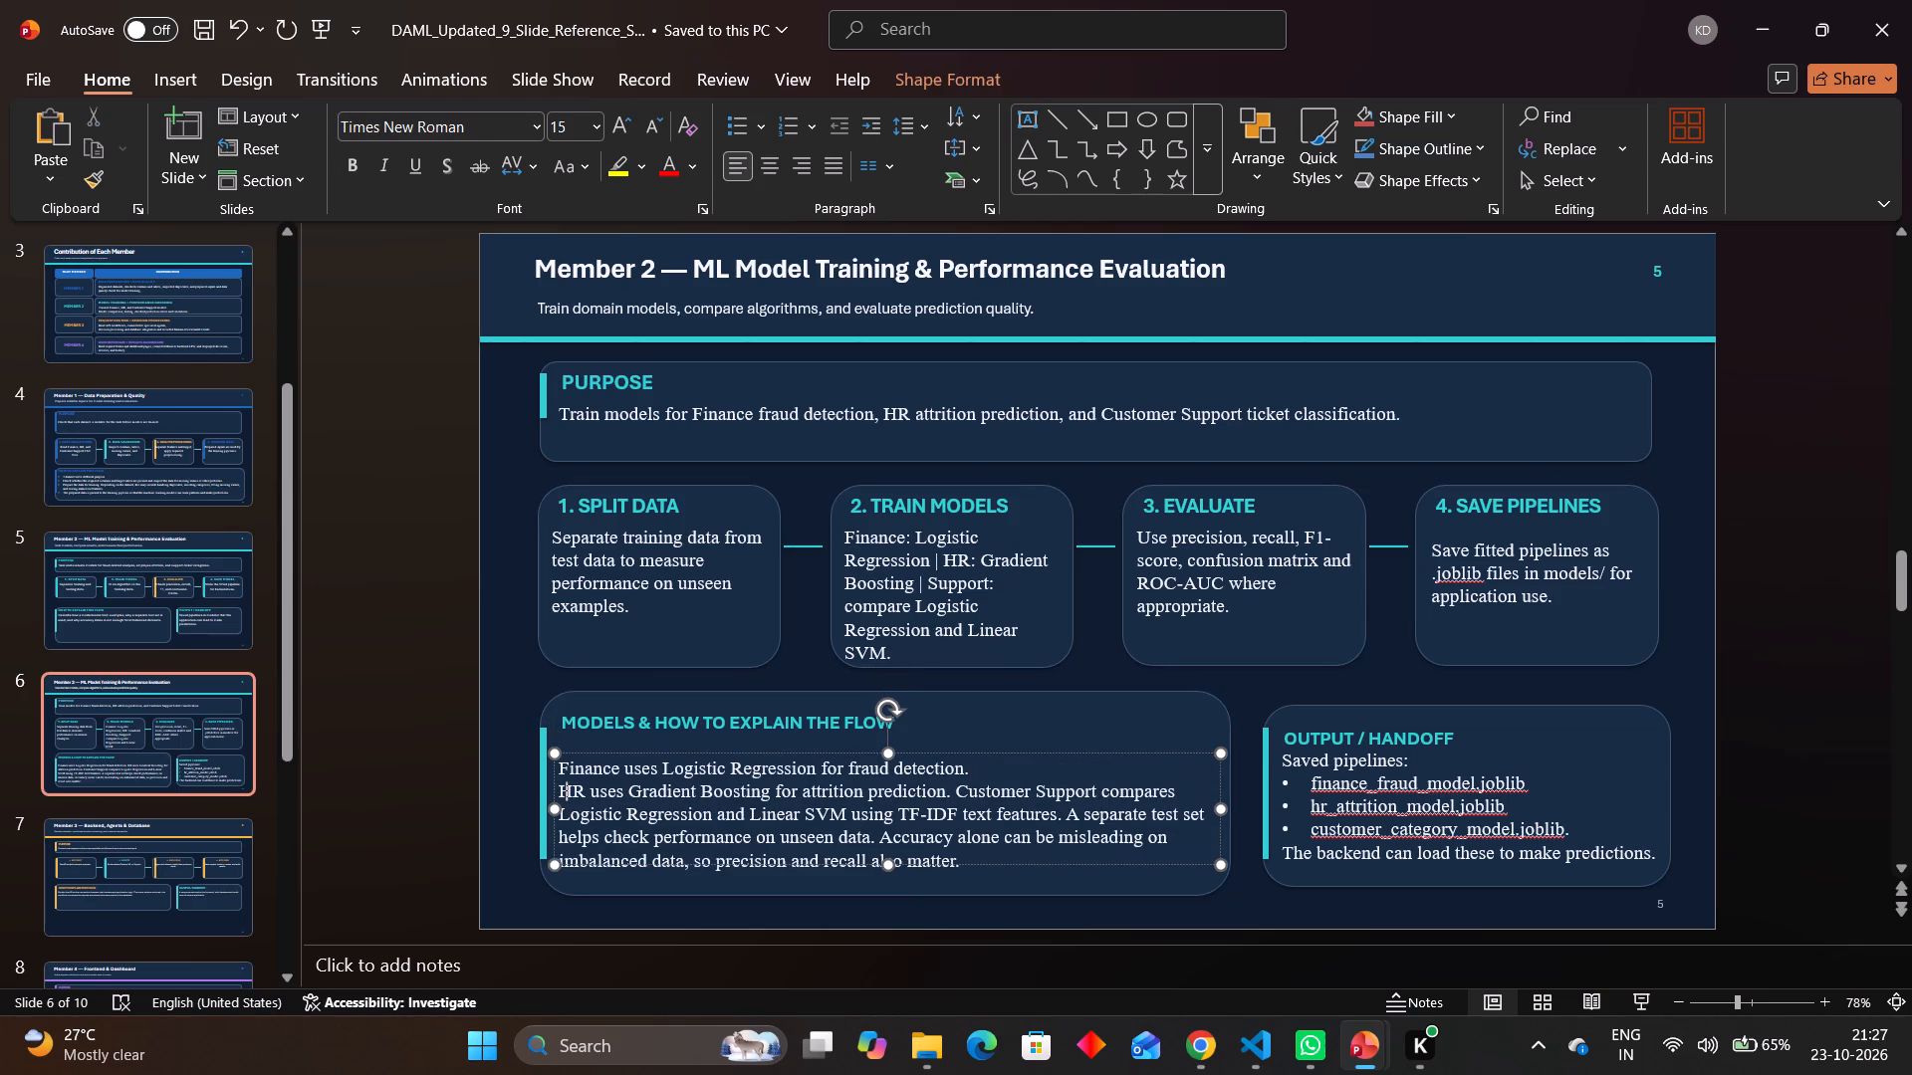
left_click(957, 788)
key("Return")
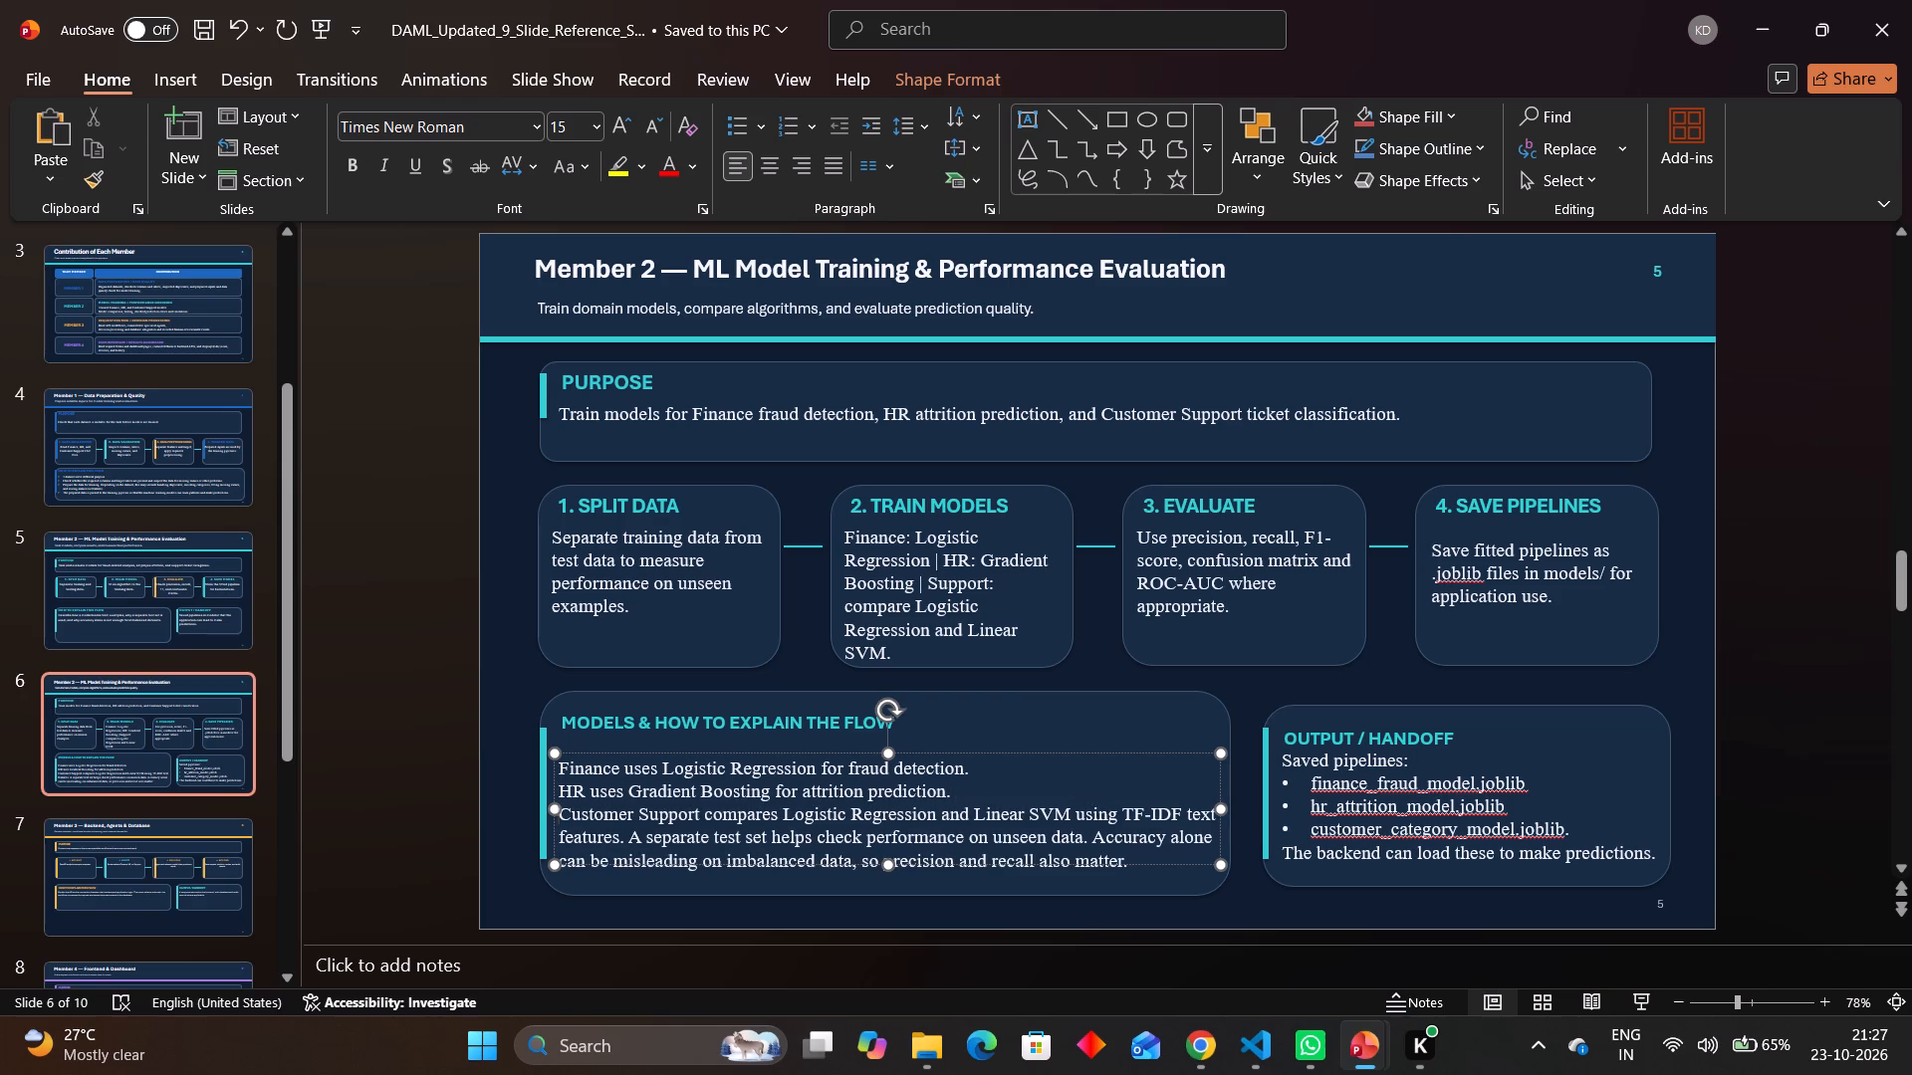
left_click(624, 840)
key("Right")
key("Return")
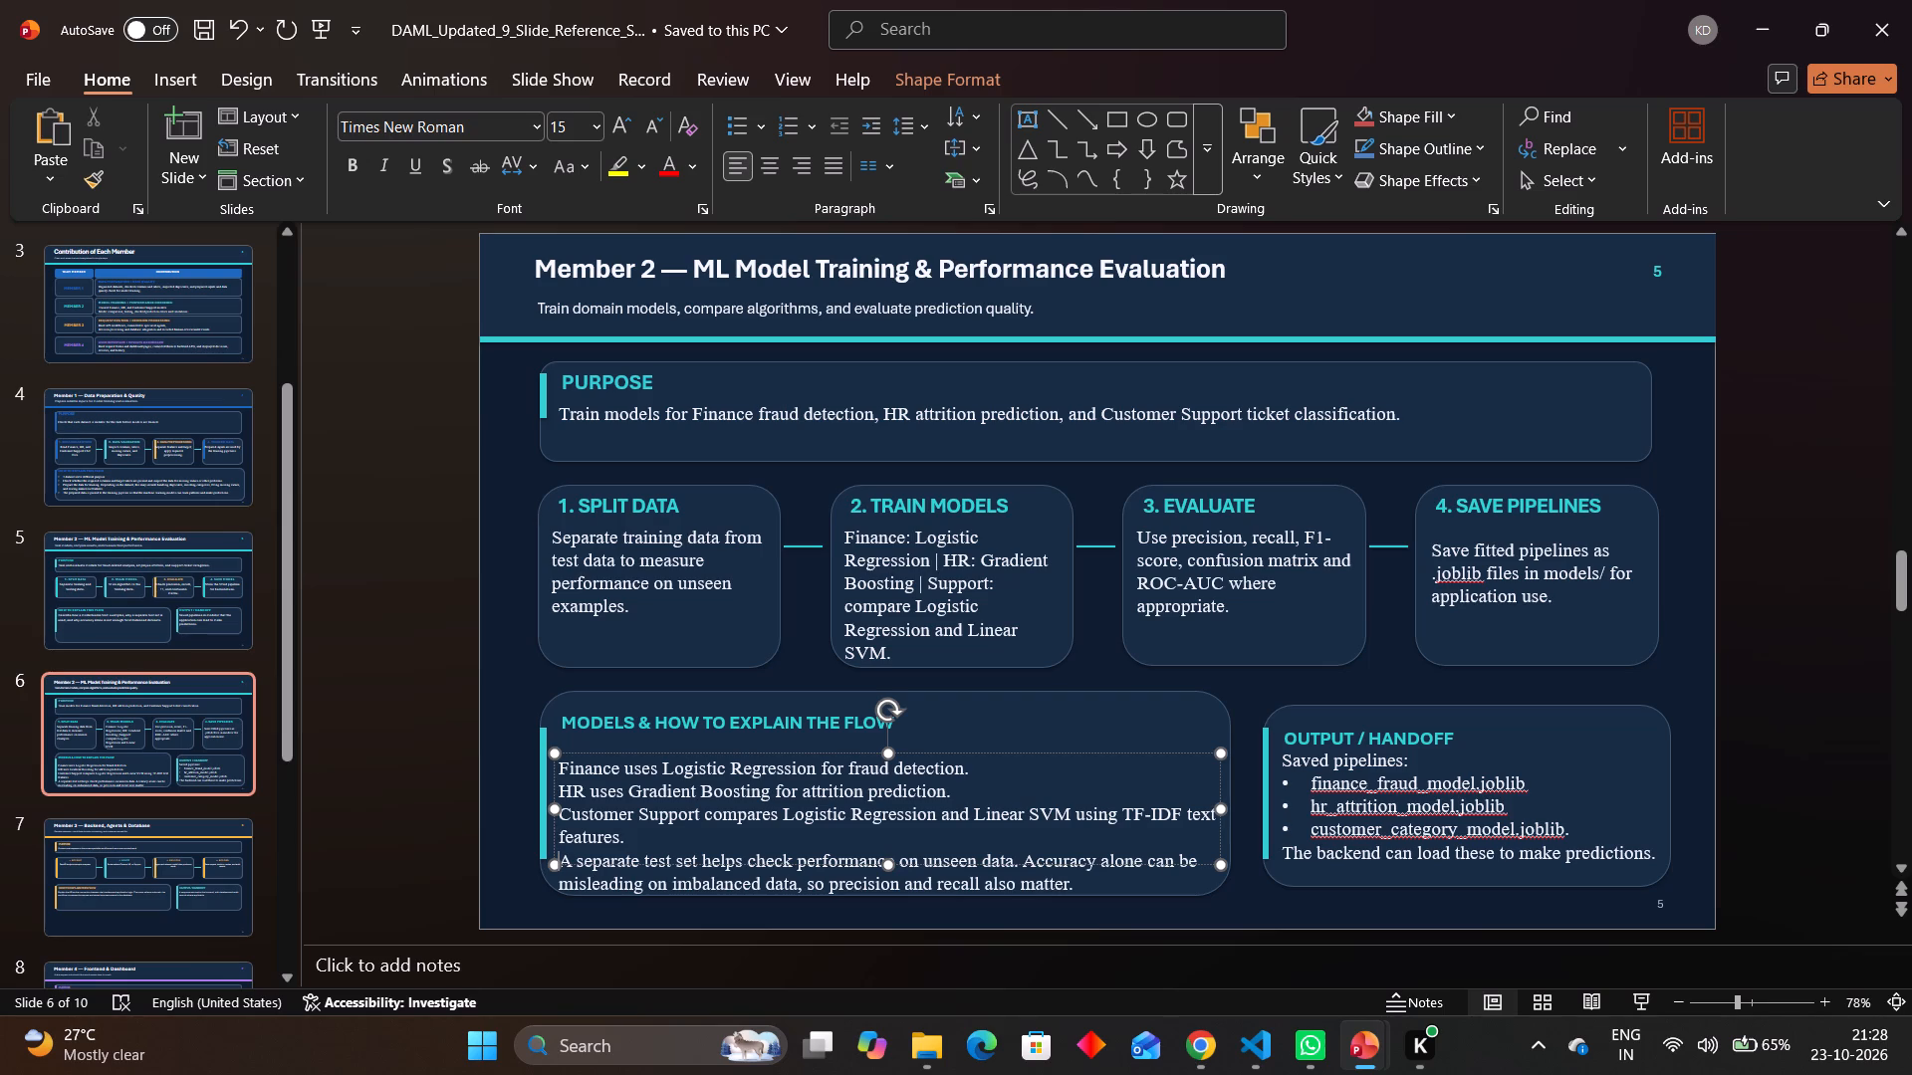
Move the MODELS & HOW TO EXPLAIN THE FLOW body text up slightly so all its lines fit inside the background box.
left_click_drag(969, 752, 969, 749)
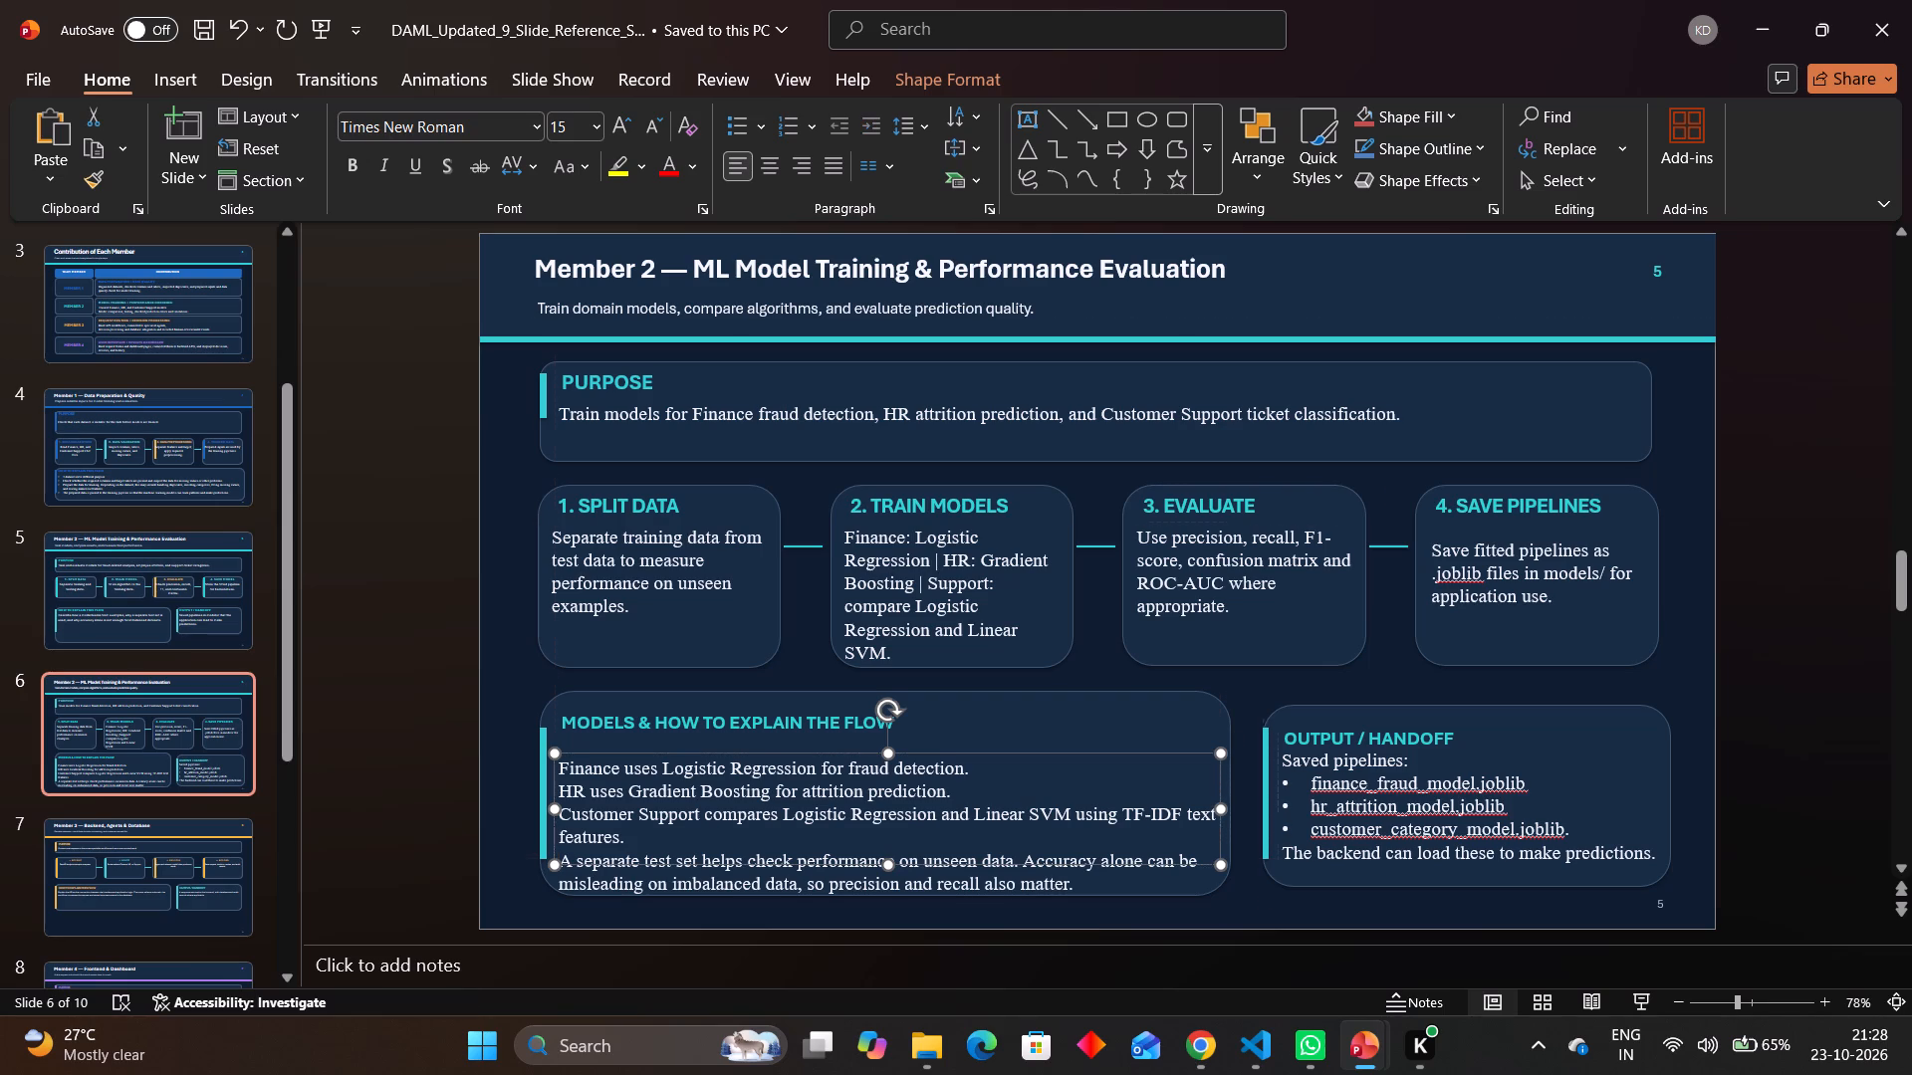
left_click_drag(969, 749, 969, 742)
left_click(424, 814)
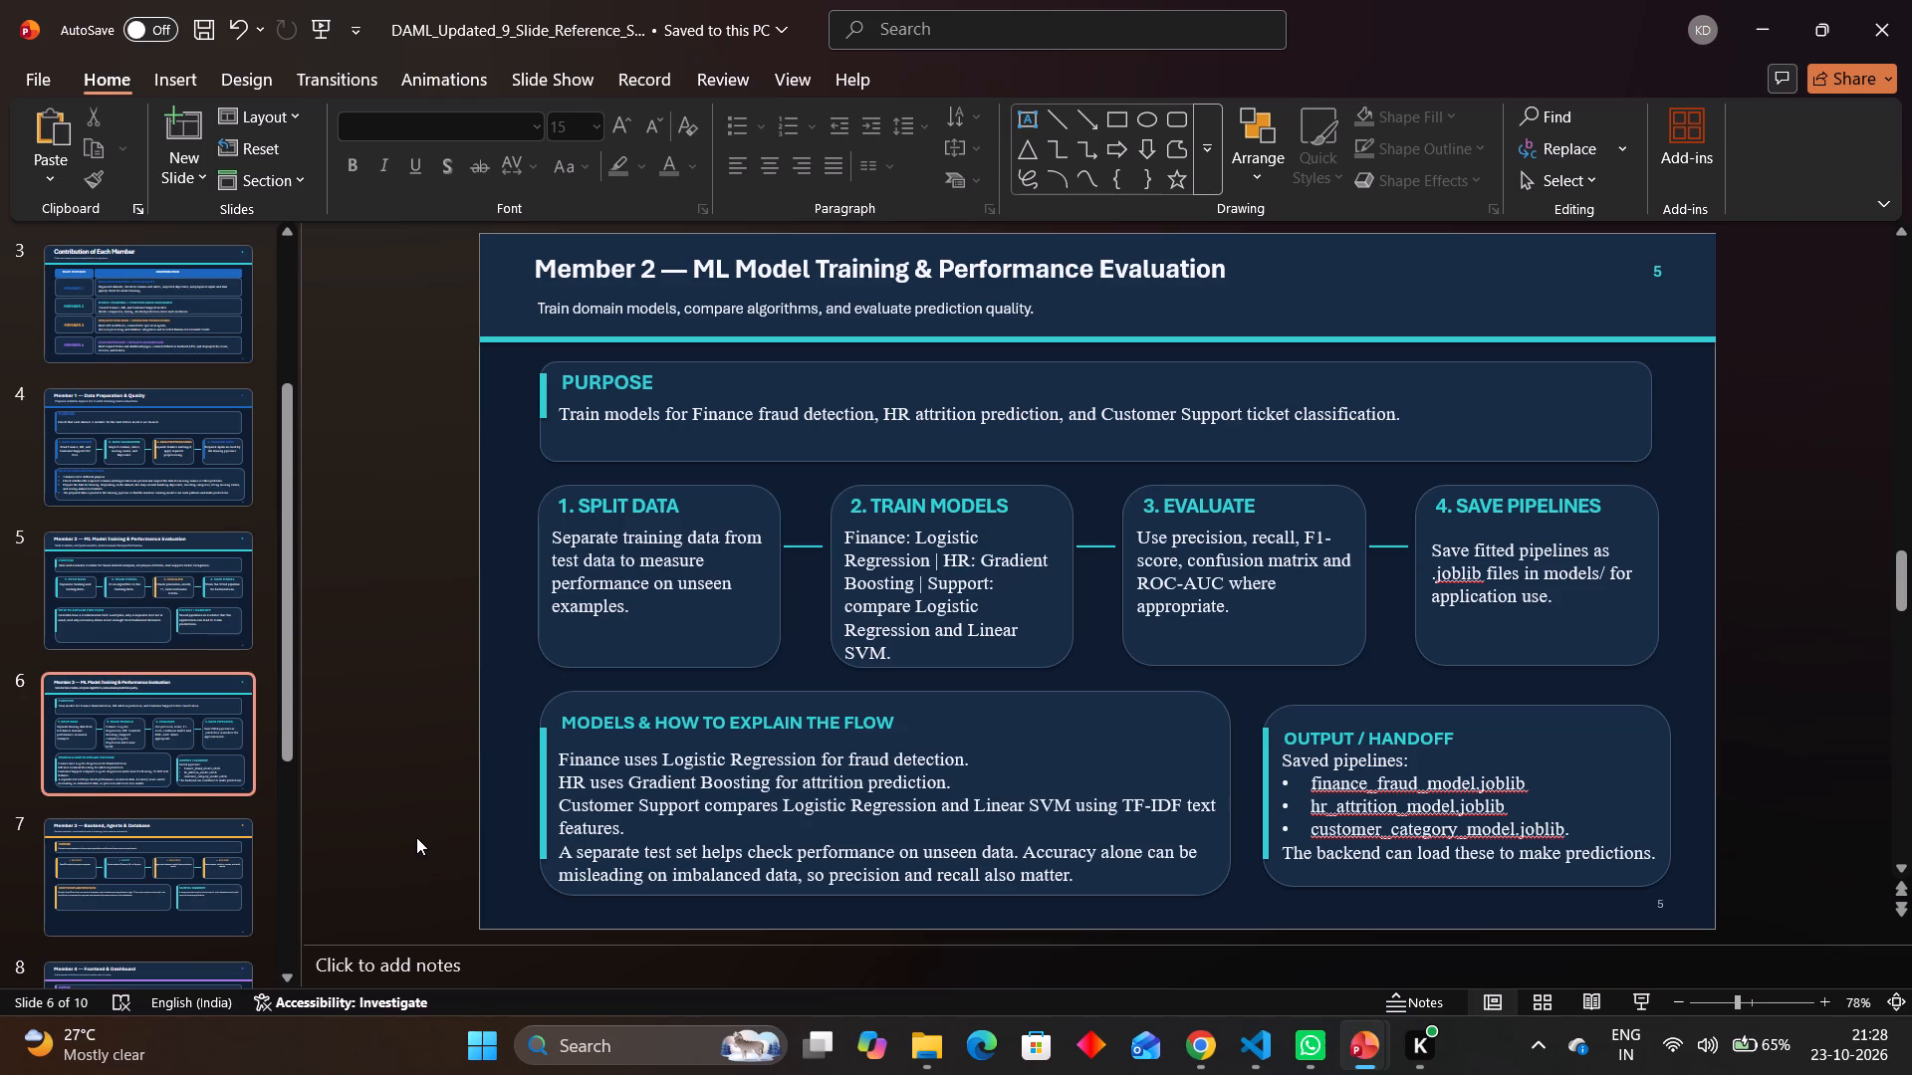
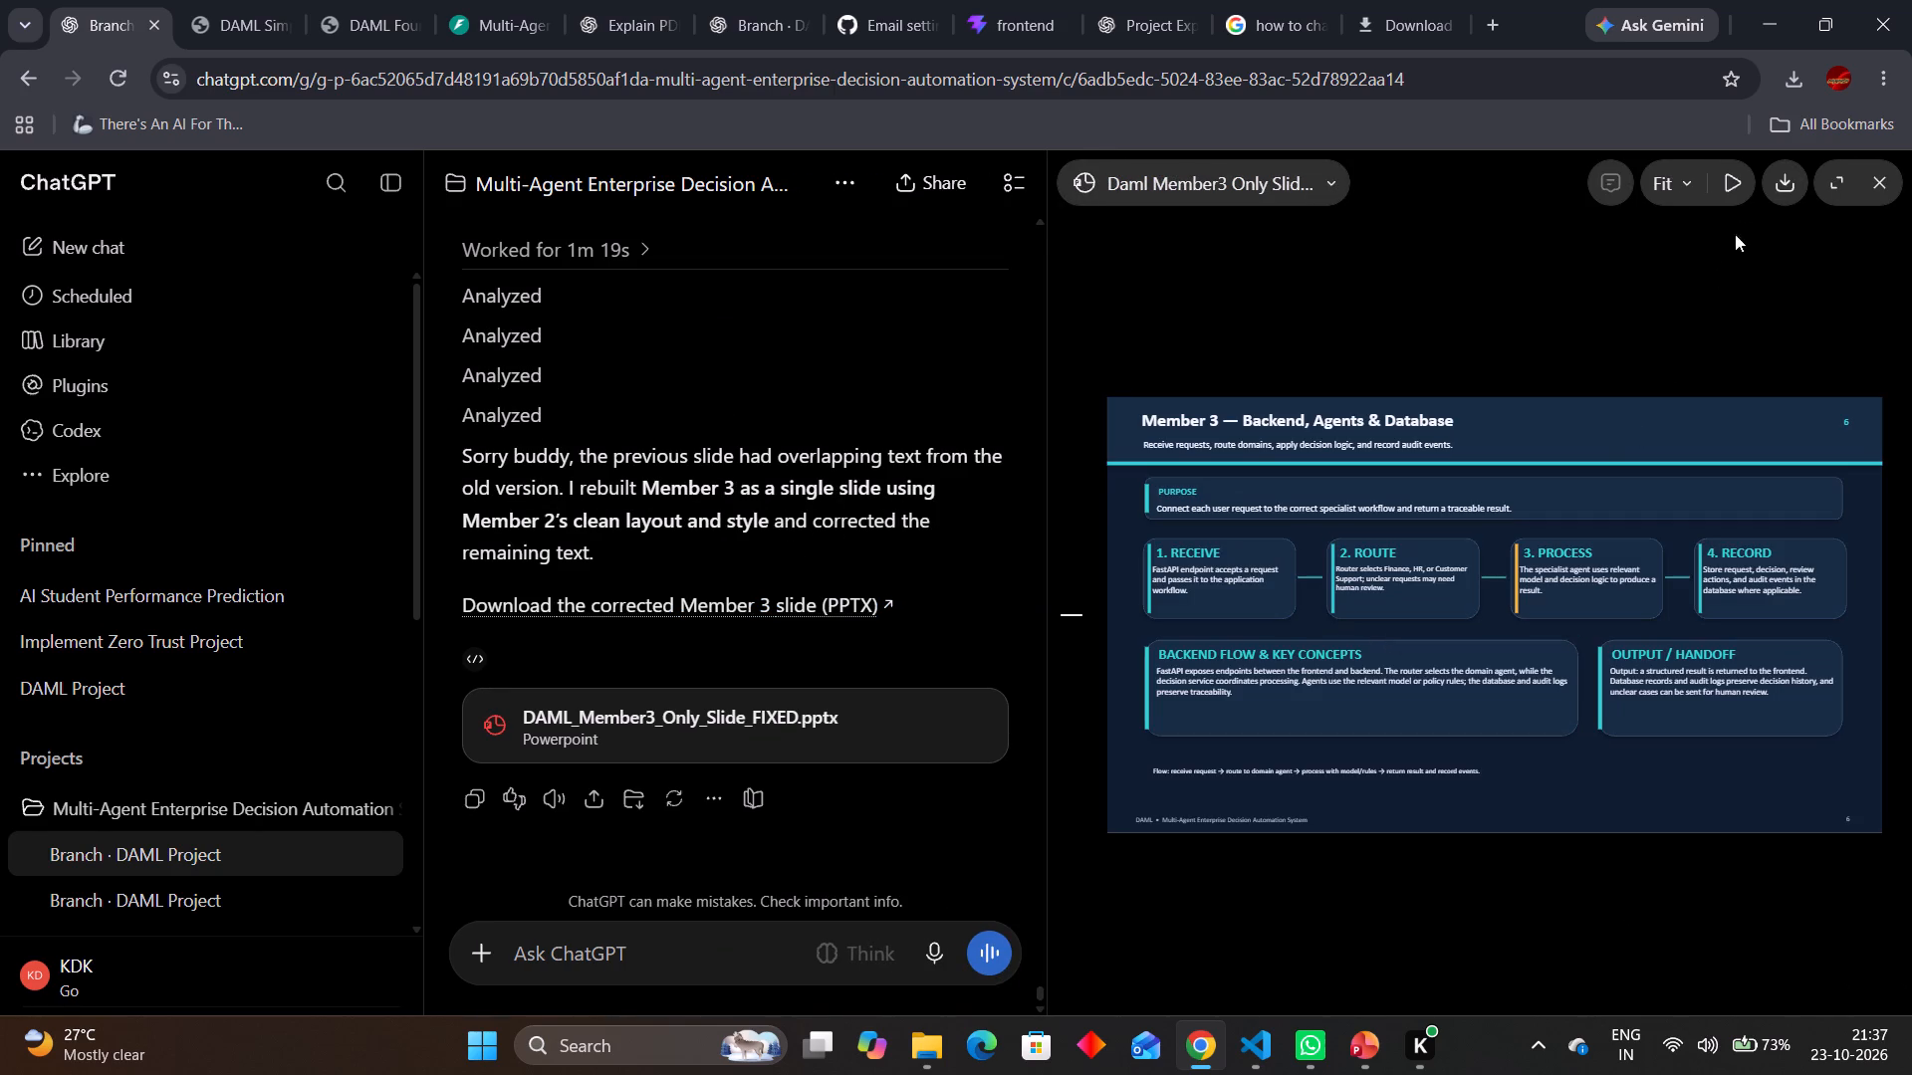
left_click(1777, 184)
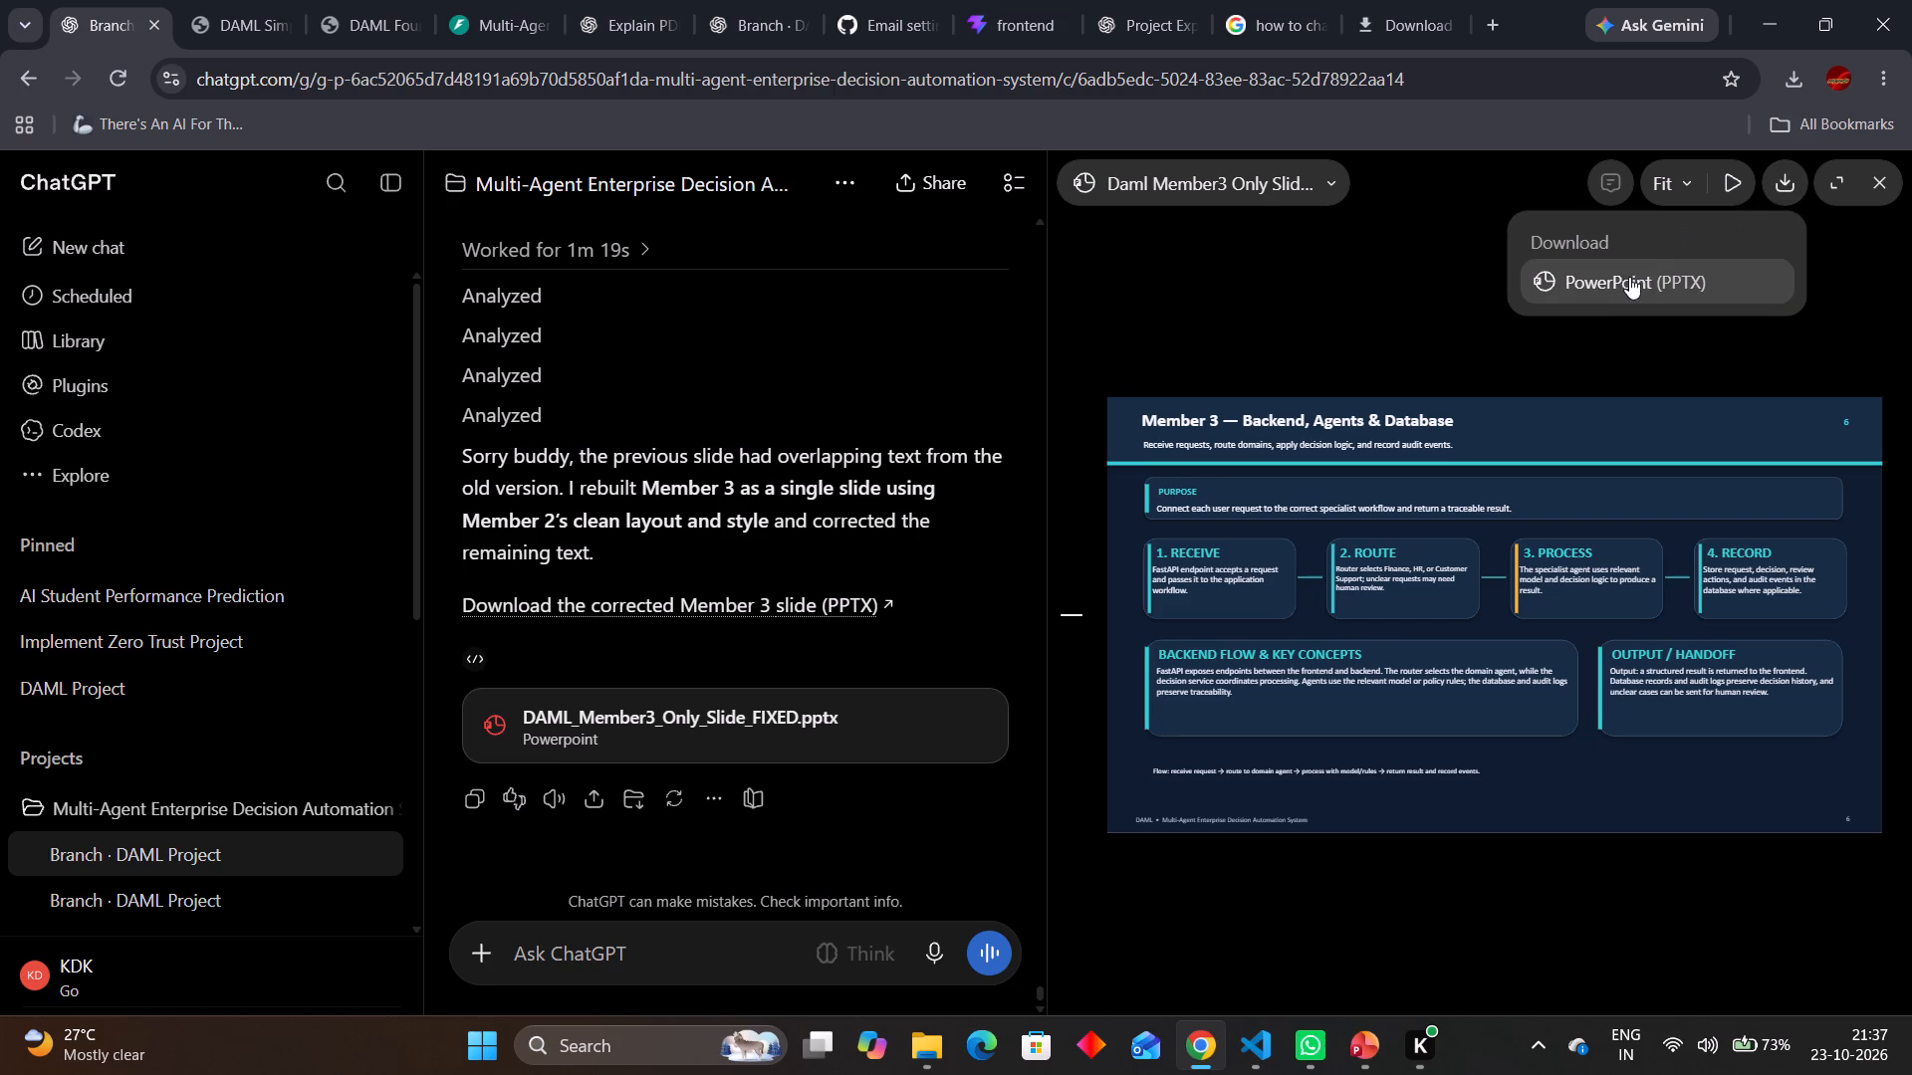
left_click(1629, 277)
left_click(1875, 182)
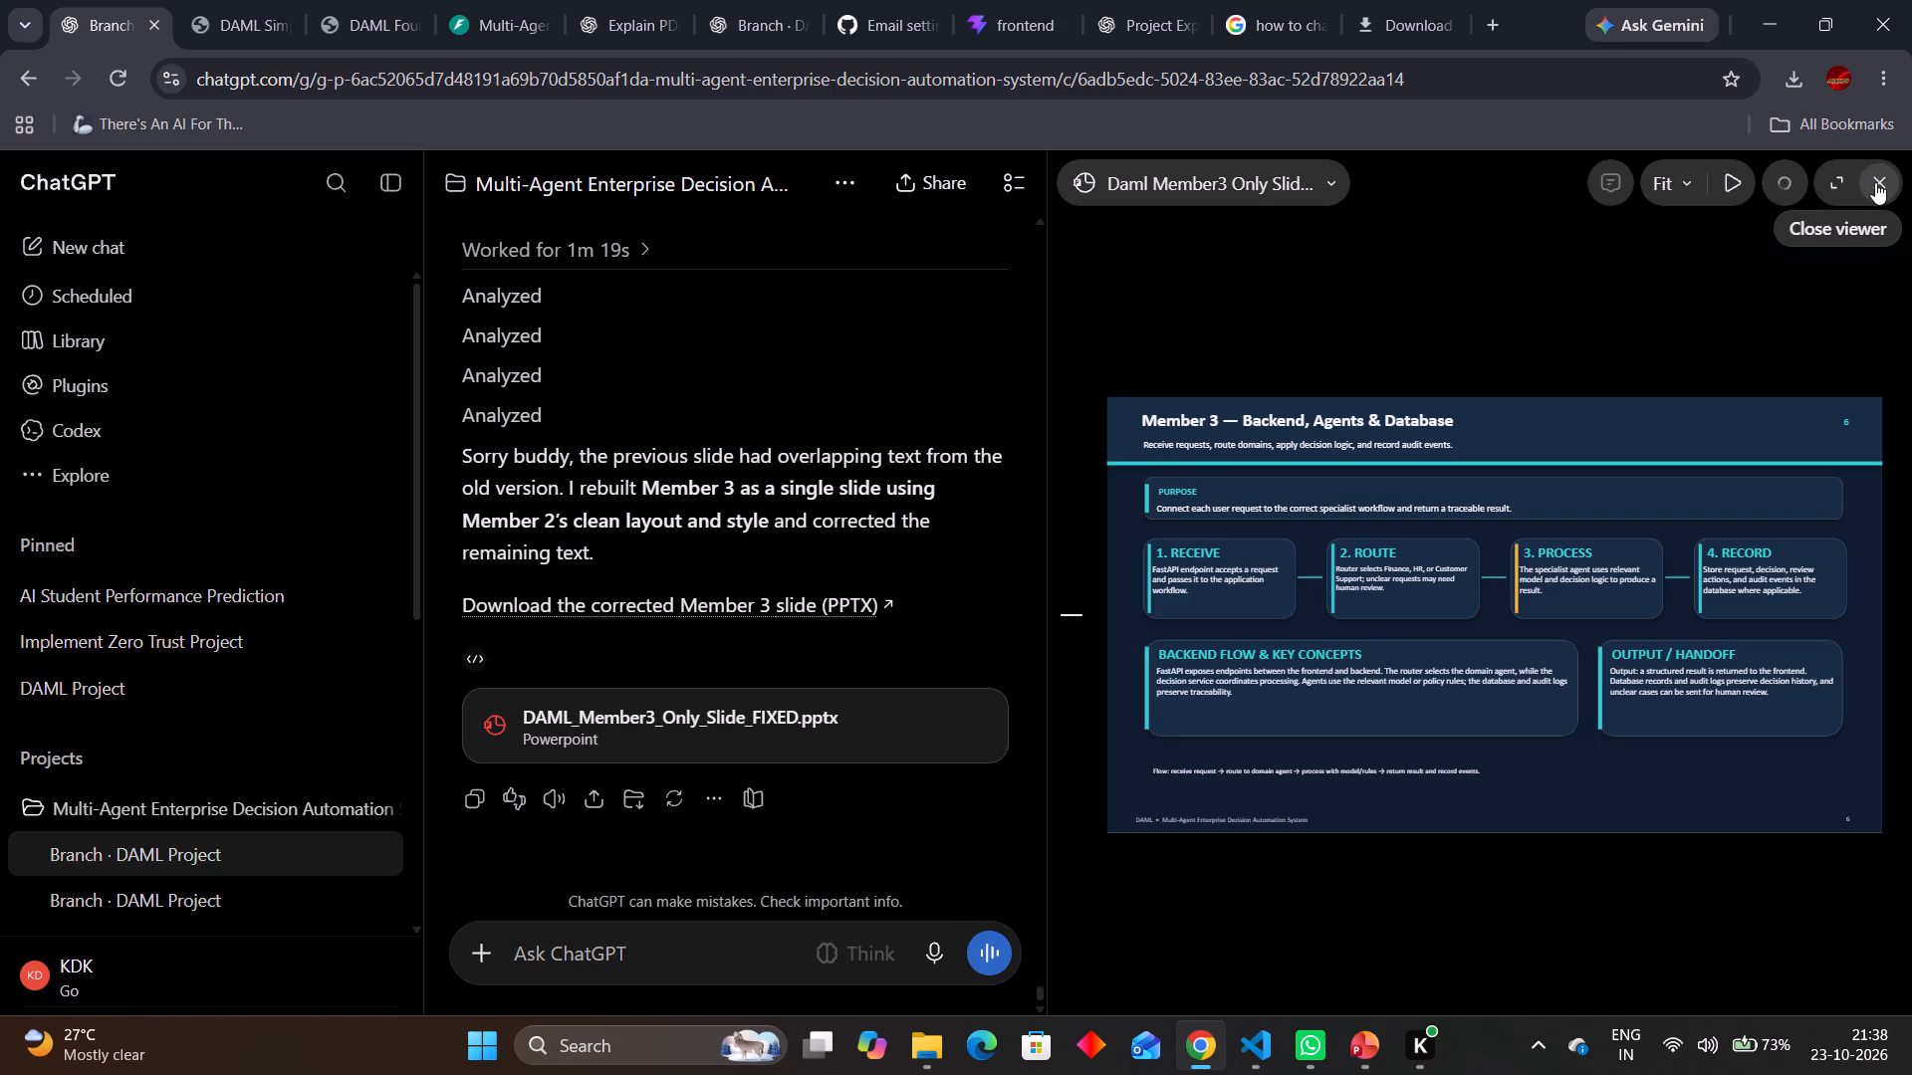
Send ChatGPT the message "Give data for member 3".
left_click(1073, 970)
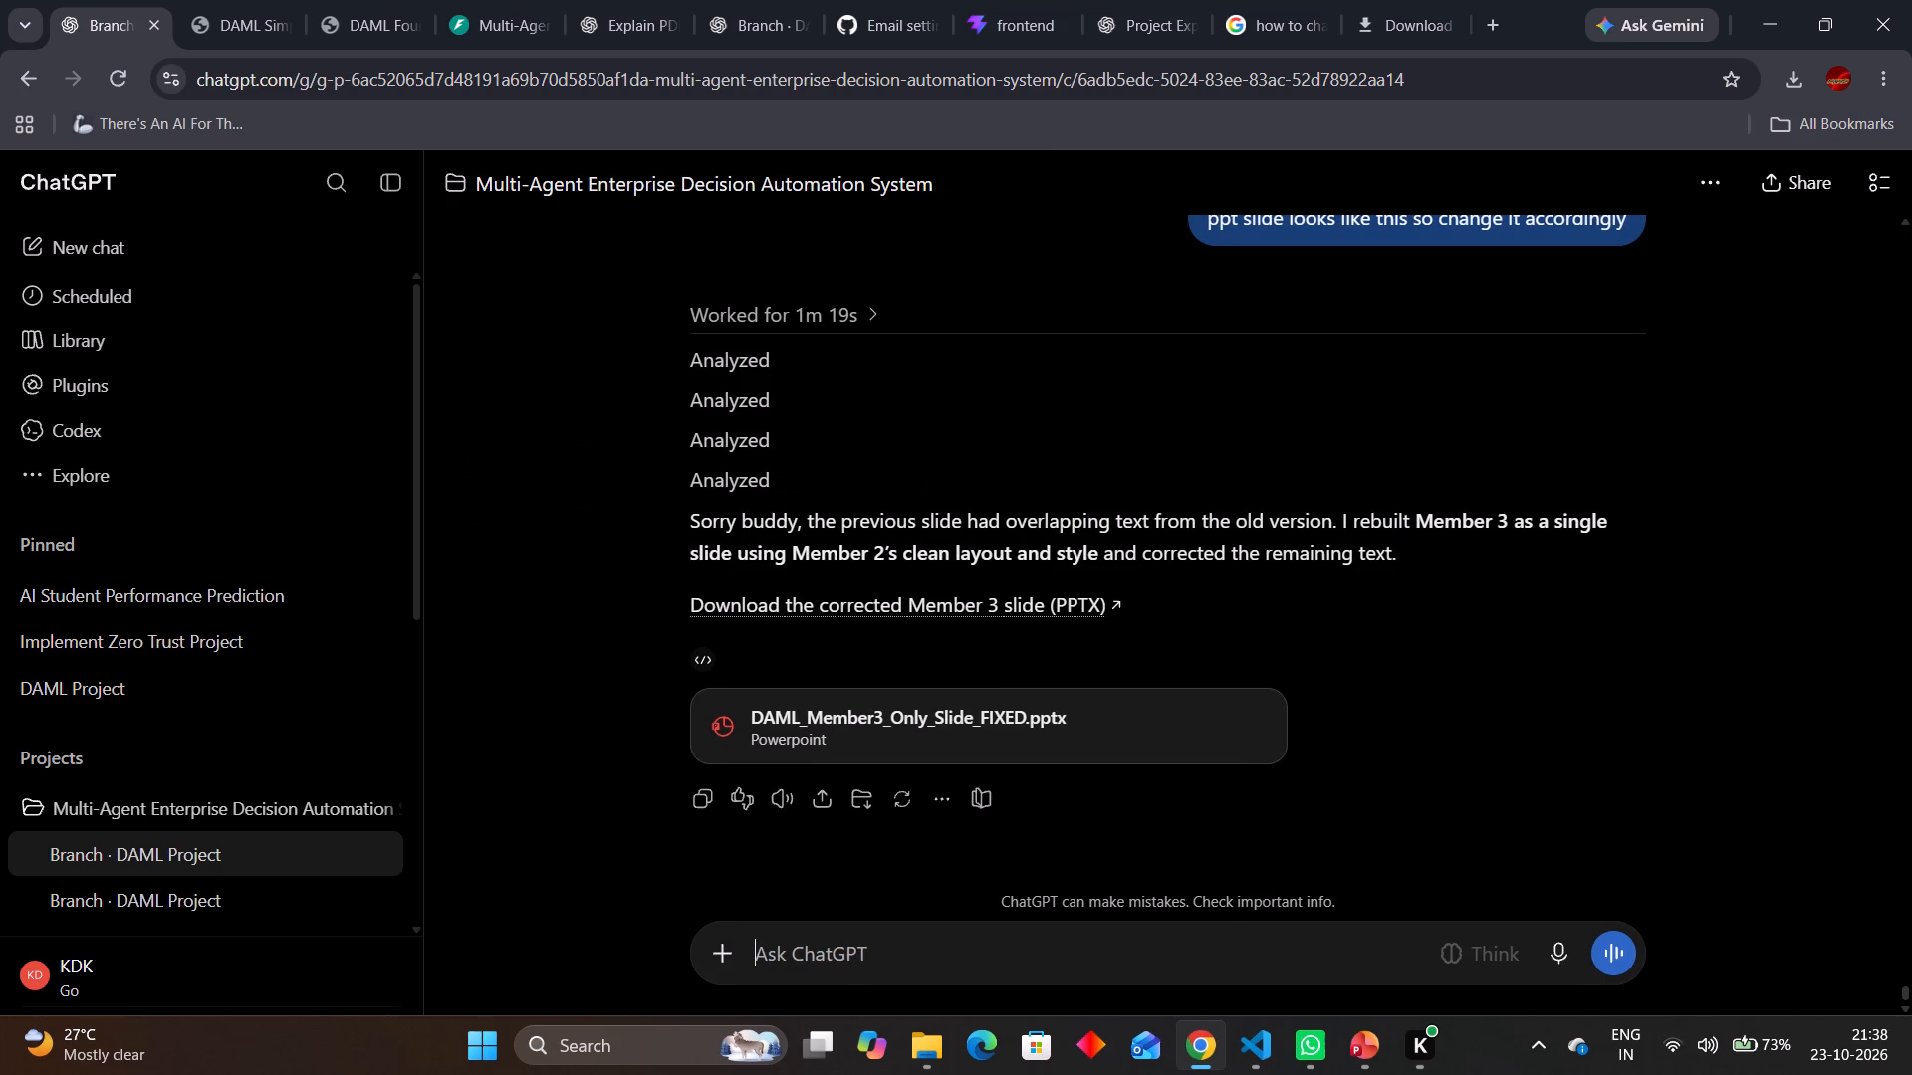
type("Give data for member 3")
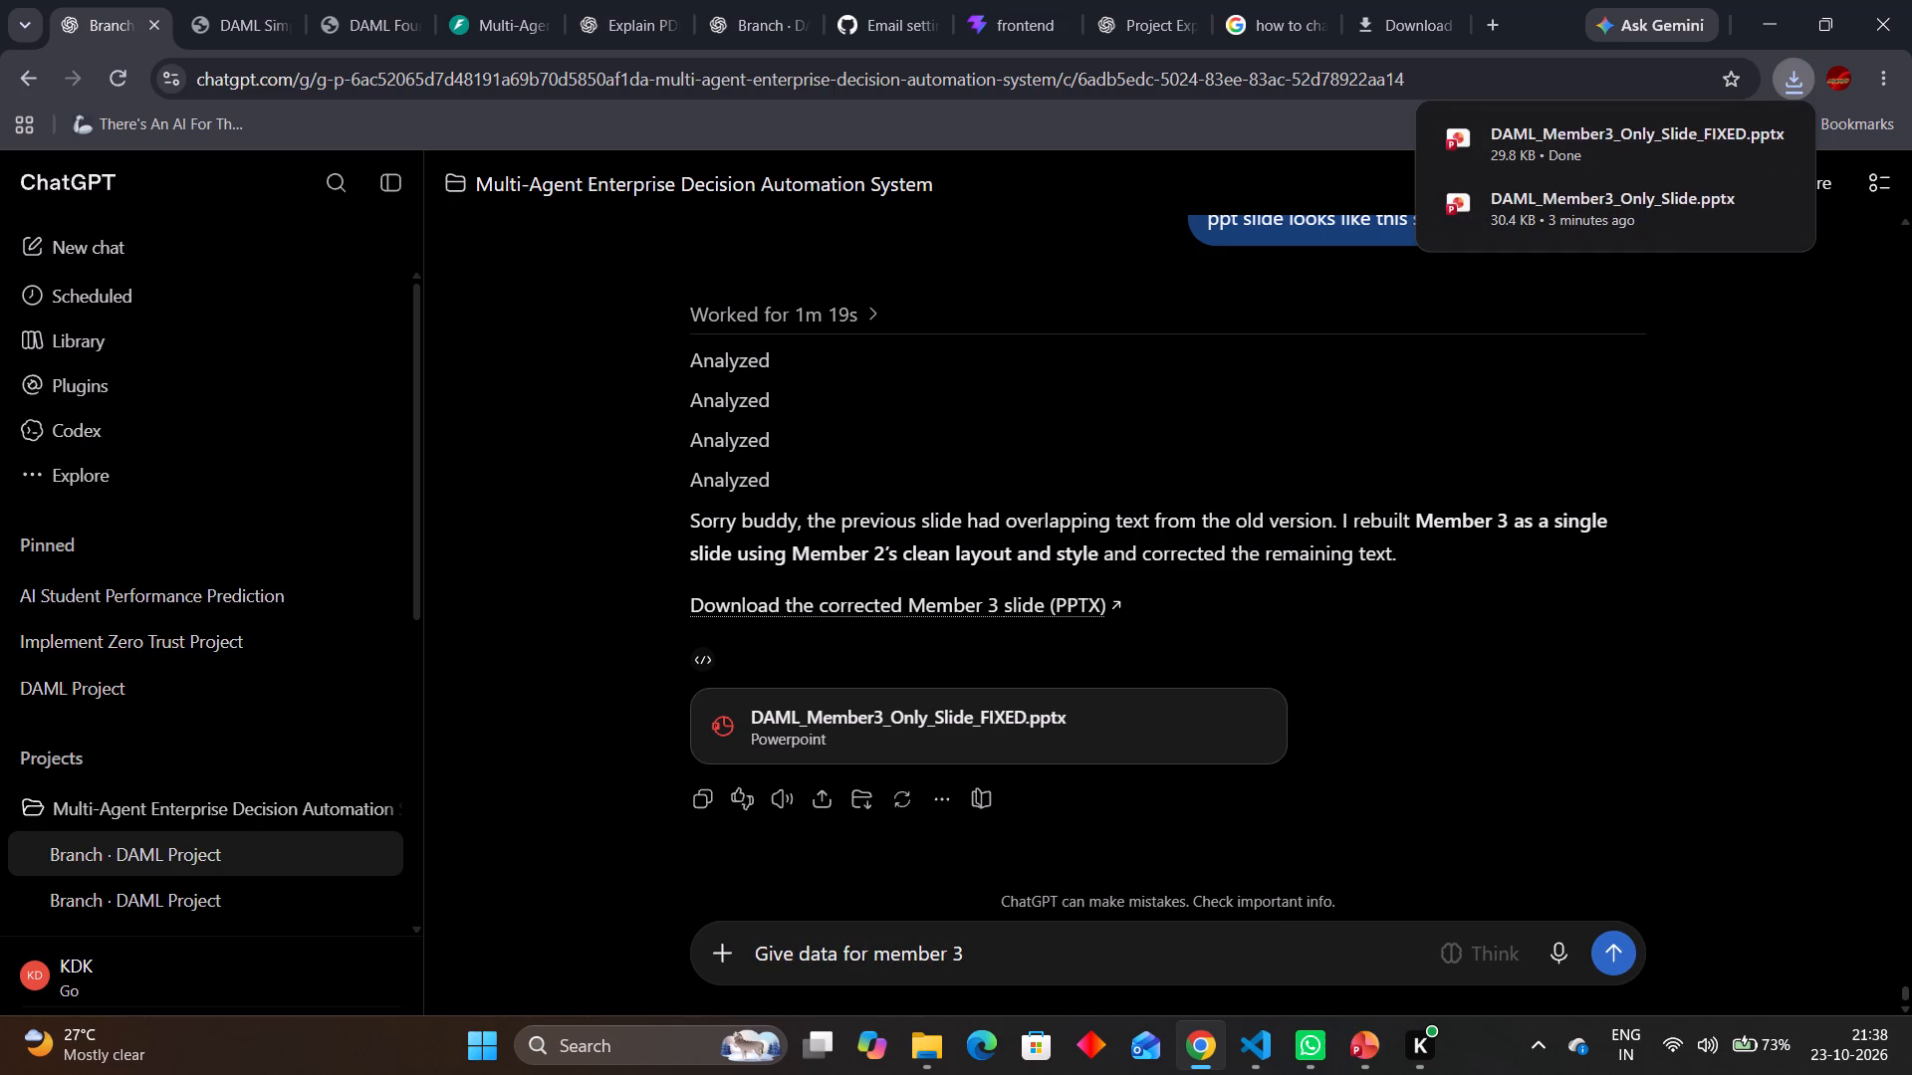
key("Return")
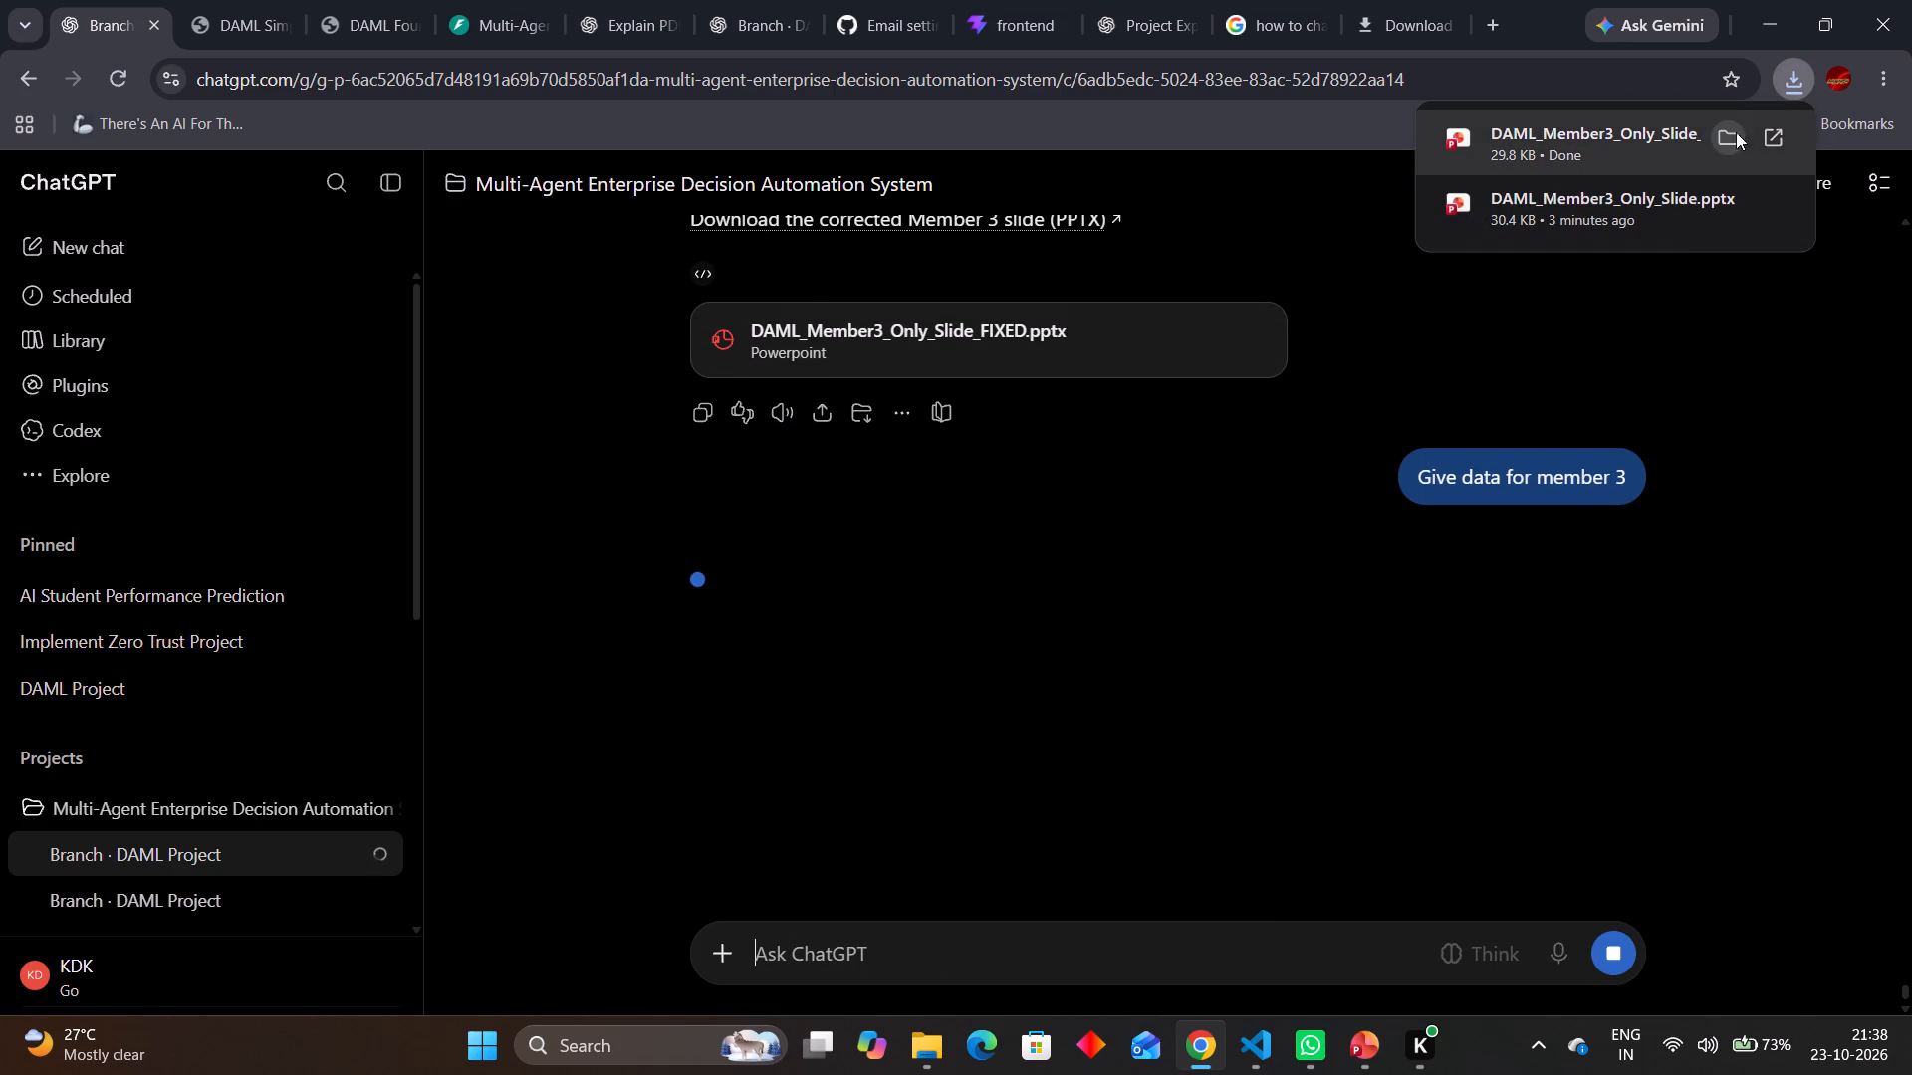
Copy the slide from the downloaded DAML_Member3_Only_Slide_FIXED.pptx in PowerPoint and paste it after slide 7 of the DAML_Updated_9_Slide deck, keeping its source formatting.
left_click(1773, 149)
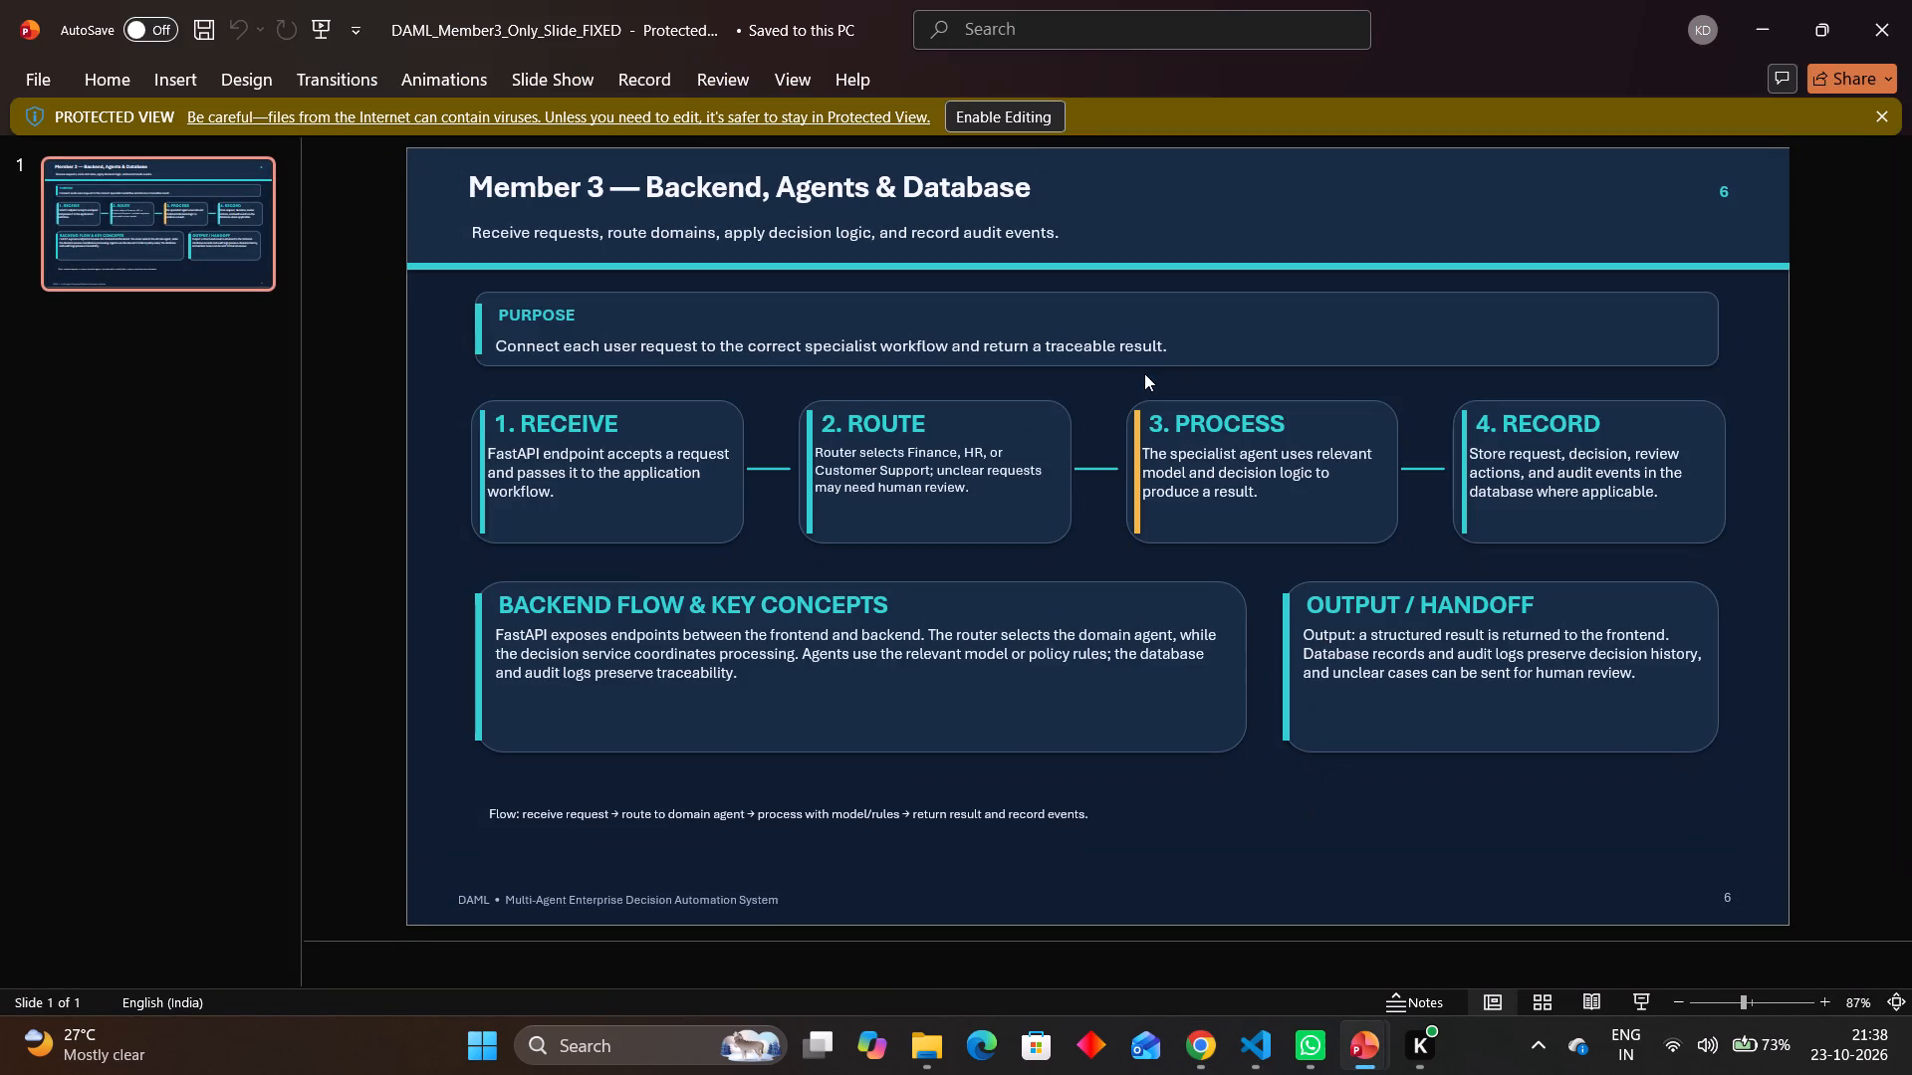
left_click(219, 240)
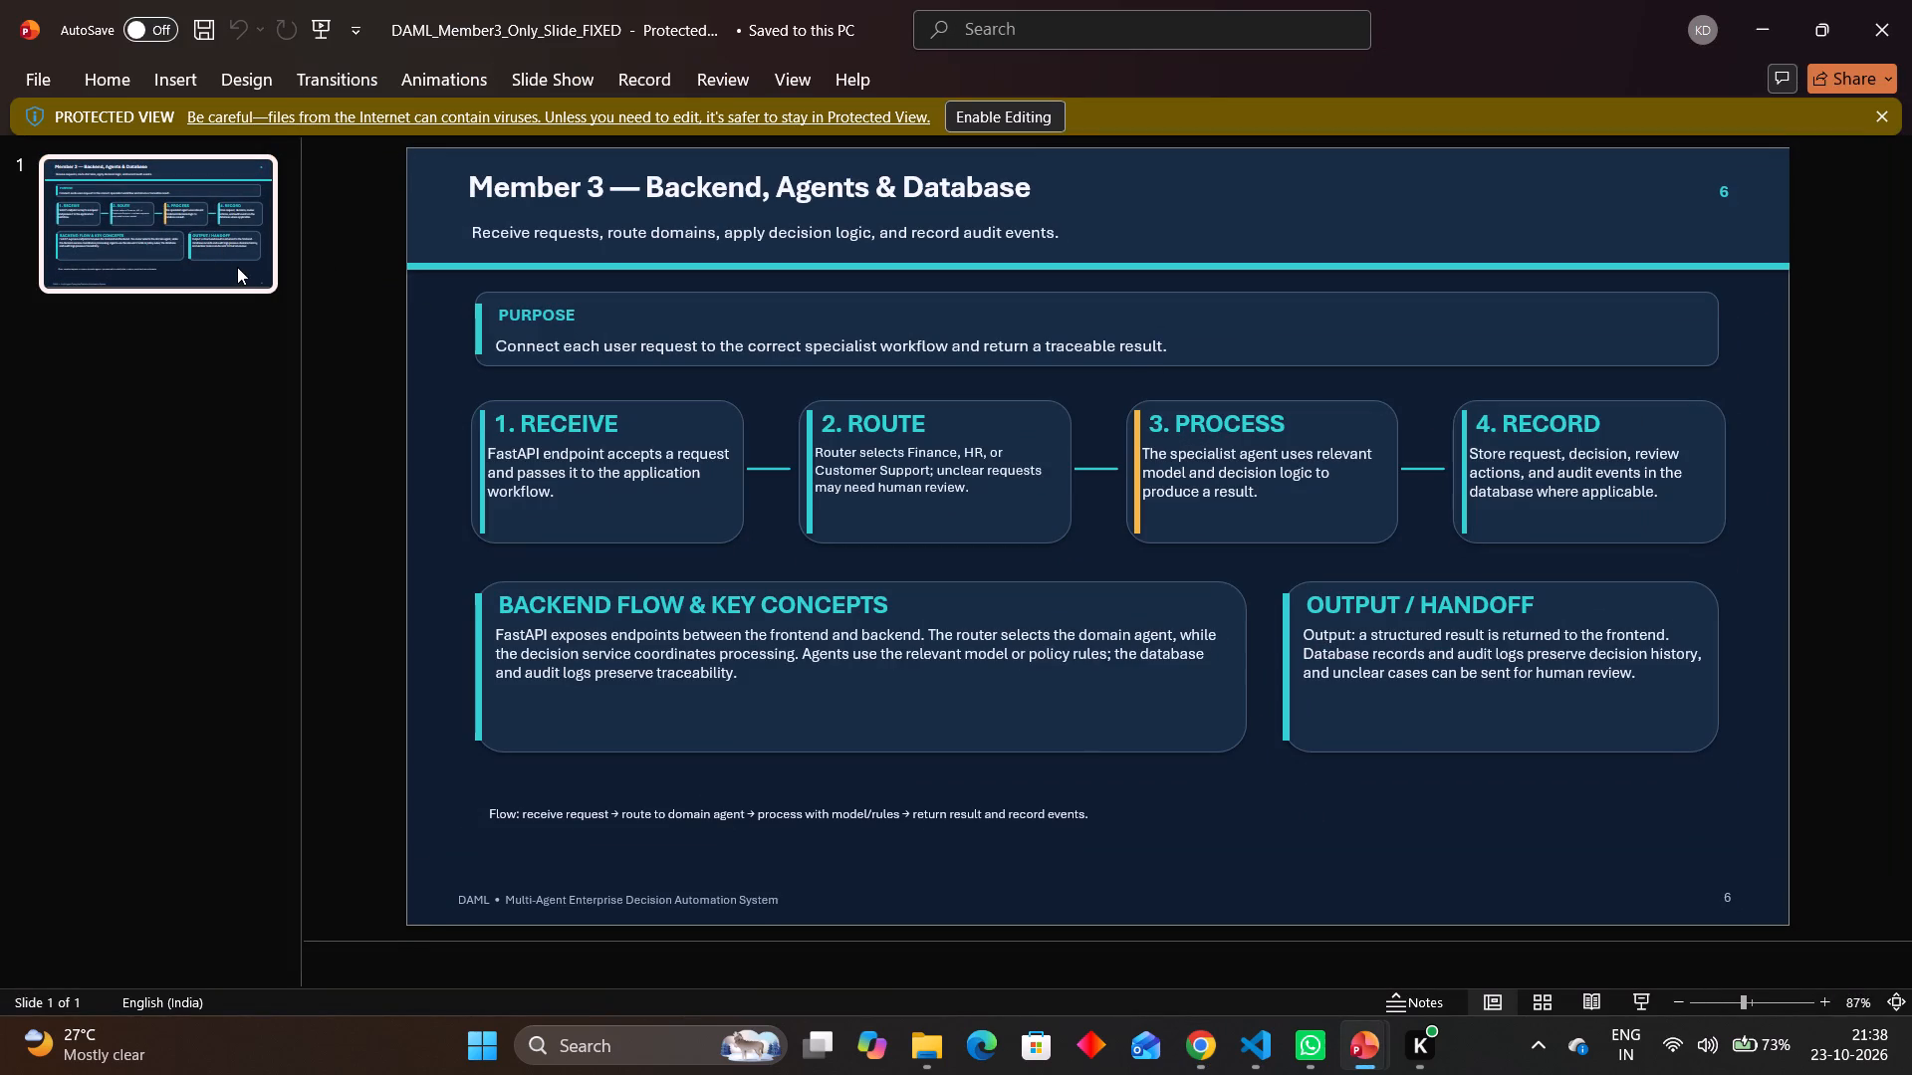
key("ctrl+c")
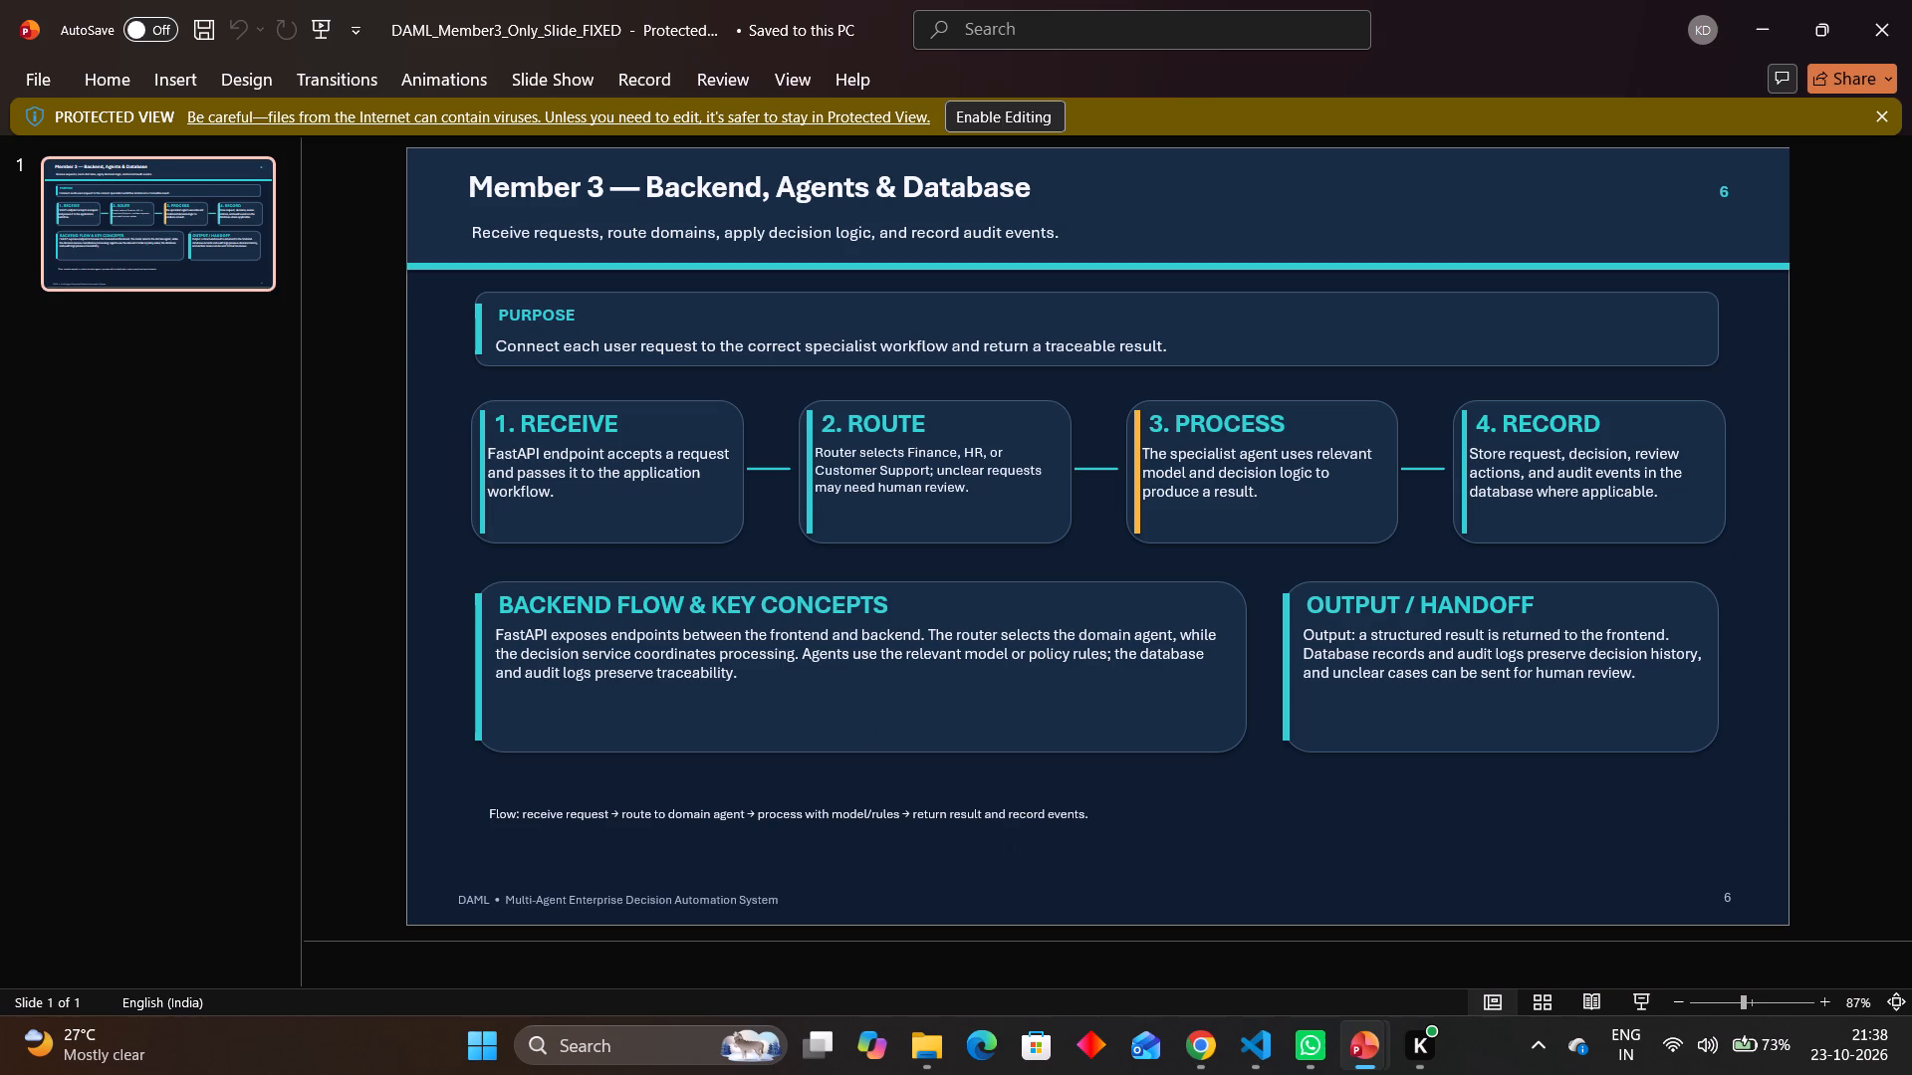
left_click(1362, 1038)
left_click(1261, 942)
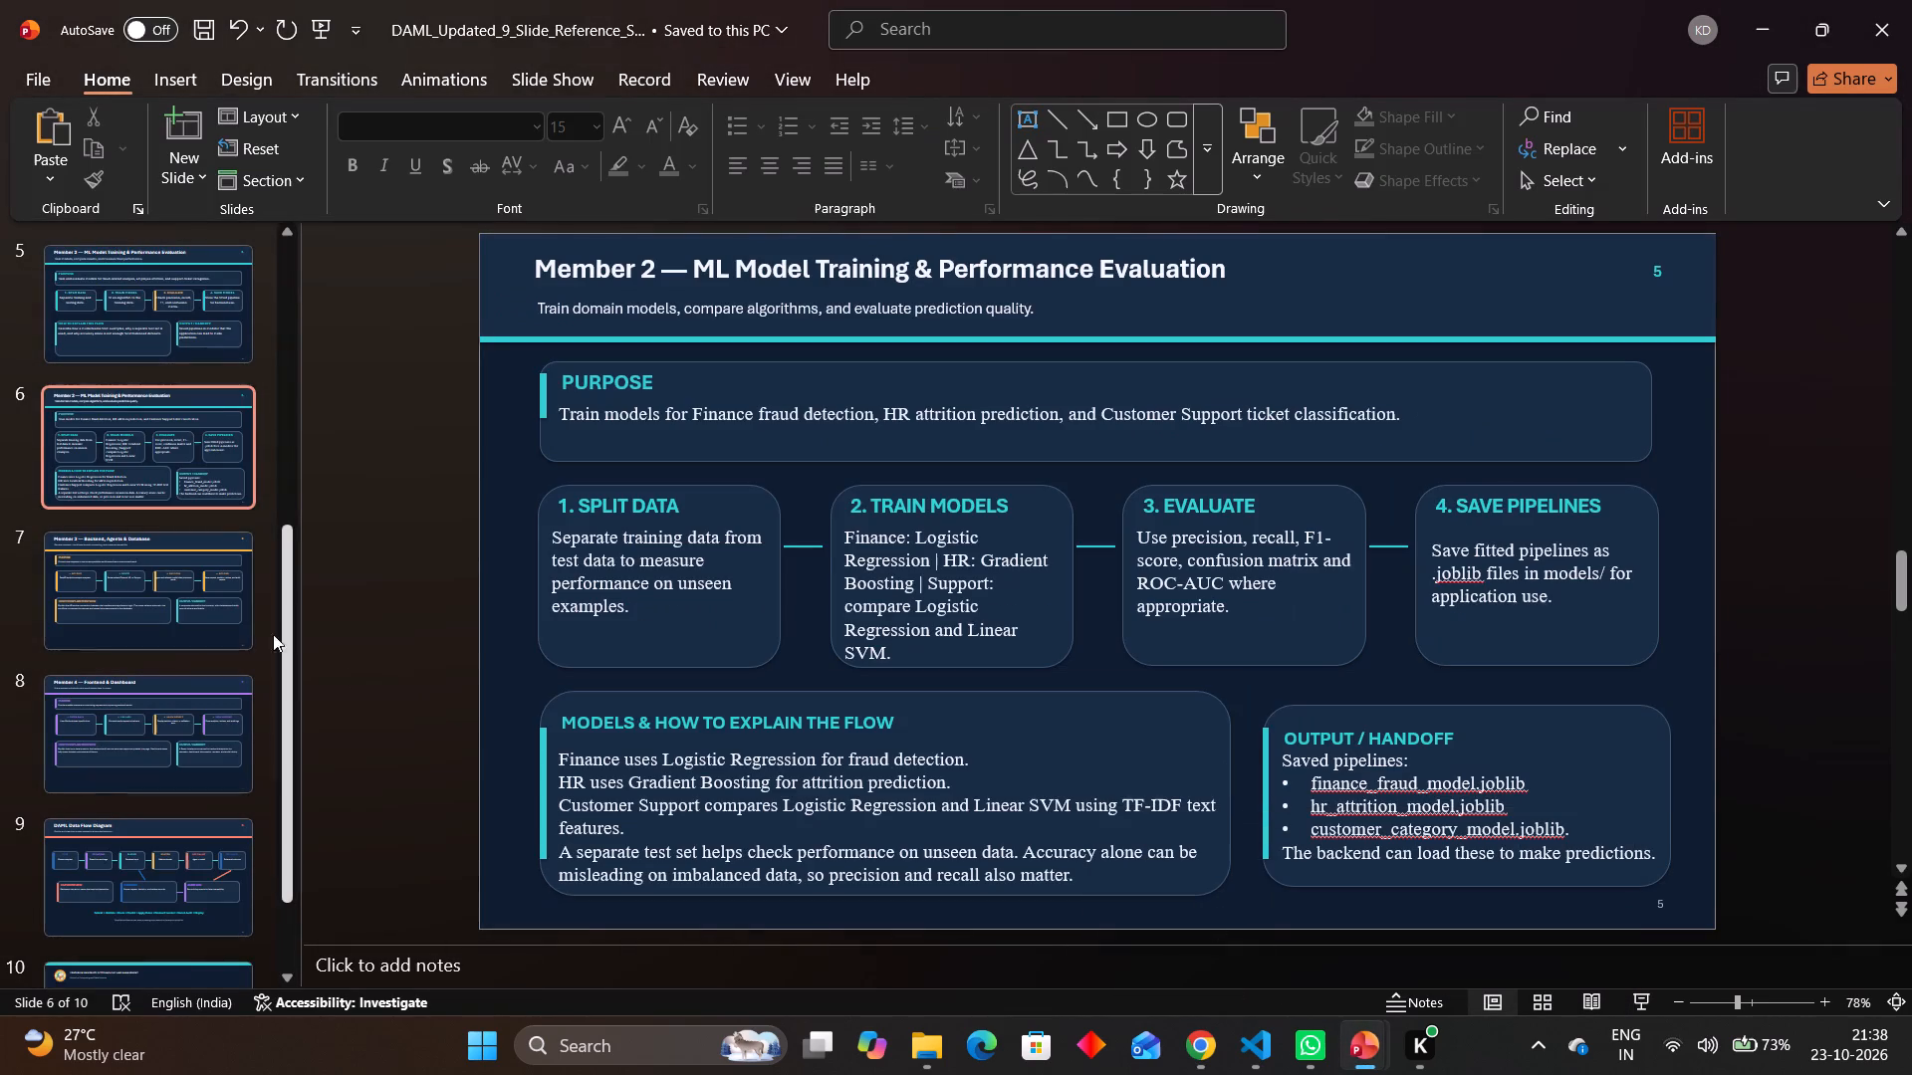
left_click(196, 597)
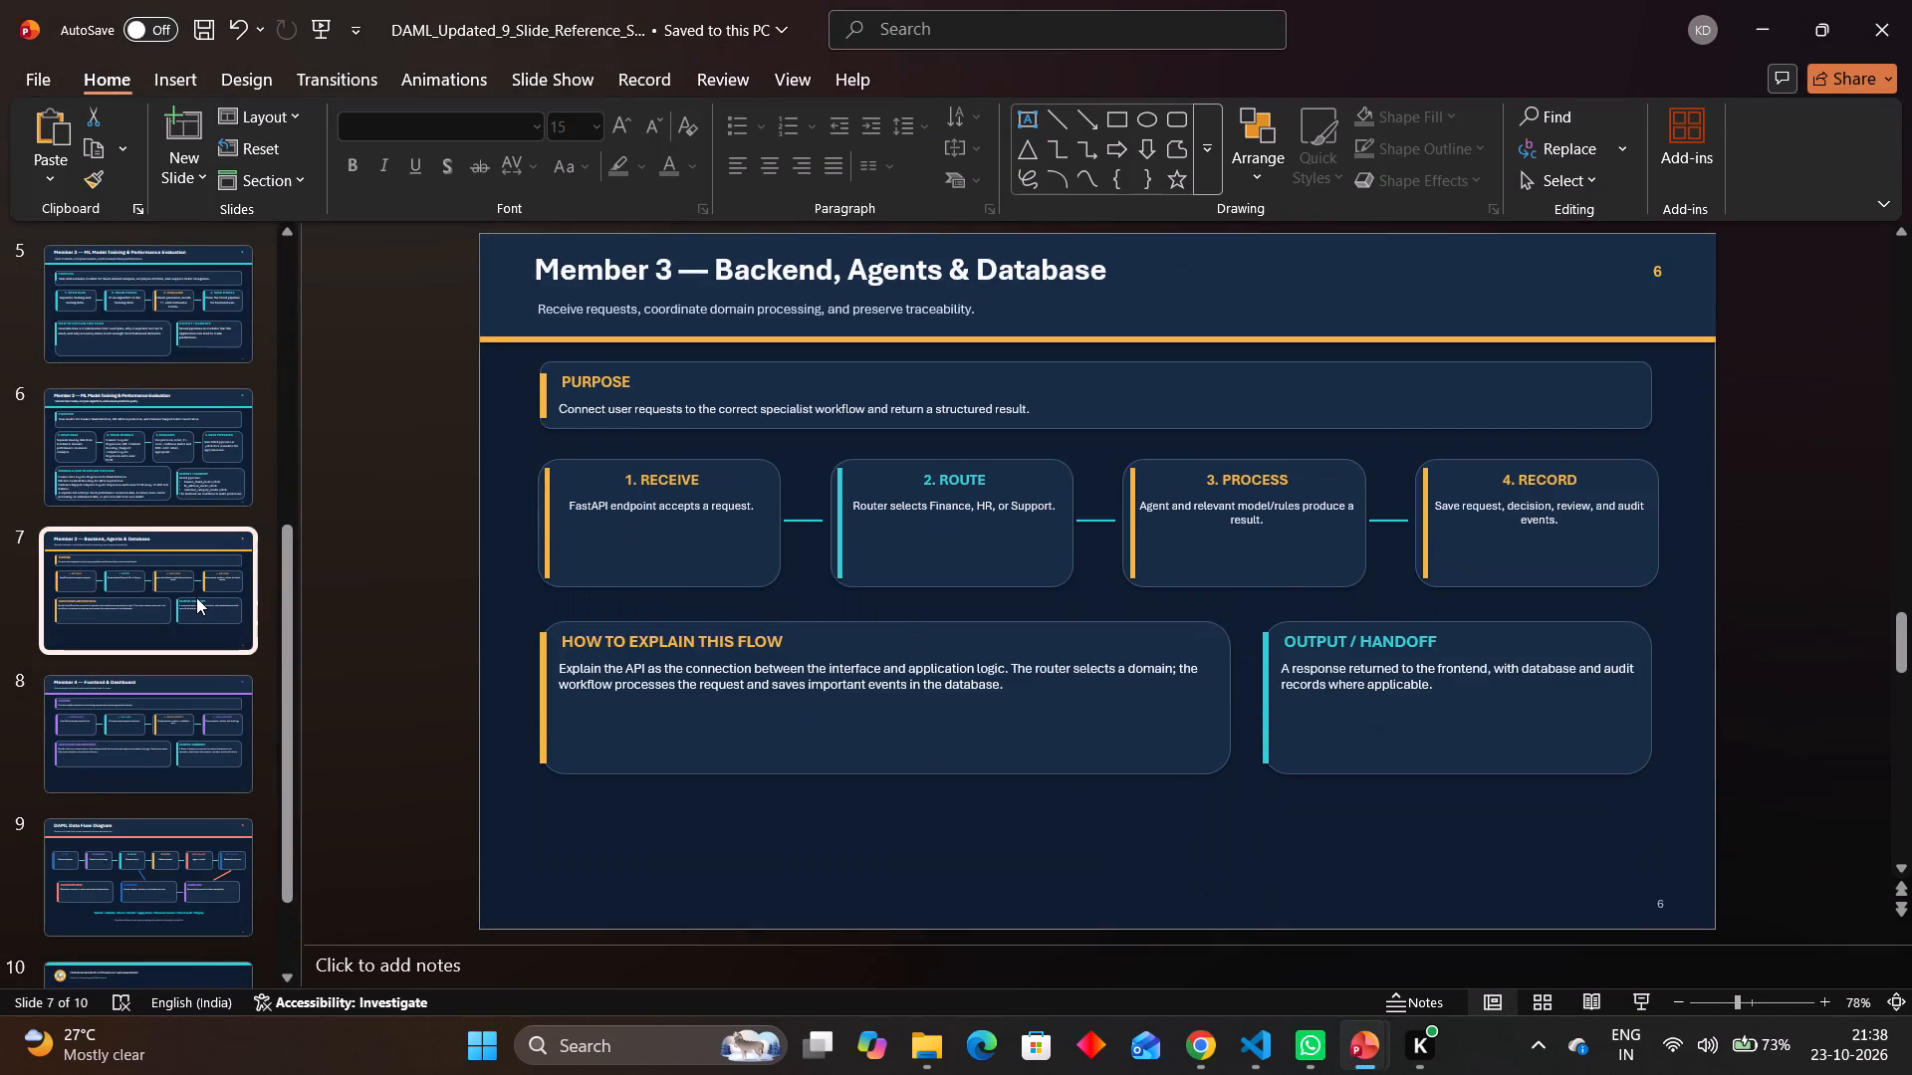
key("ctrl+v")
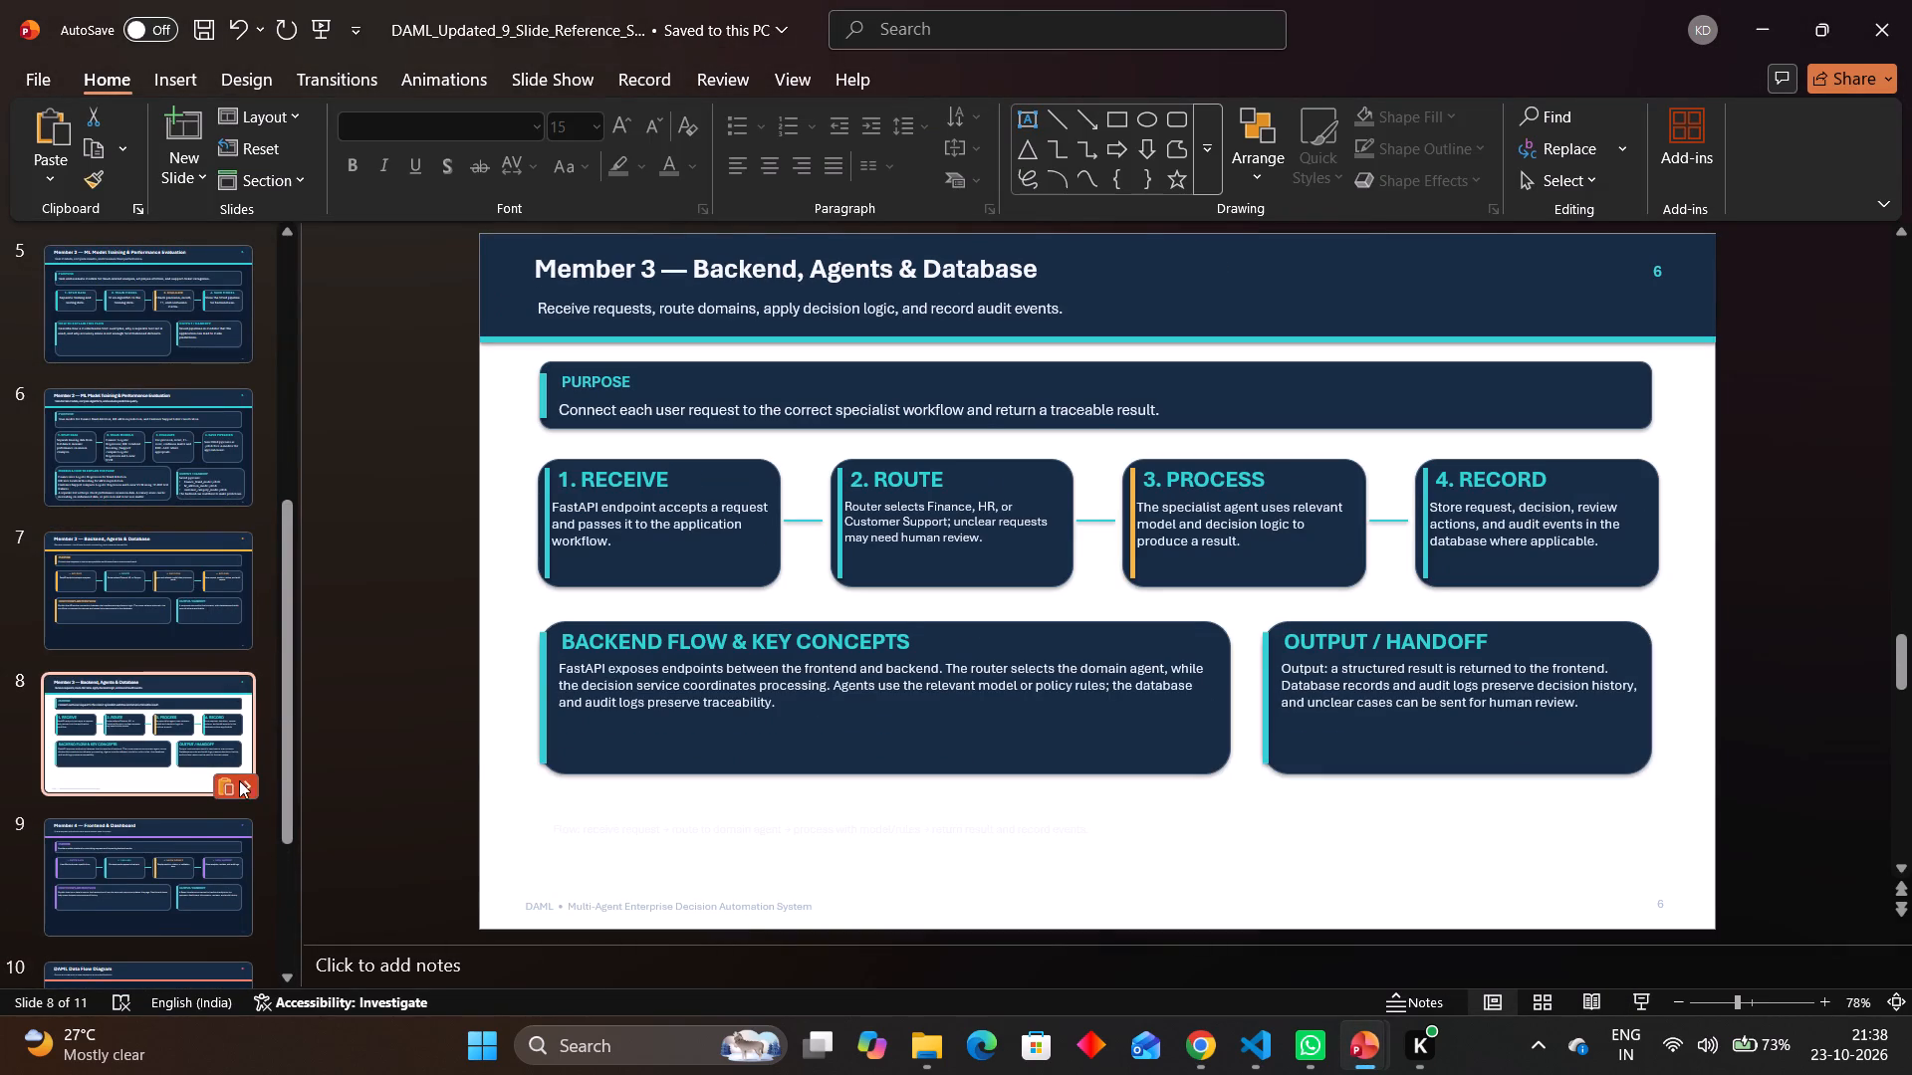
left_click(228, 783)
left_click(316, 813)
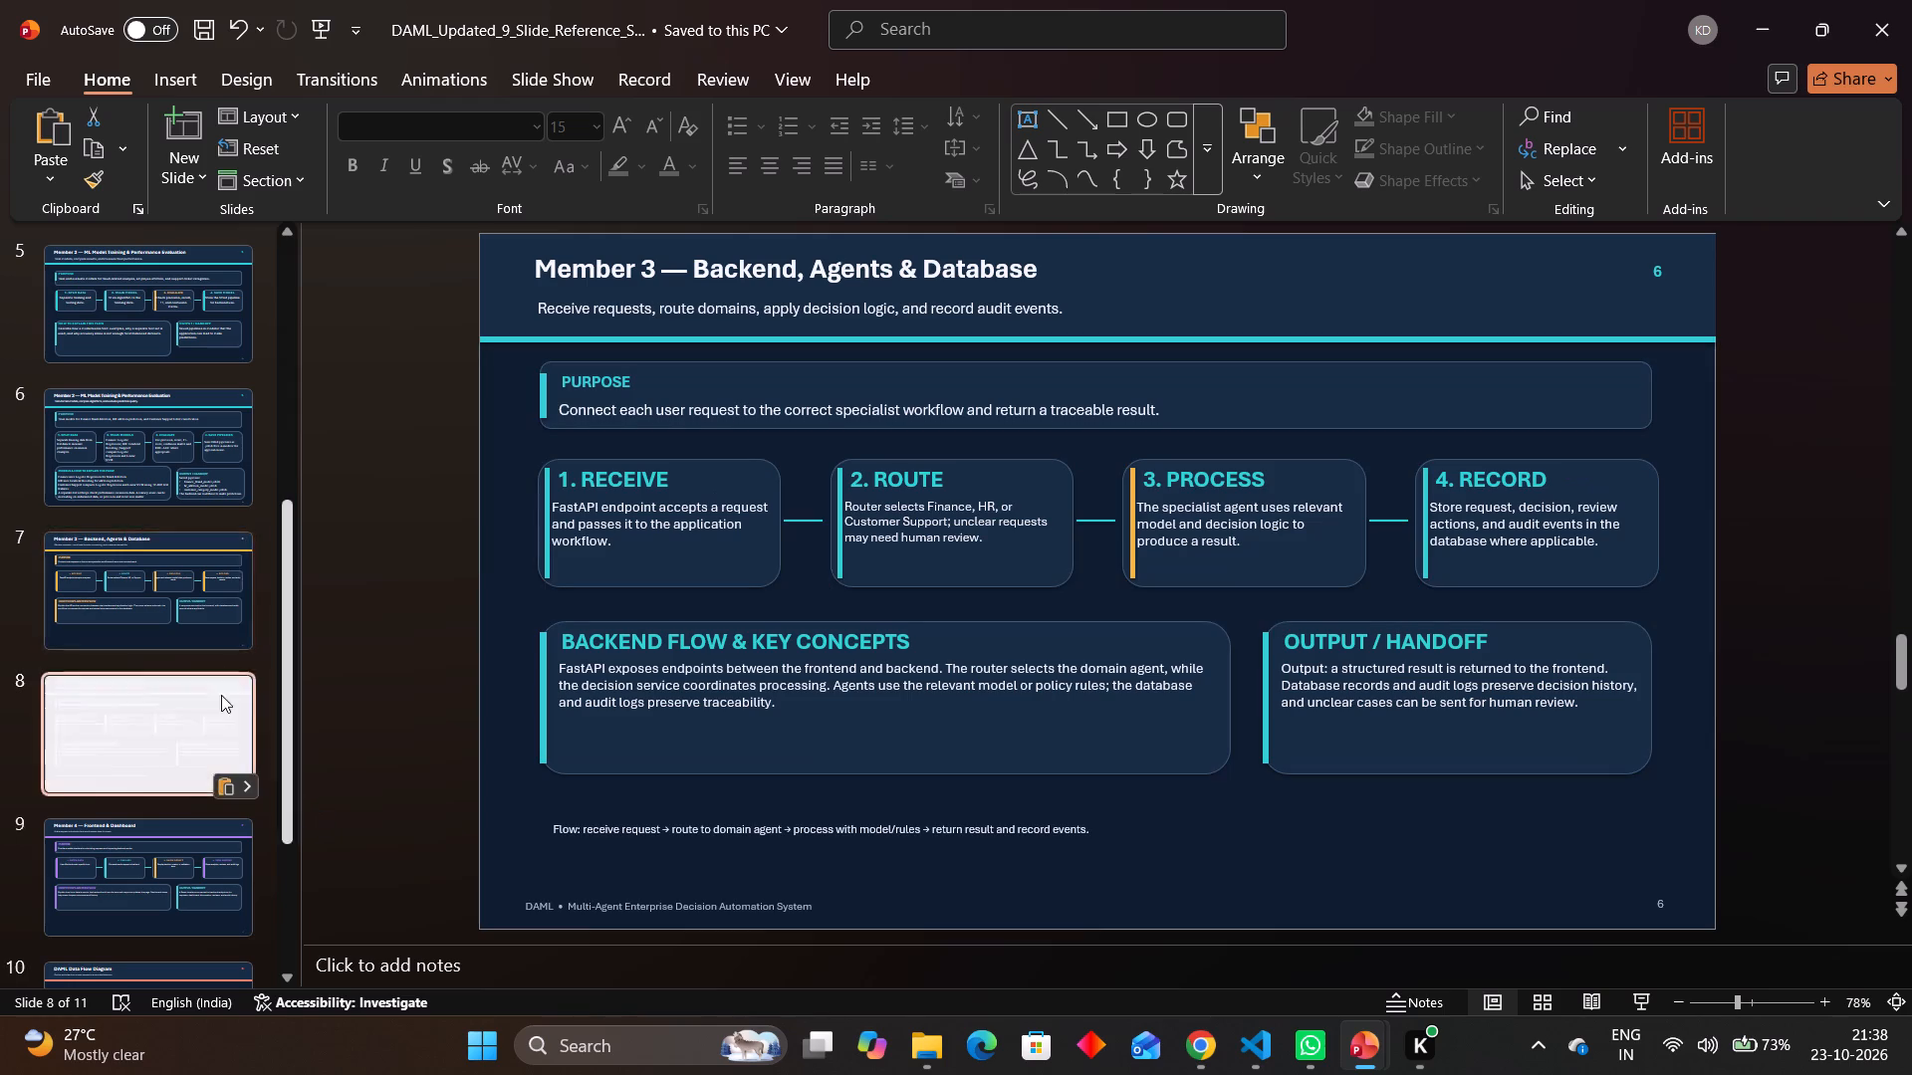
Delete the old orange-accented Member 3 slide, slide 7, that precedes the pasted version.
left_click(149, 627)
key("BackSpace")
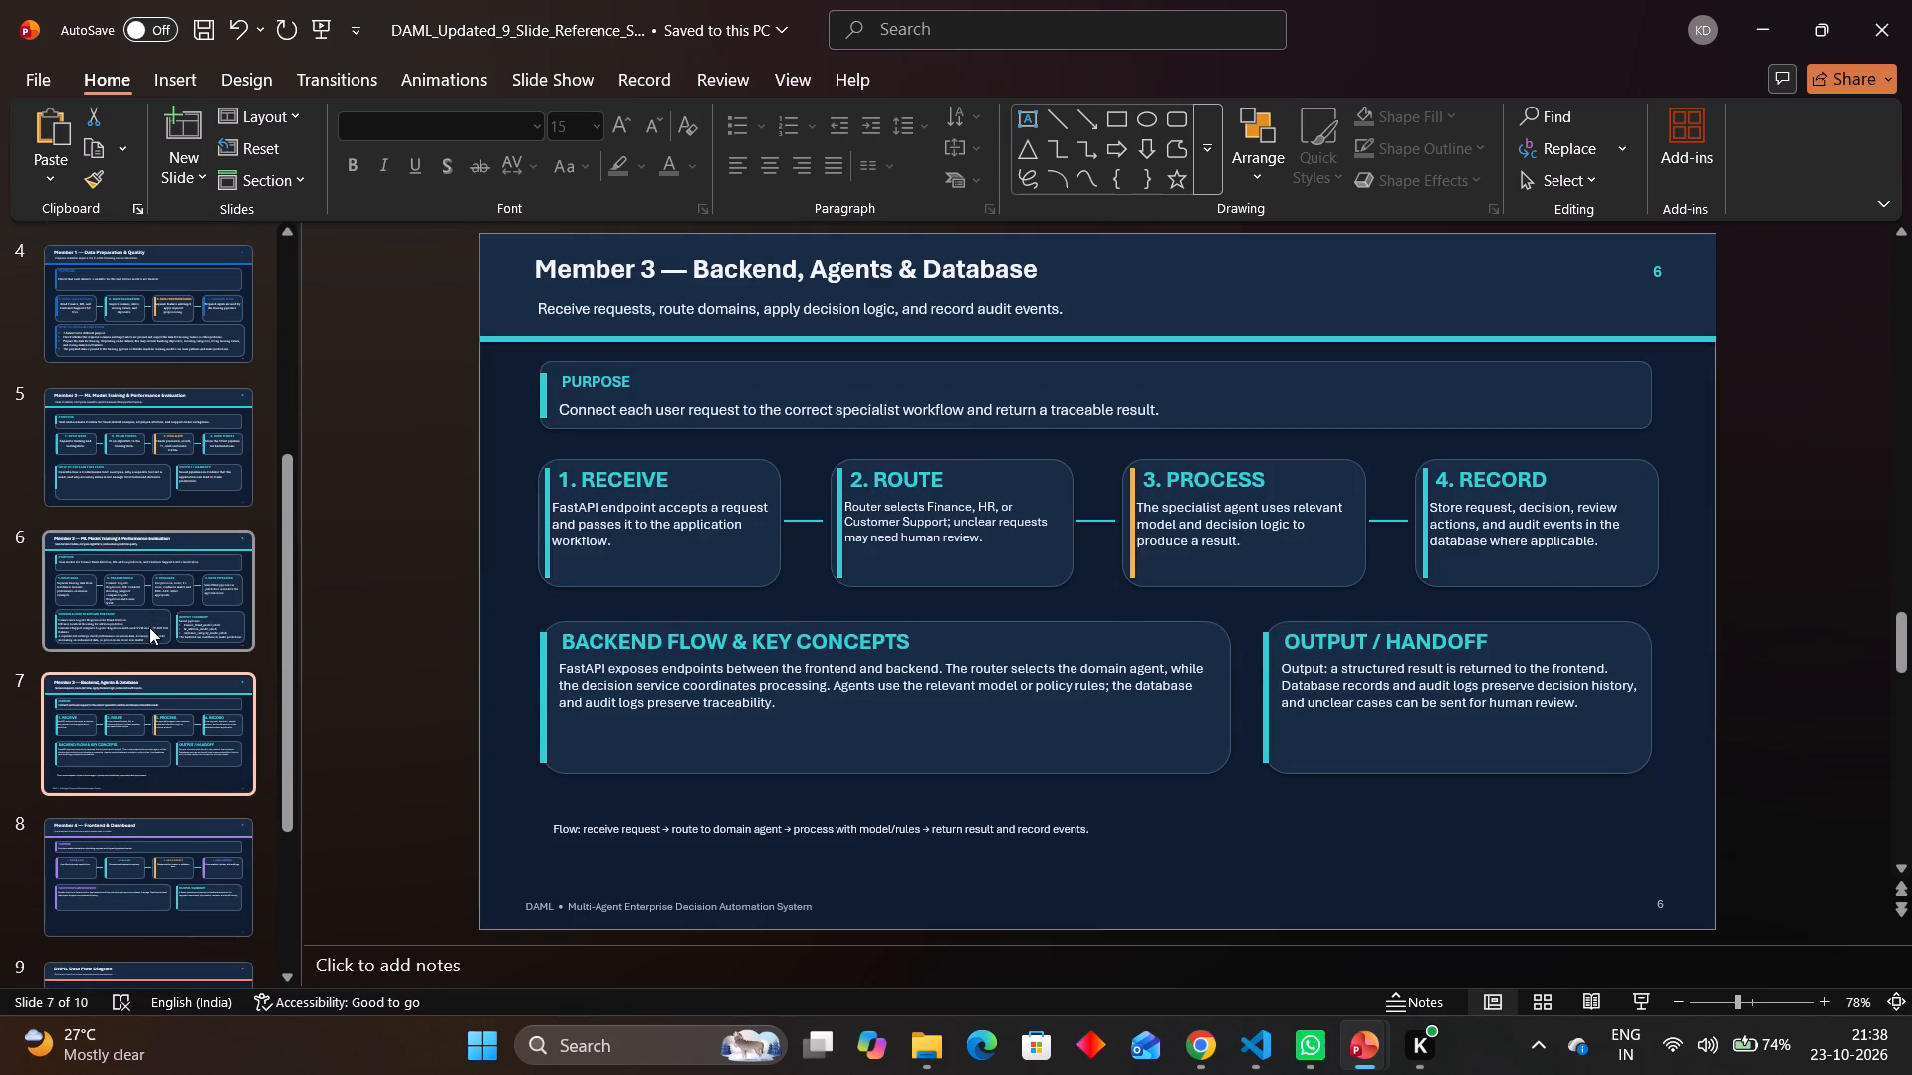
Delete the older Member 2 slide, slide 5, keeping the detailed Member 2 version that follows it.
key("Up")
key("Up")
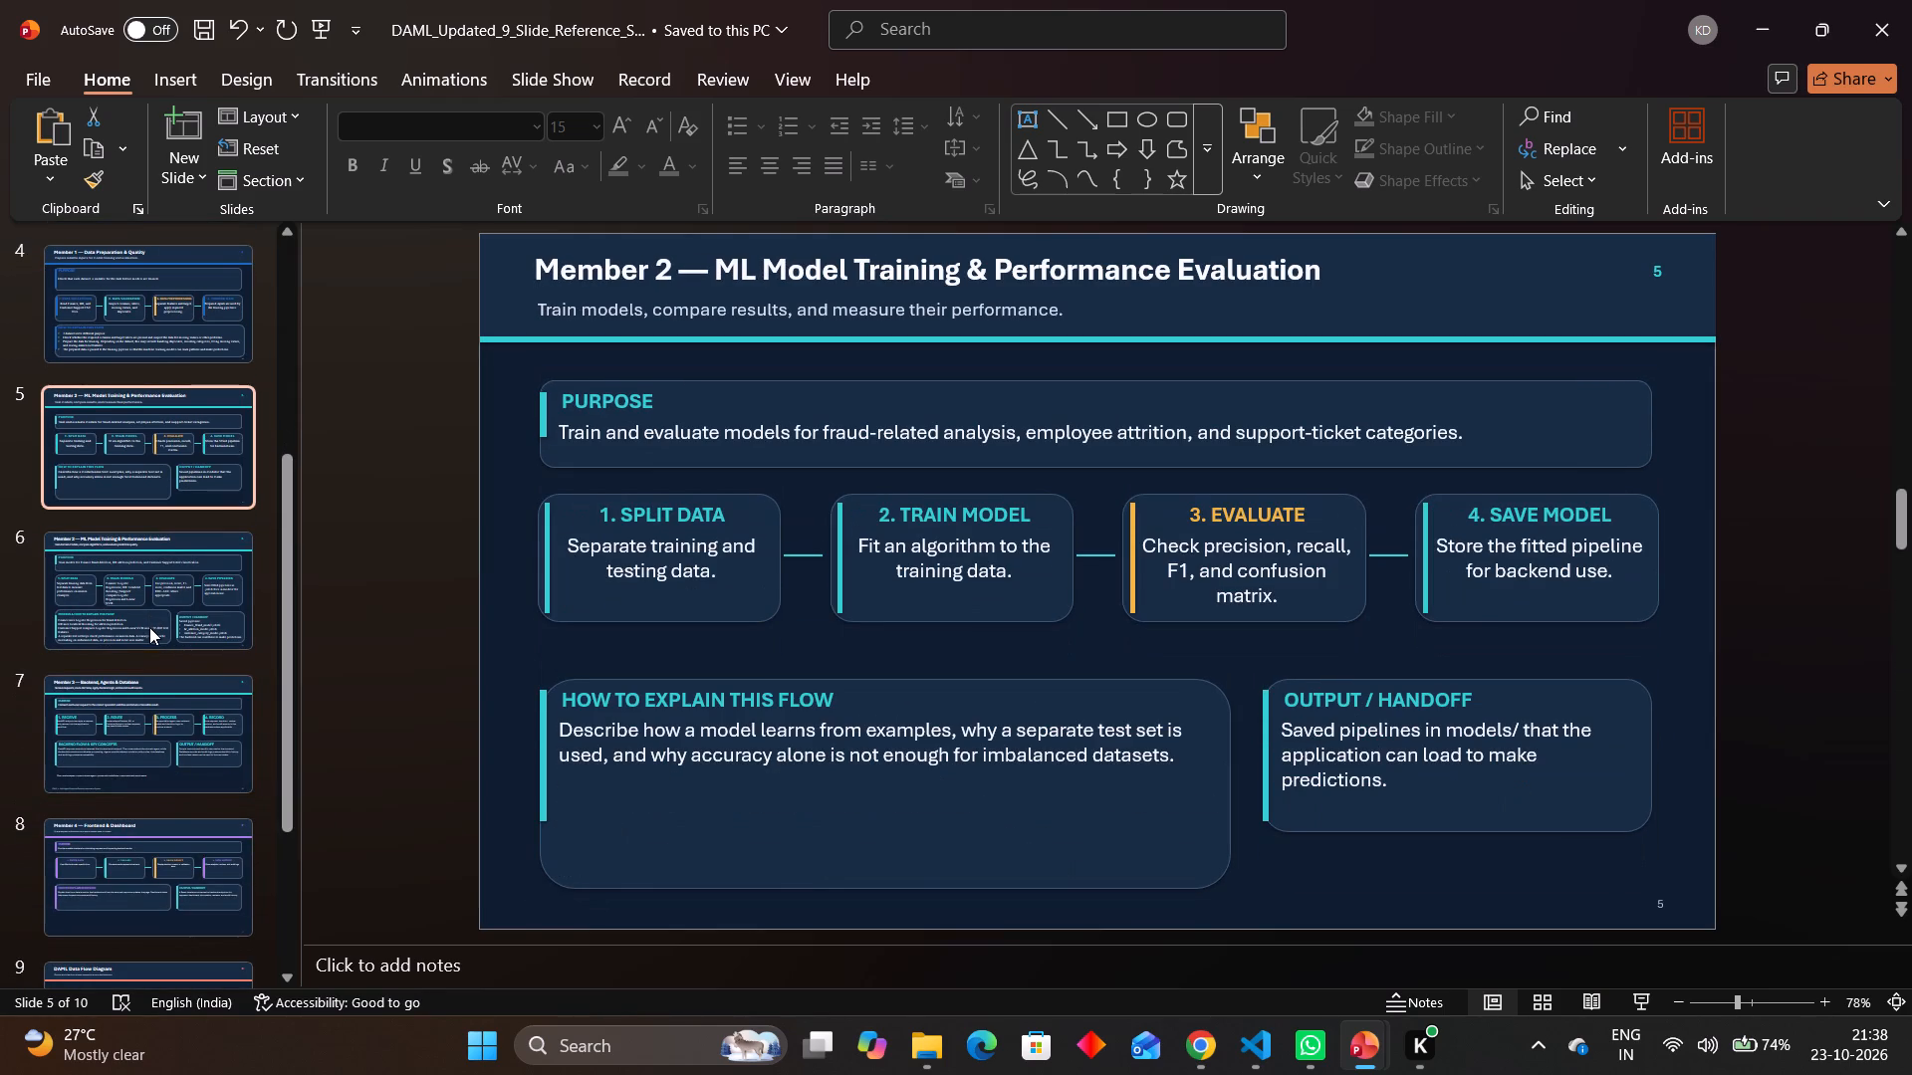
left_click(160, 472)
key("BackSpace")
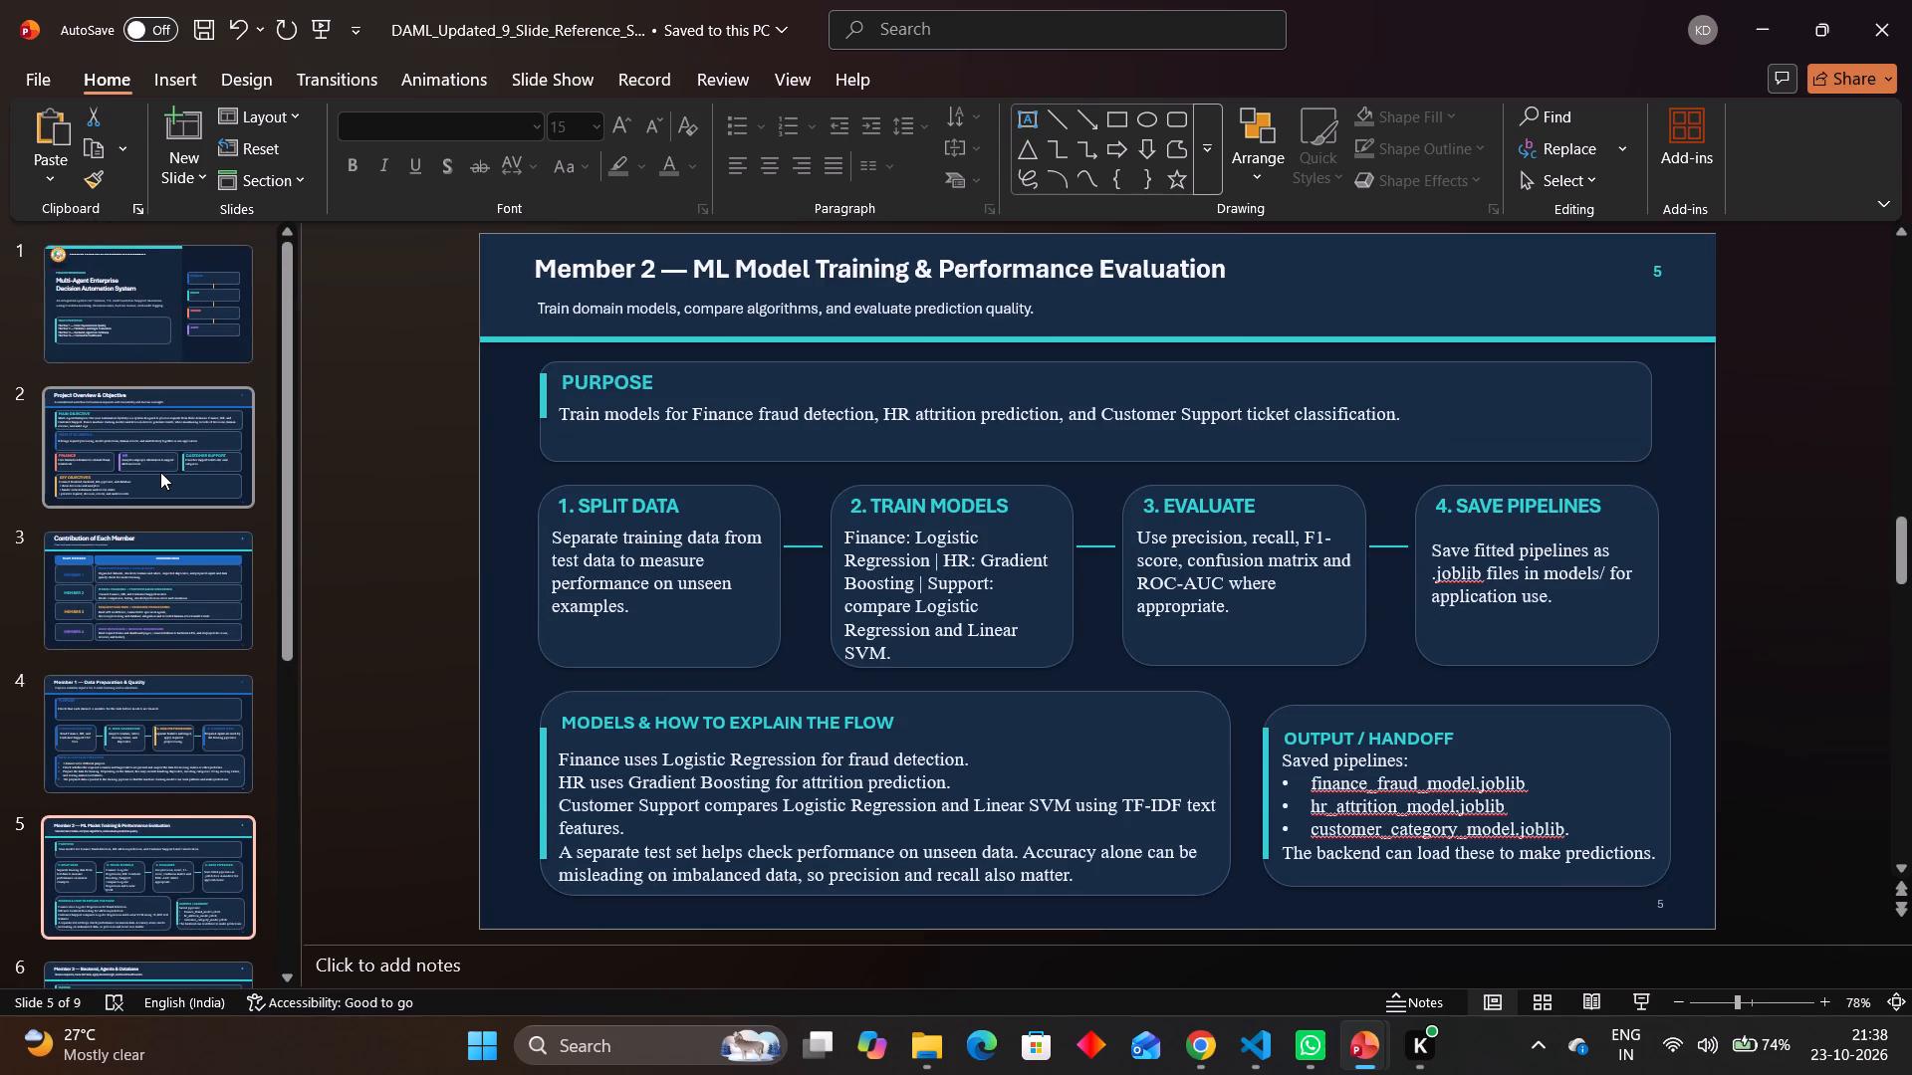
Set the title text on the Member 2 ML Model Training & Performance Evaluation slide to font size 27.
key("Up")
key("Up")
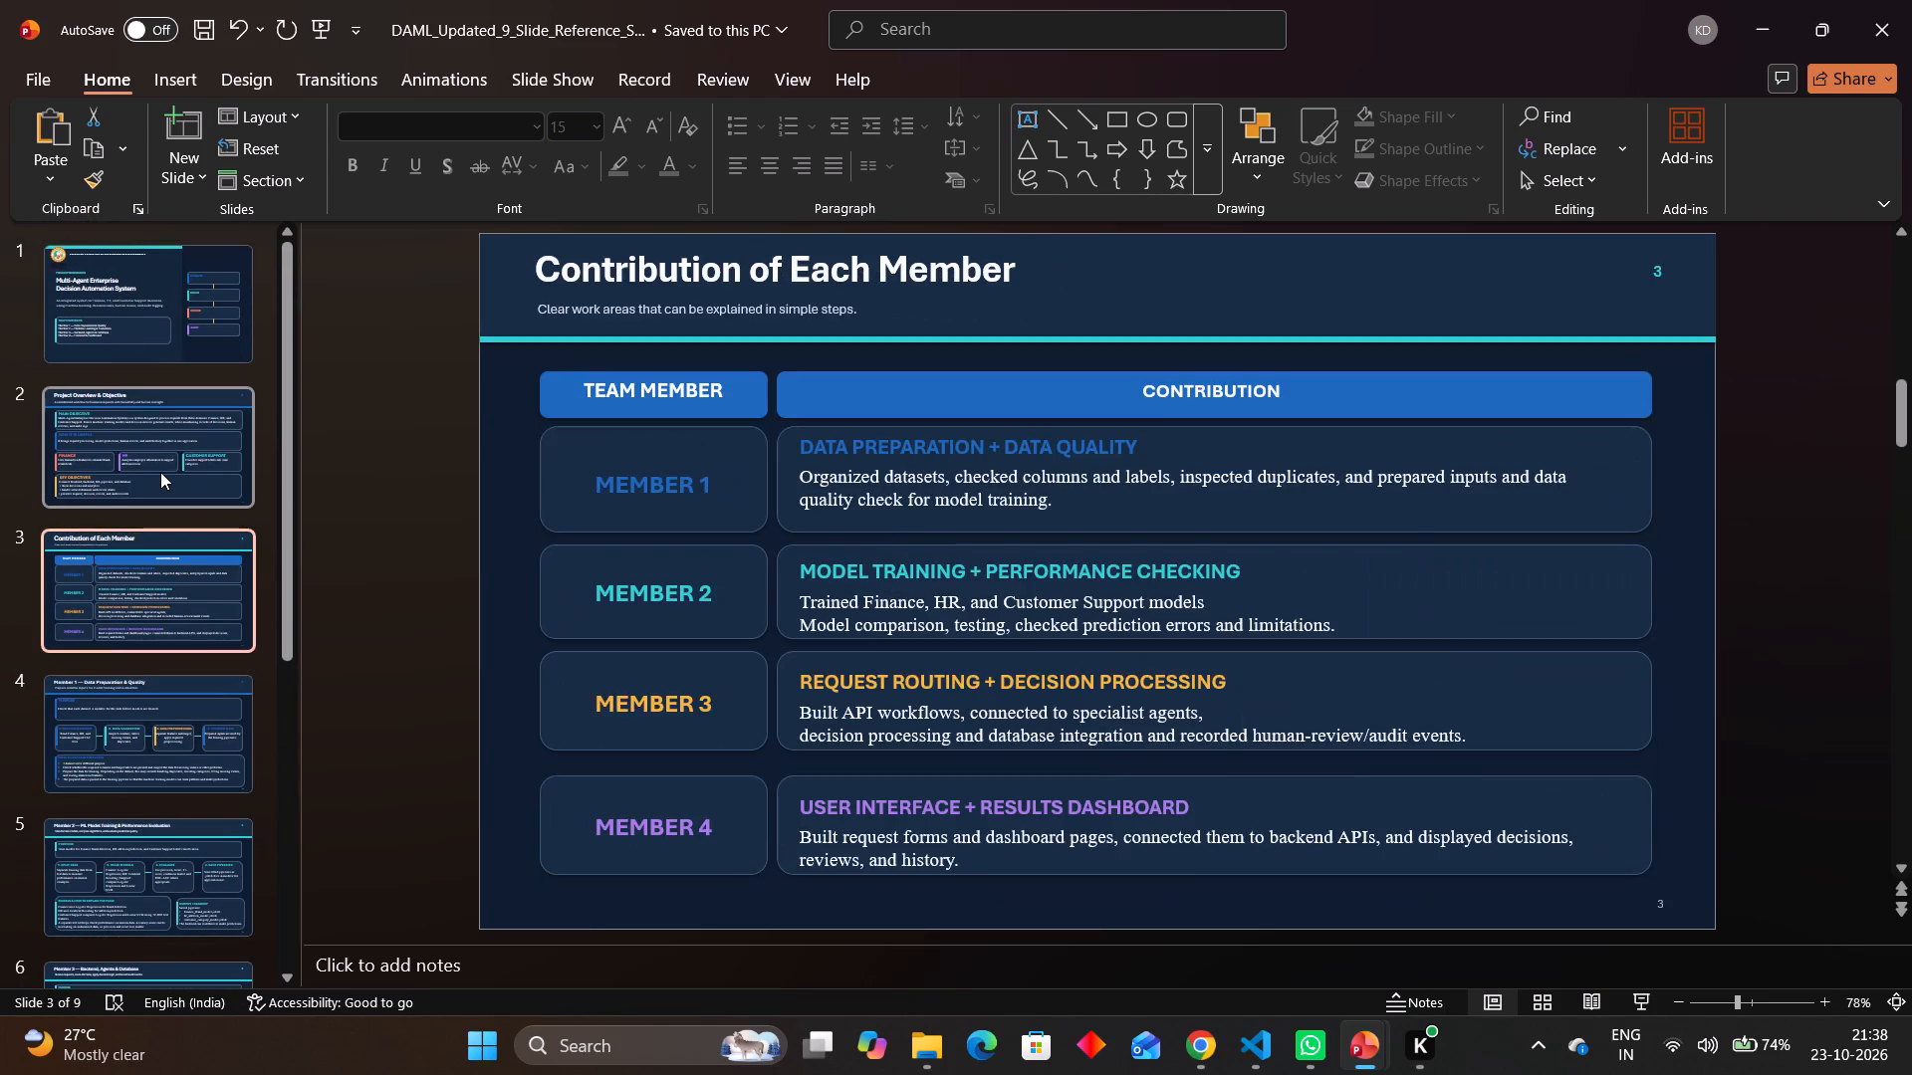
key("Down")
key("Down")
key("Up")
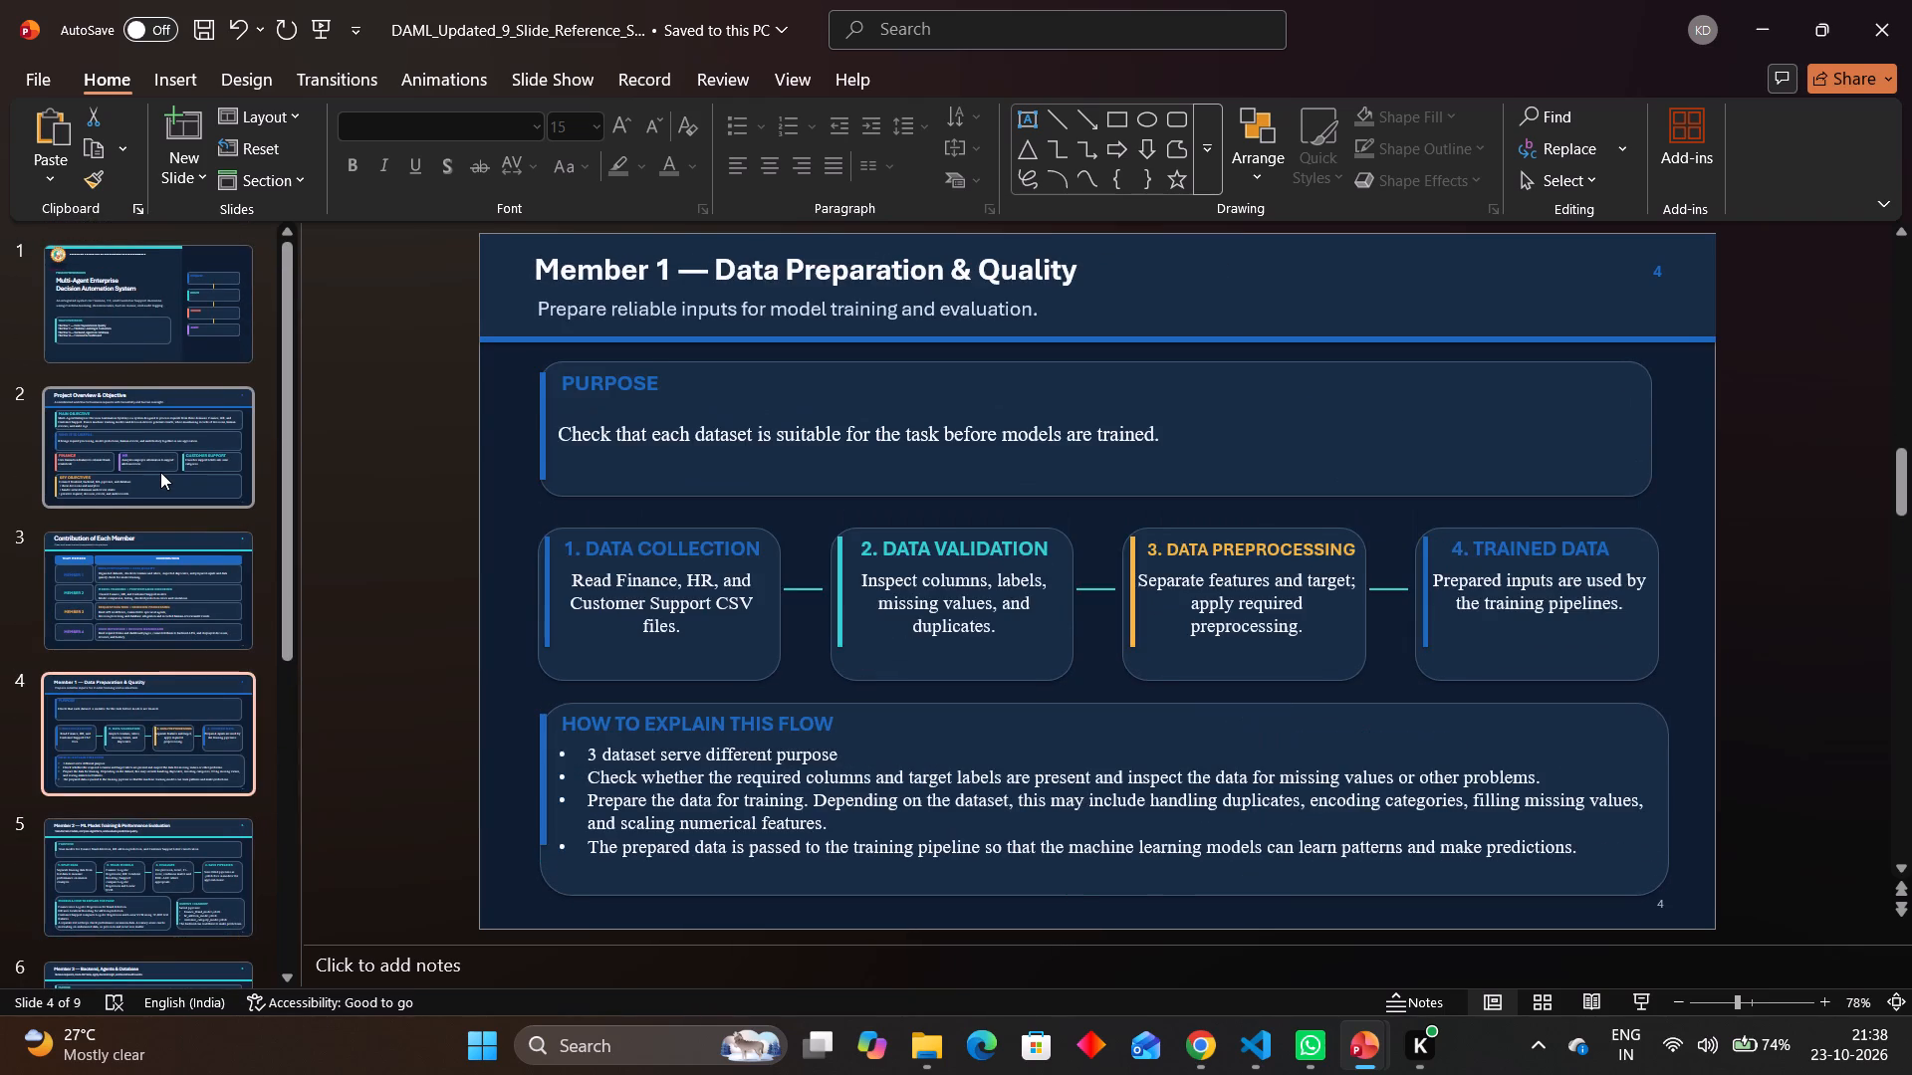
key("Down")
left_click(523, 270)
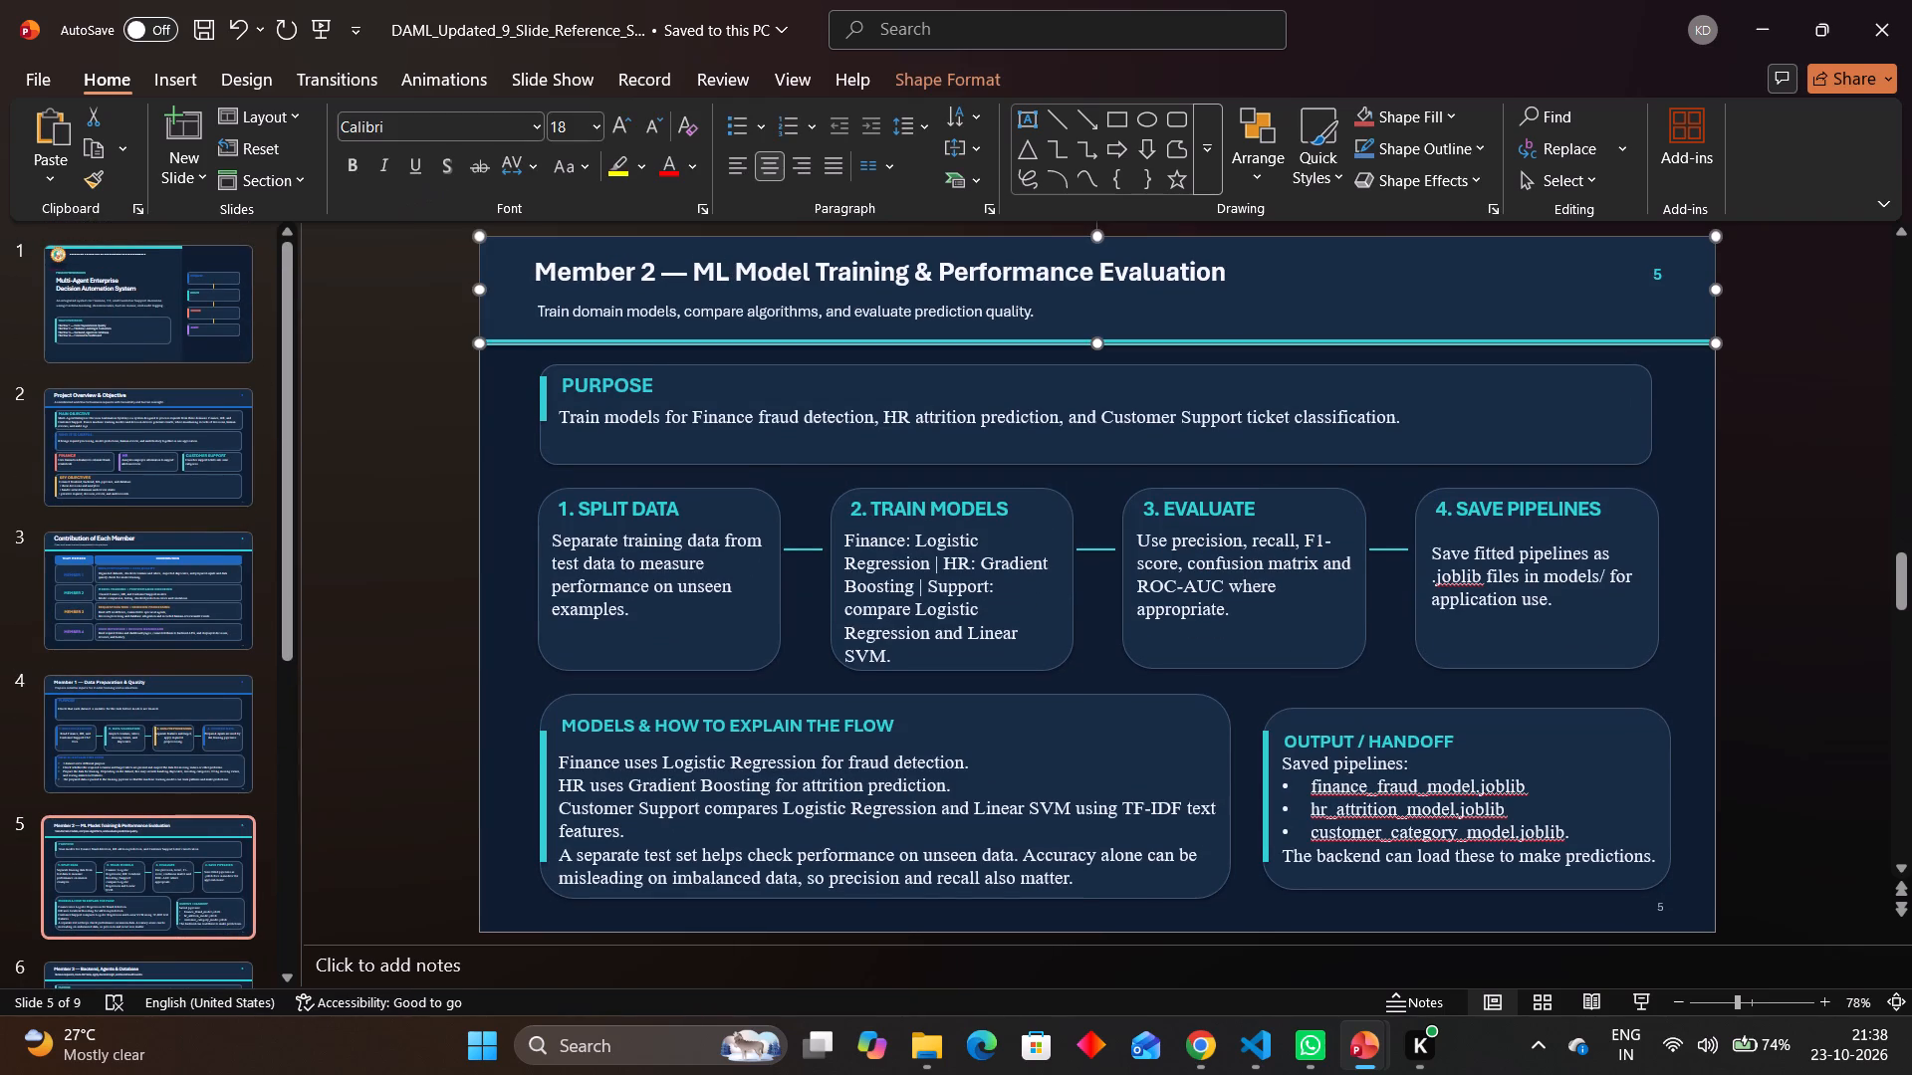
left_click(582, 258)
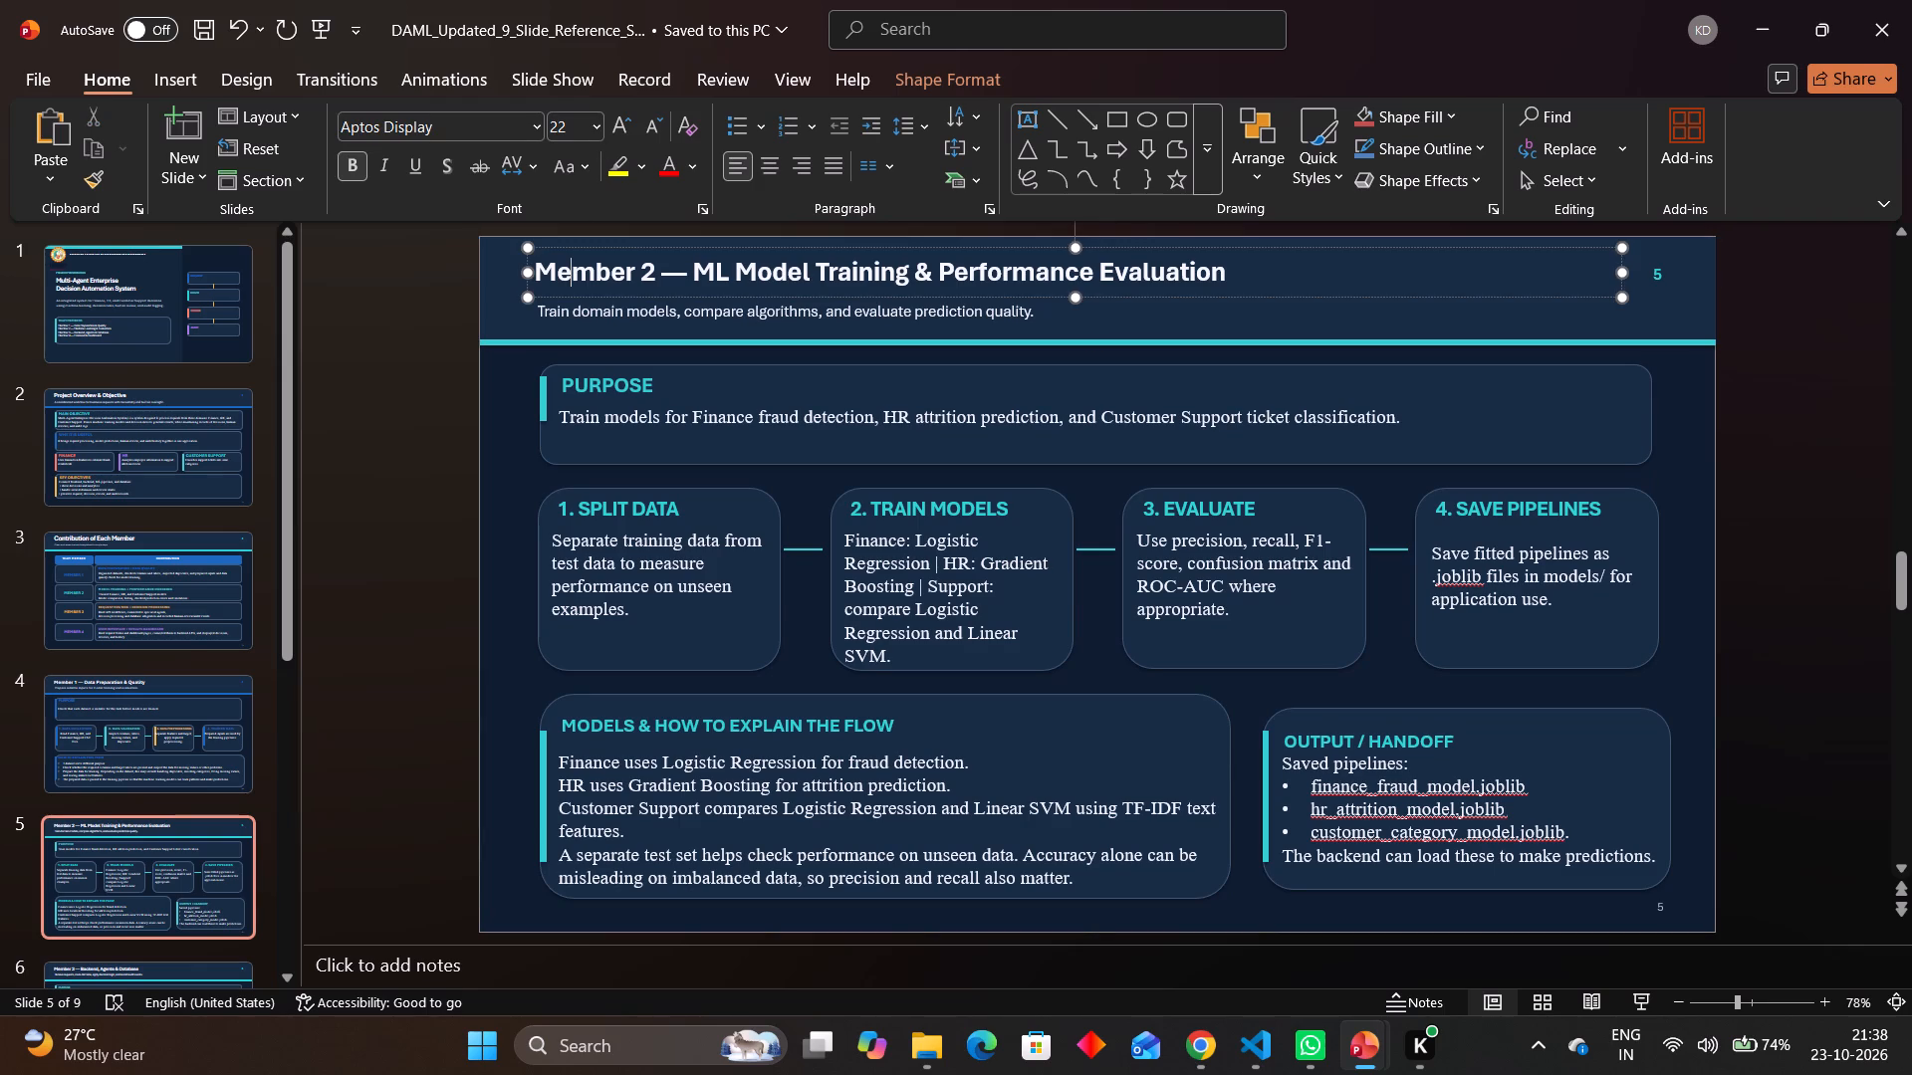
left_click(600, 248)
left_click(562, 127)
type("27")
key("Return")
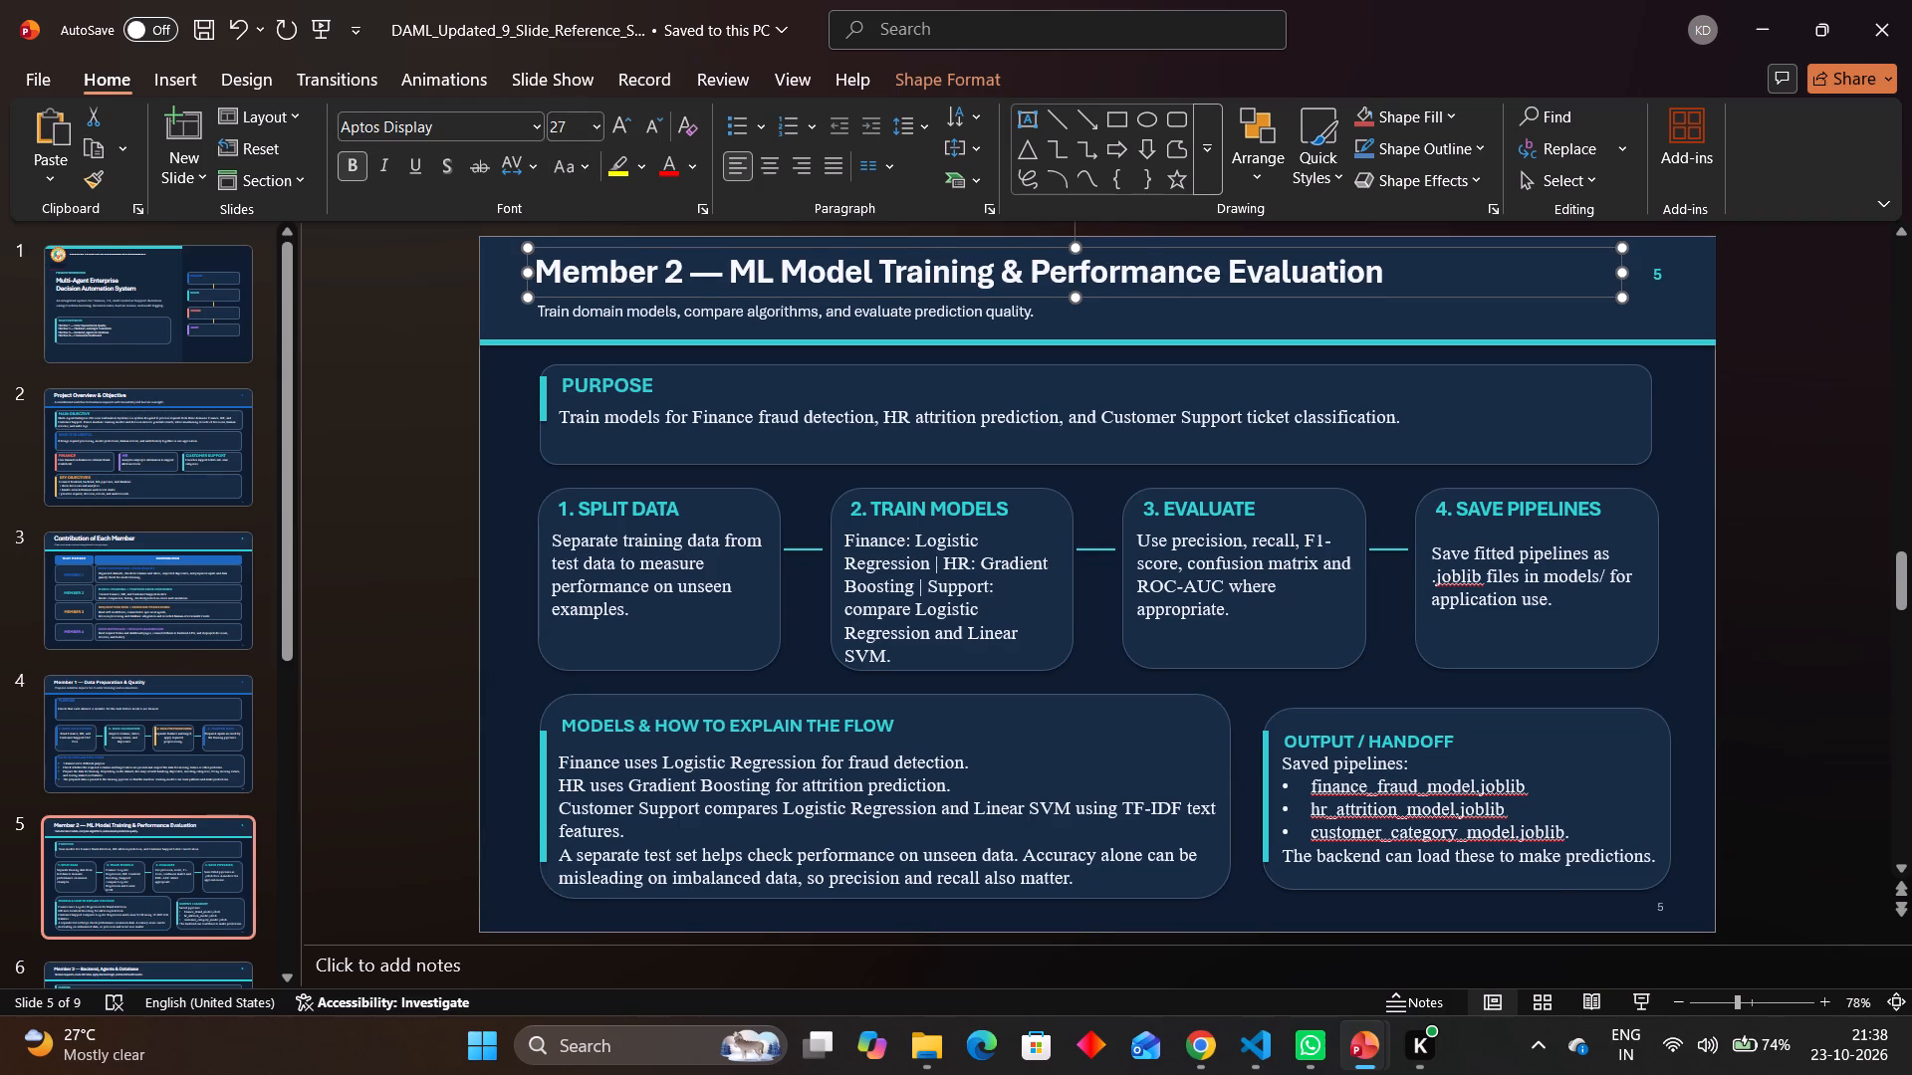
left_click(432, 322)
Set the title text on the Member 3 Backend, Agents & Database slide to font size 25.
key("Up")
key("Down")
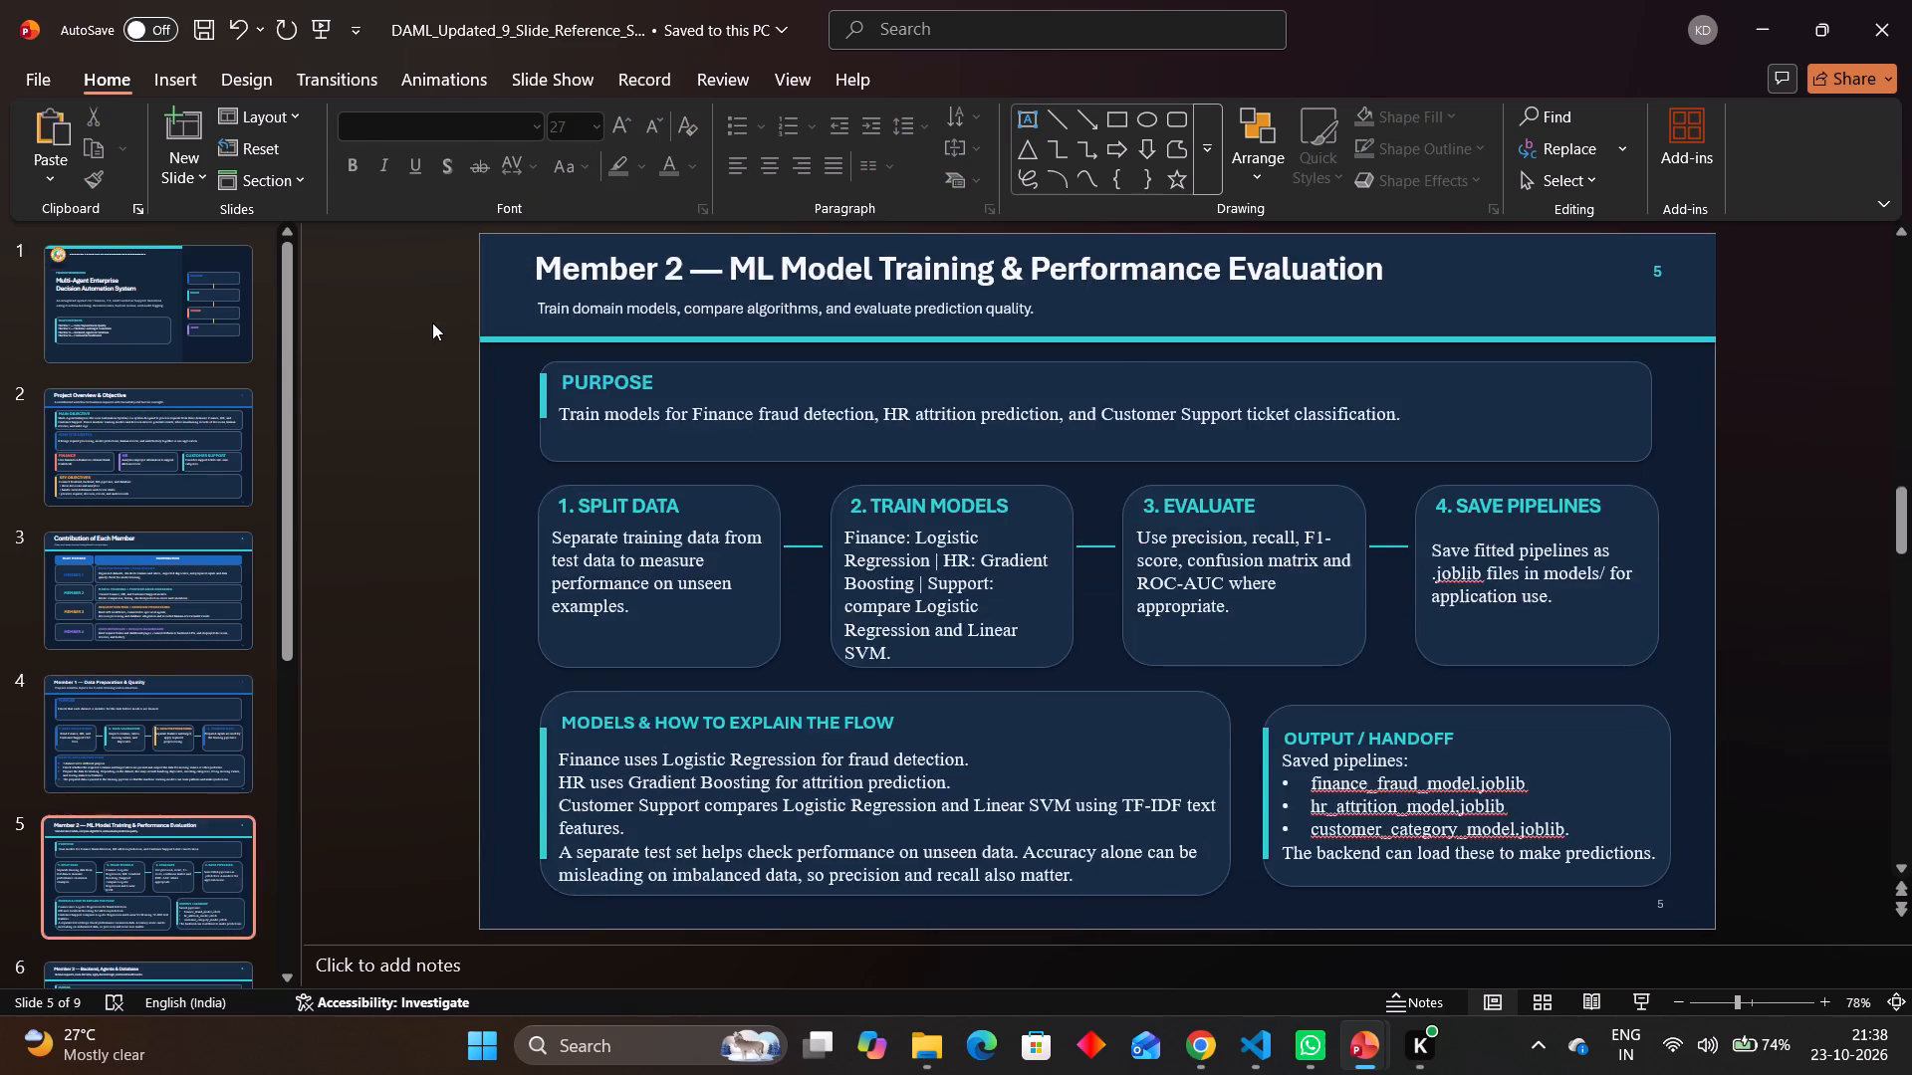
key("Down")
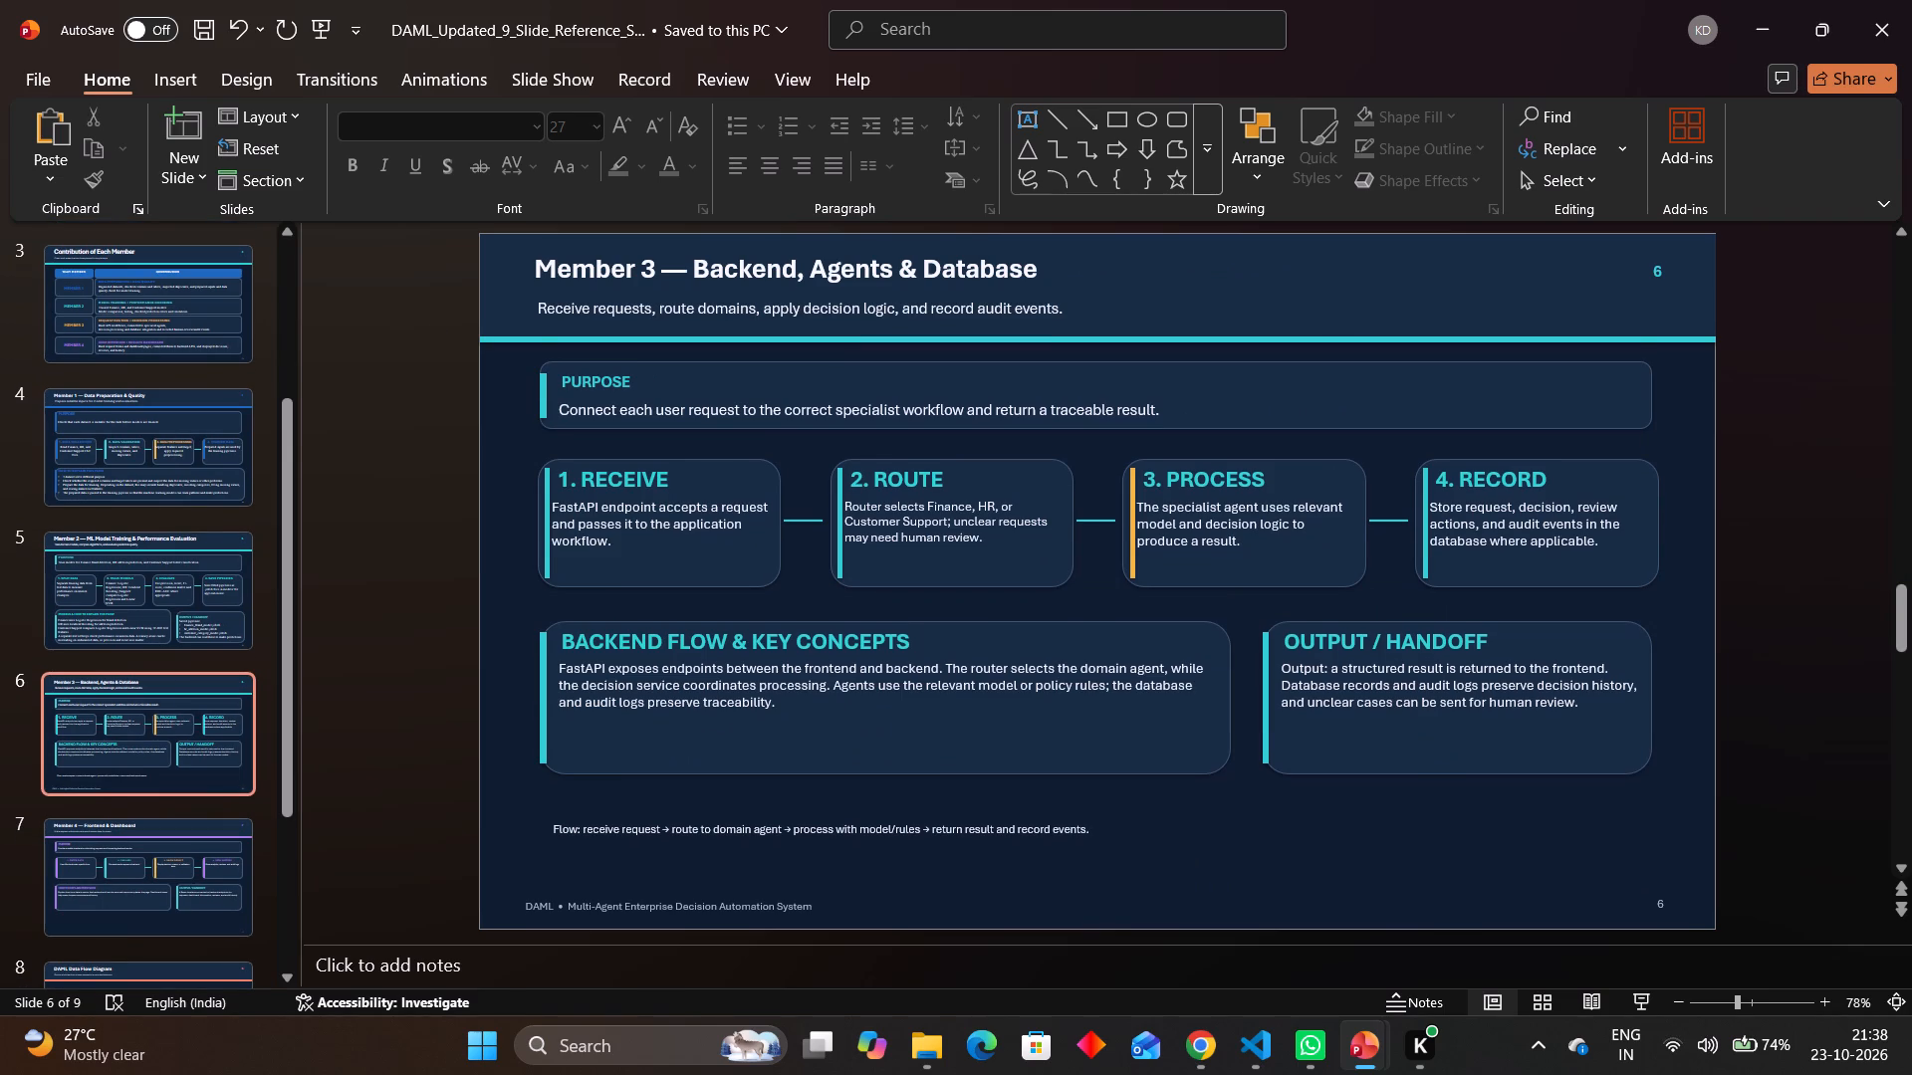
left_click(531, 276)
left_click(567, 127)
type("25")
key("Return")
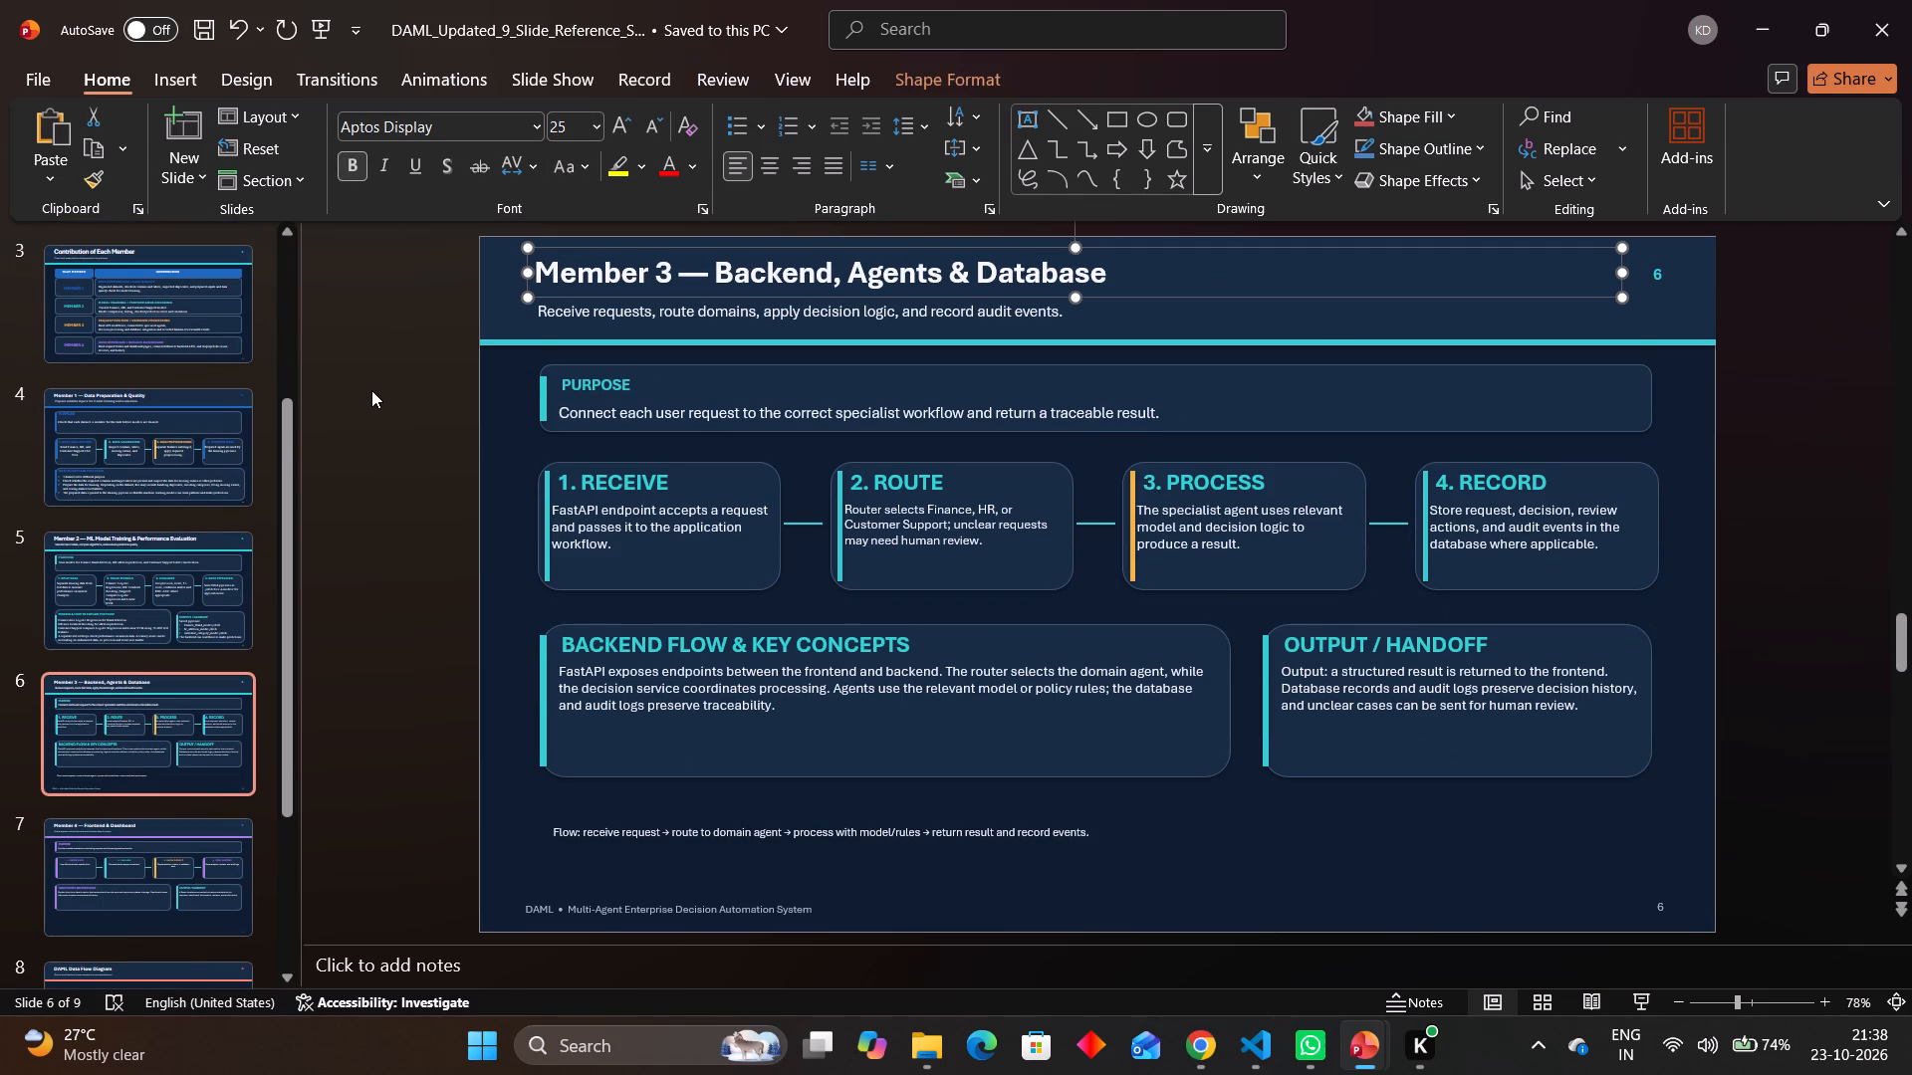
left_click(371, 390)
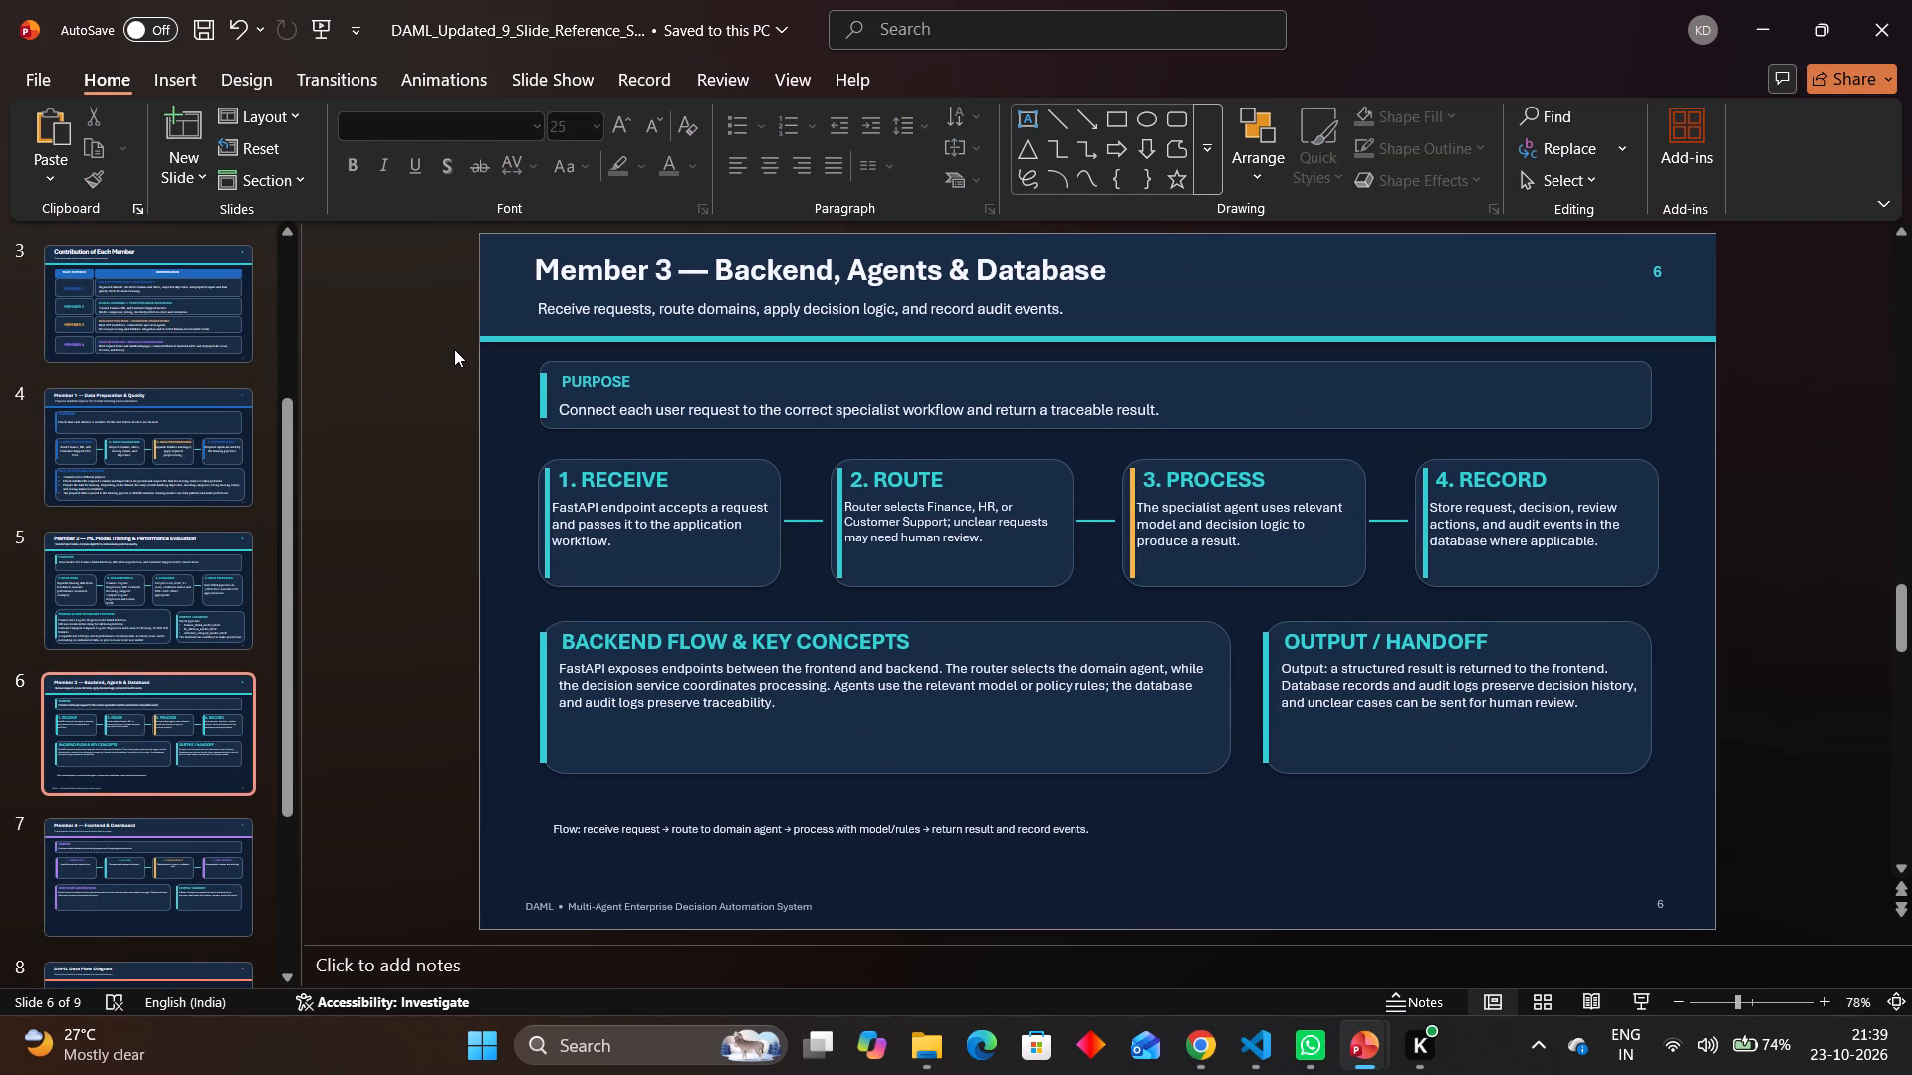
Delete the "Flow: receive request..." line and the DAML footer text from the bottom of the Member 3 slide.
left_click_drag(453, 349, 1030, 723)
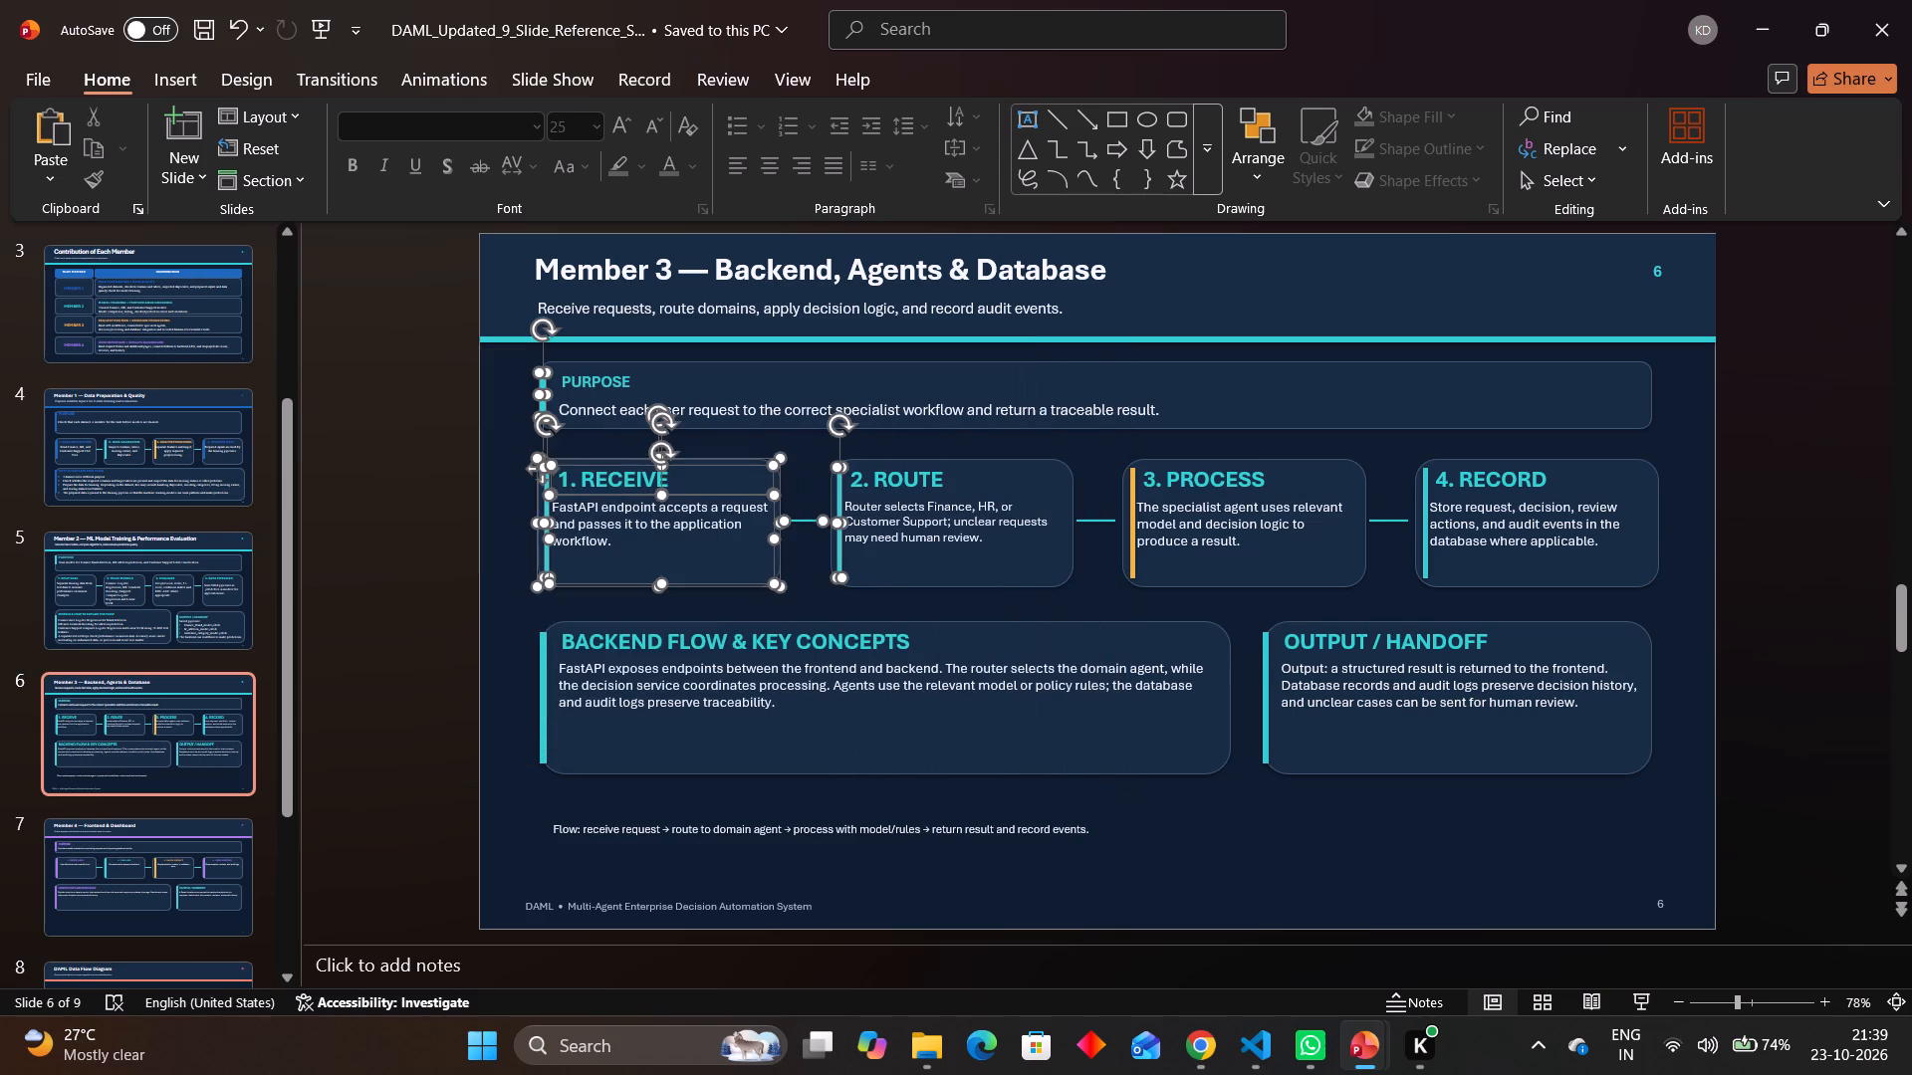
left_click(1012, 838)
key("BackSpace")
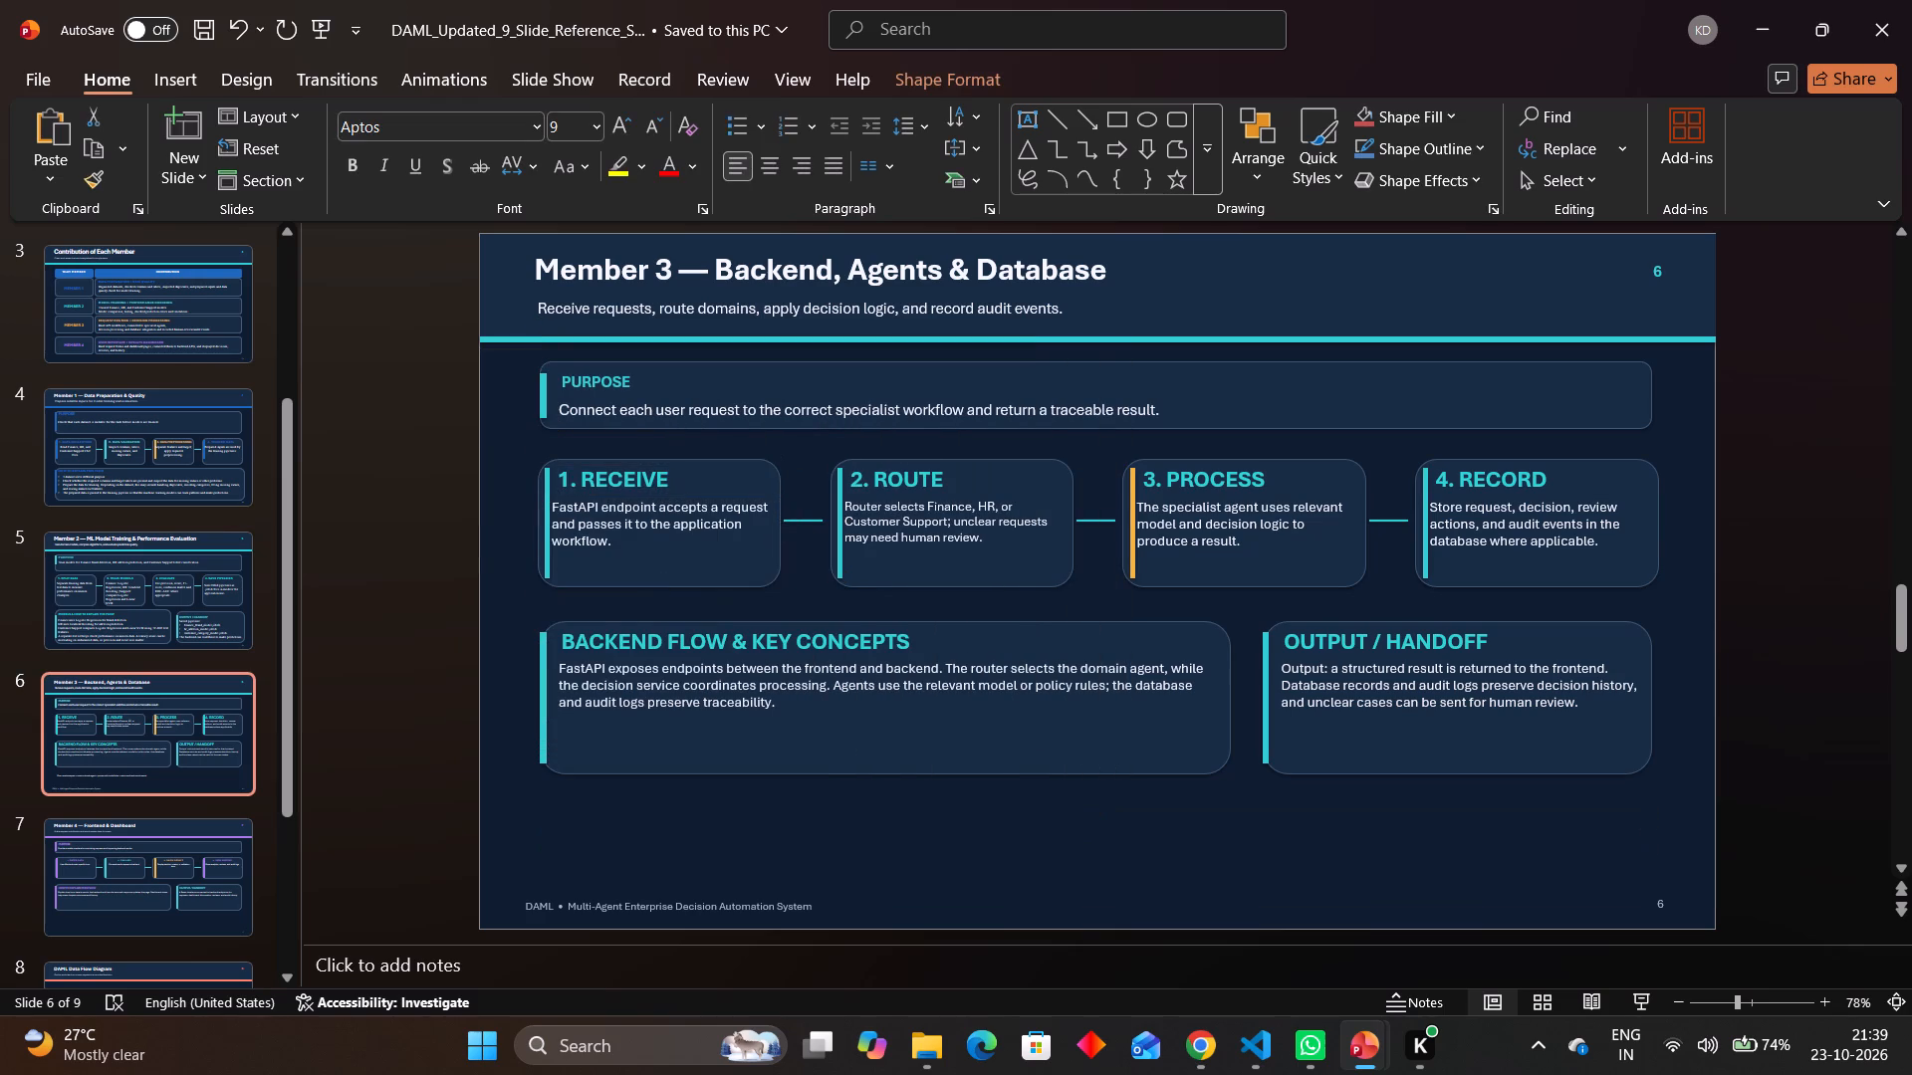
left_click(829, 911)
key("BackSpace")
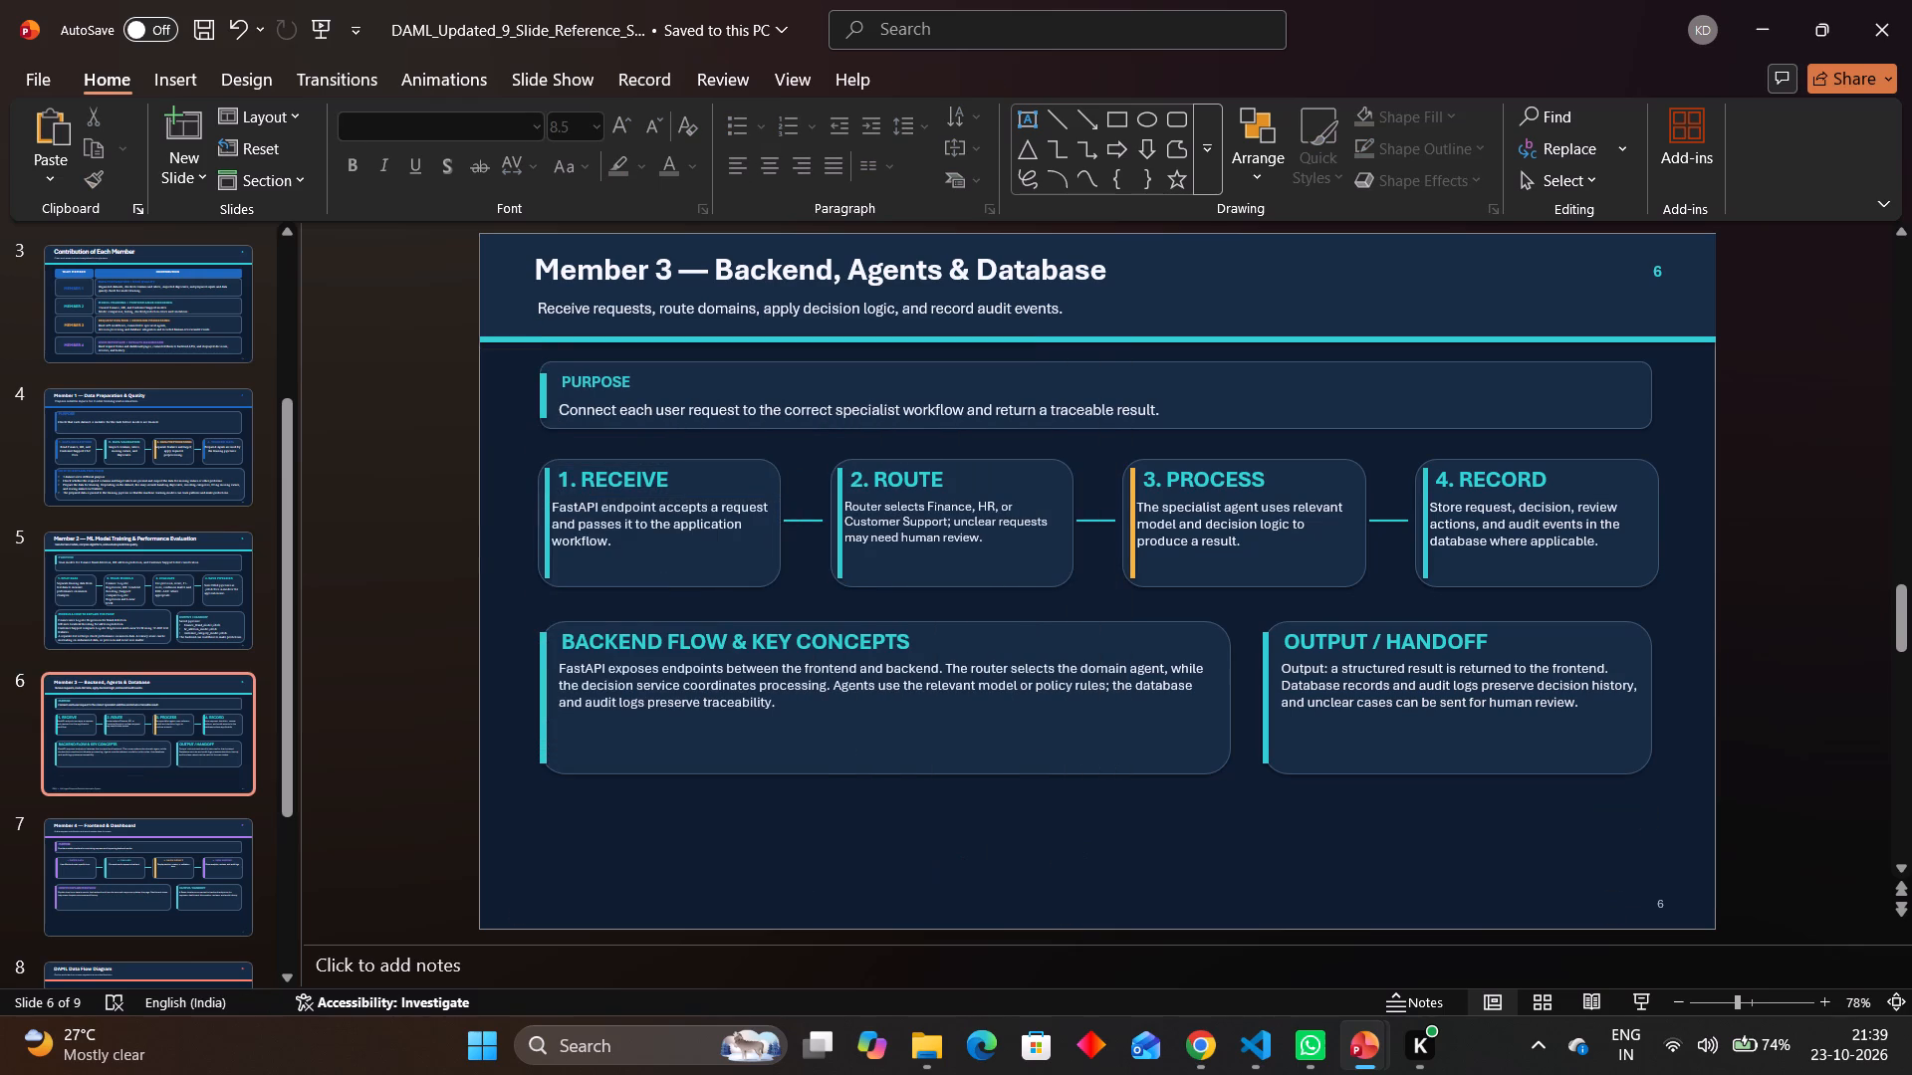
Move all the content boxes on the Member 3 slide together slightly further below the header.
left_click_drag(447, 347, 1578, 654)
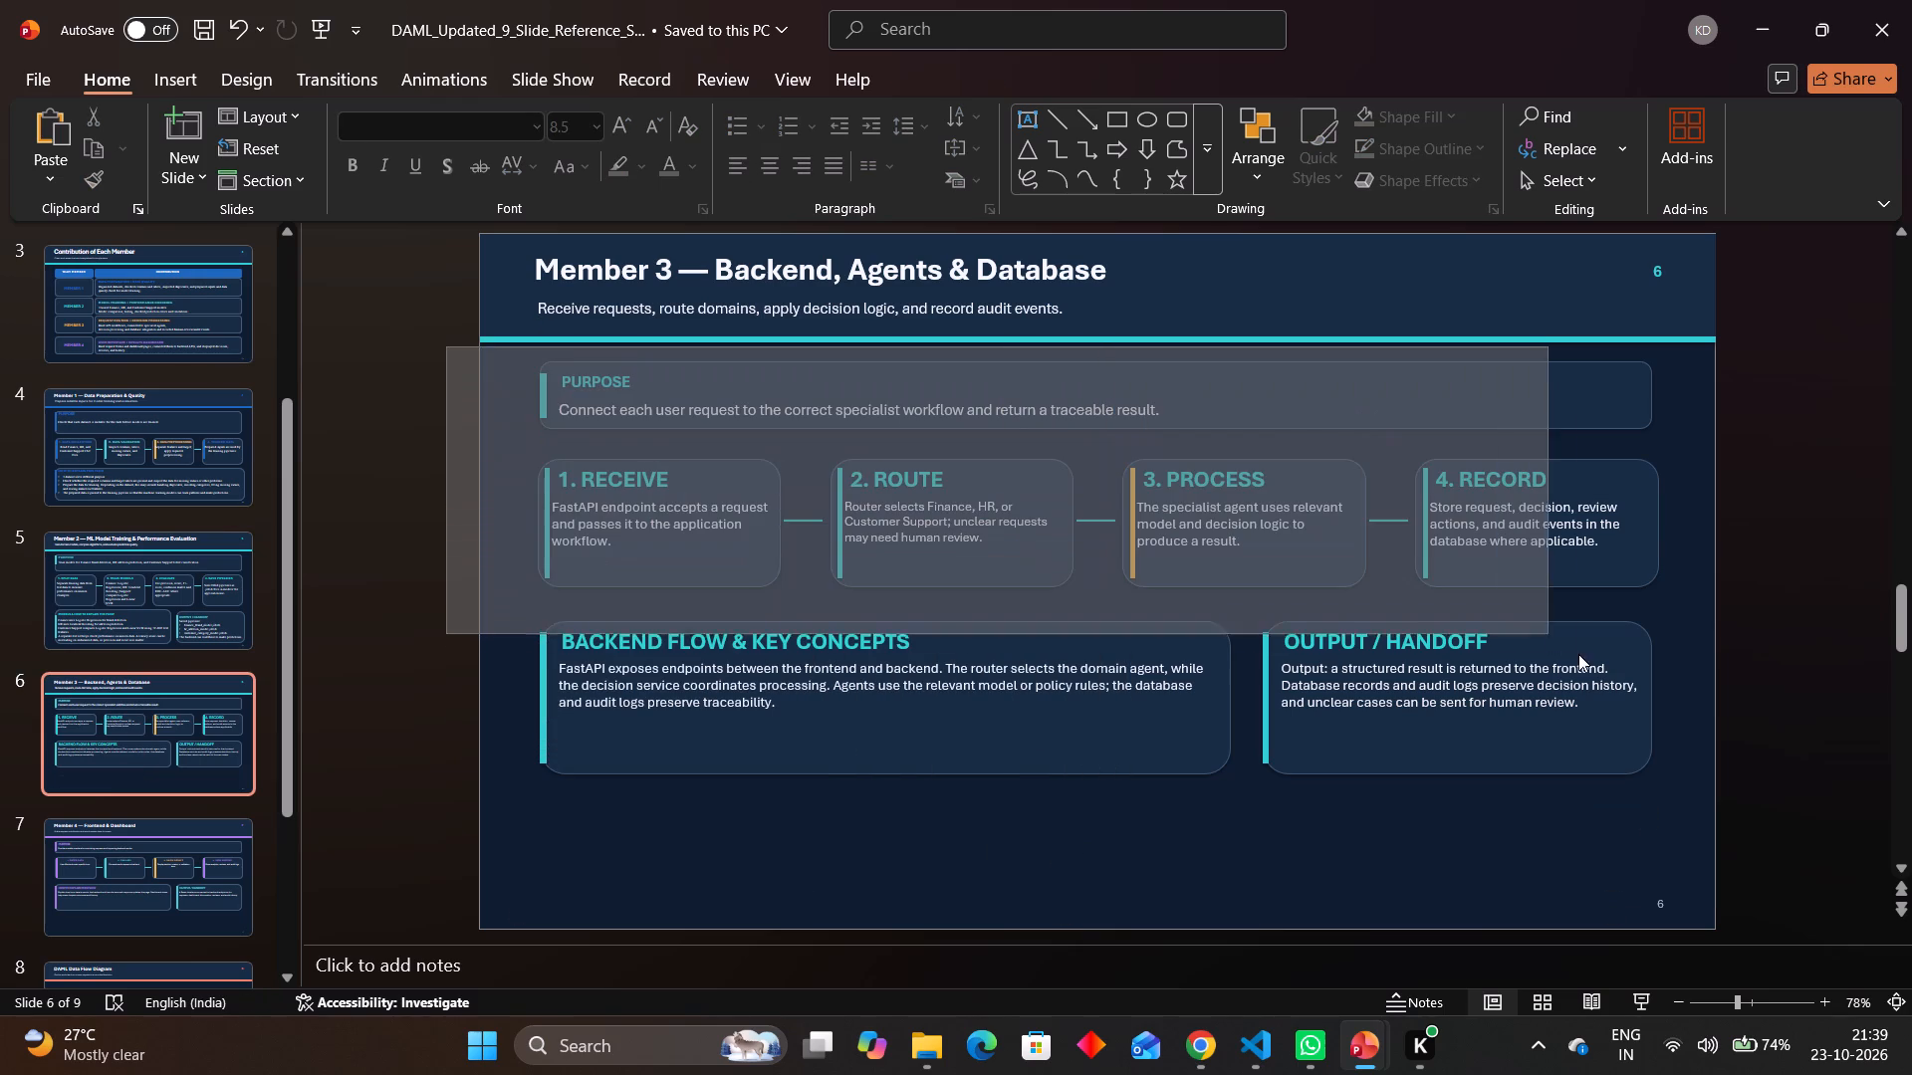
left_click_drag(1578, 654, 1753, 806)
key("Down")
key("Down")
key("Down")
key("Down")
key("Down")
key("Down")
key("Down")
key("Down")
key("Down")
key("Down")
key("Down")
key("Down")
key("Down")
key("Down")
key("Down")
key("Down")
key("Down")
key("Down")
key("Down")
key("Down")
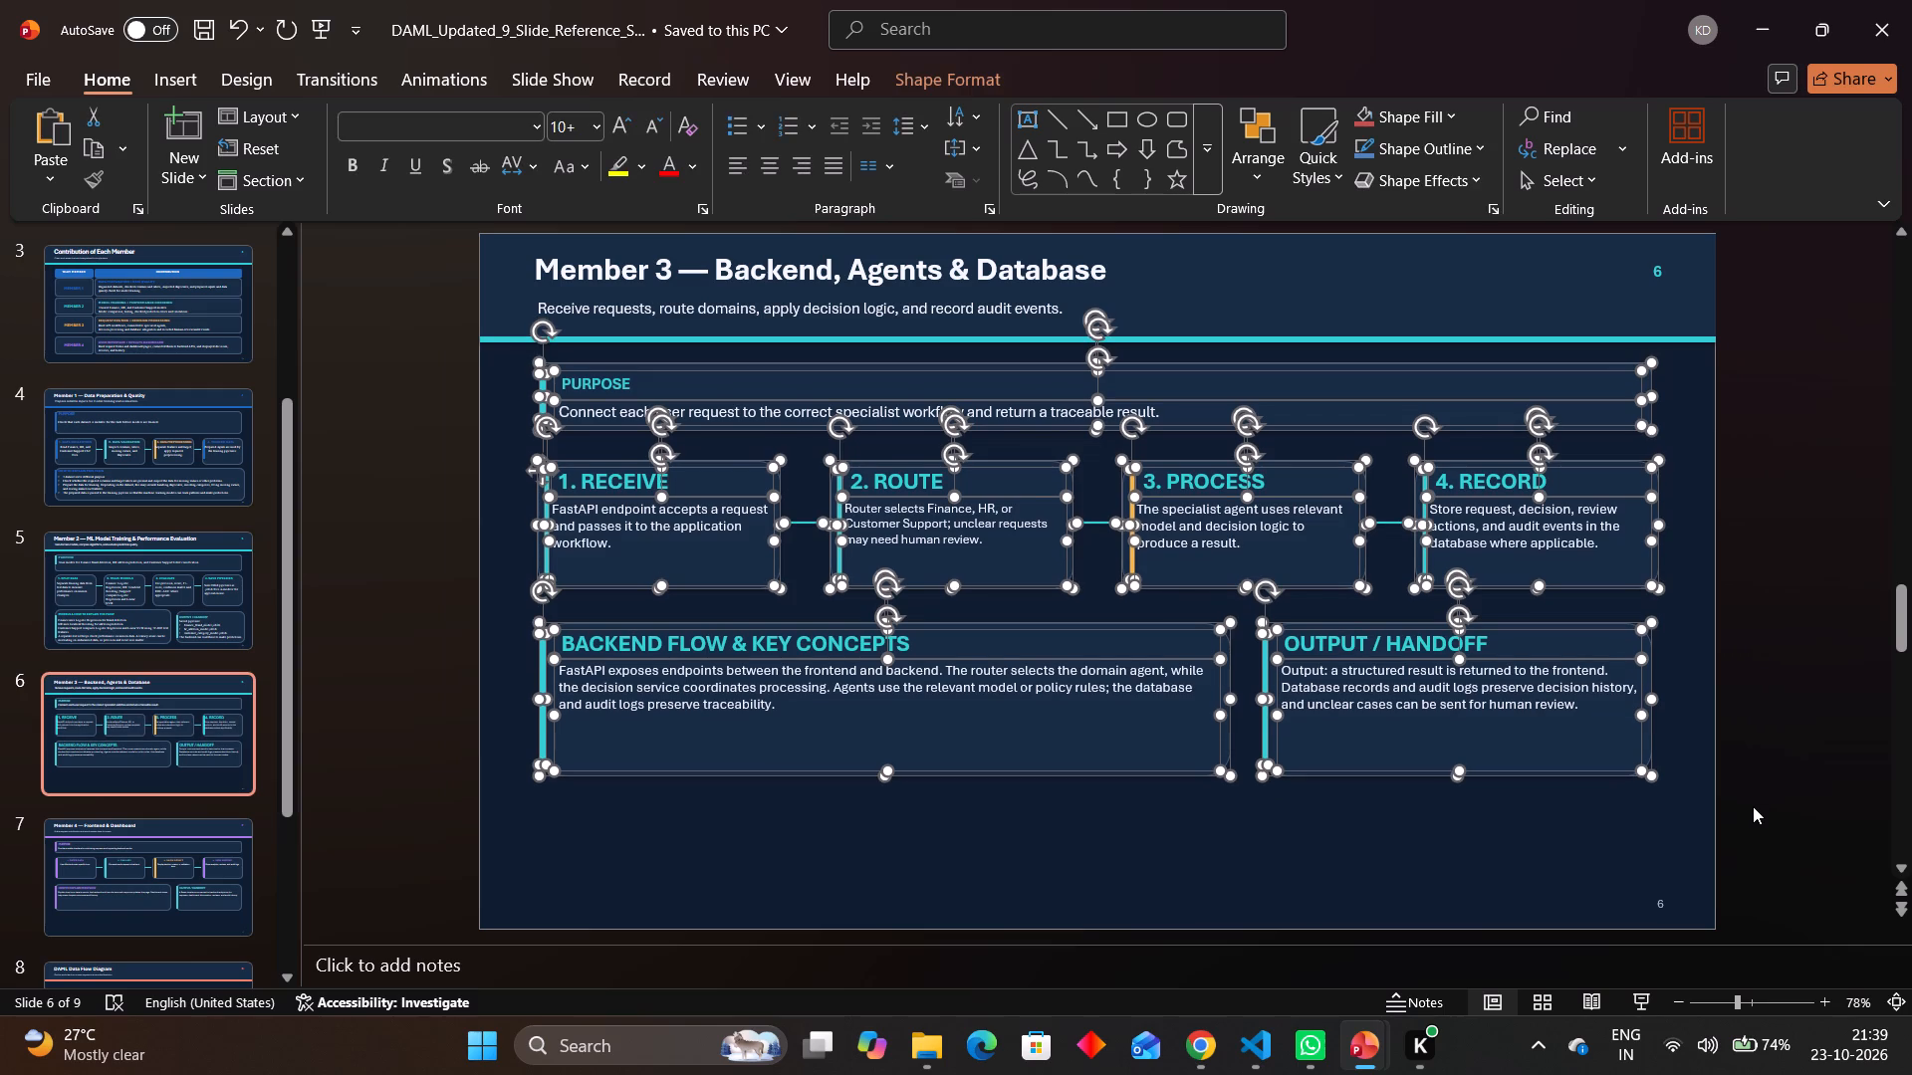
key("Up")
key("Up")
key("Up")
key("Up")
key("Up")
key("Up")
key("Up")
key("Up")
key("Up")
key("Up")
key("Up")
key("Up")
key("Up")
key("Up")
key("Up")
key("Up")
key("Up")
key("Up")
key("Up")
key("Up")
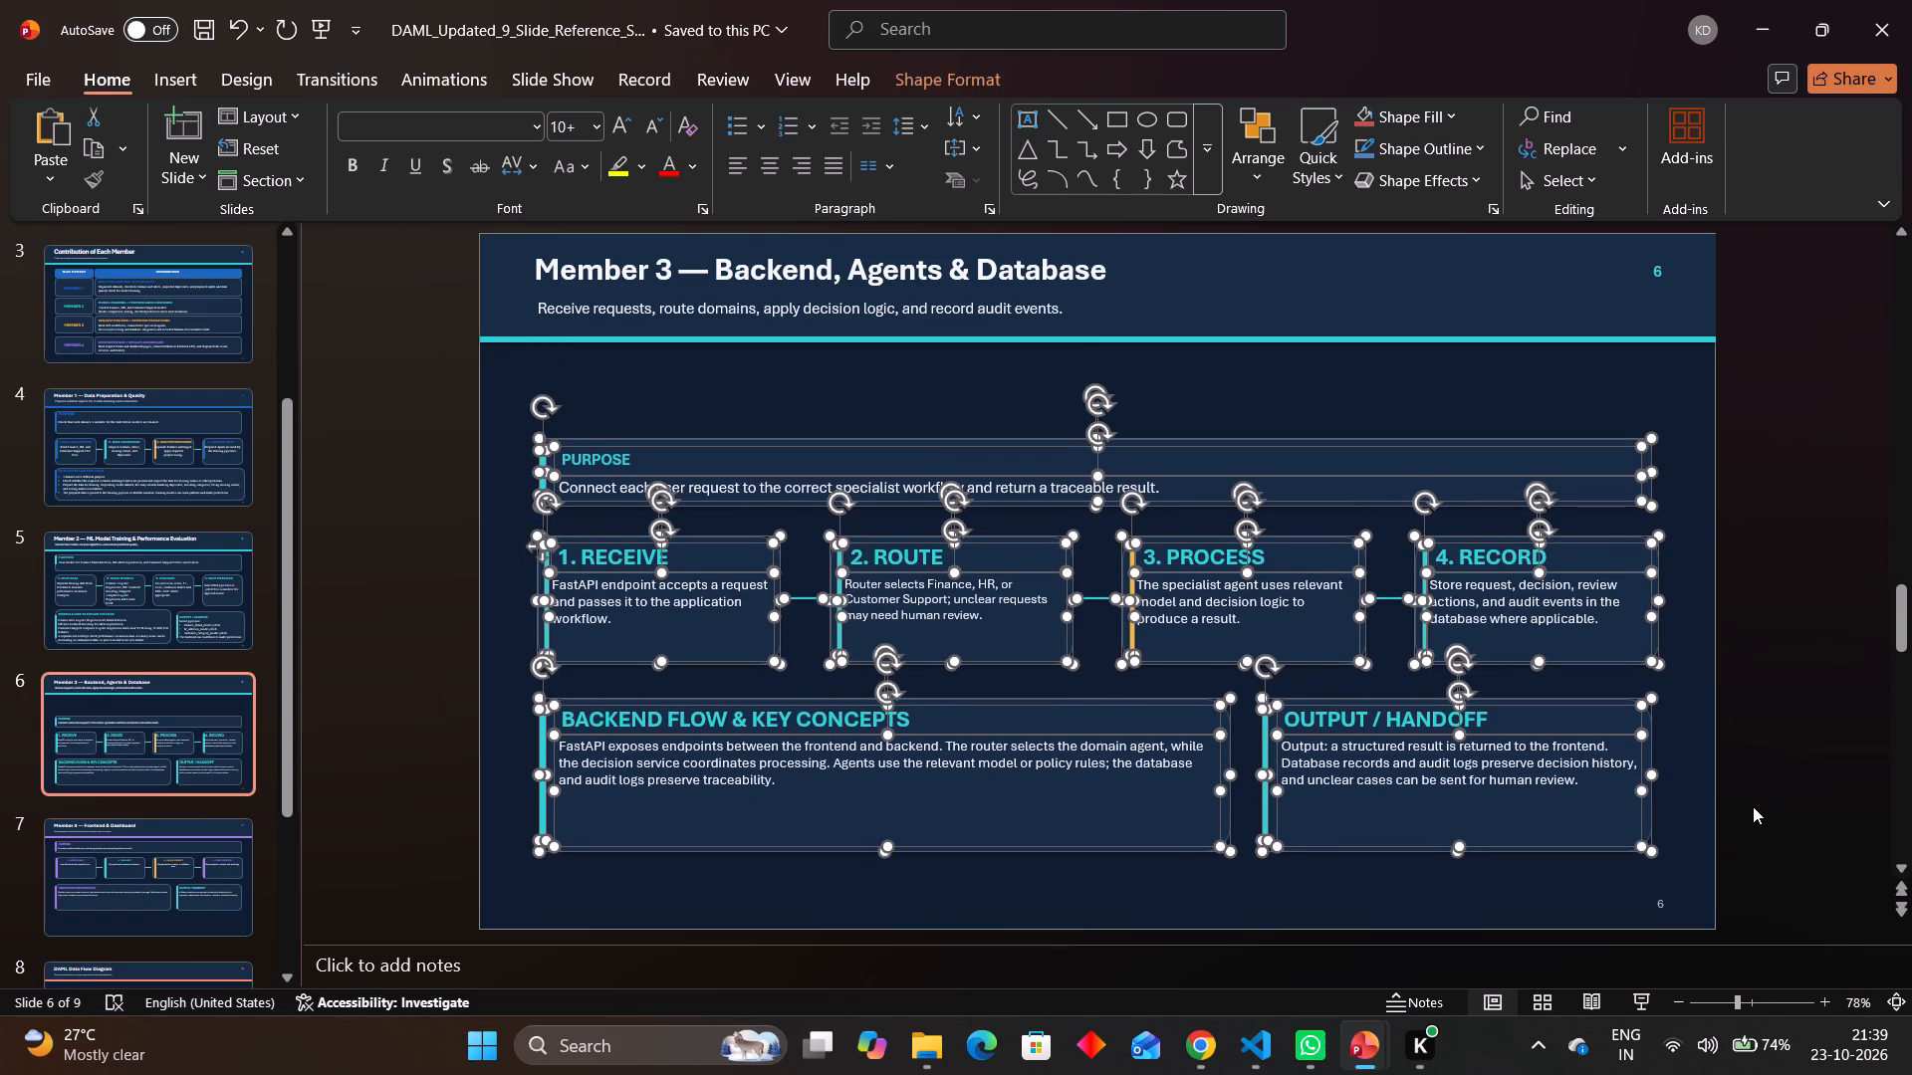
key("Down")
left_click(1745, 733)
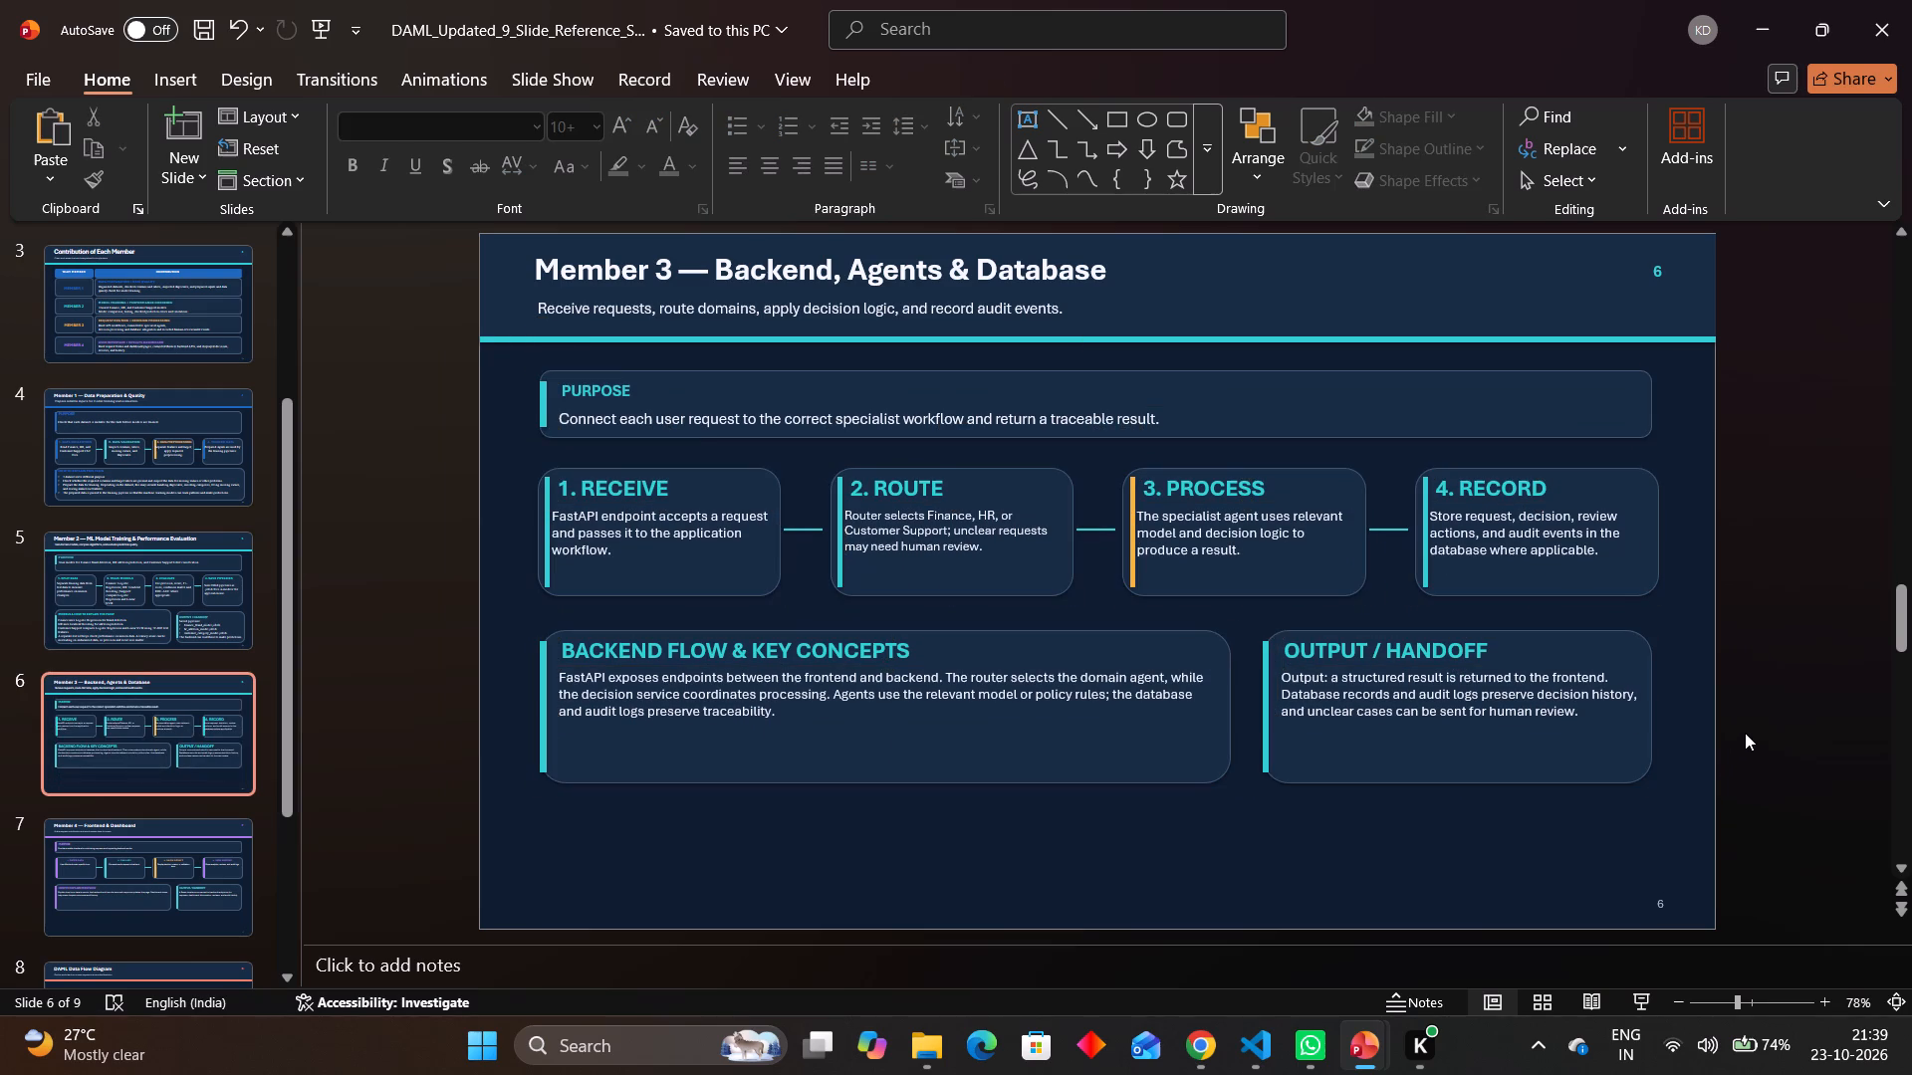
Move the Backend Flow & Key Concepts and Output / Handoff boxes together down toward the bottom of the Member 3 slide.
left_click_drag(496, 623, 1764, 819)
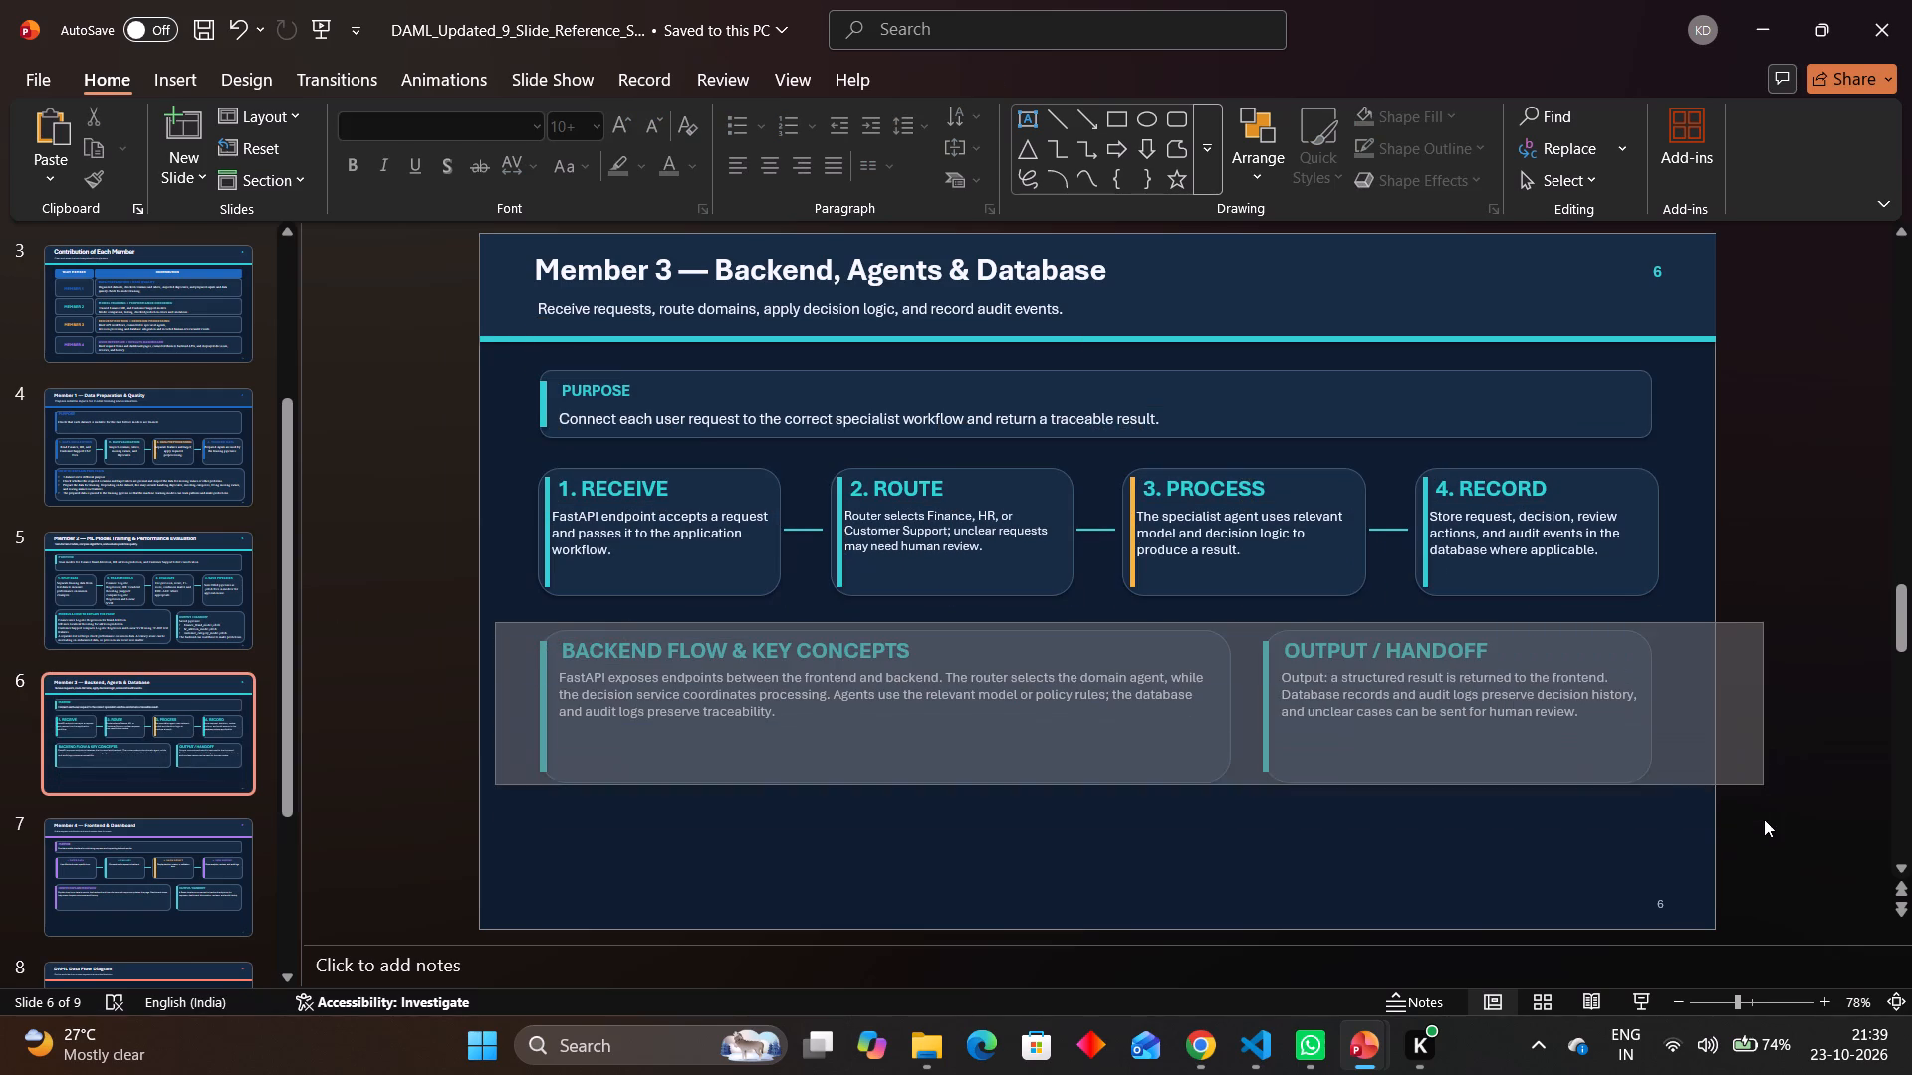
left_click_drag(1764, 819, 1768, 832)
key("Down")
key("Down")
key("Down")
key("Down")
key("Down")
key("Down")
key("Down")
key("Down")
key("Down")
key("Down")
key("Down")
key("Down")
key("Down")
key("Down")
key("Down")
key("Down")
key("Down")
key("Down")
key("Down")
key("Down")
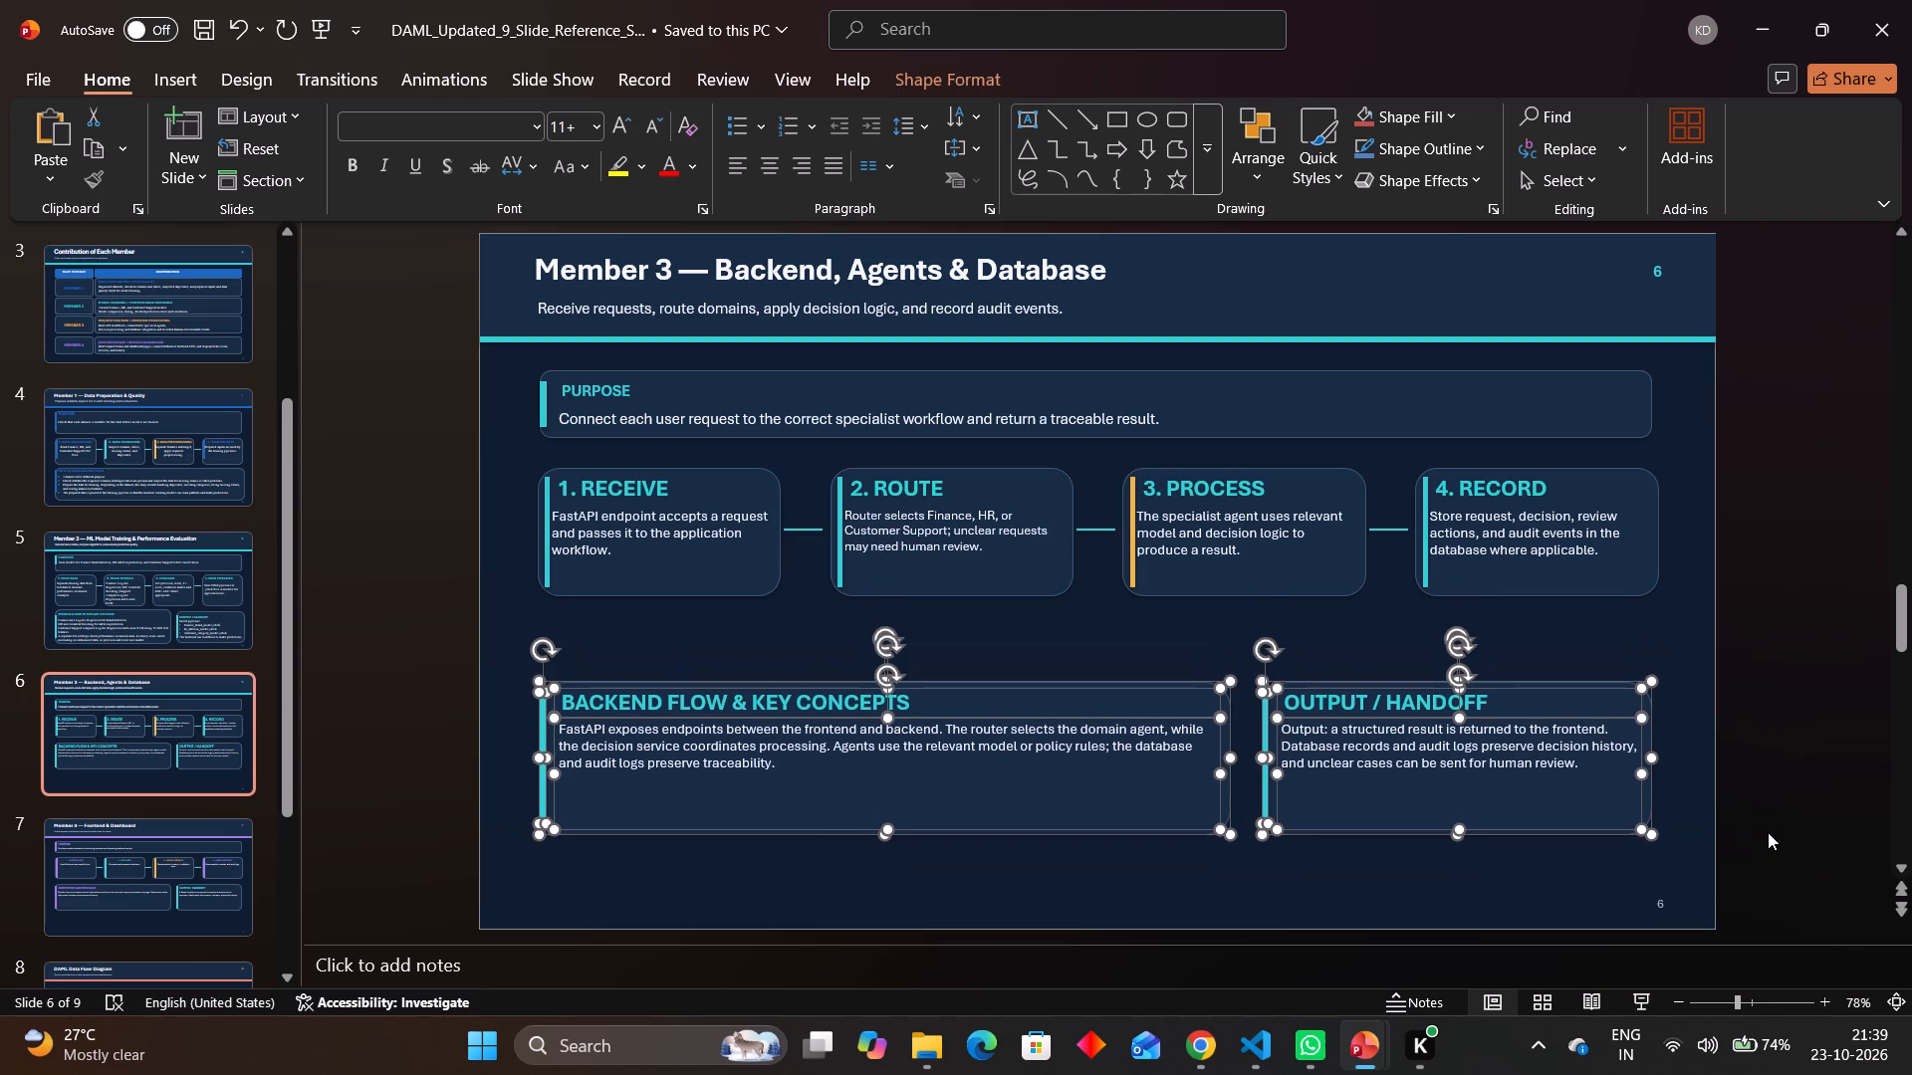
key("Up")
key("Up")
key("Up")
key("Up")
key("Up")
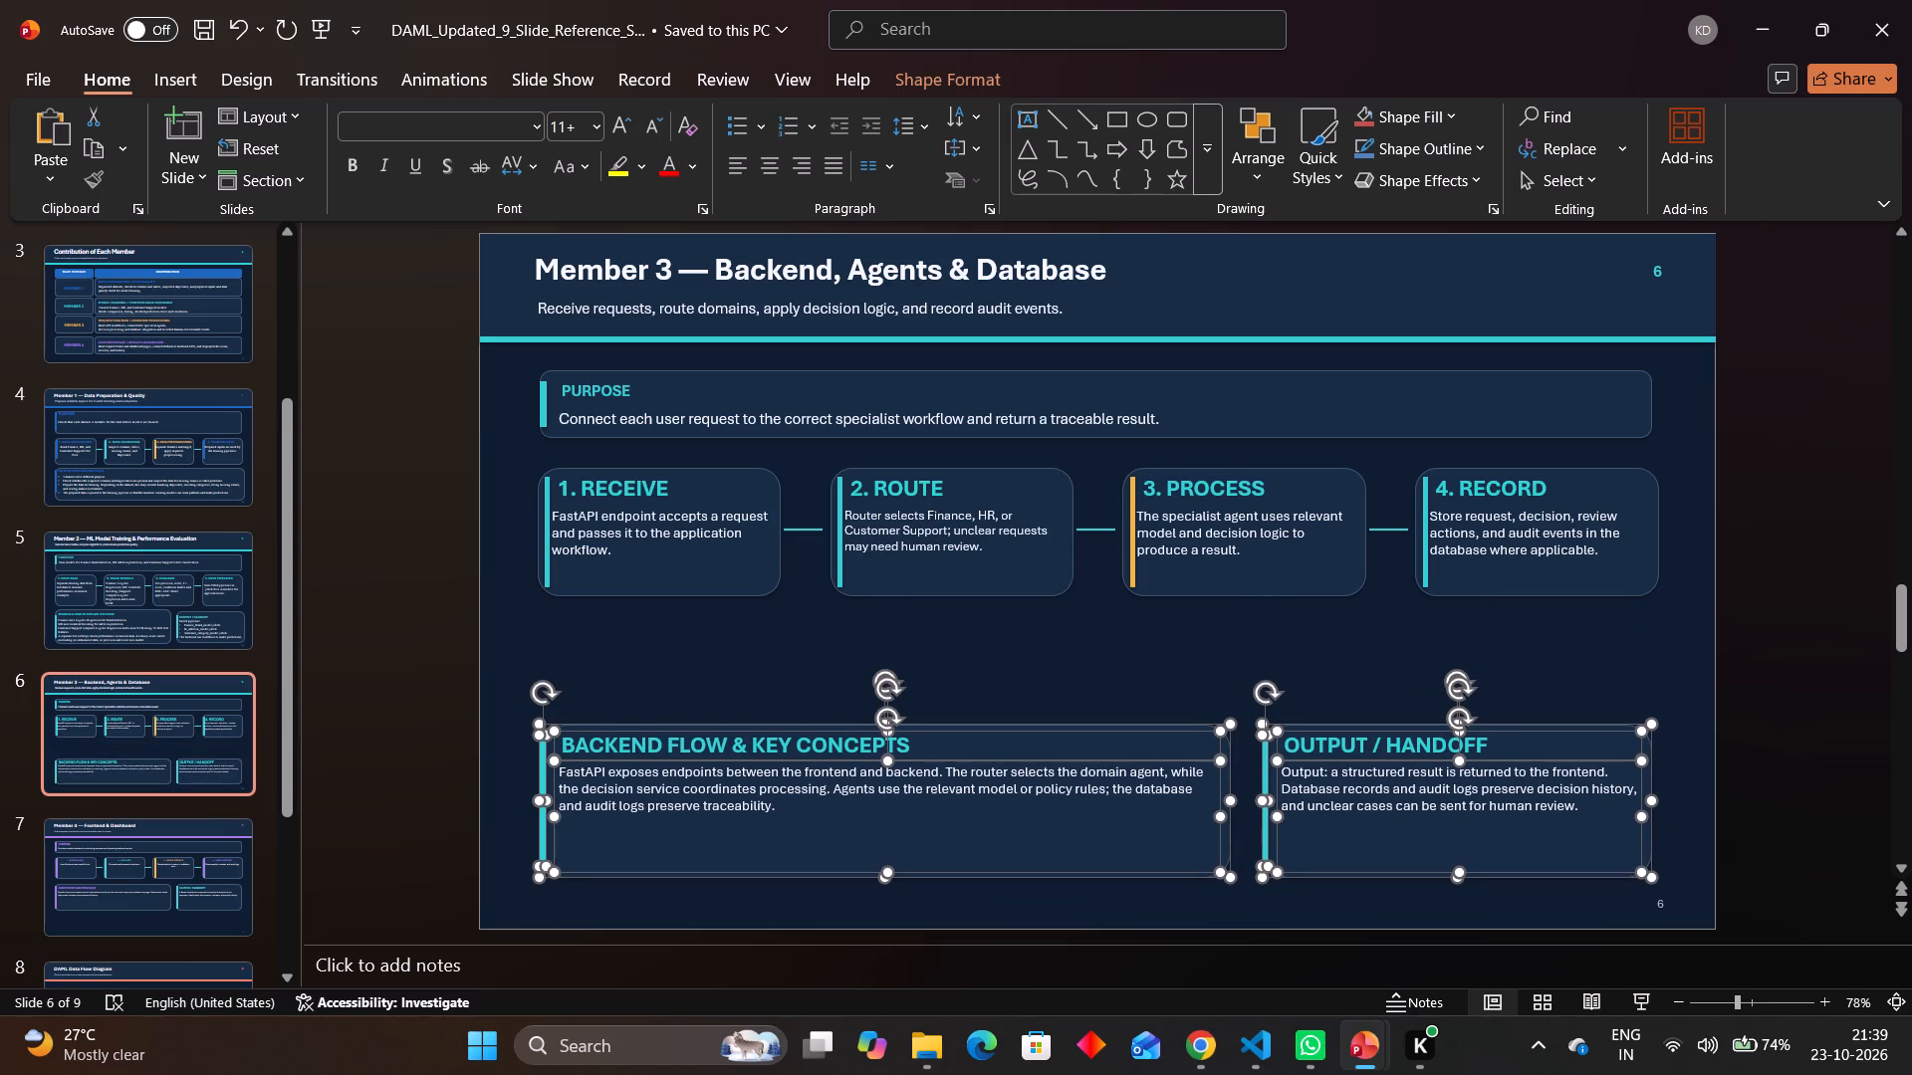
Move the four process boxes, Receive through Record, with their connectors slightly down, away from the Purpose box.
left_click_drag(465, 452, 1804, 638)
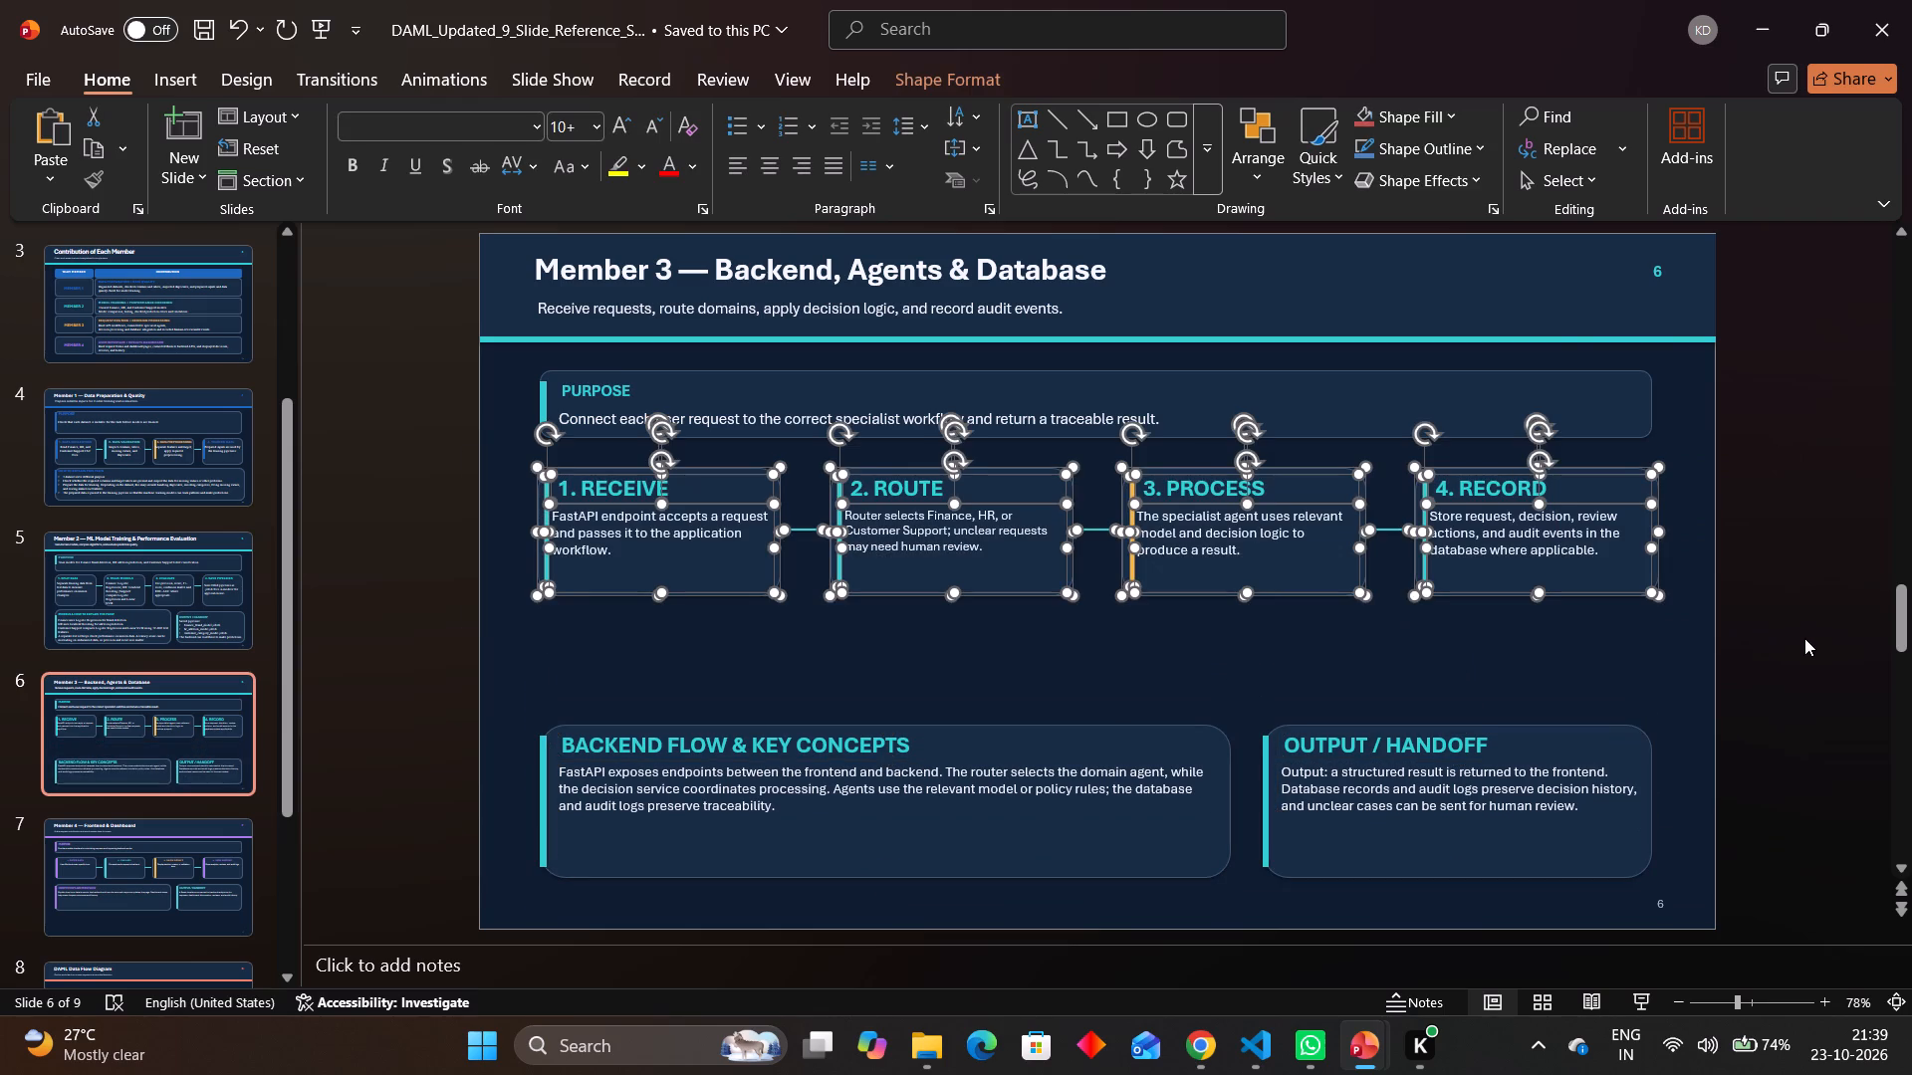
key("Down")
key("Down")
key("Down")
key("Down")
key("Down")
key("Down")
key("Down")
key("Down")
key("Down")
key("Down")
key("Down")
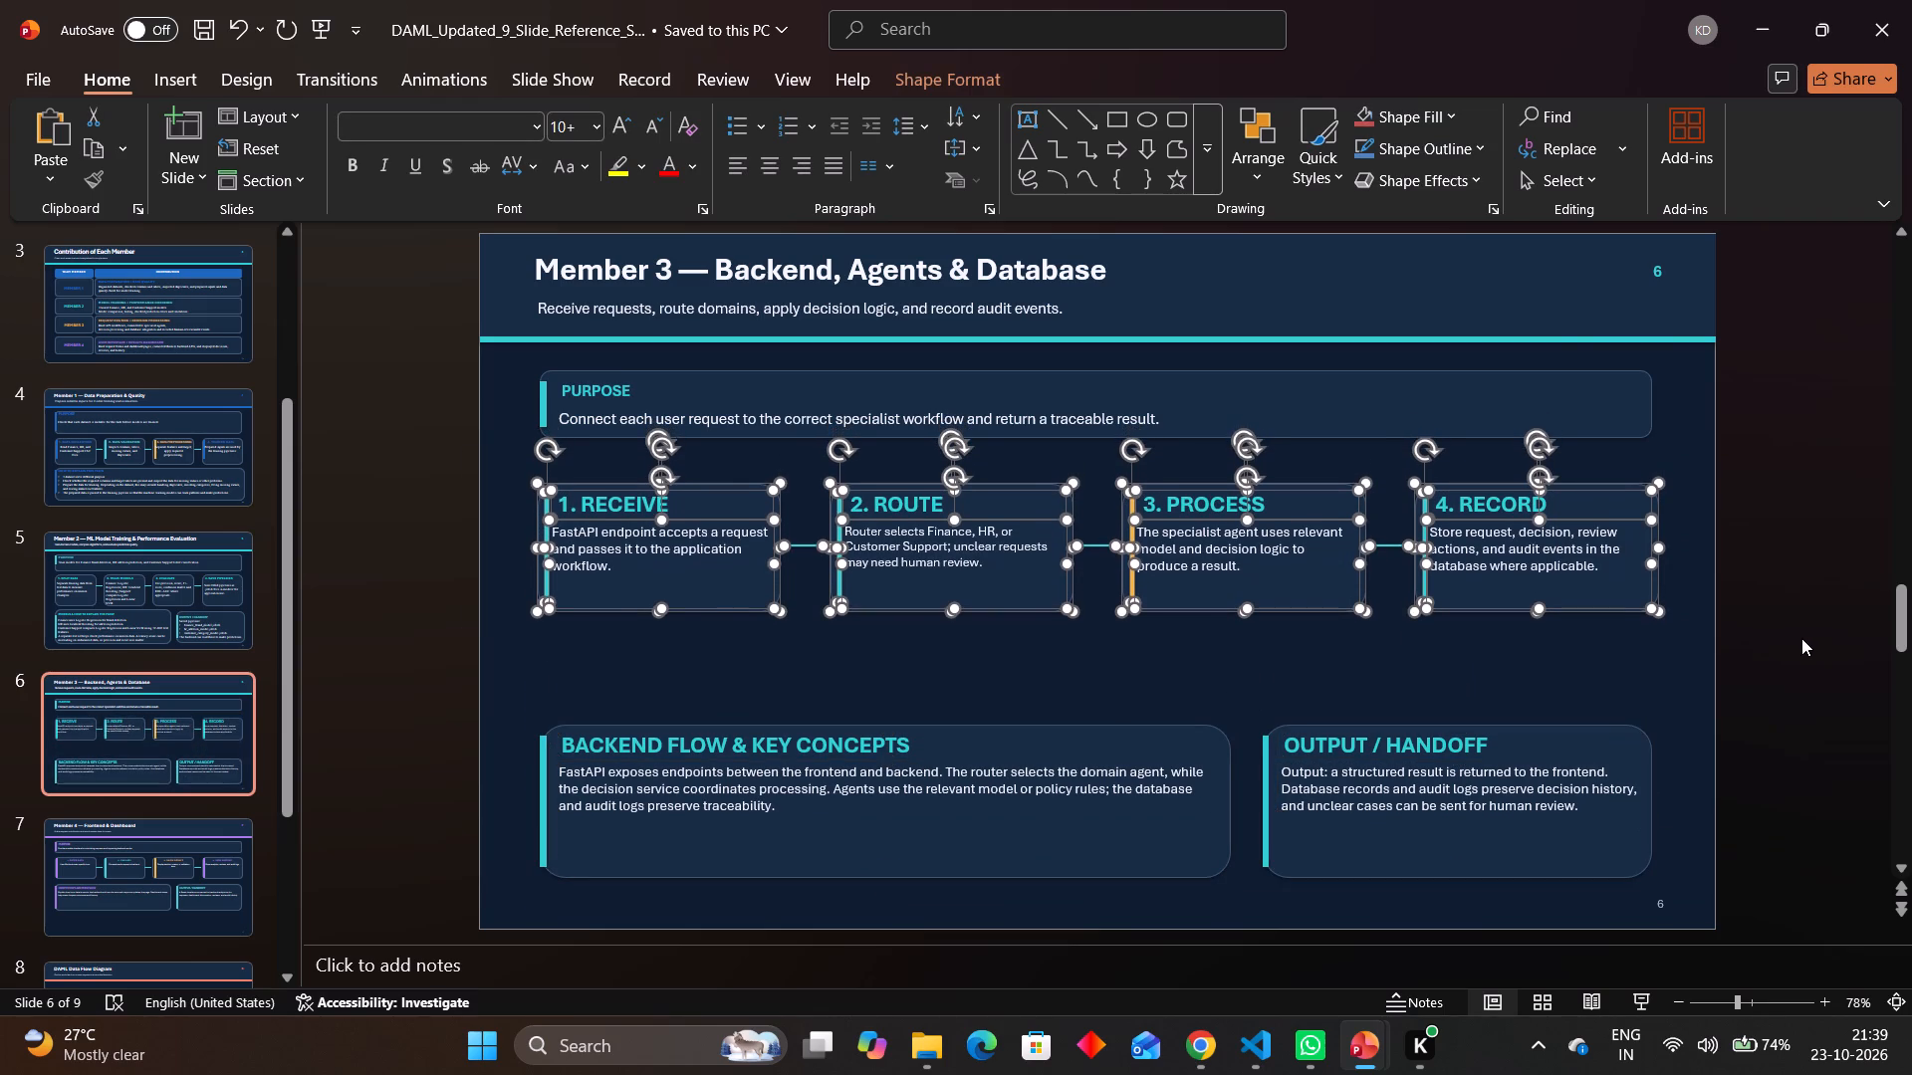
left_click(1747, 621)
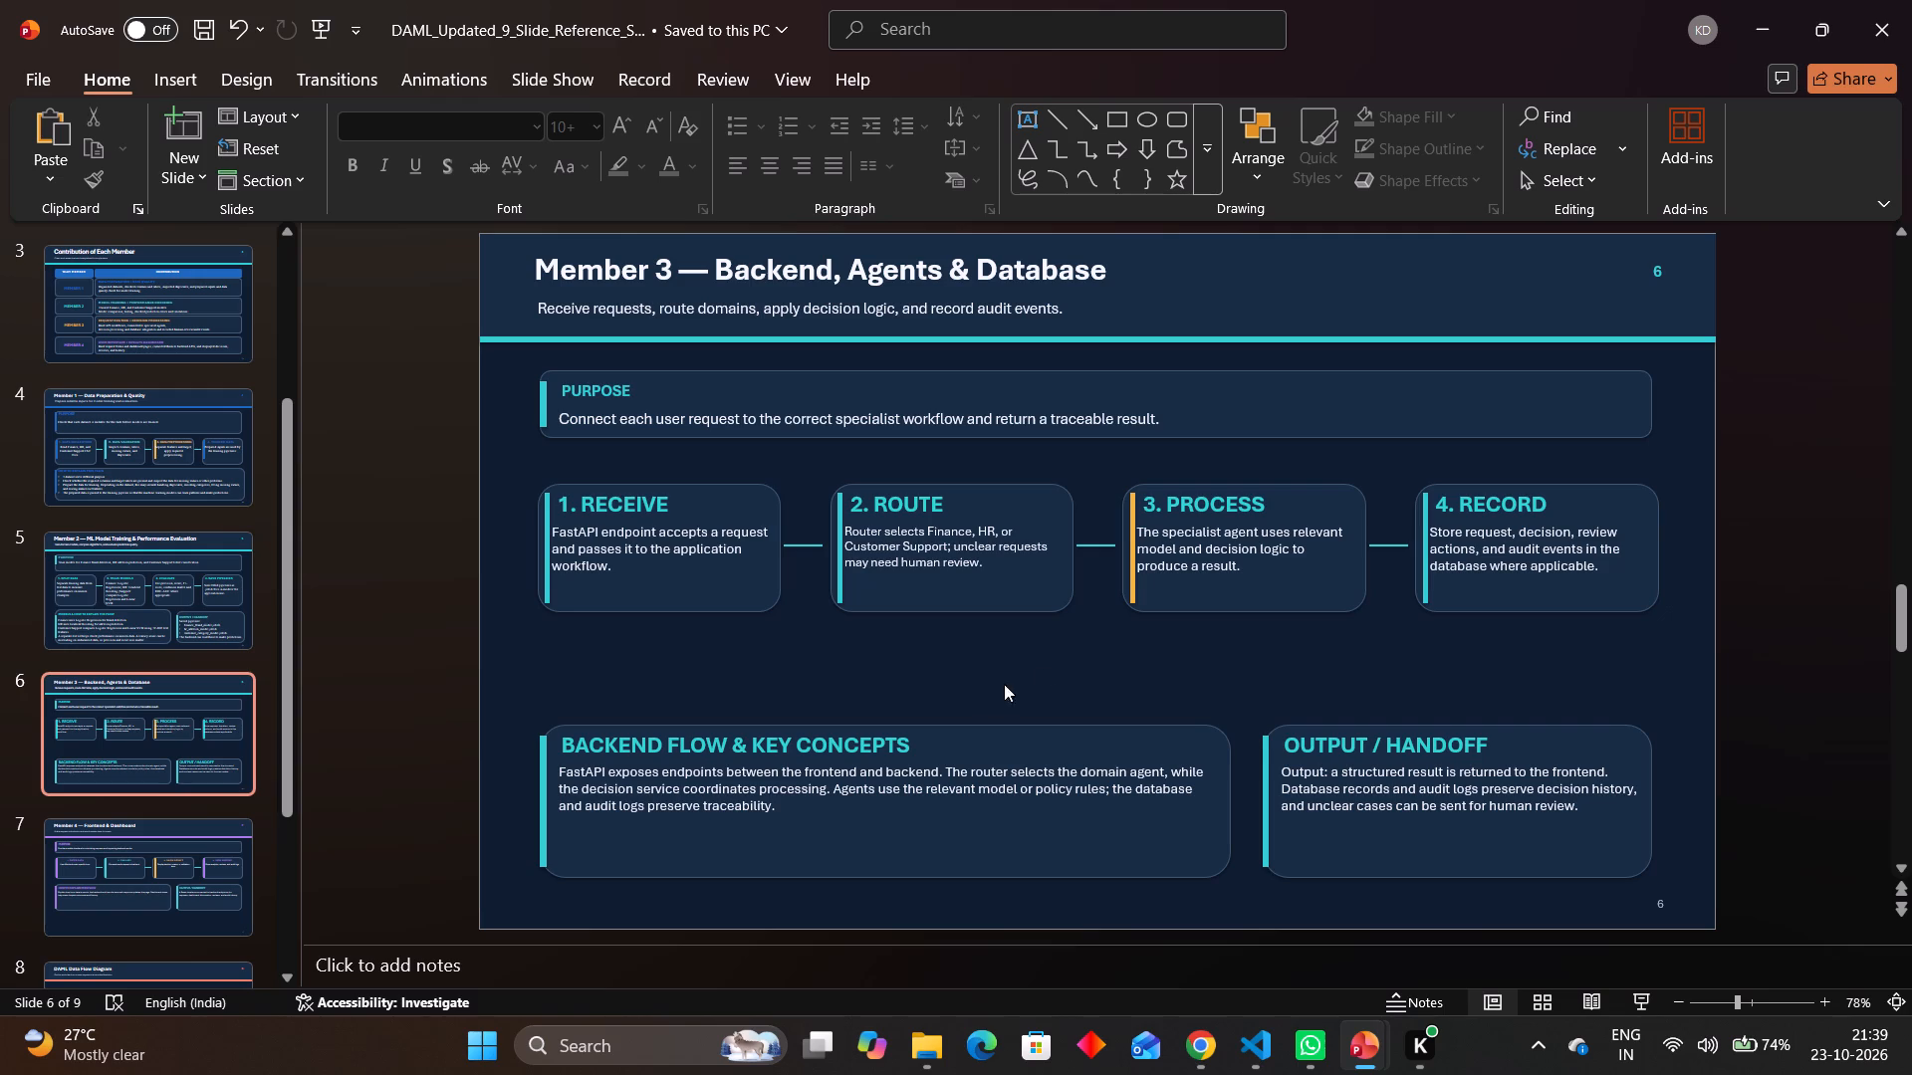
Move the Backend Flow & Key Concepts and Output / Handoff boxes together up, closer beneath the four process boxes.
left_click(972, 721)
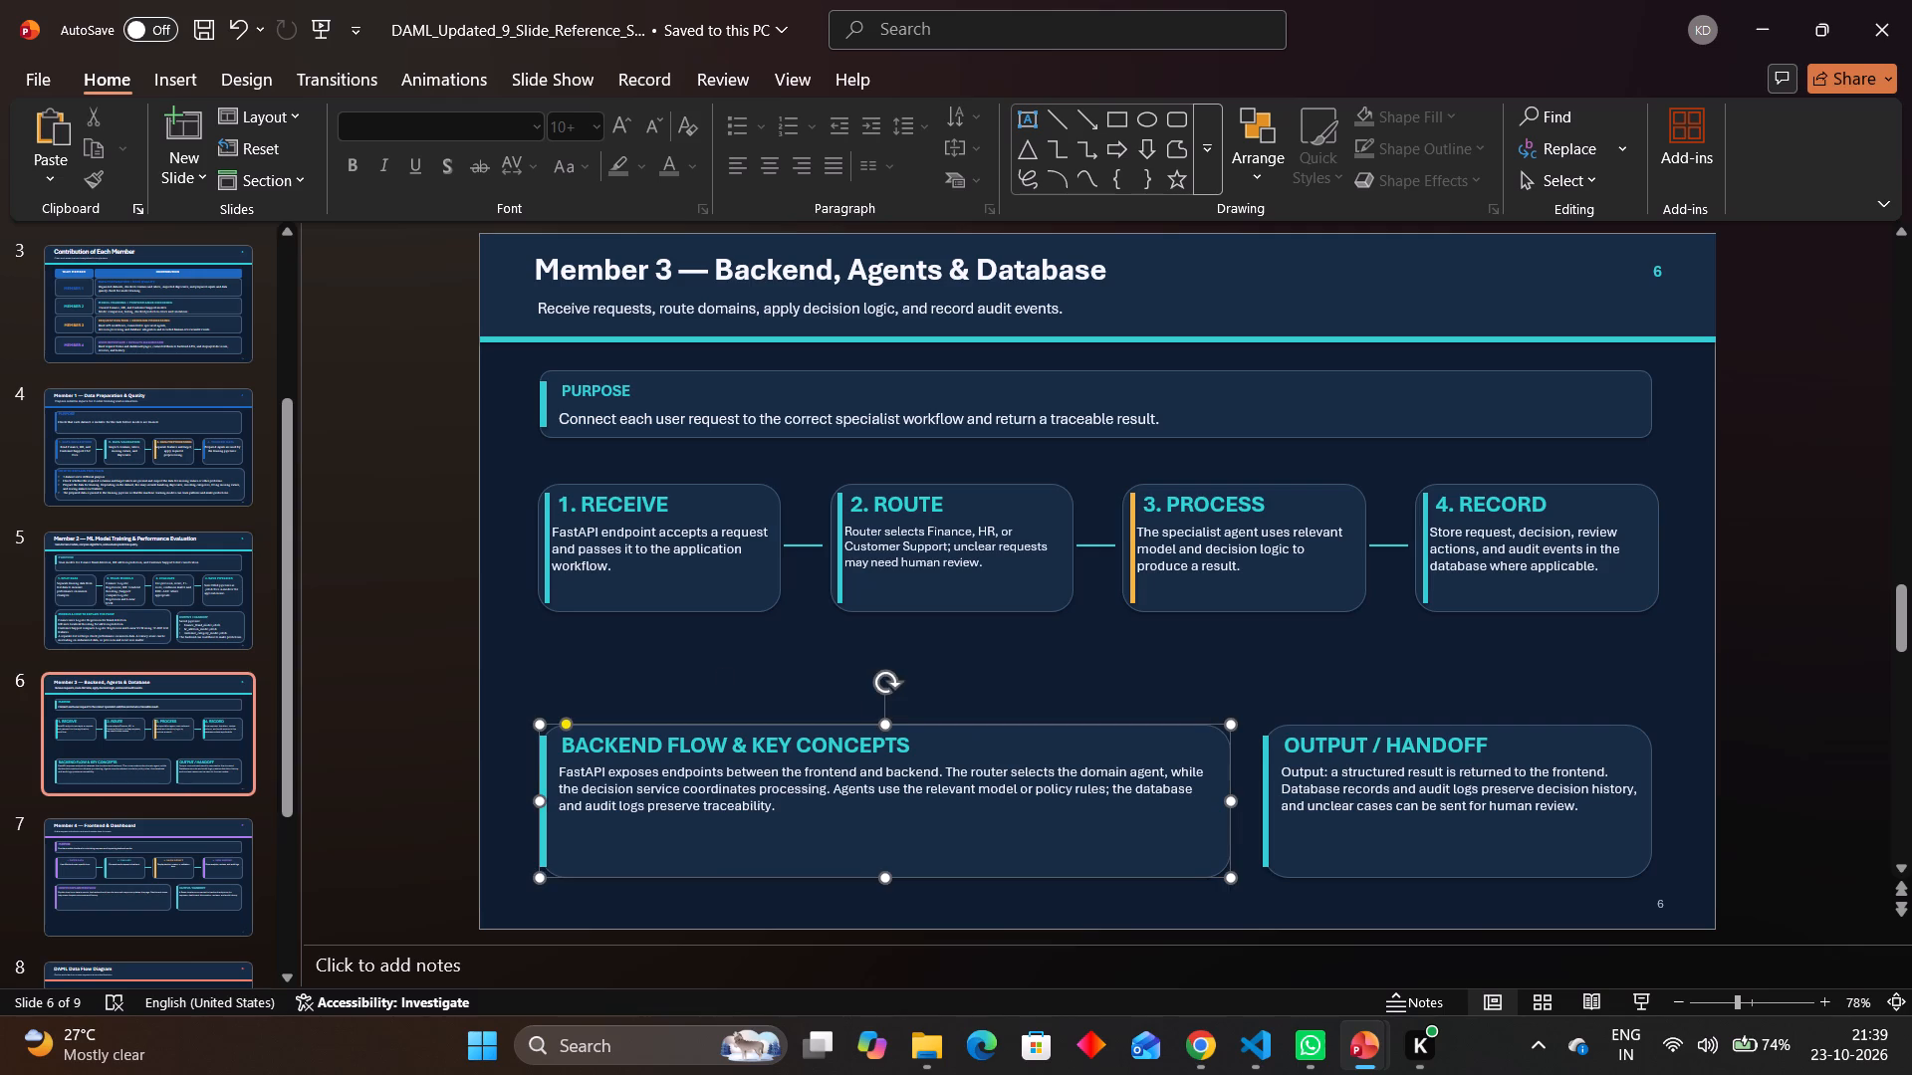
left_click_drag(486, 684, 1762, 836)
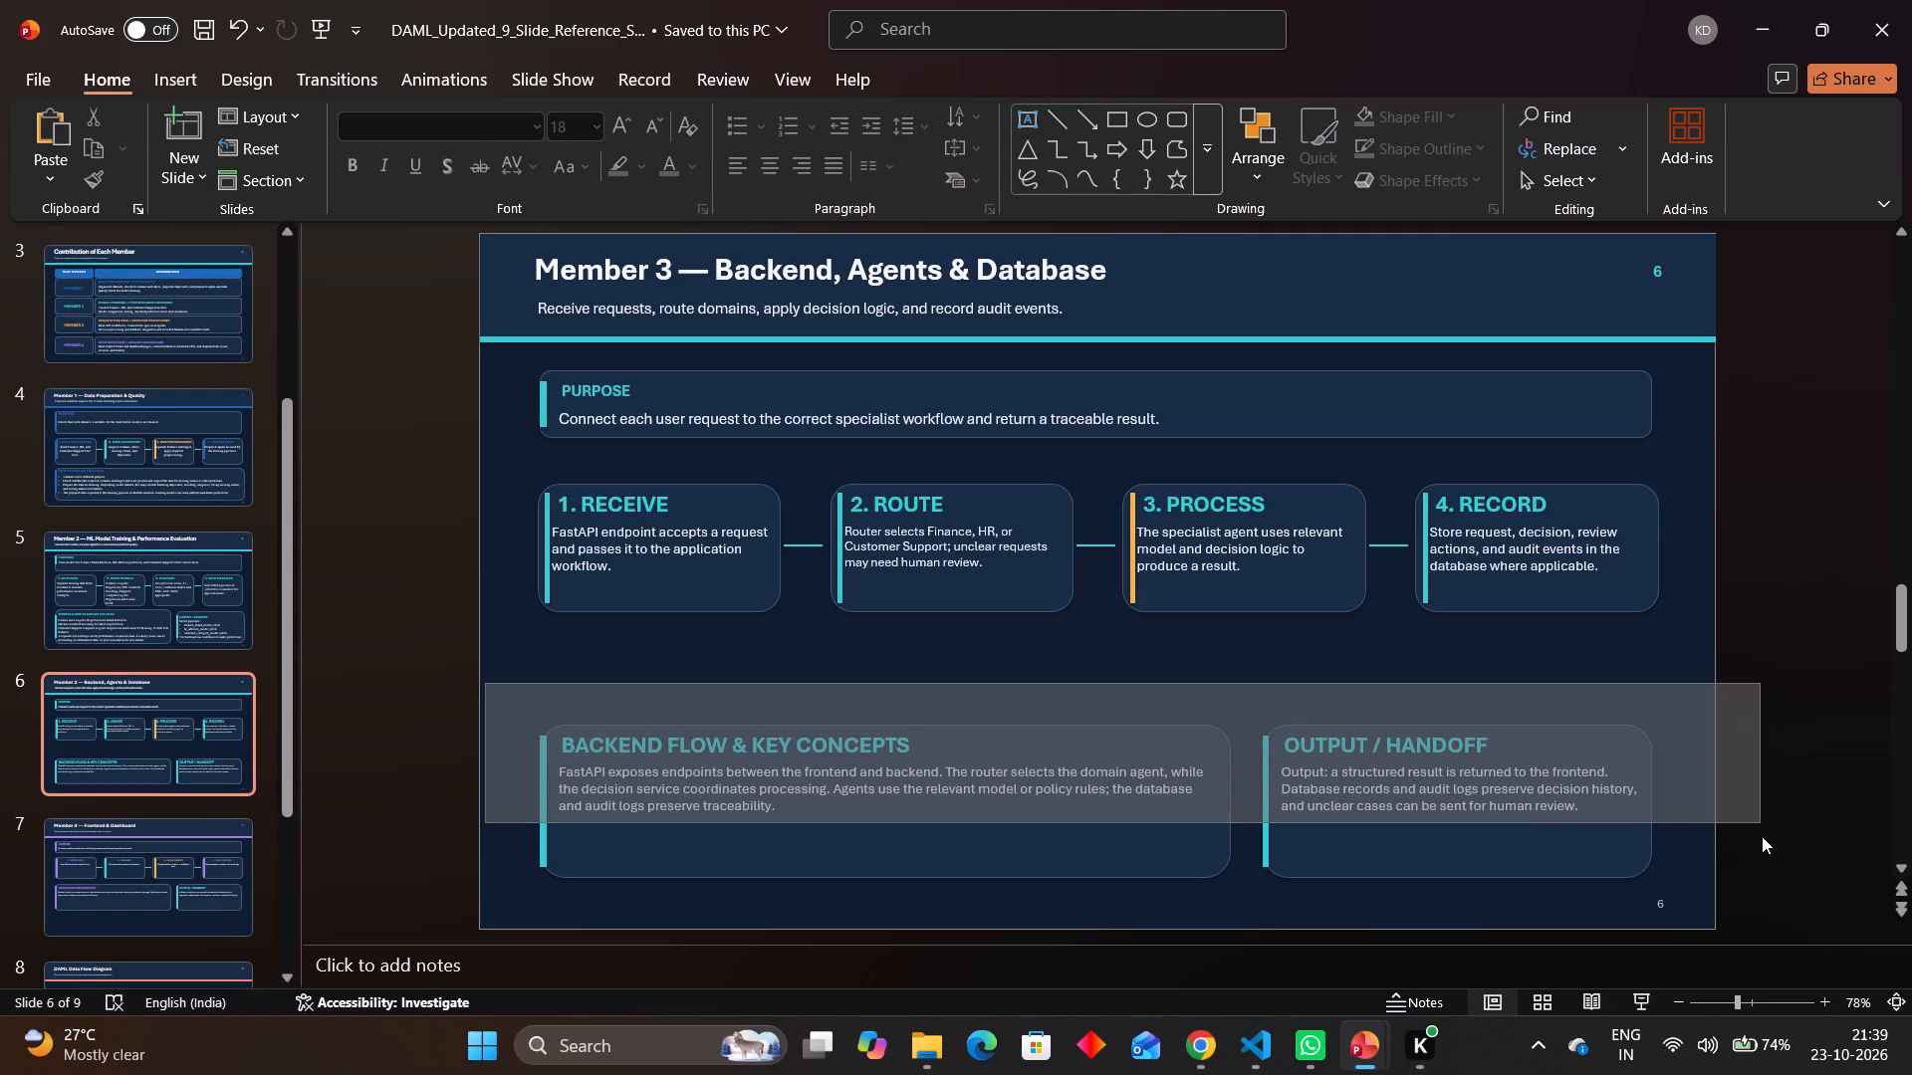
left_click_drag(1762, 836, 1774, 887)
key("Up")
key("Up")
key("Up")
key("Up")
key("Up")
key("Up")
key("Up")
key("Up")
key("Up")
key("Up")
key("Up")
key("Up")
key("Up")
key("Up")
key("Up")
key("Up")
key("Up")
key("Up")
key("Up")
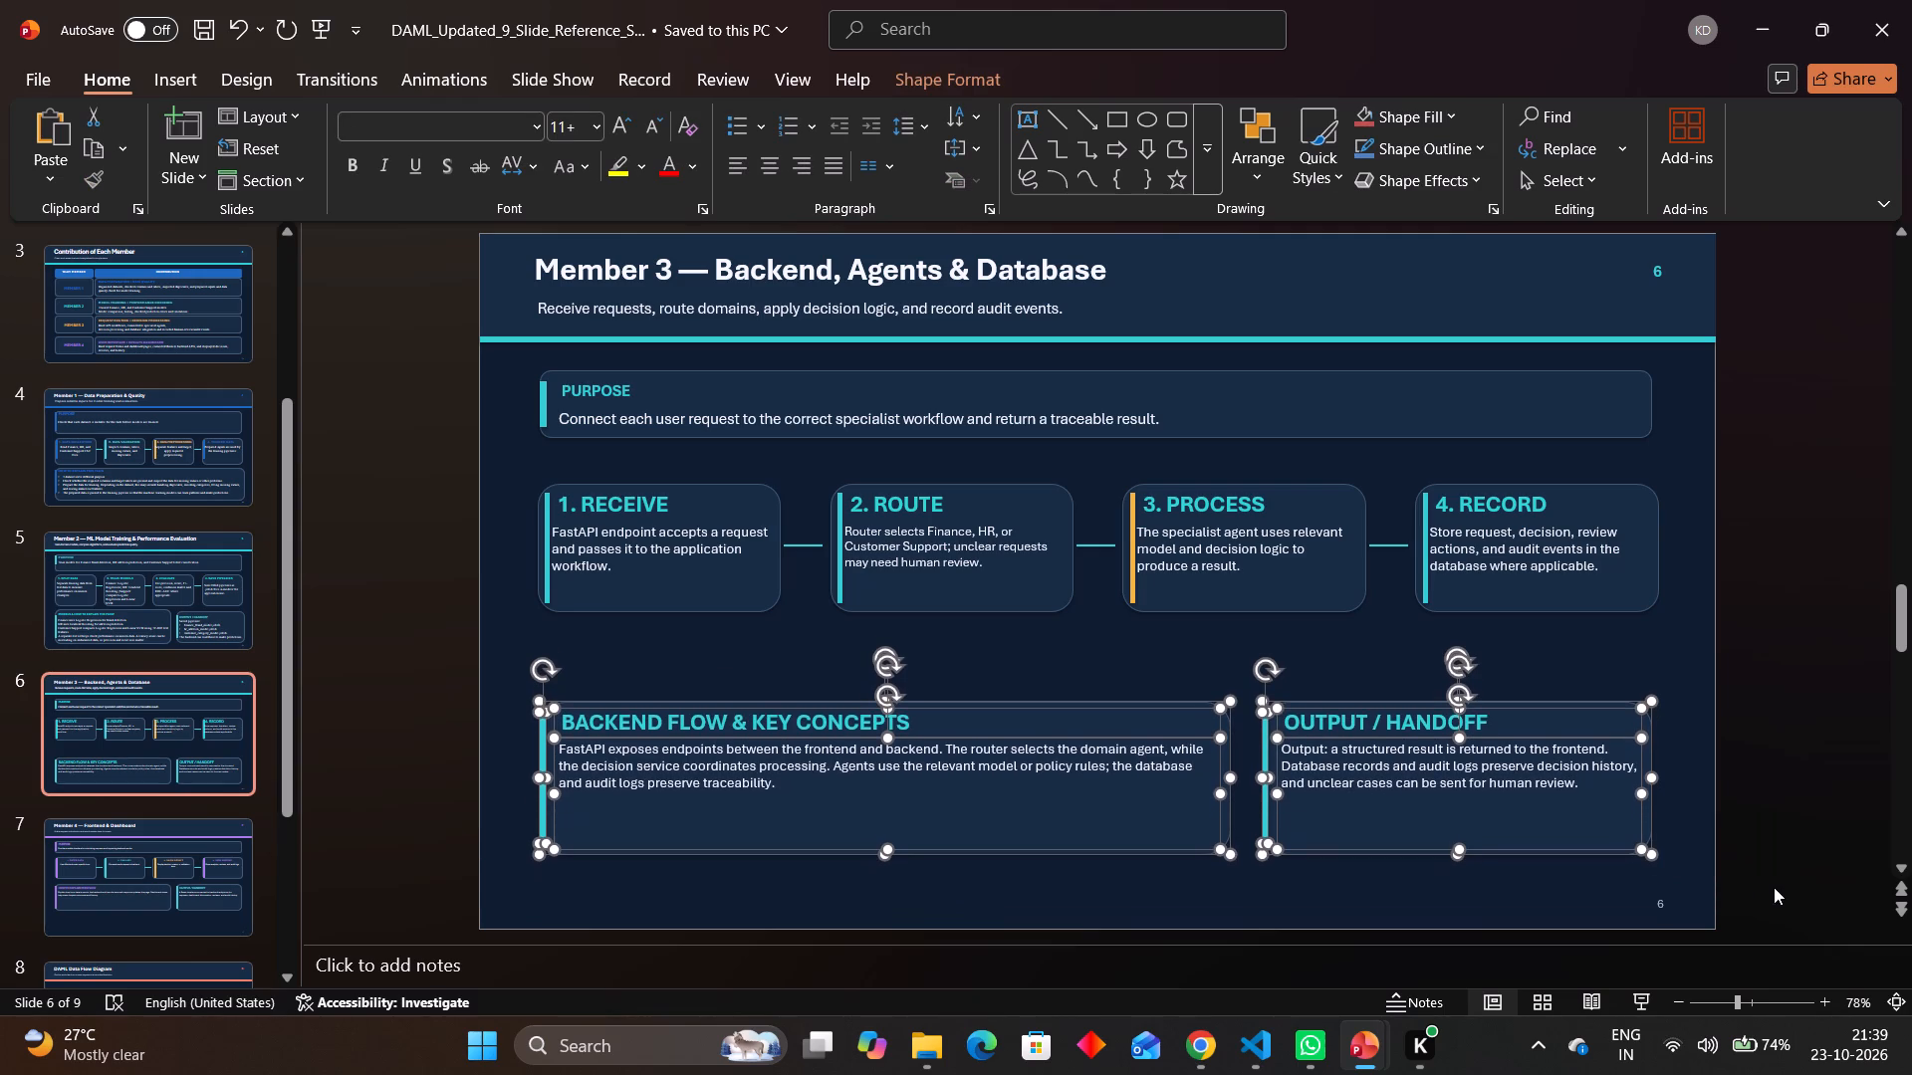
key("Down")
key("Down")
key("Down")
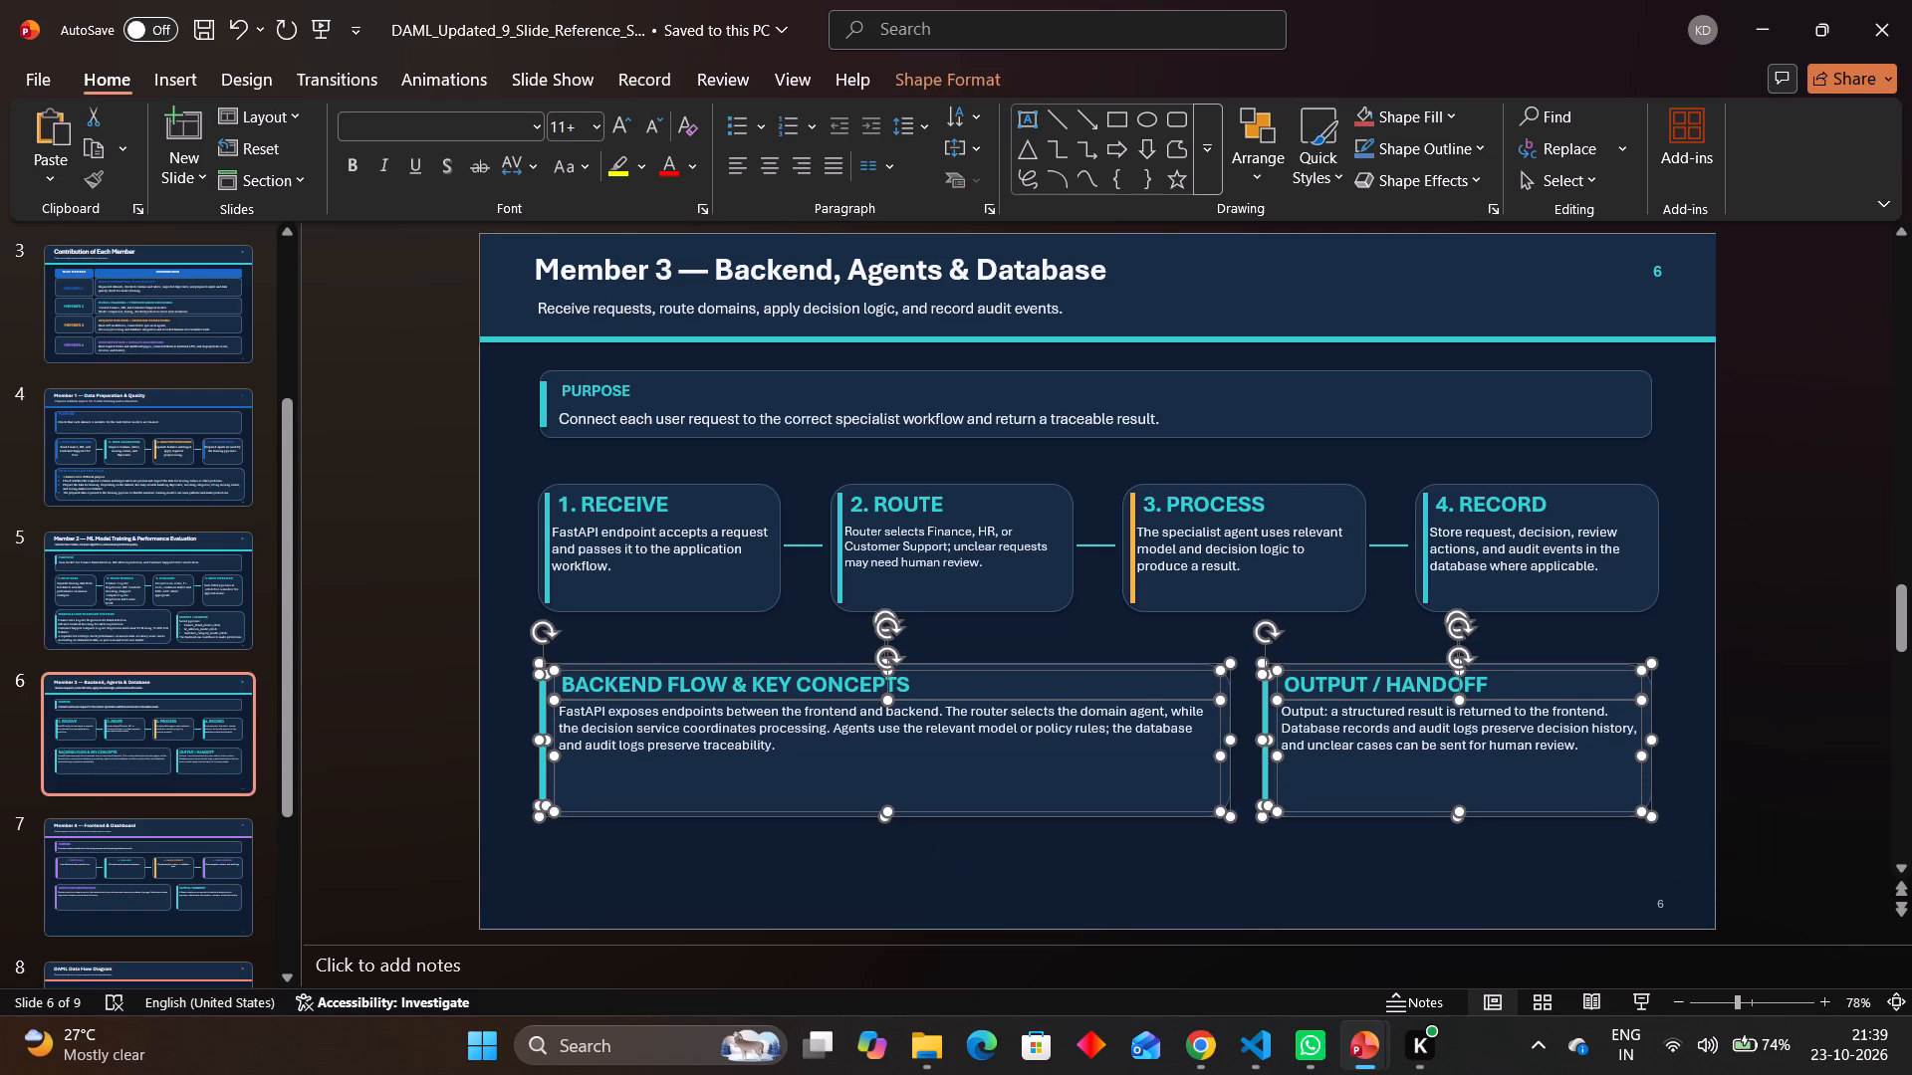
left_click(978, 843)
Extend the Backend Flow & Key Concepts box's background shape downward to near the bottom of the slide.
left_click(977, 819)
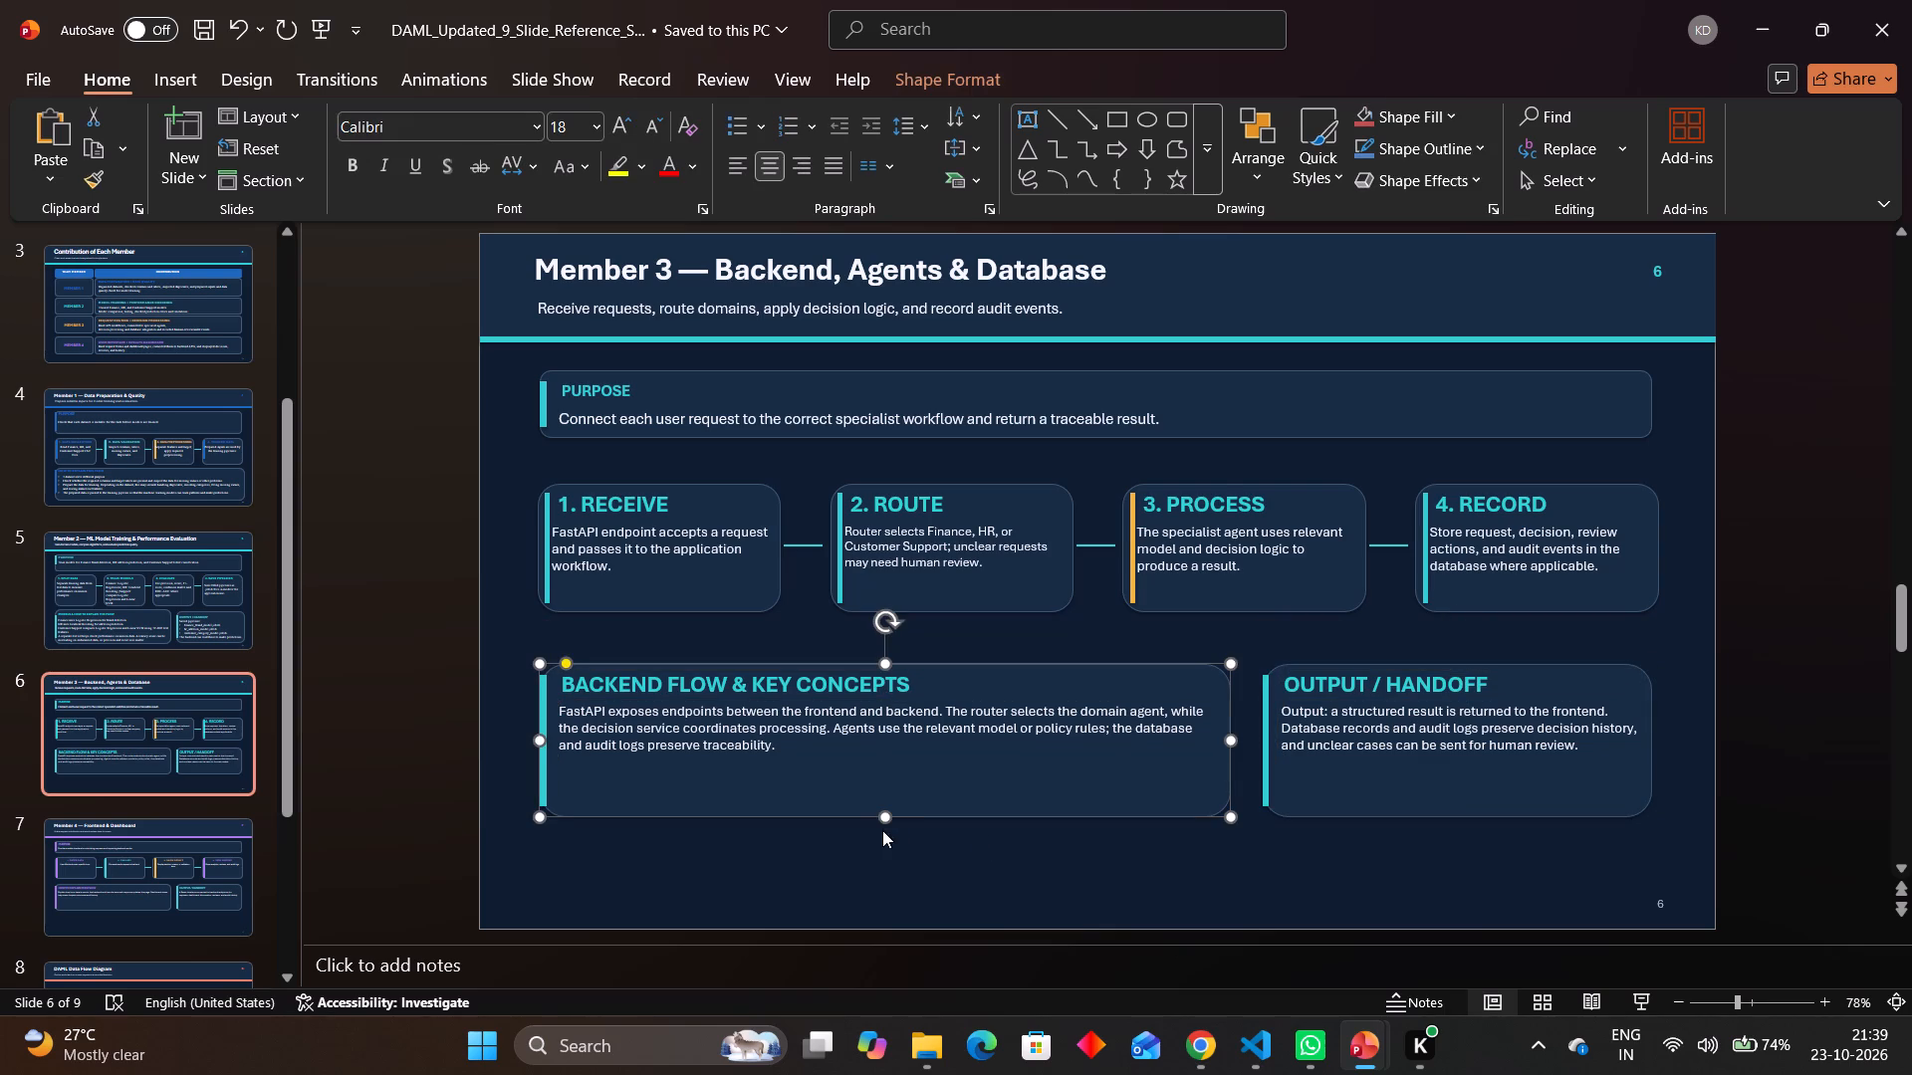
left_click_drag(884, 819, 902, 894)
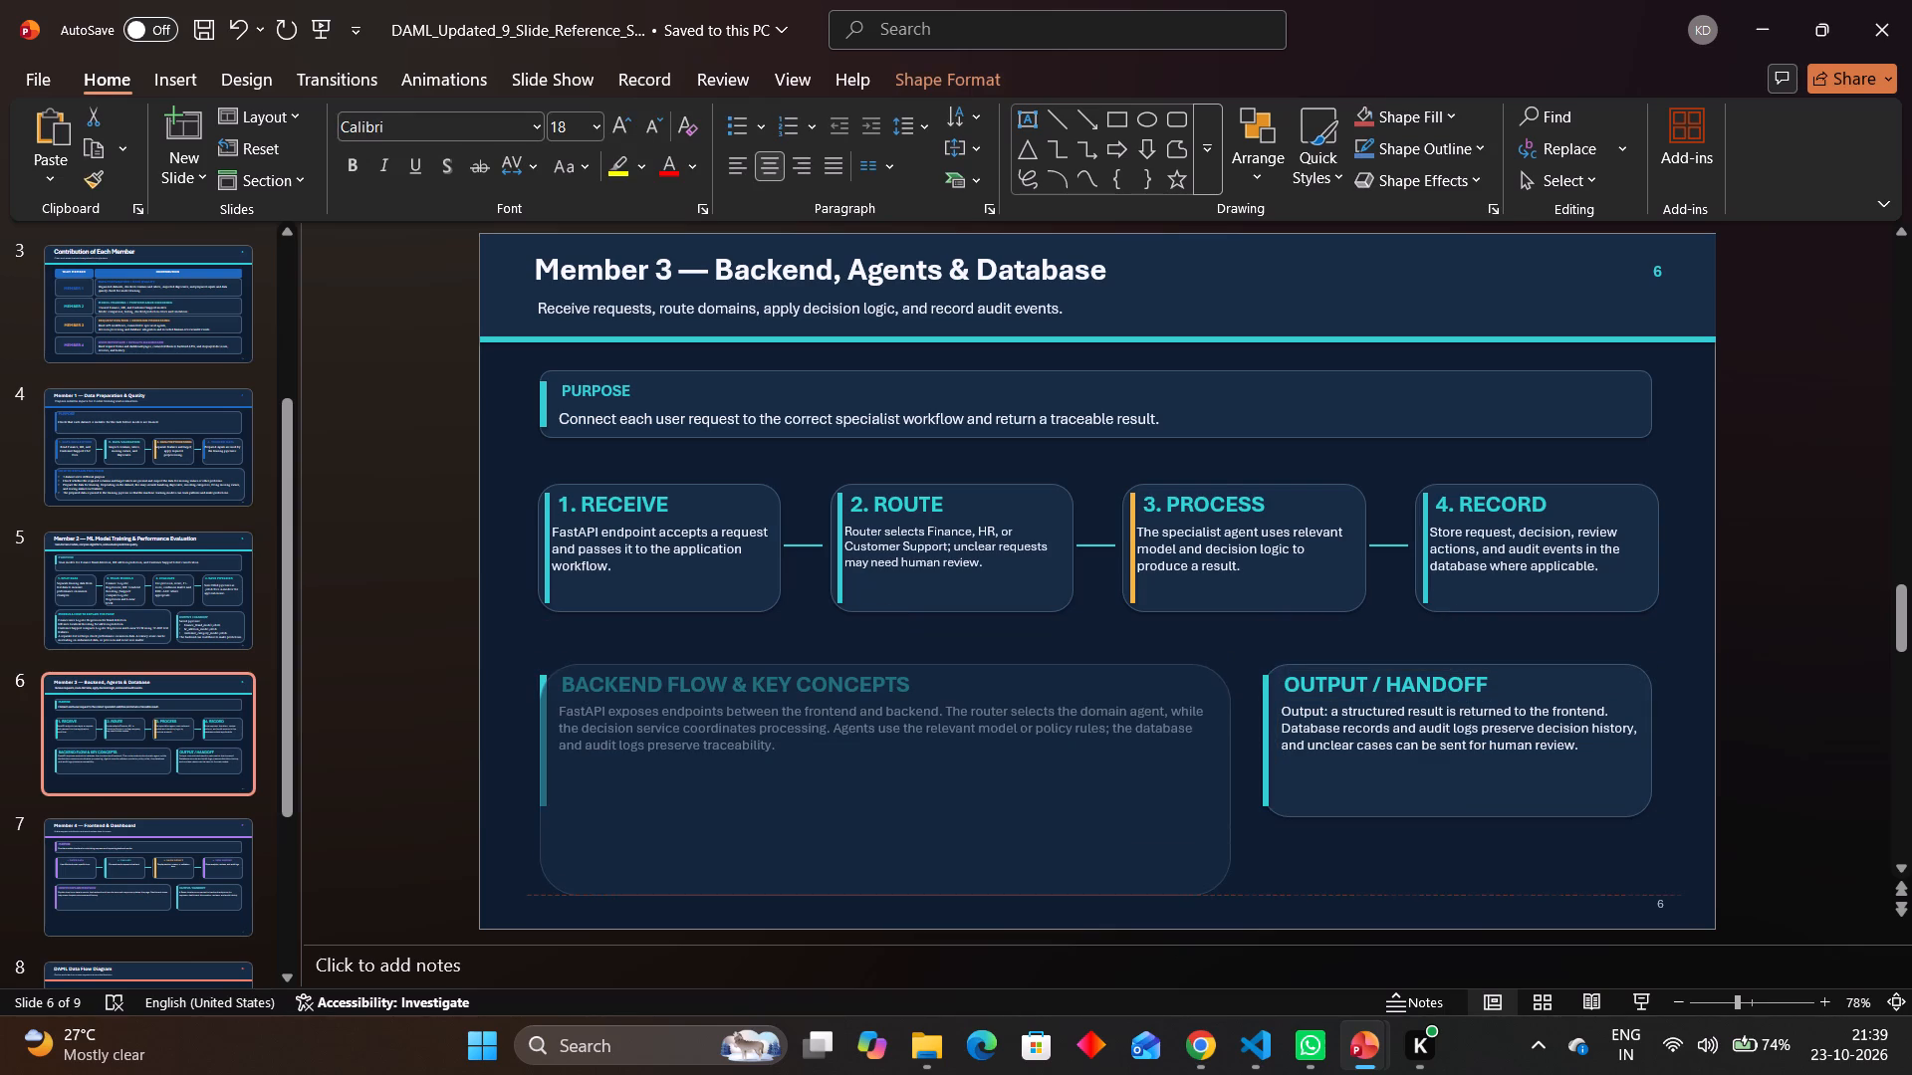
left_click_drag(902, 894, 905, 892)
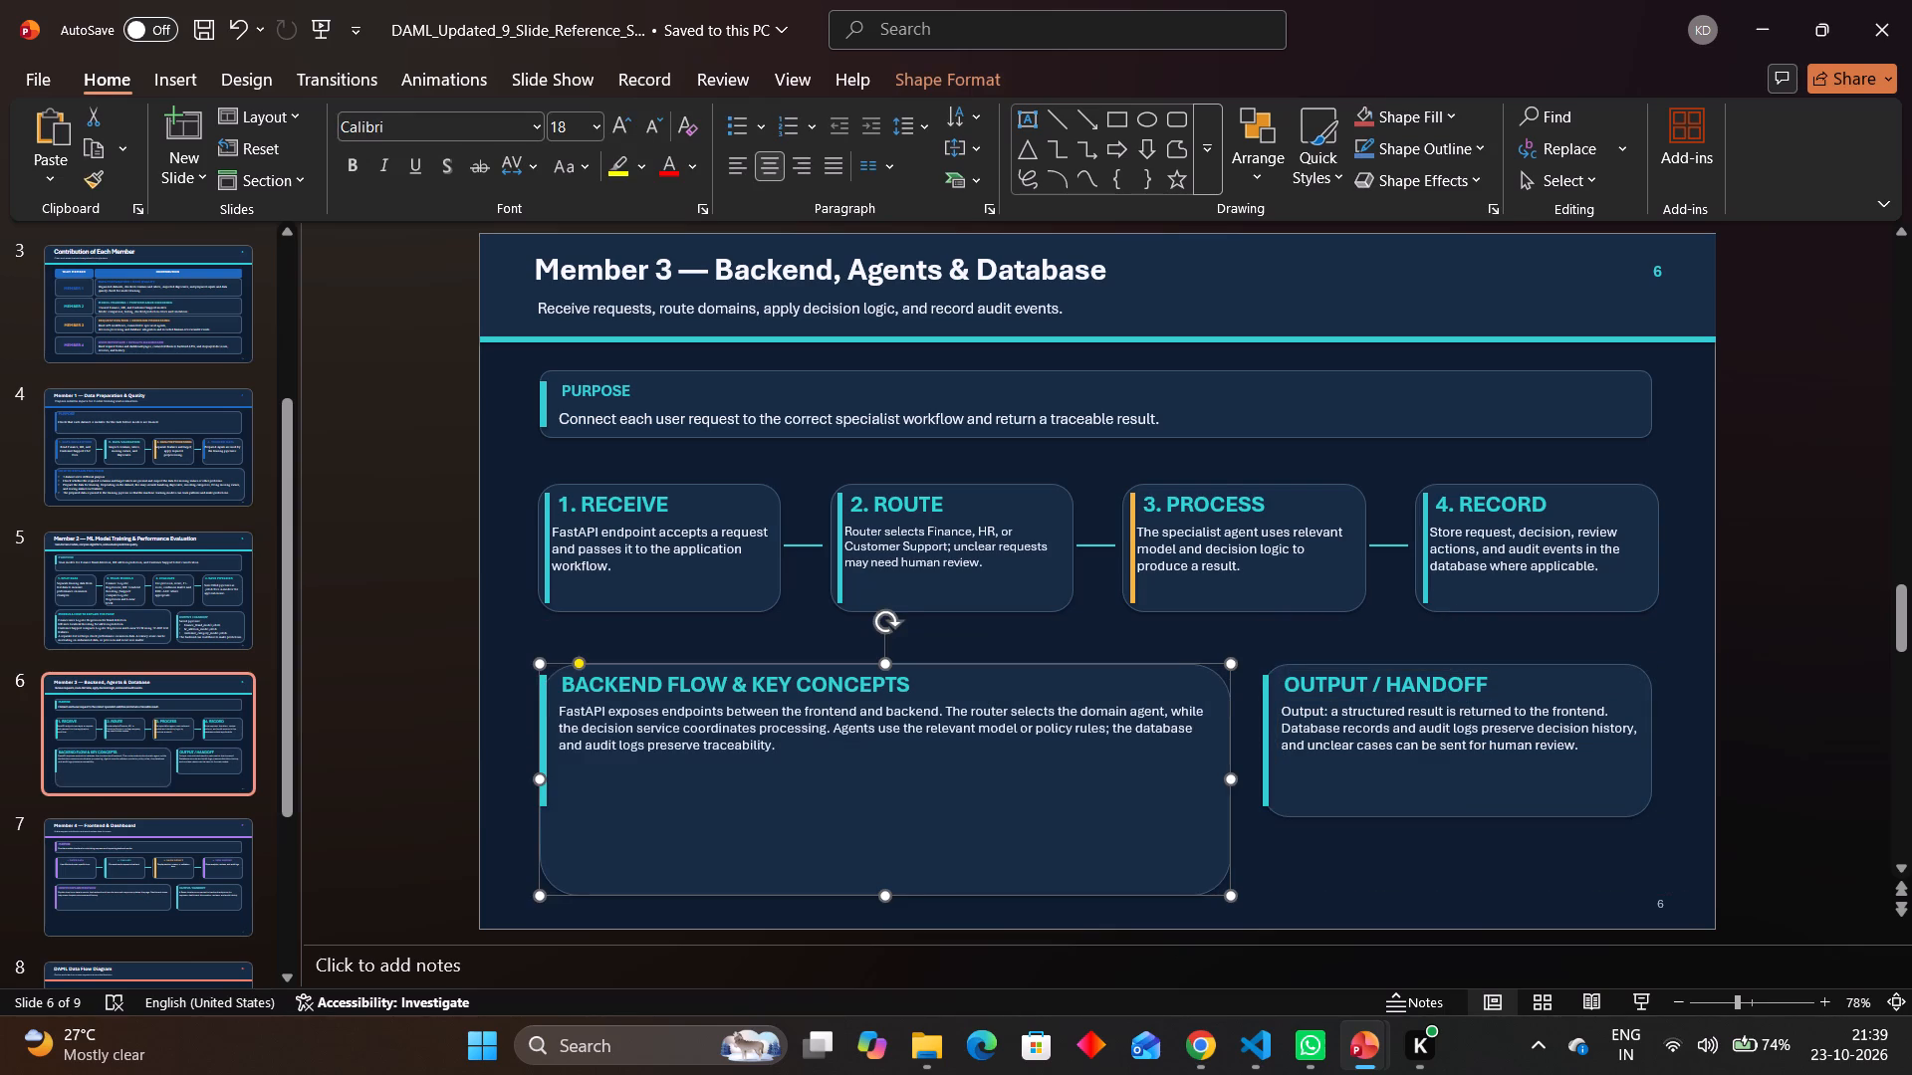
Delete the teal accent bars beside the Backend Flow & Key Concepts and Output / Handoff boxes.
left_click(545, 801)
key("BackSpace")
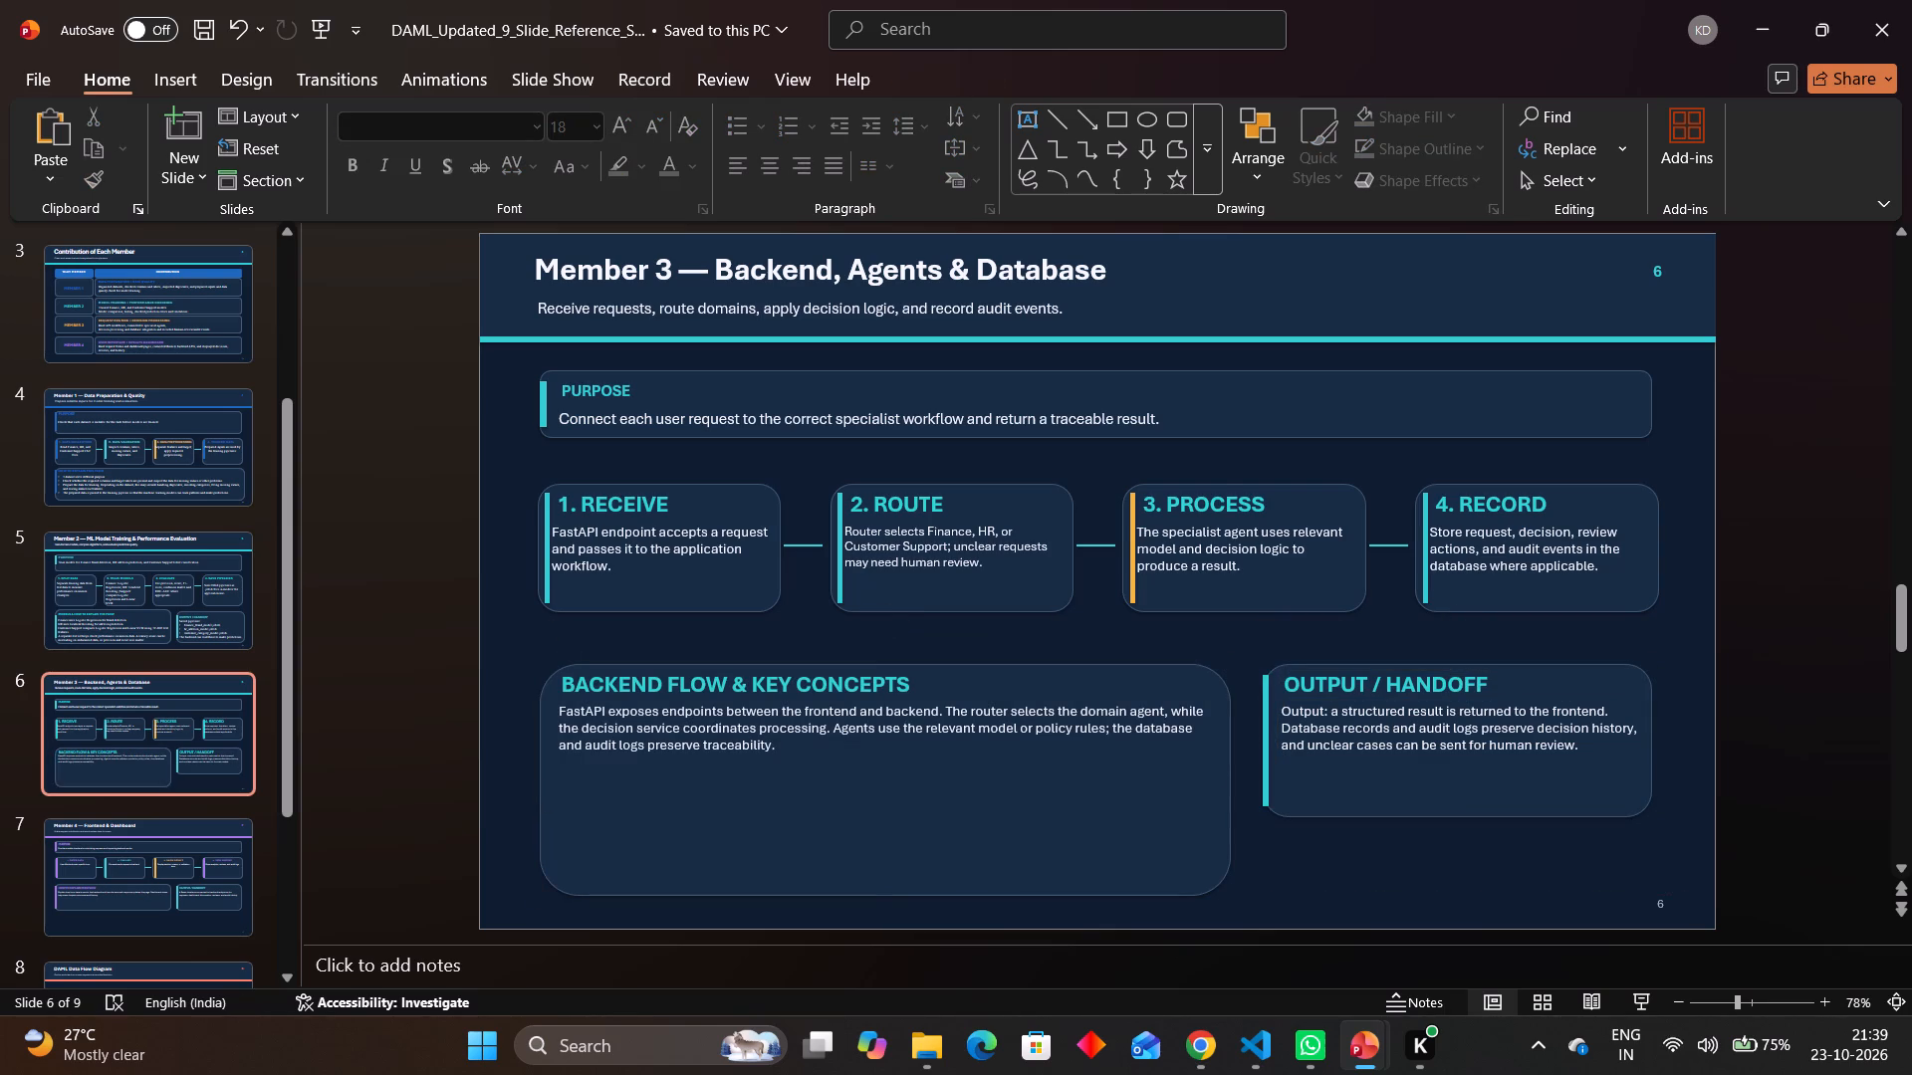
left_click(1265, 777)
key("BackSpace")
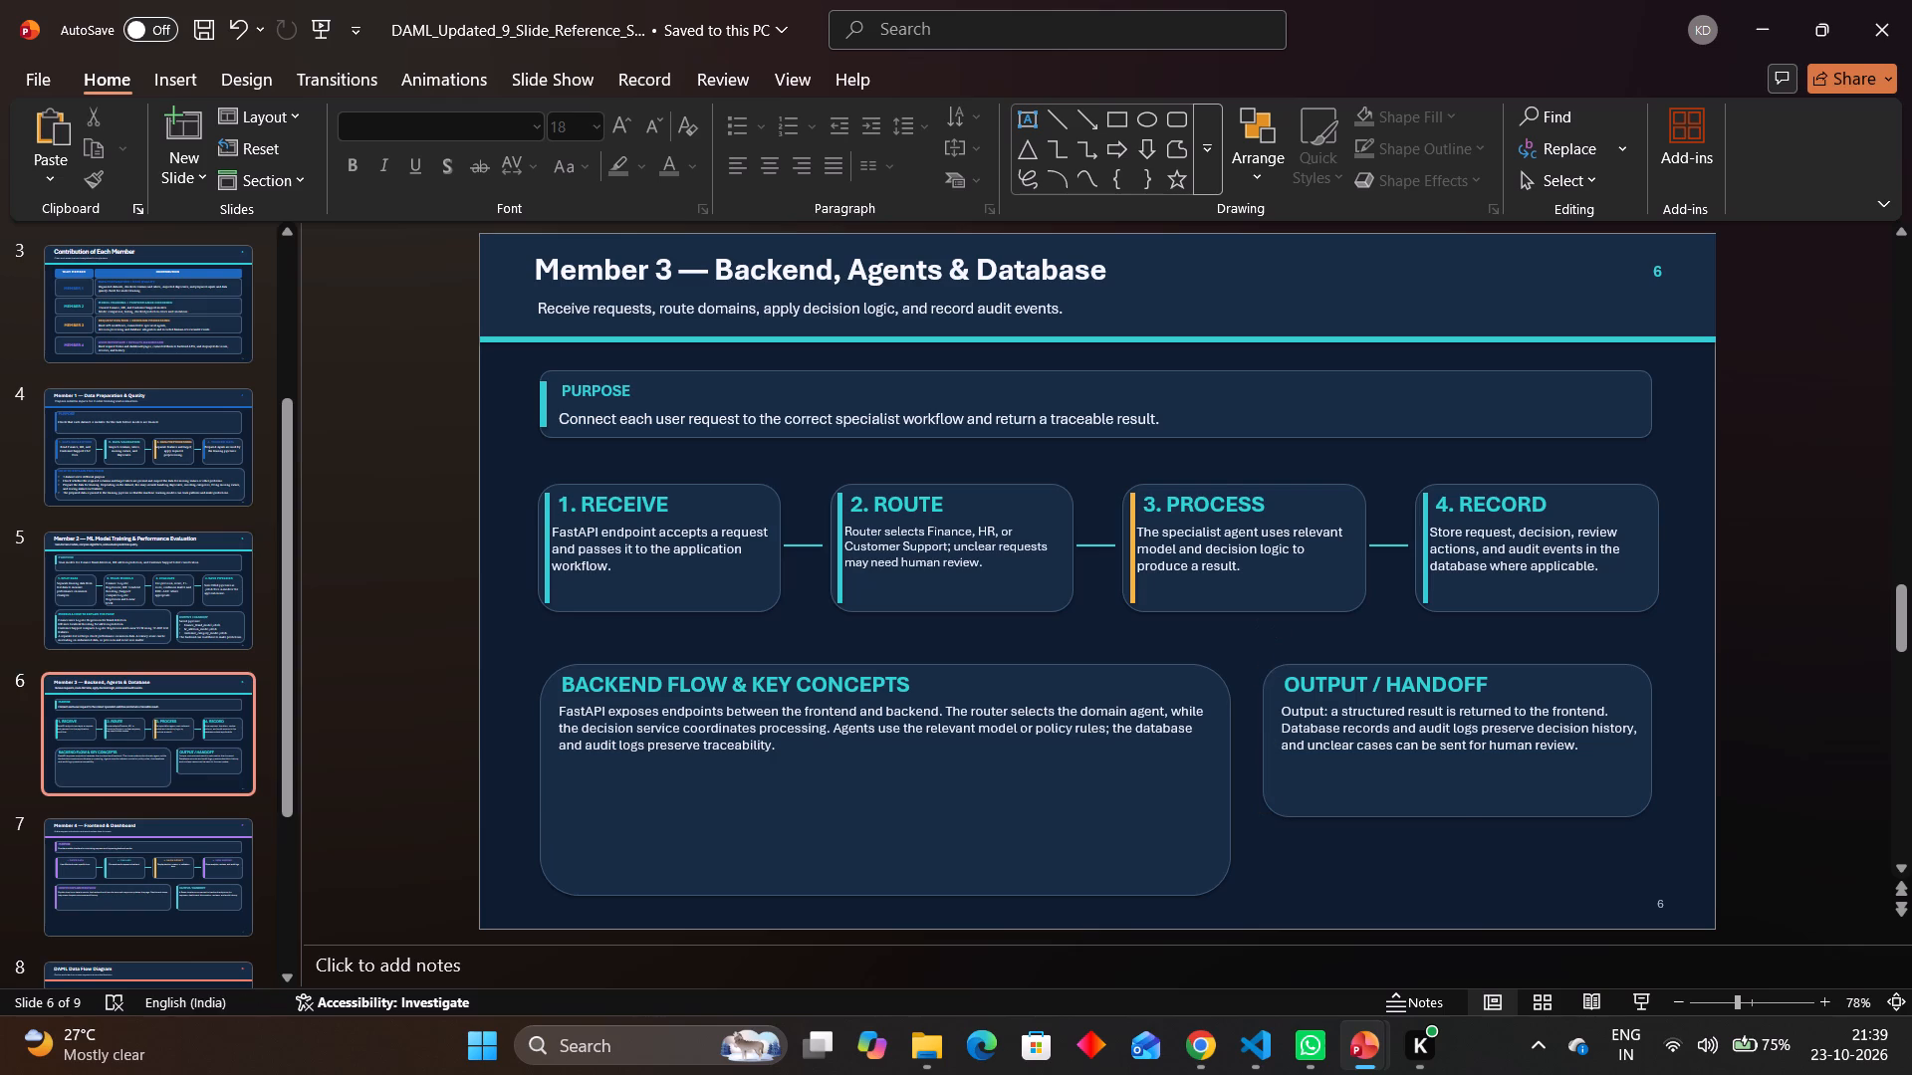
Extend the Output / Handoff box's background shape downward to about the same bottom level as the Backend Flow box.
left_click(1265, 777)
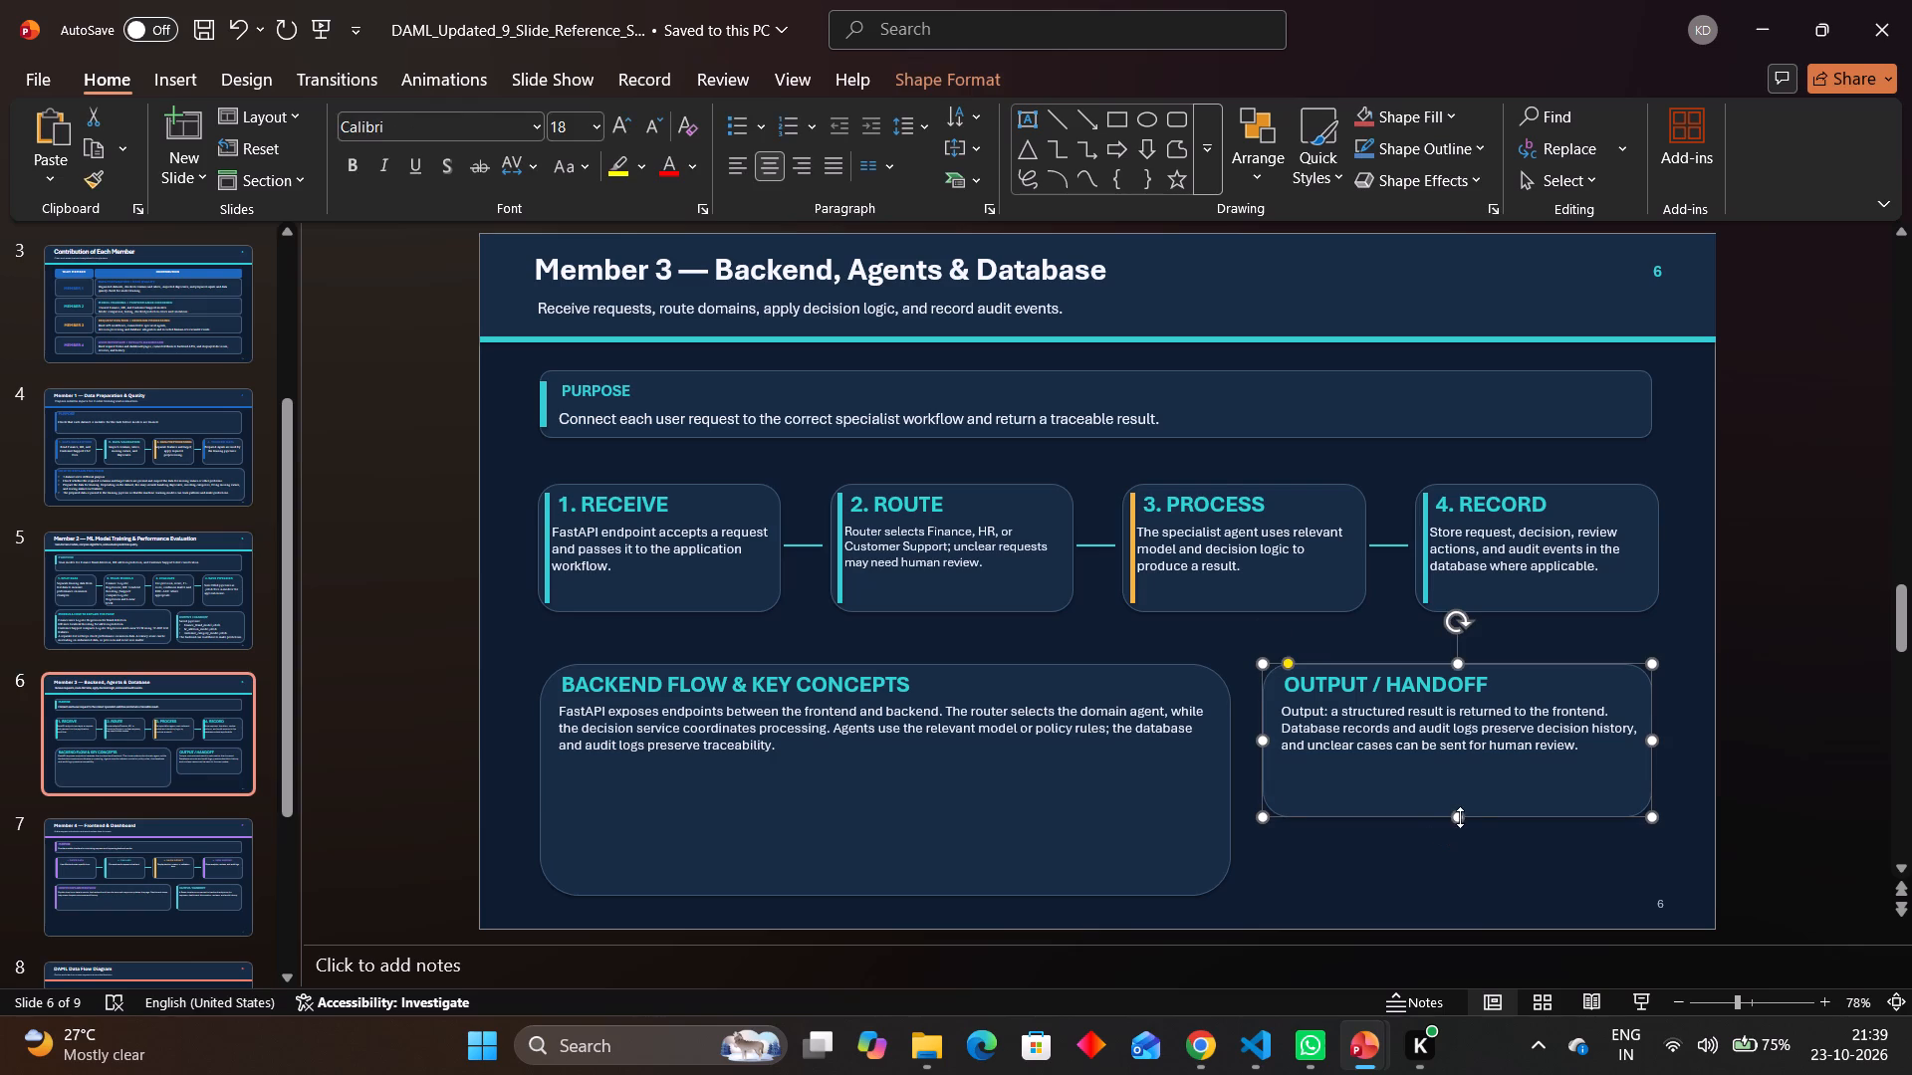
left_click_drag(1460, 817, 1456, 891)
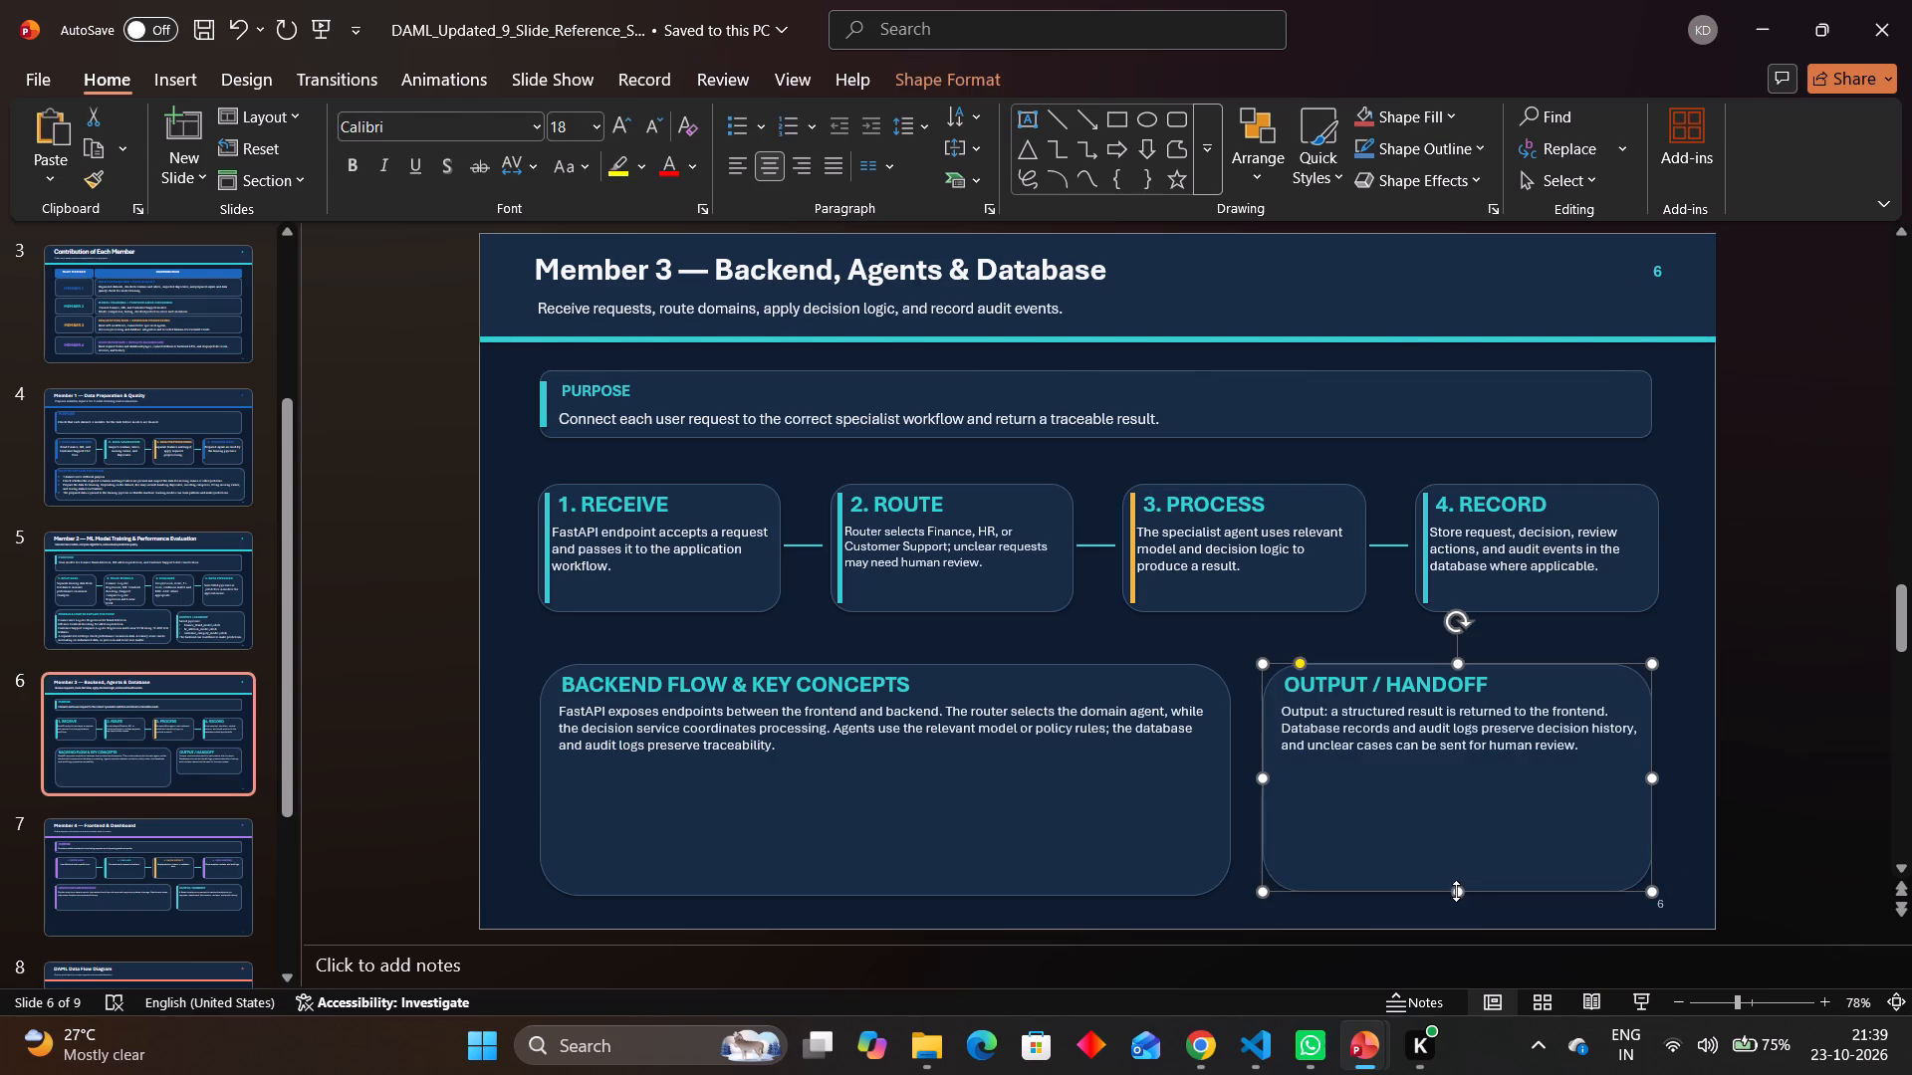
Set the Backend Flow & Key Concepts body text to Times New Roman, size 15.
left_click(1012, 759)
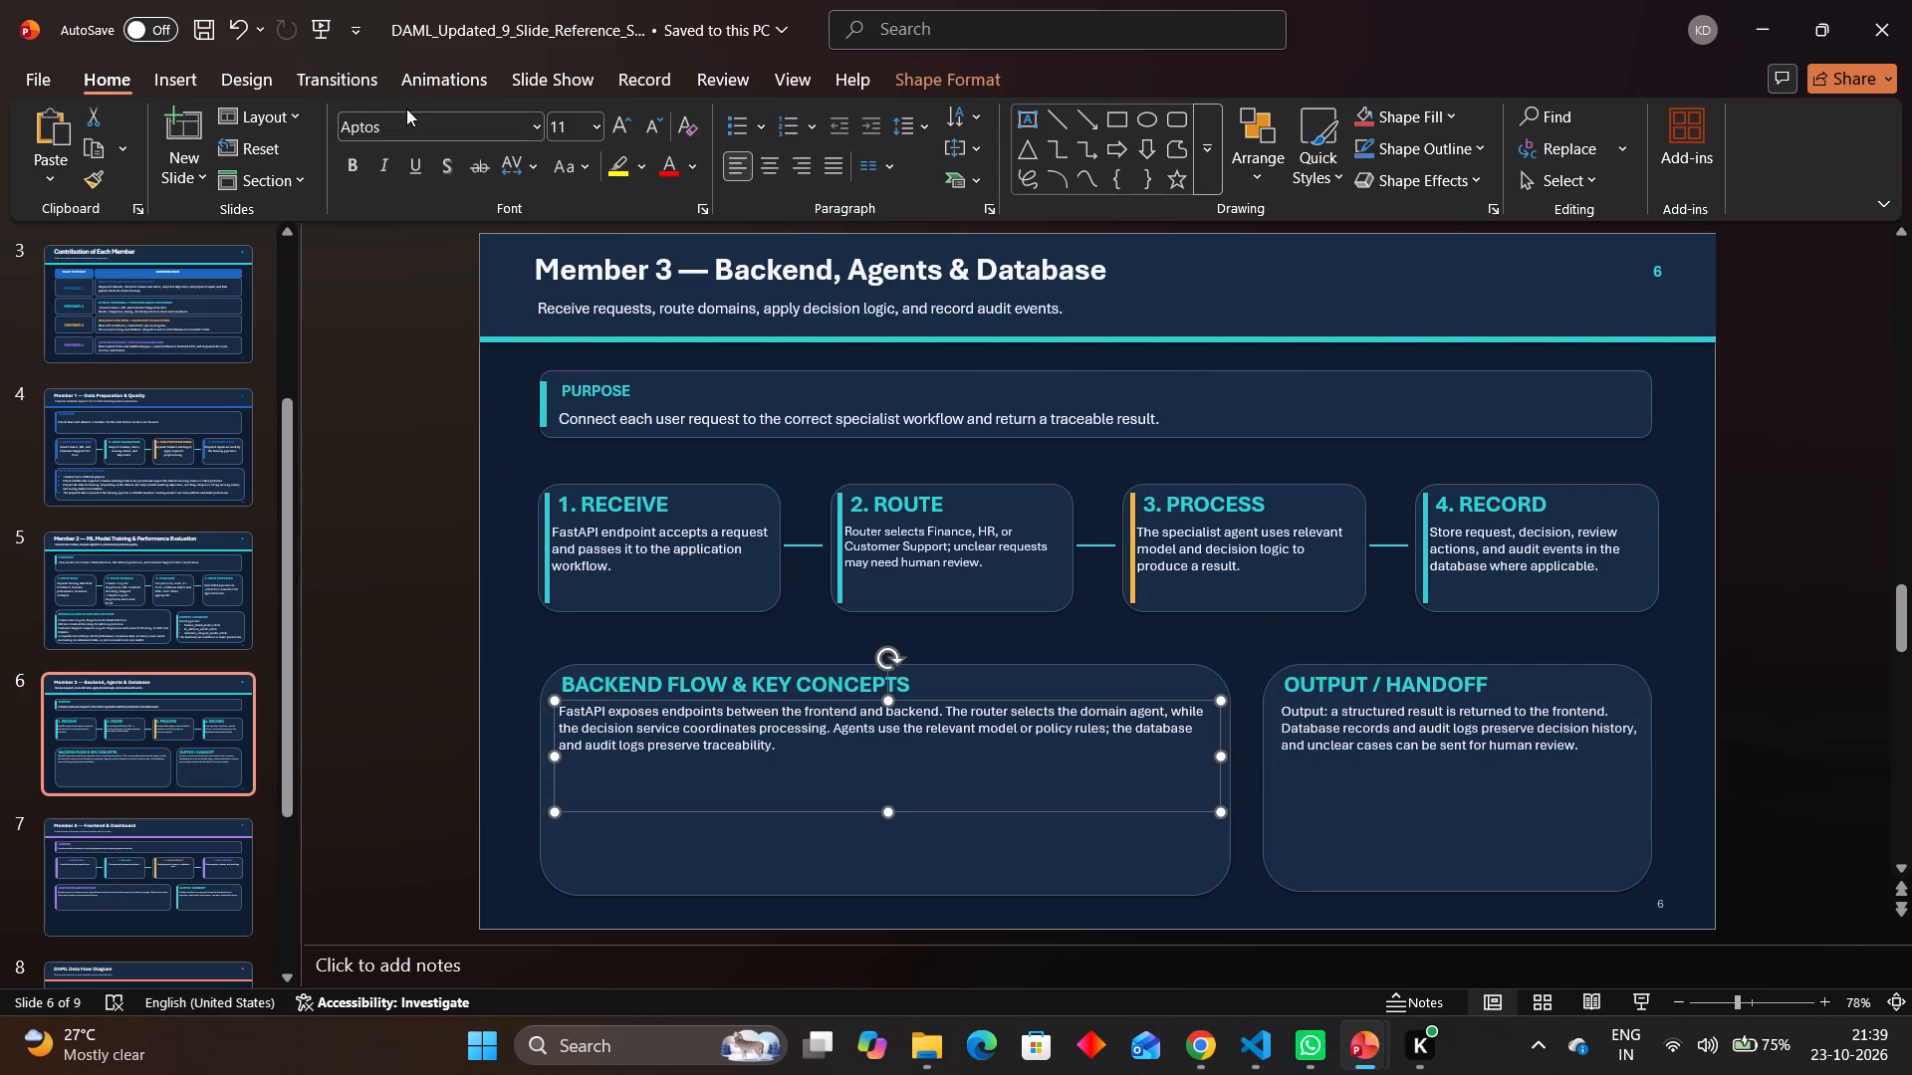
left_click(430, 126)
type("tim")
key("Return")
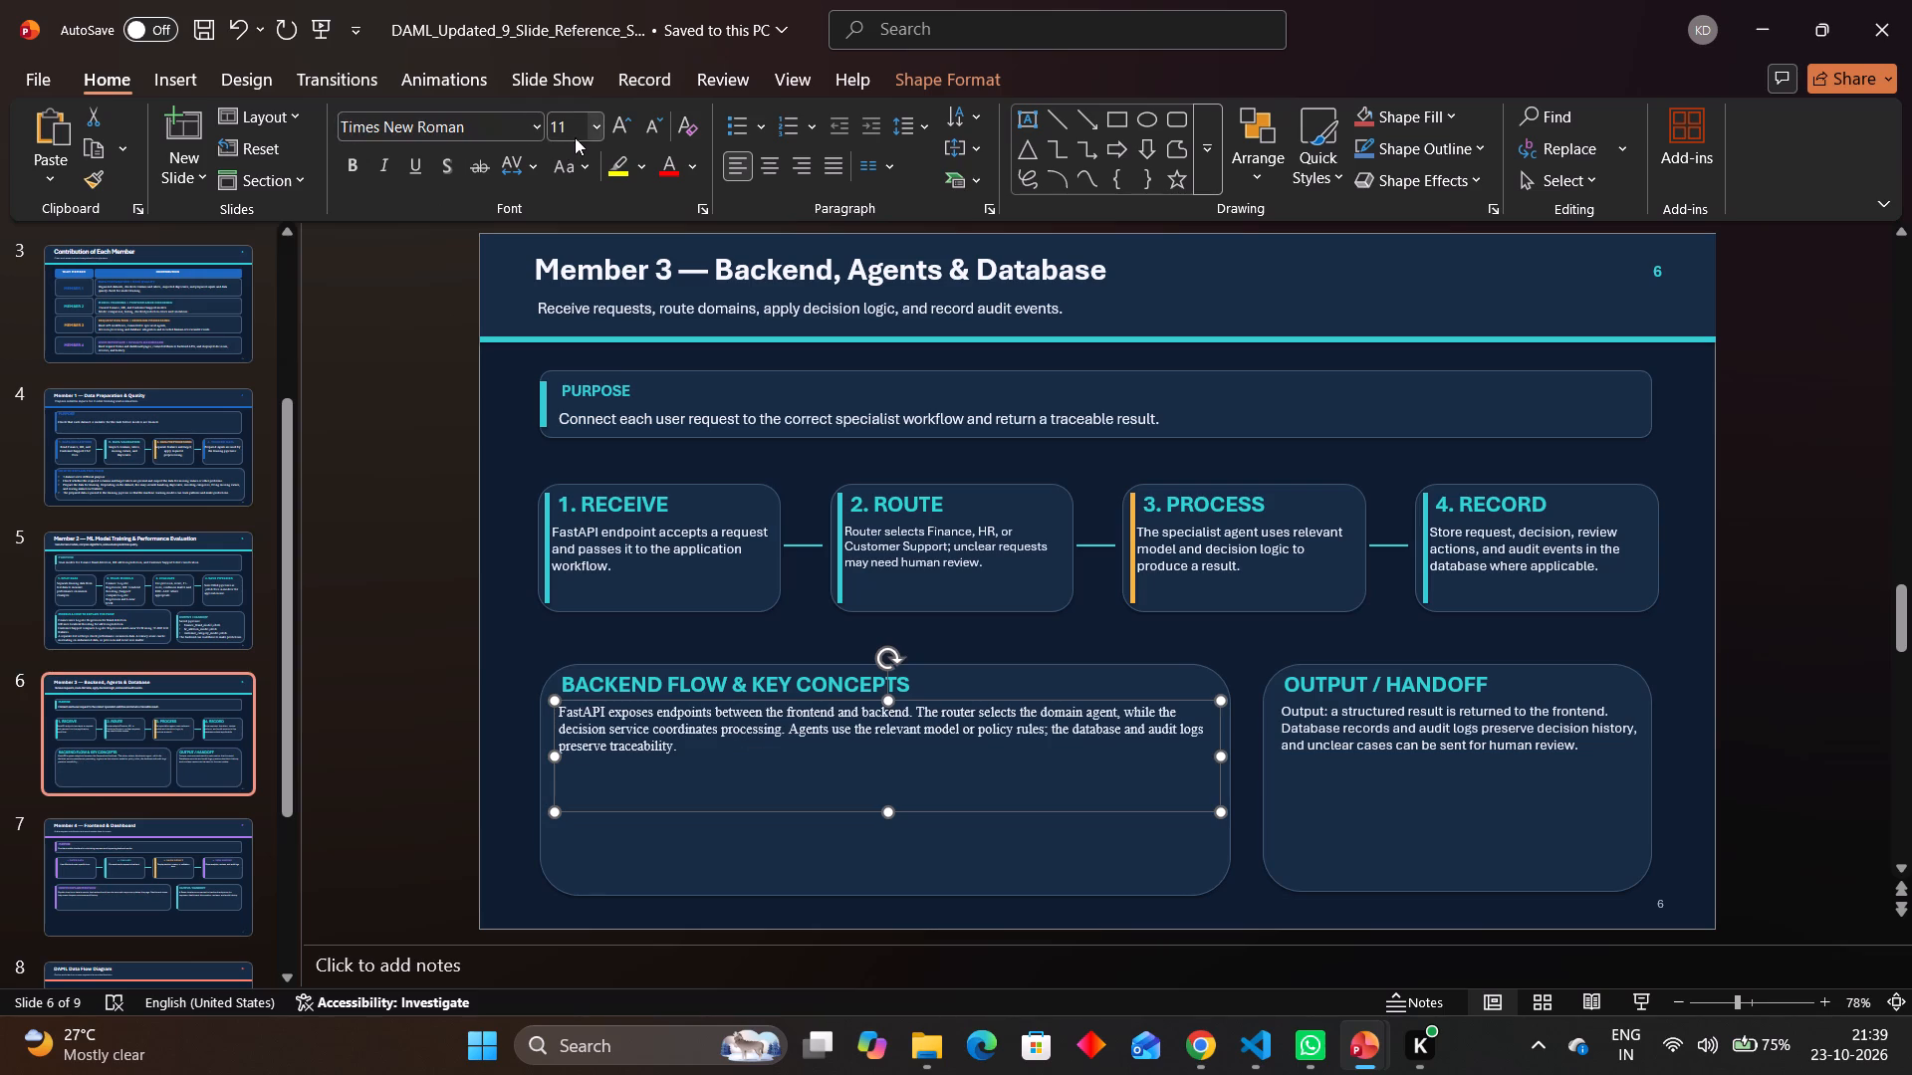
left_click(575, 132)
type("15")
key("Return")
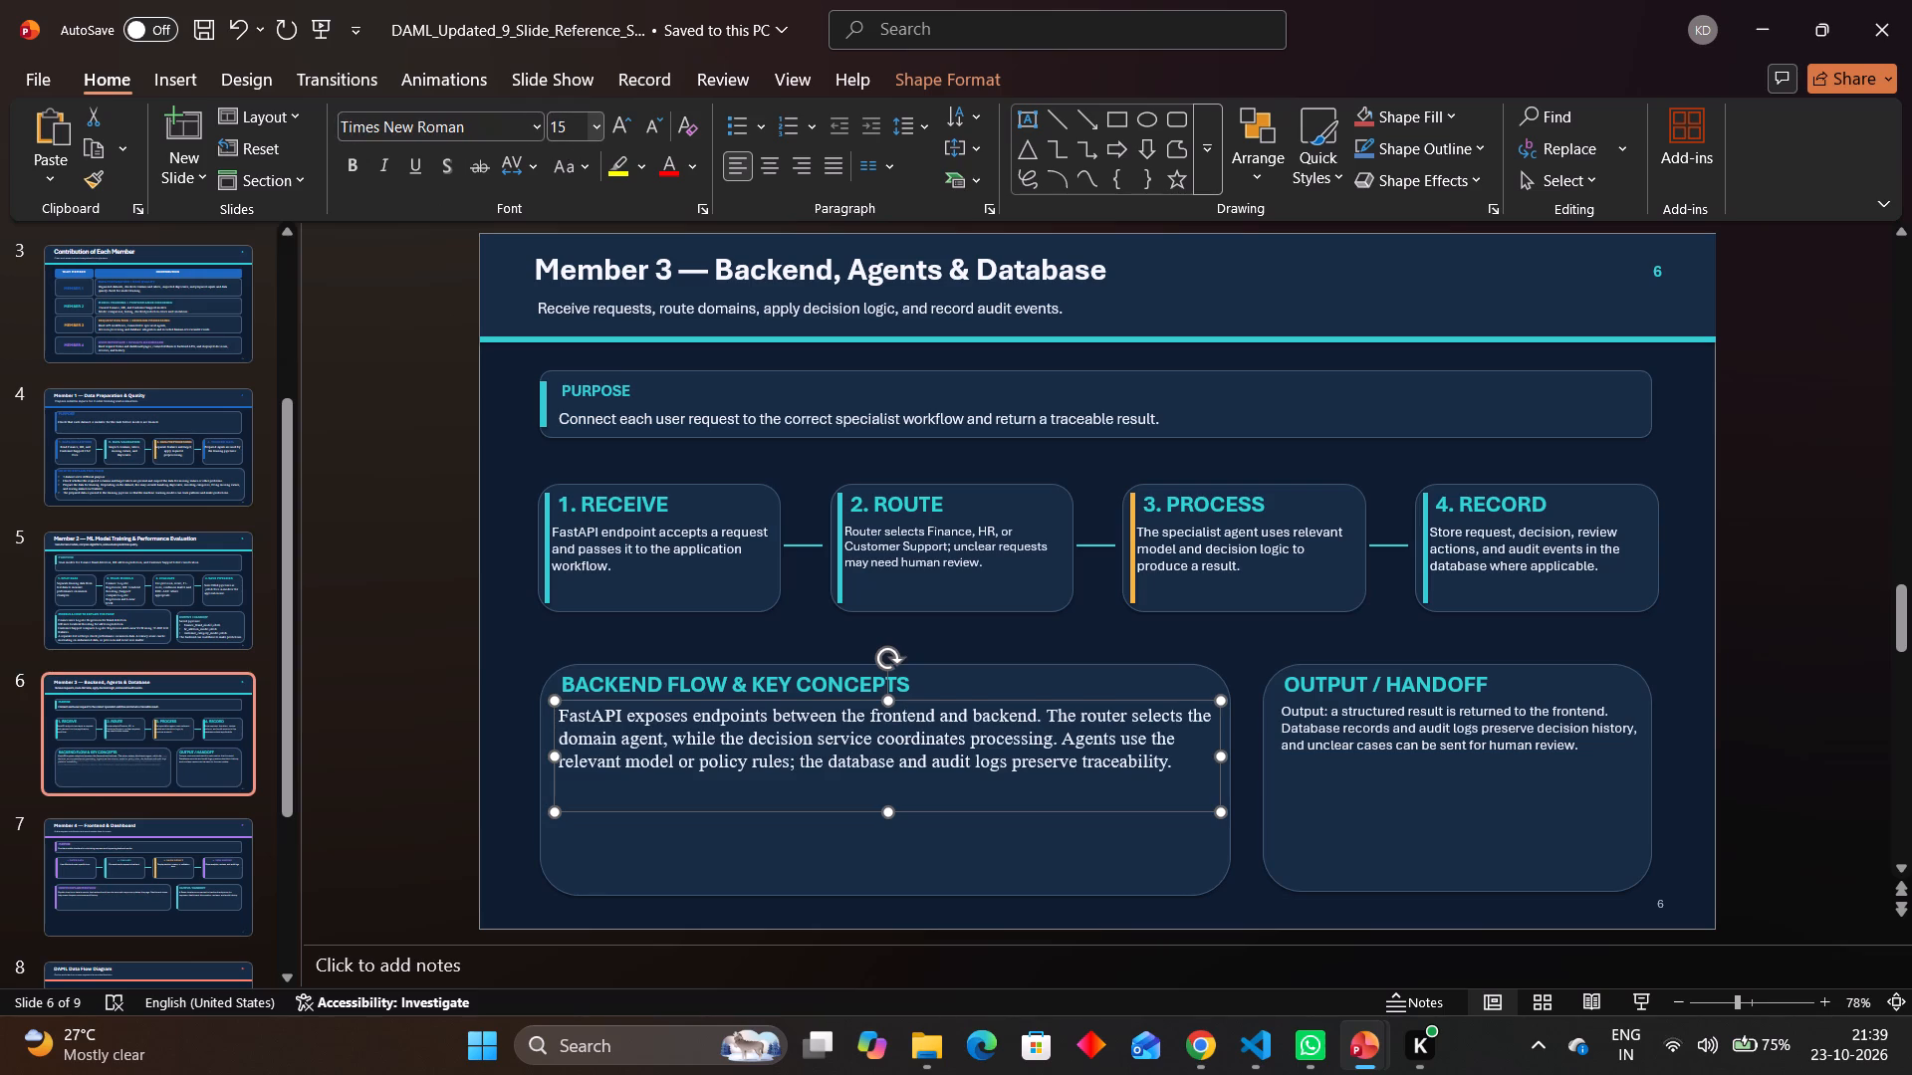
Set the Output / Handoff body text to Times New Roman, size 15.
left_click(1400, 766)
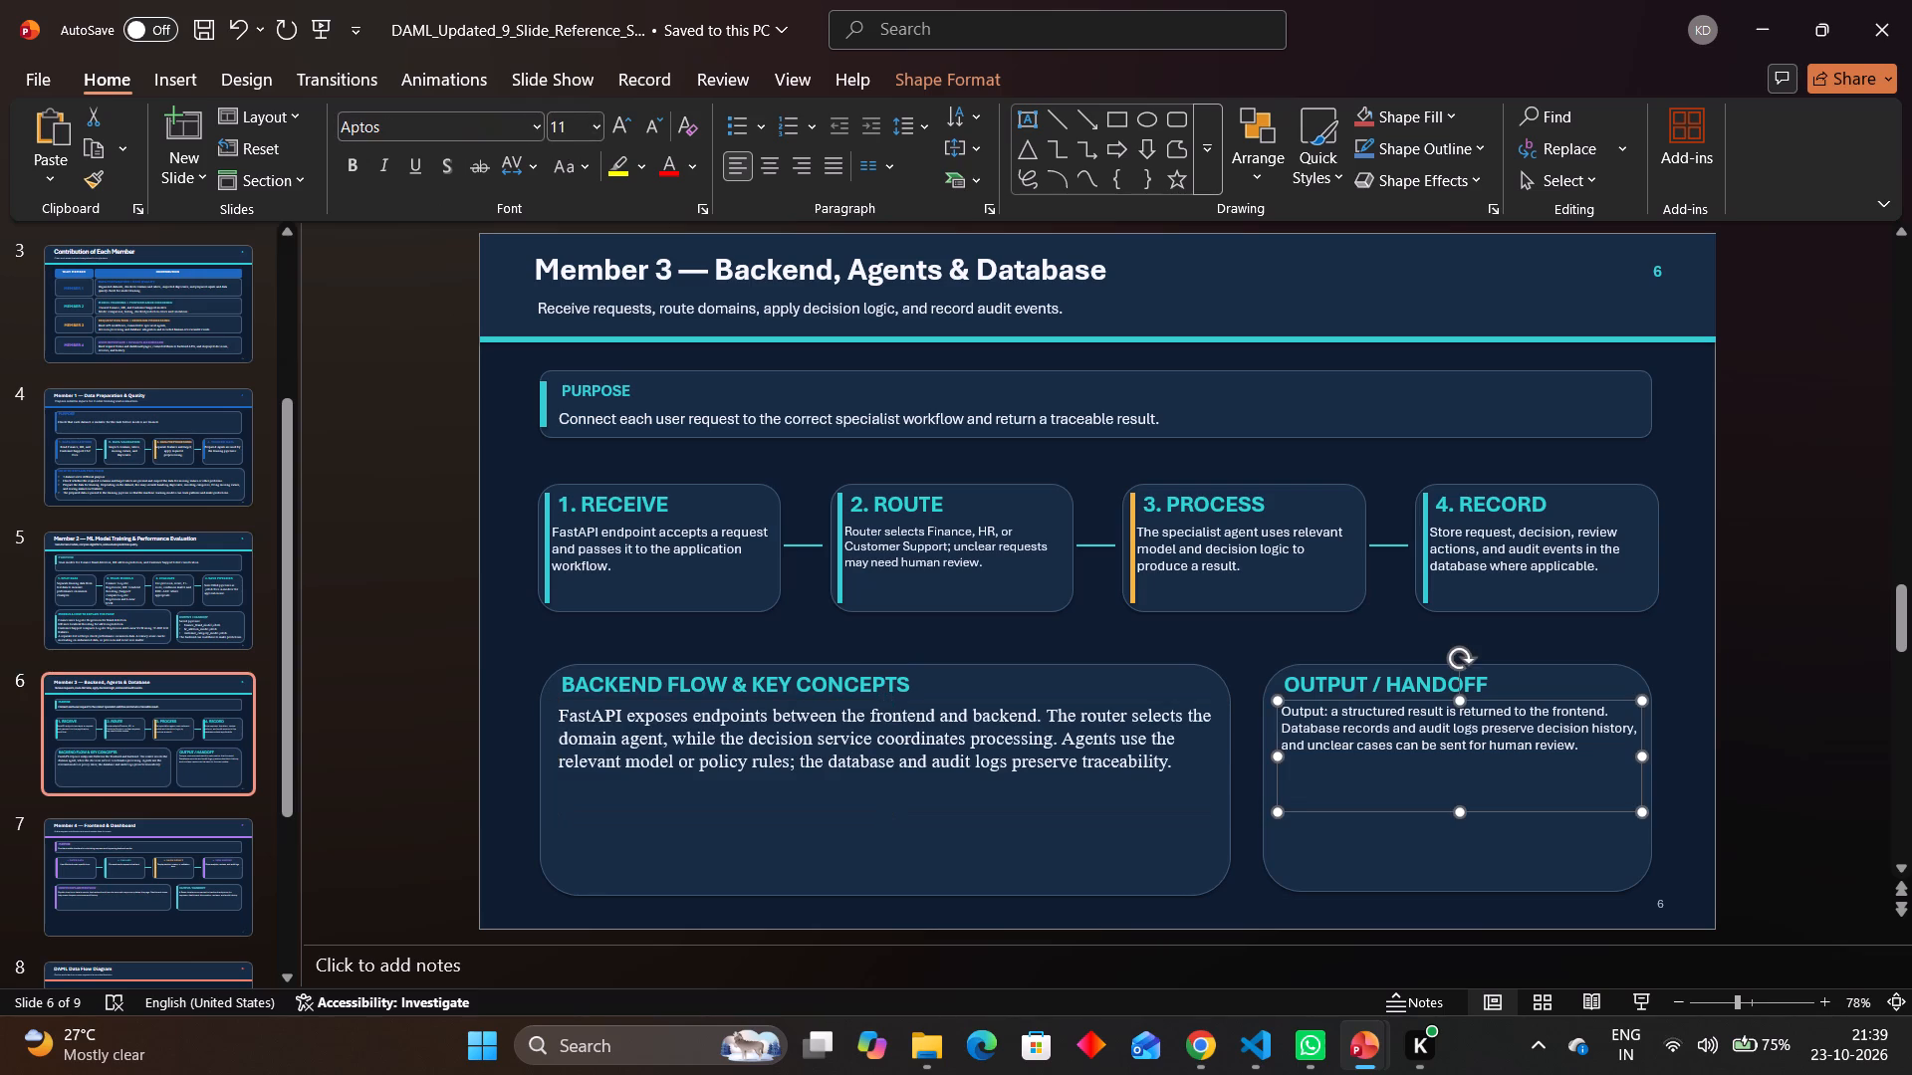
left_click(442, 123)
type("tim")
key("Return")
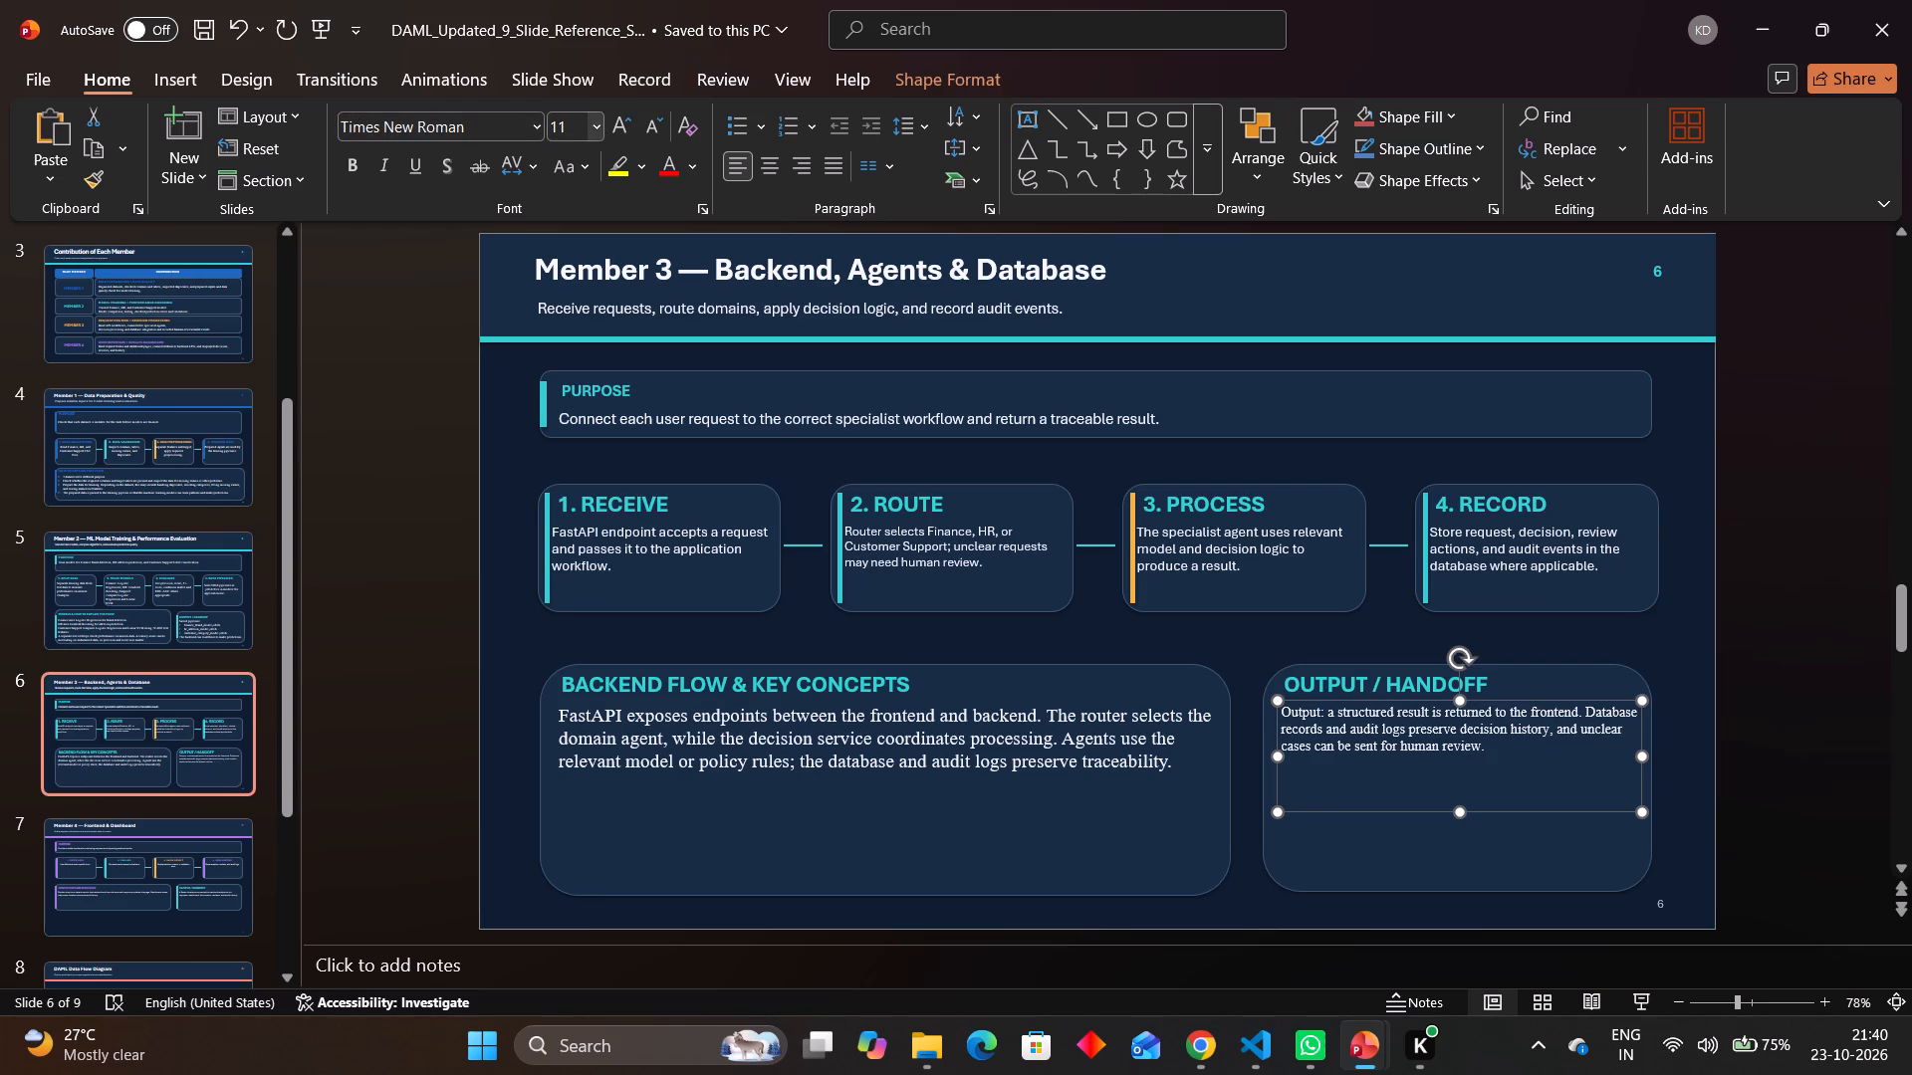
left_click(576, 130)
type("14")
key("BackSpace")
key("5")
key("Return")
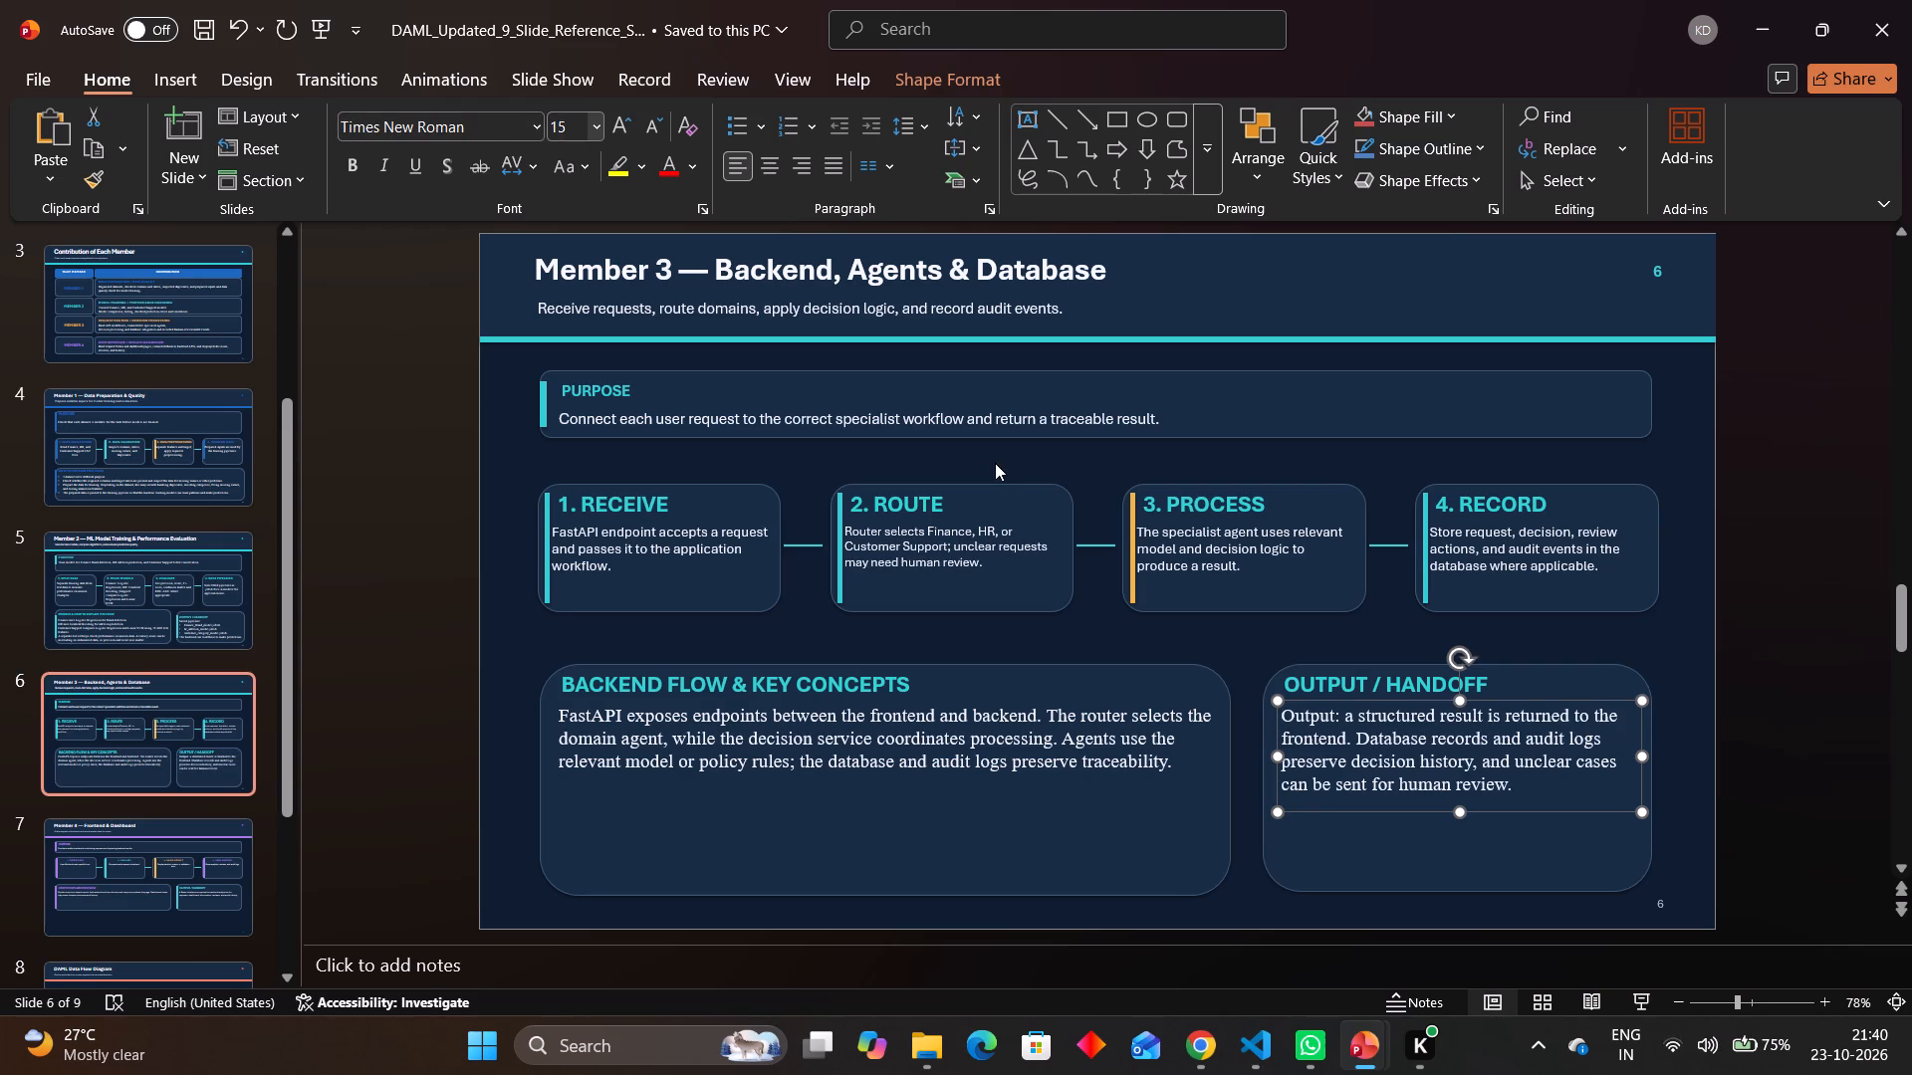
Make the Purpose box's background shape slightly taller by extending its bottom edge.
left_click(562, 440)
left_click_drag(1092, 437, 1096, 459)
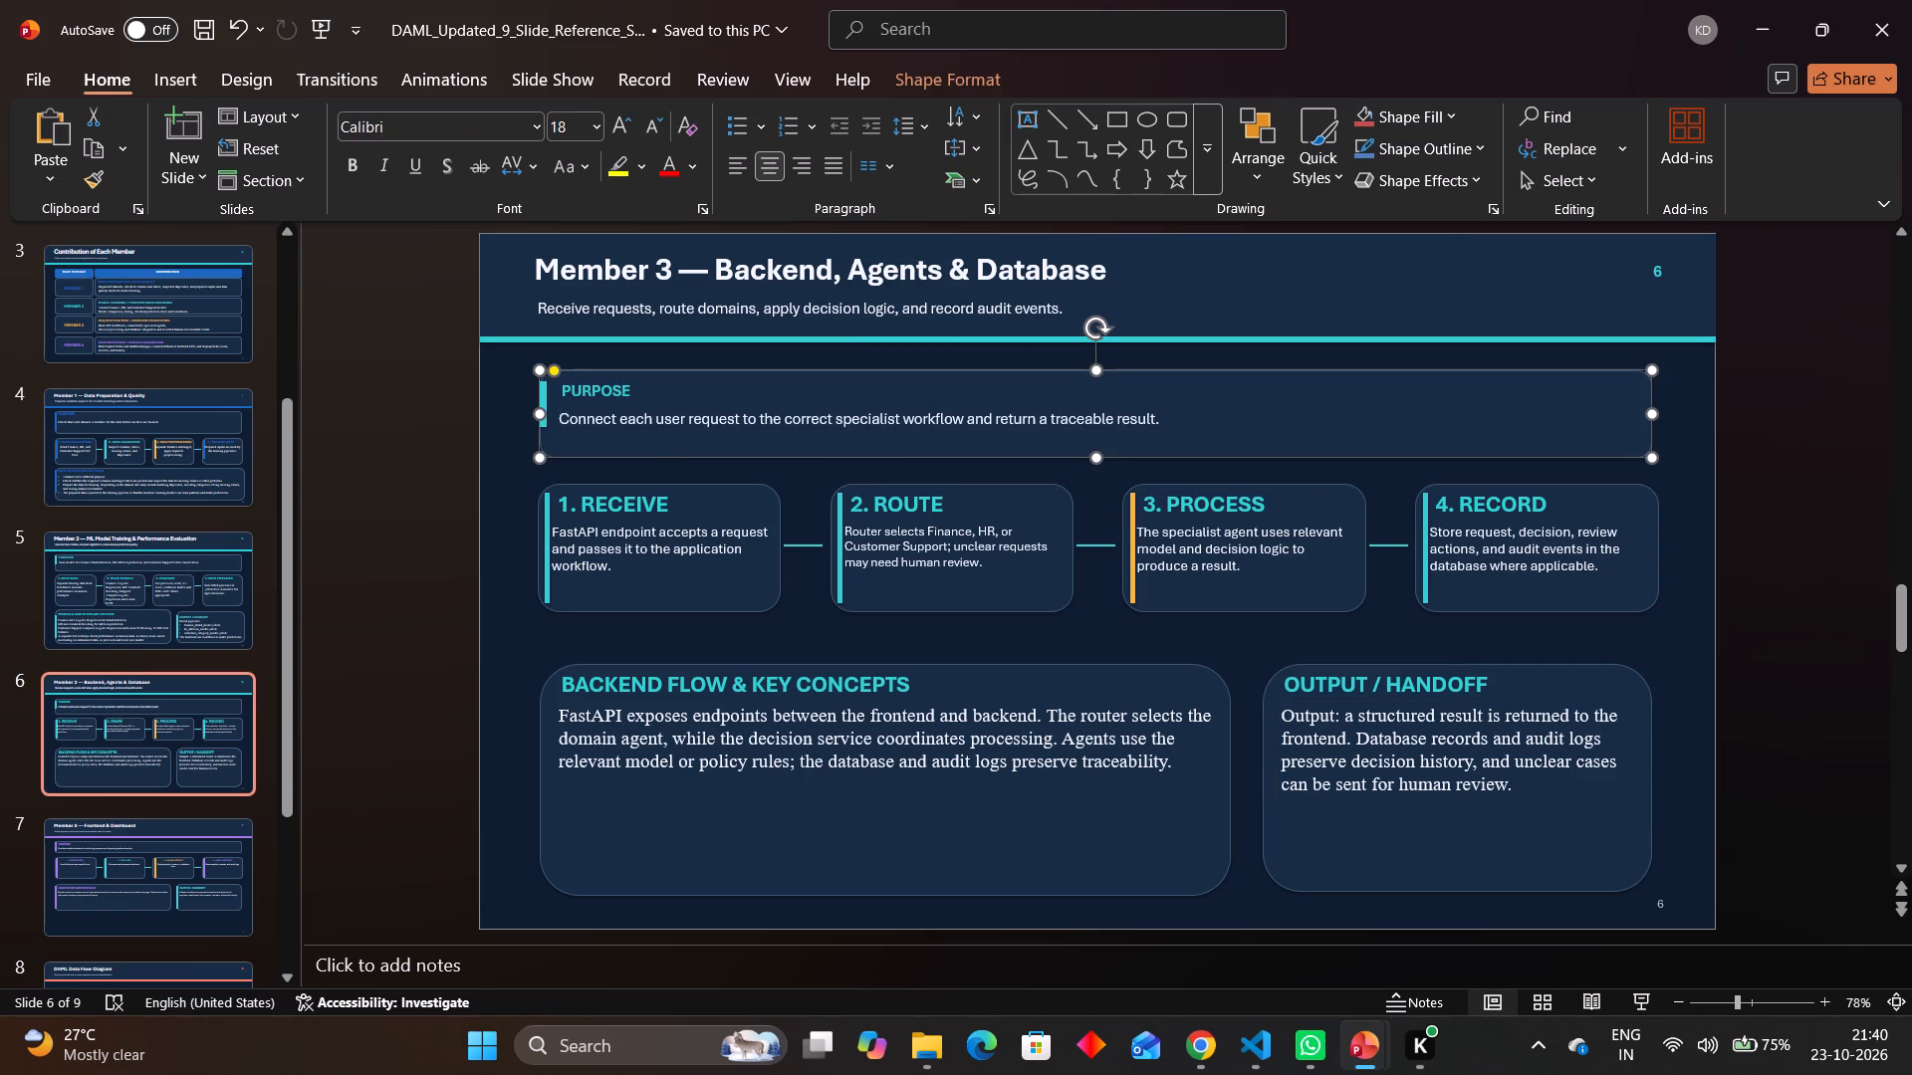
Extend the Receive, Route, Process and Record background boxes downward to just above the lower row of boxes.
left_click(742, 614)
left_click_drag(659, 616, 657, 651)
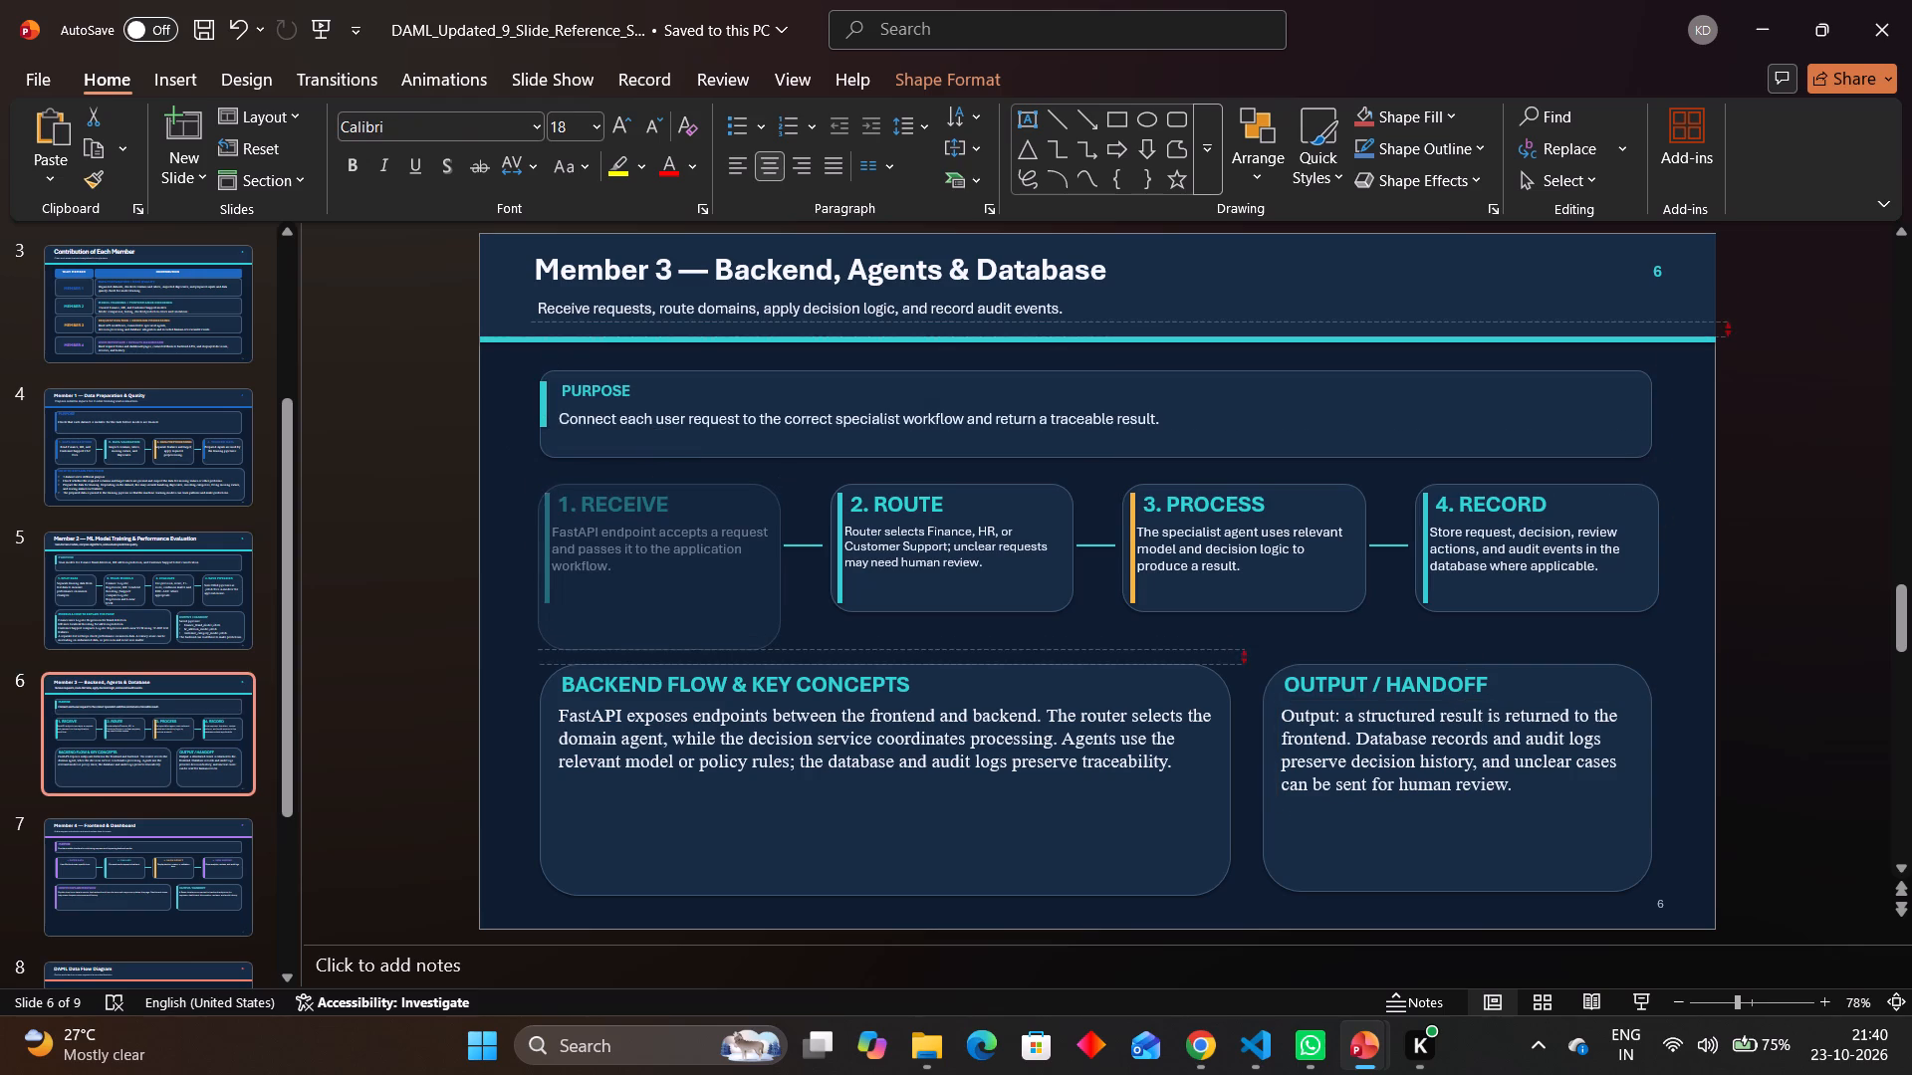
left_click_drag(657, 651, 657, 652)
left_click(930, 618)
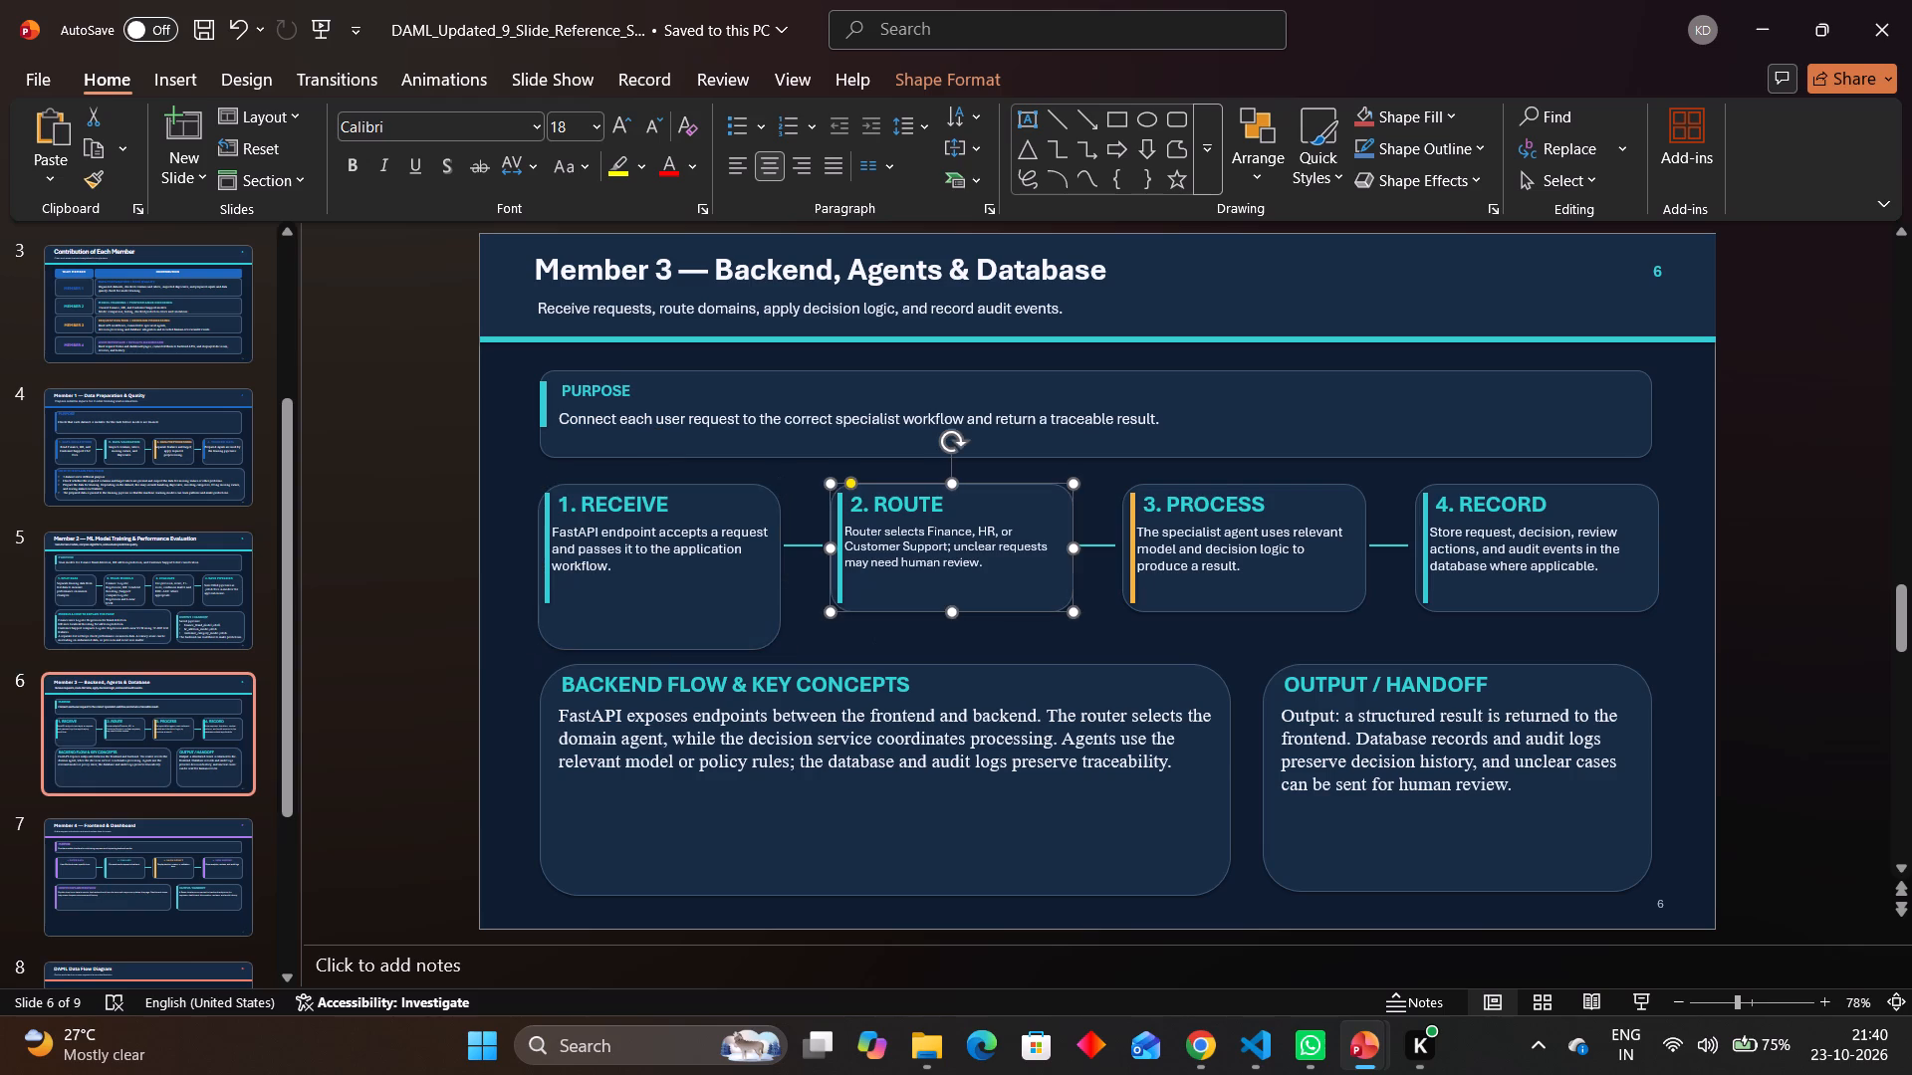
left_click_drag(952, 613, 953, 650)
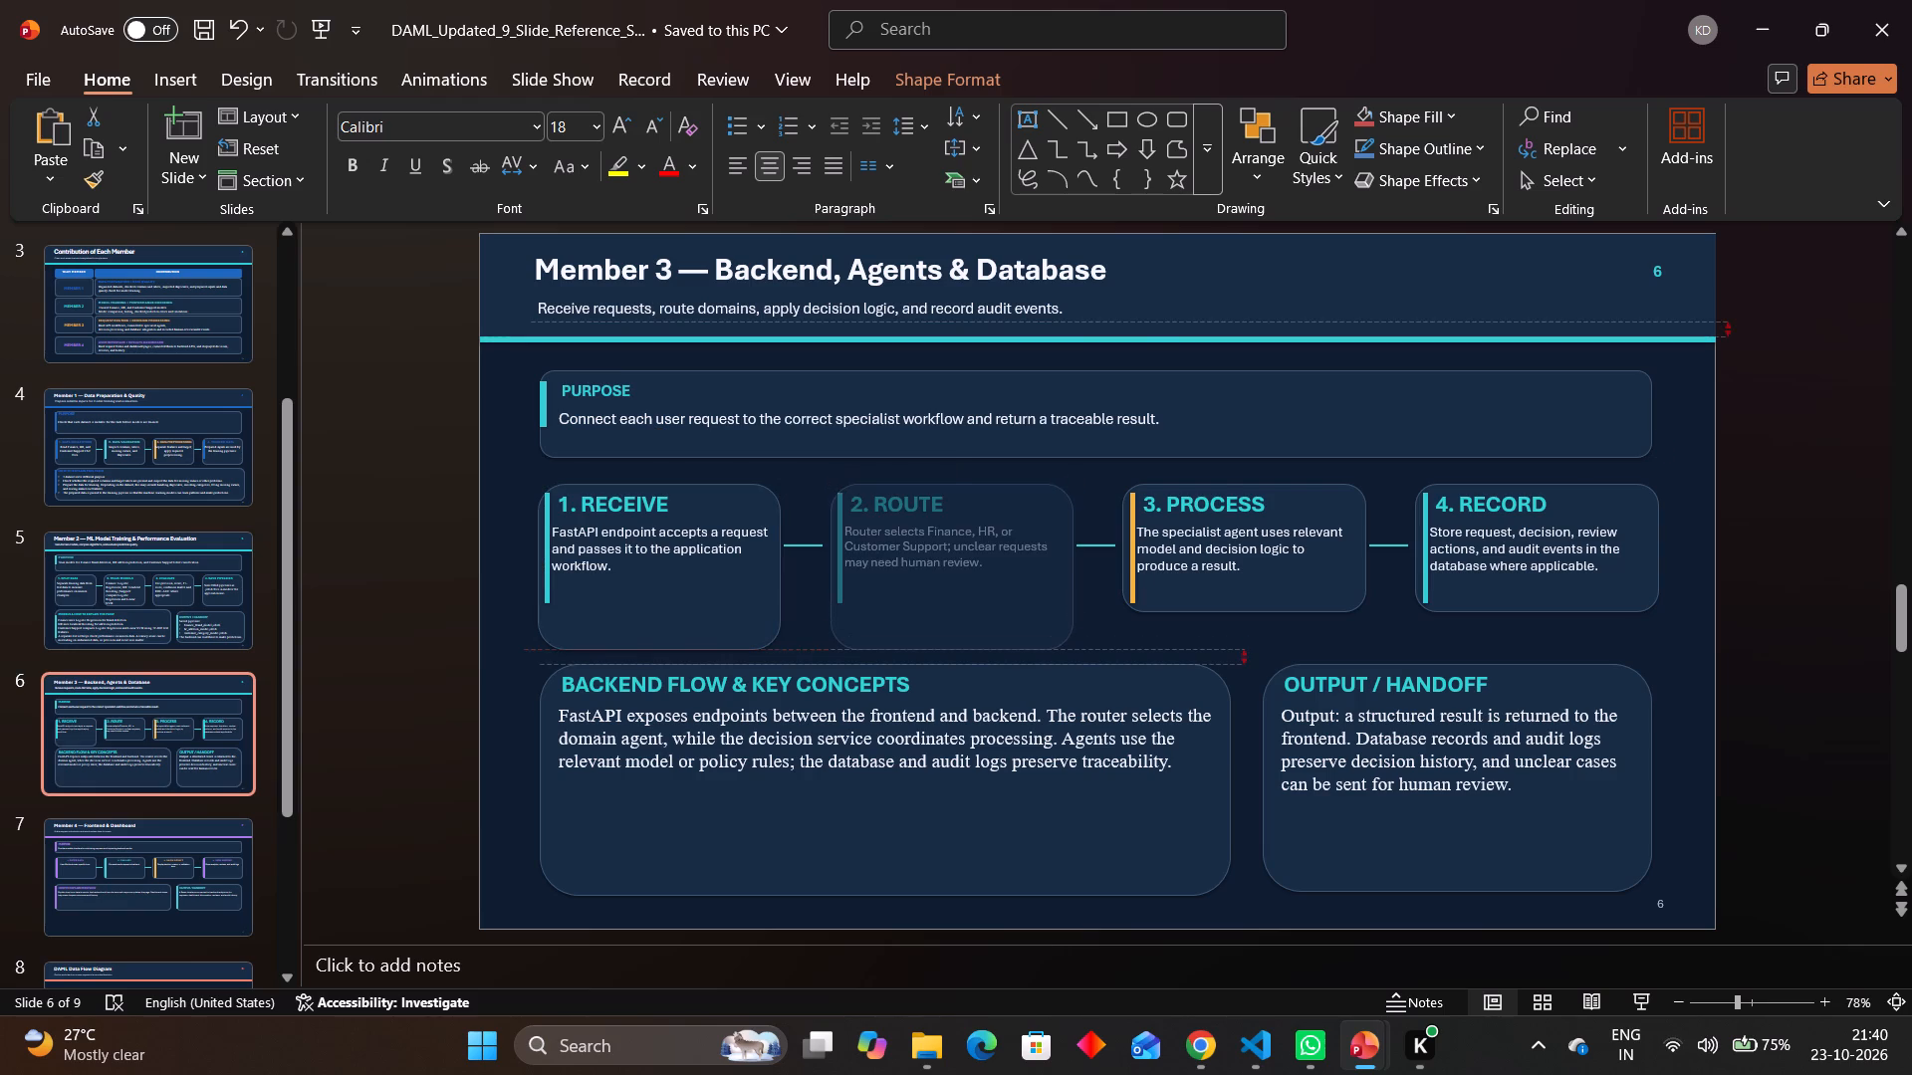
left_click_drag(953, 650, 954, 650)
left_click(1192, 615)
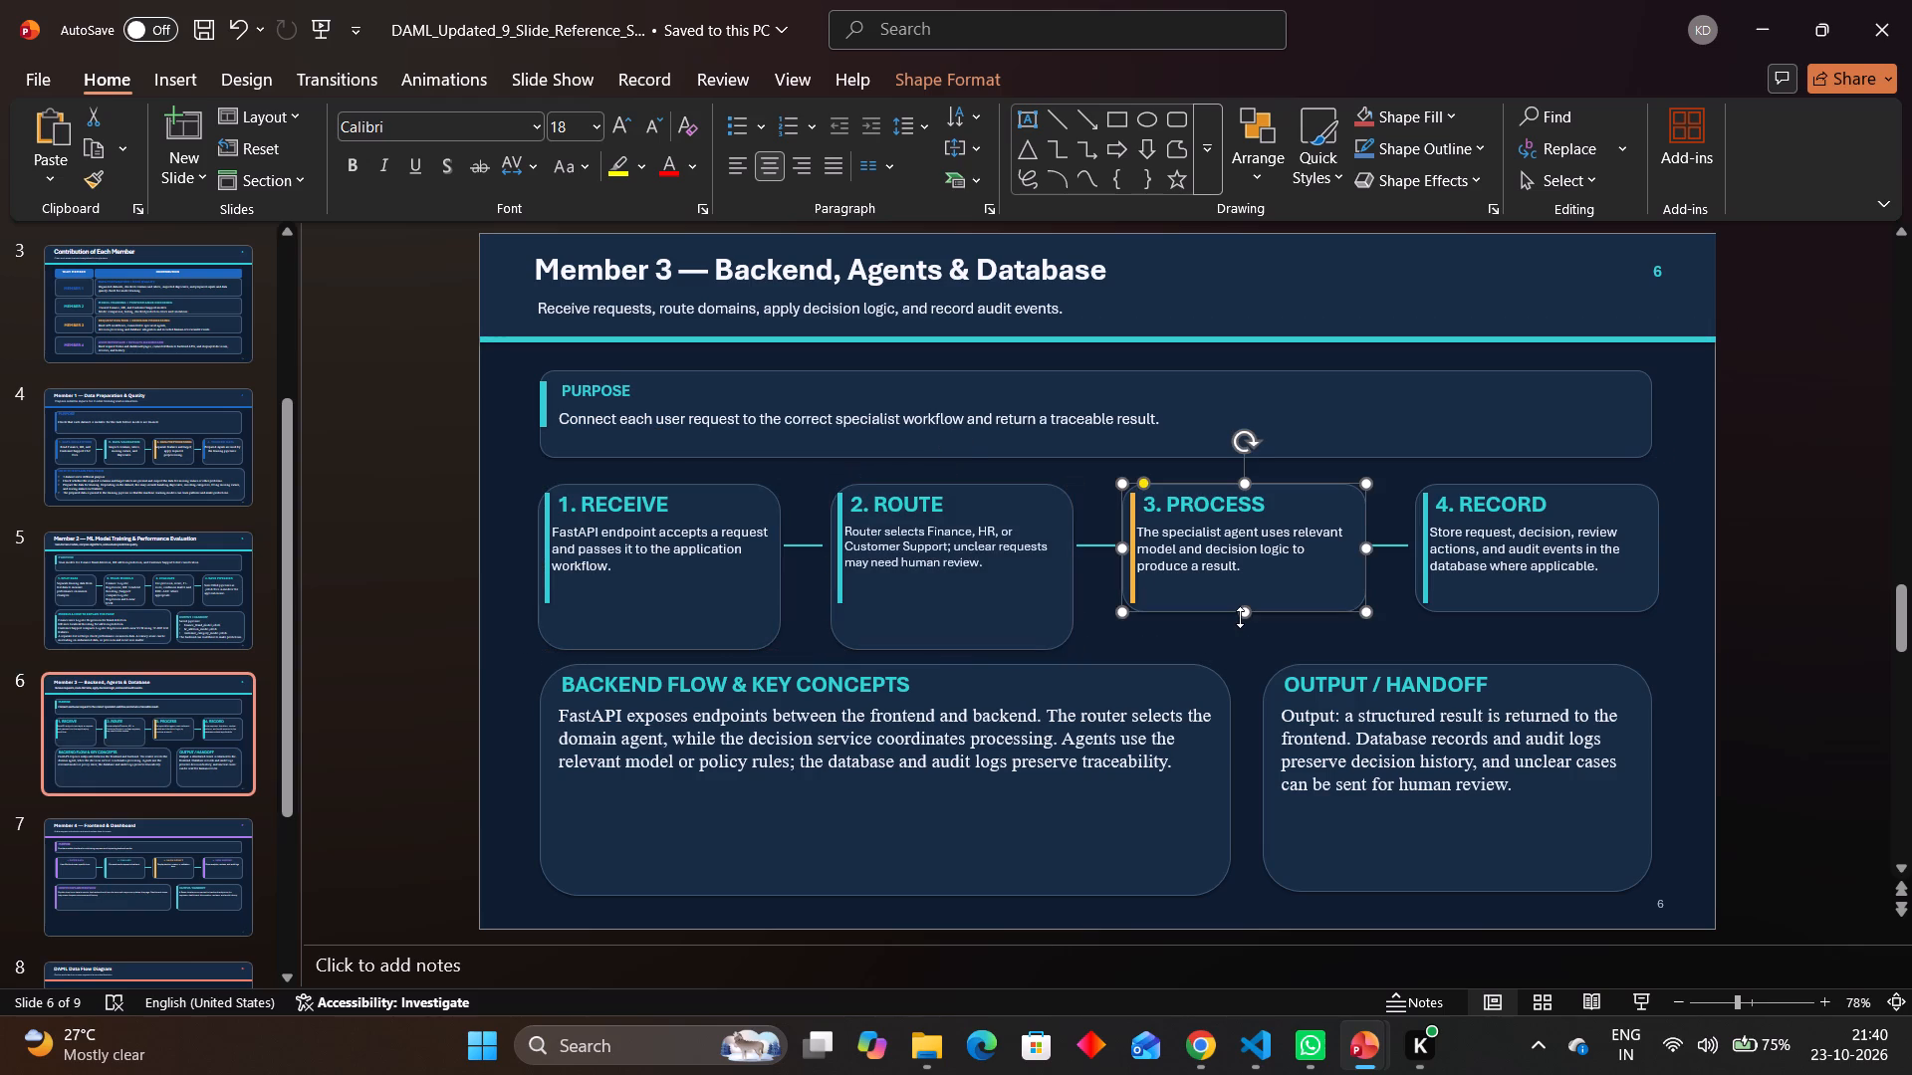
left_click_drag(1240, 617, 1240, 649)
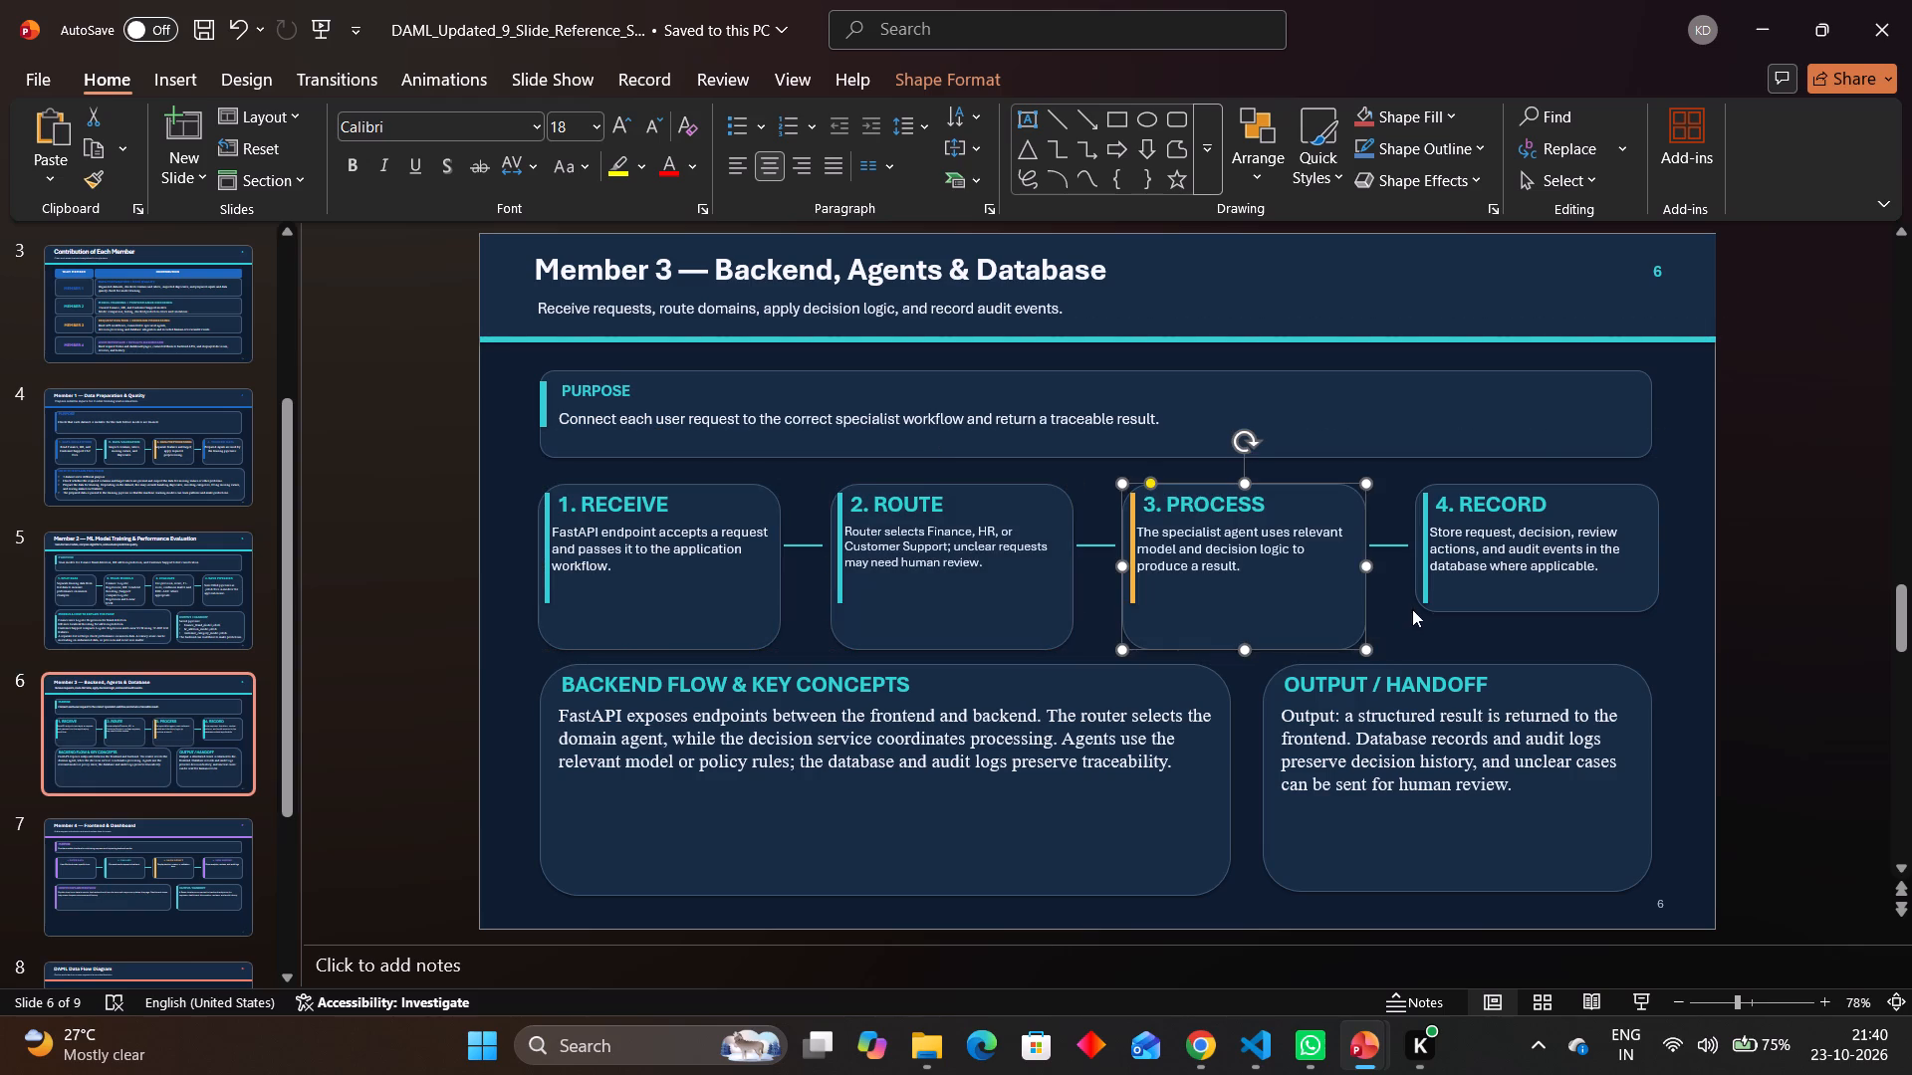
left_click(1429, 611)
left_click_drag(1536, 614, 1542, 645)
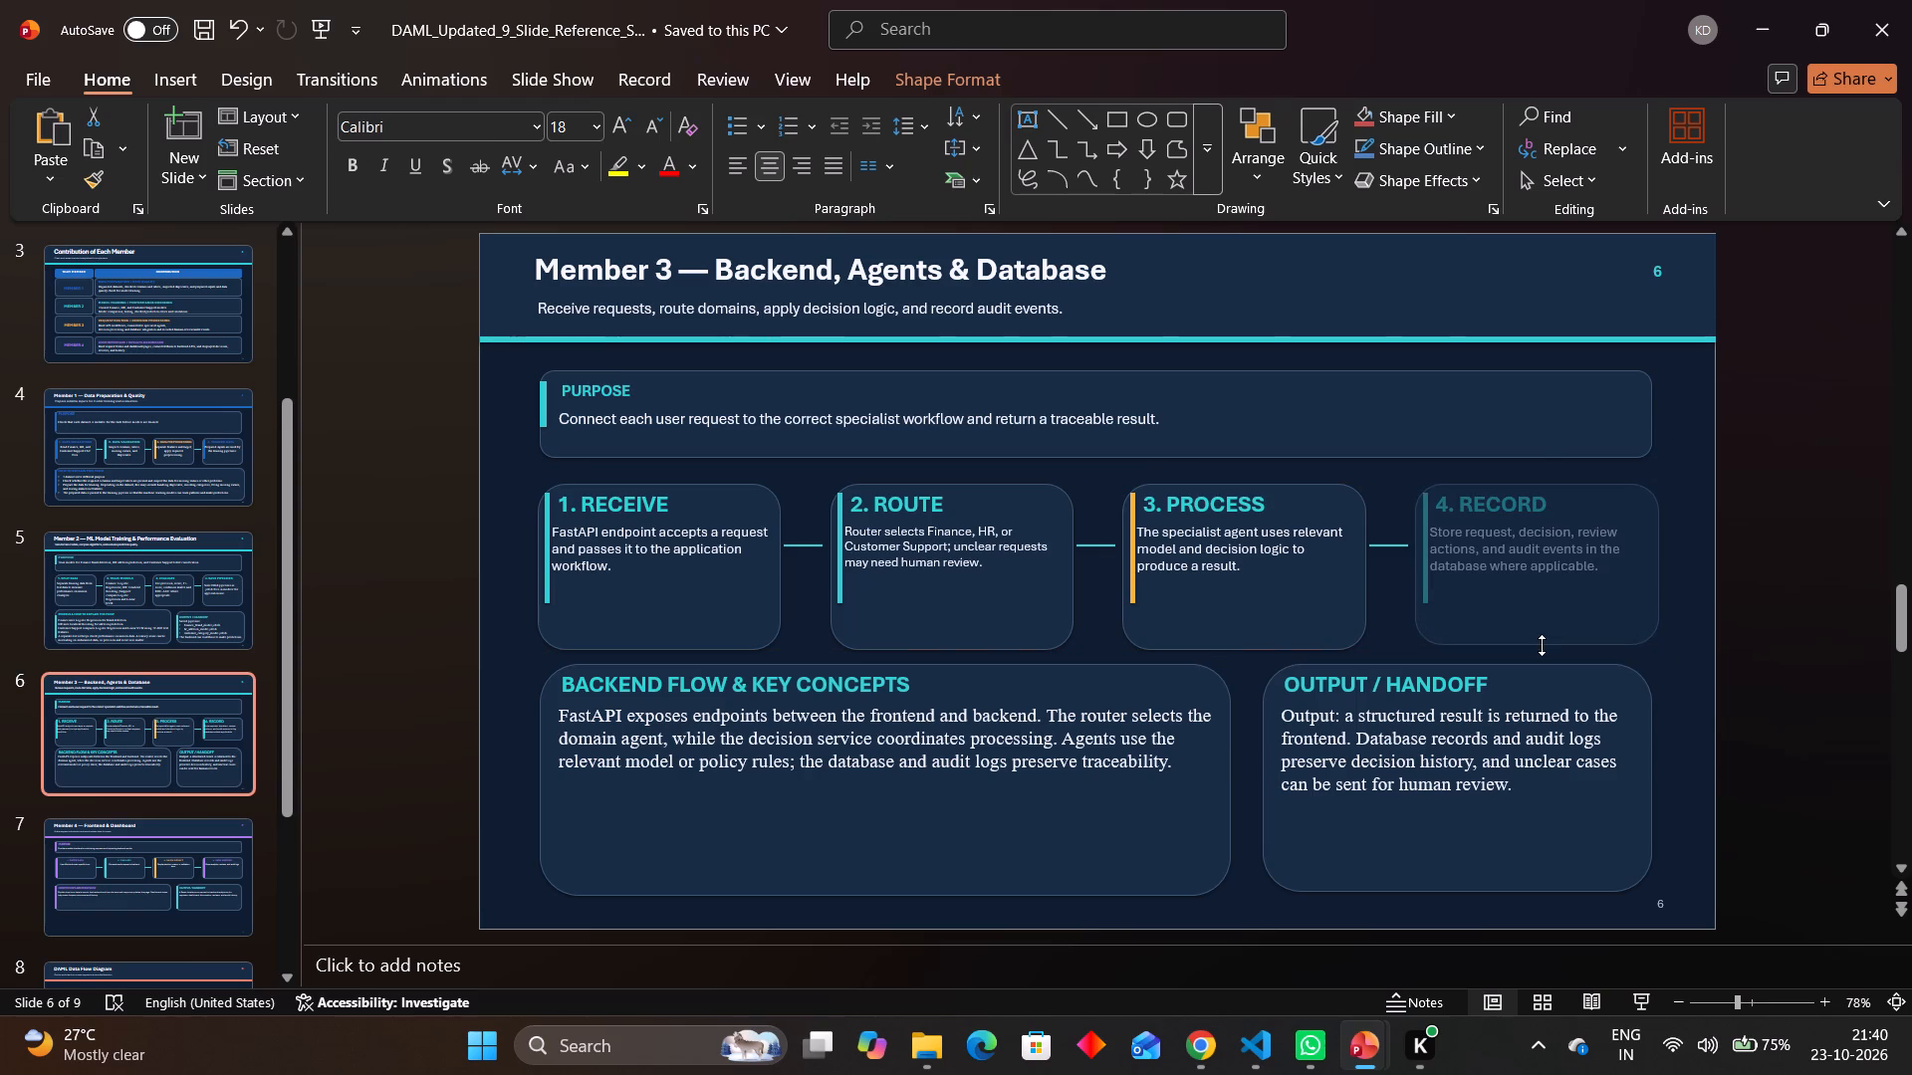
Set the body texts of the Receive, Route, Process and Record boxes together to Times New Roman, size 15.
left_click_drag(478, 499, 1437, 622)
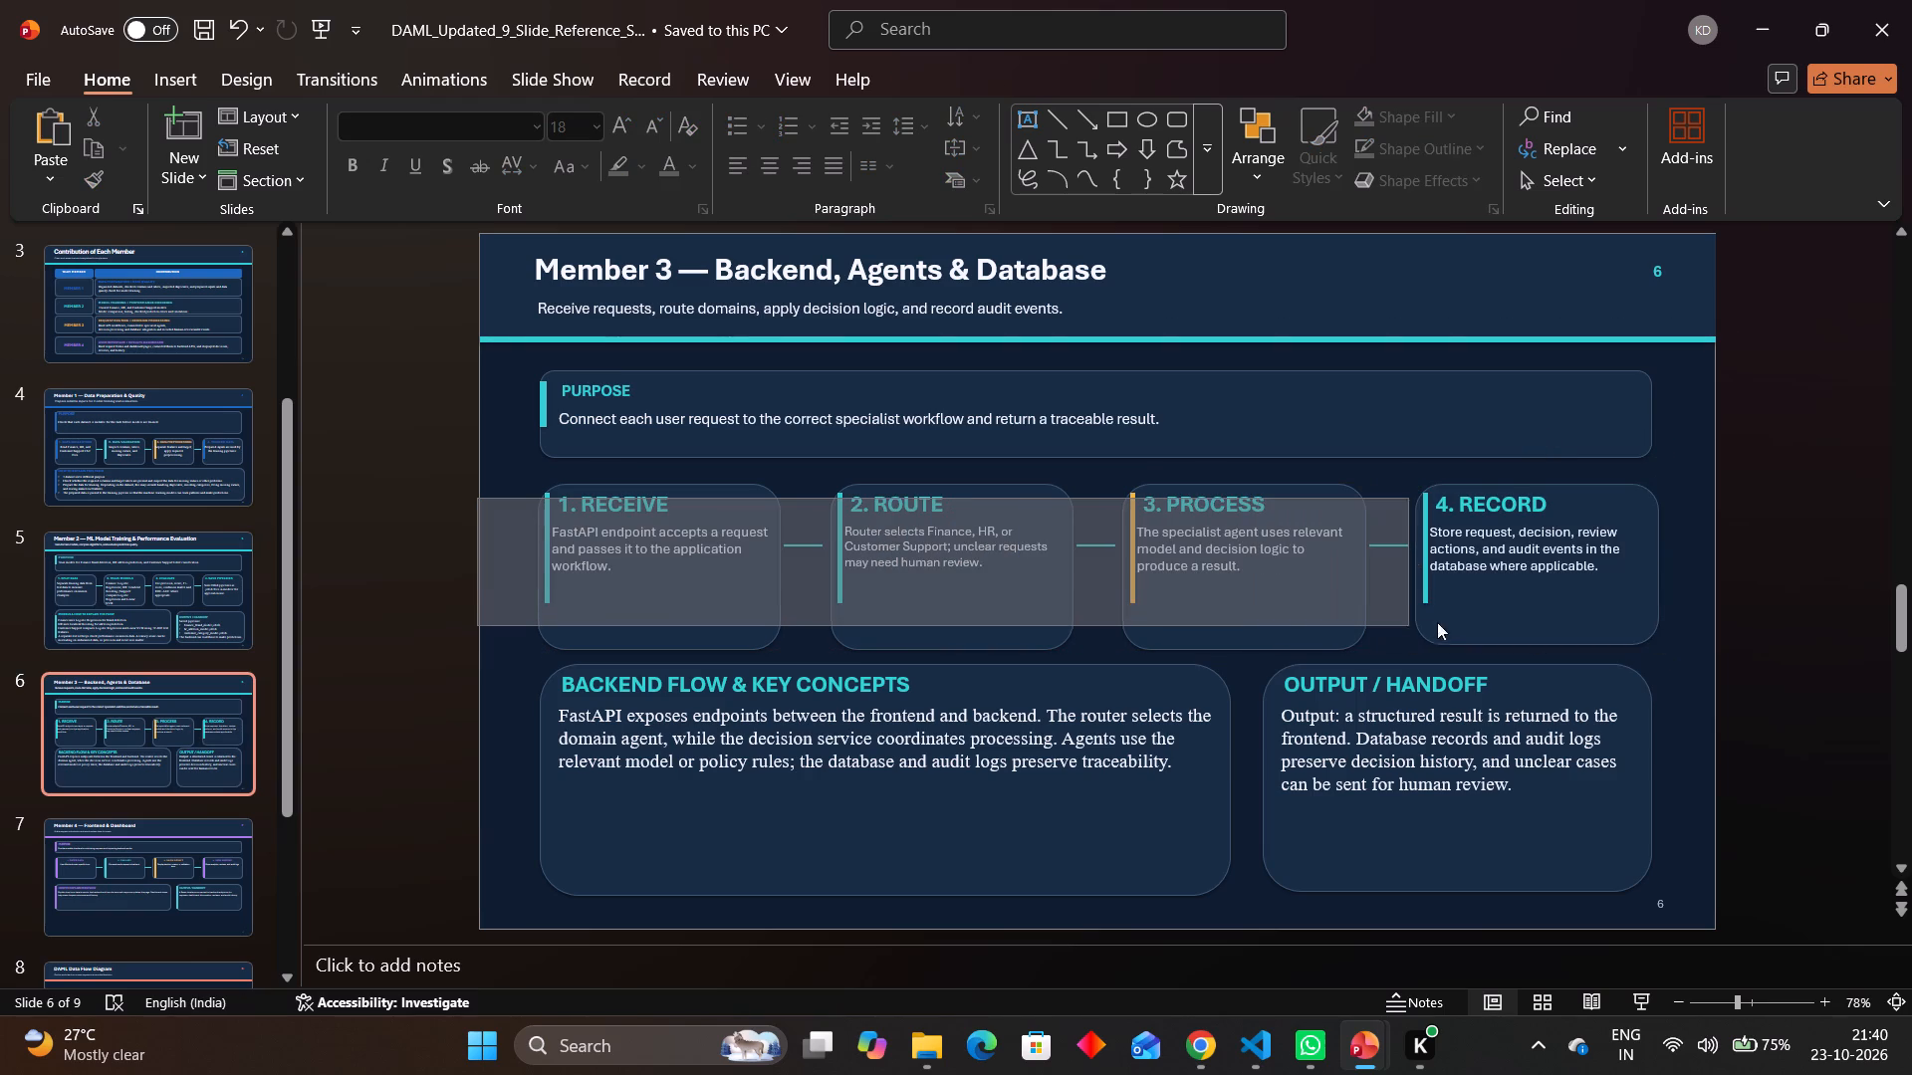
left_click_drag(1437, 622, 1730, 638)
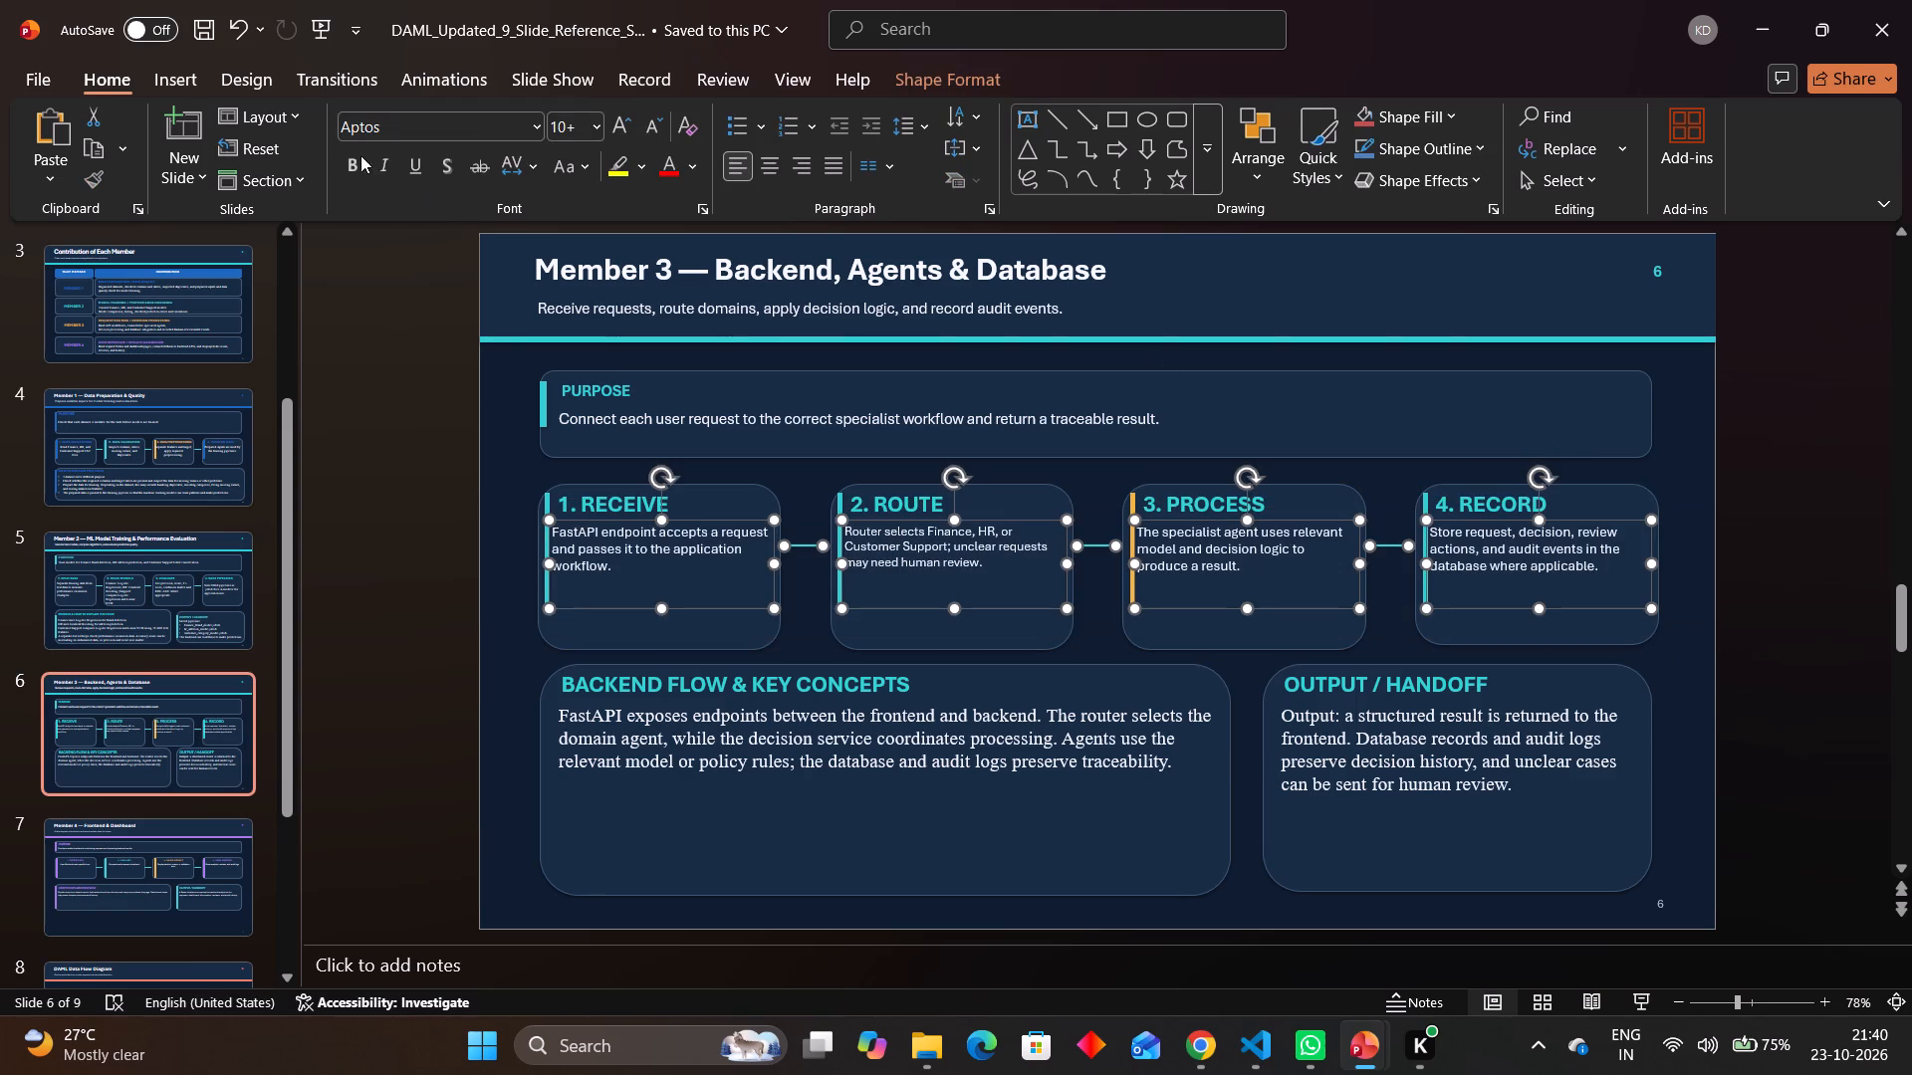
left_click(472, 125)
type("tim")
key("Return")
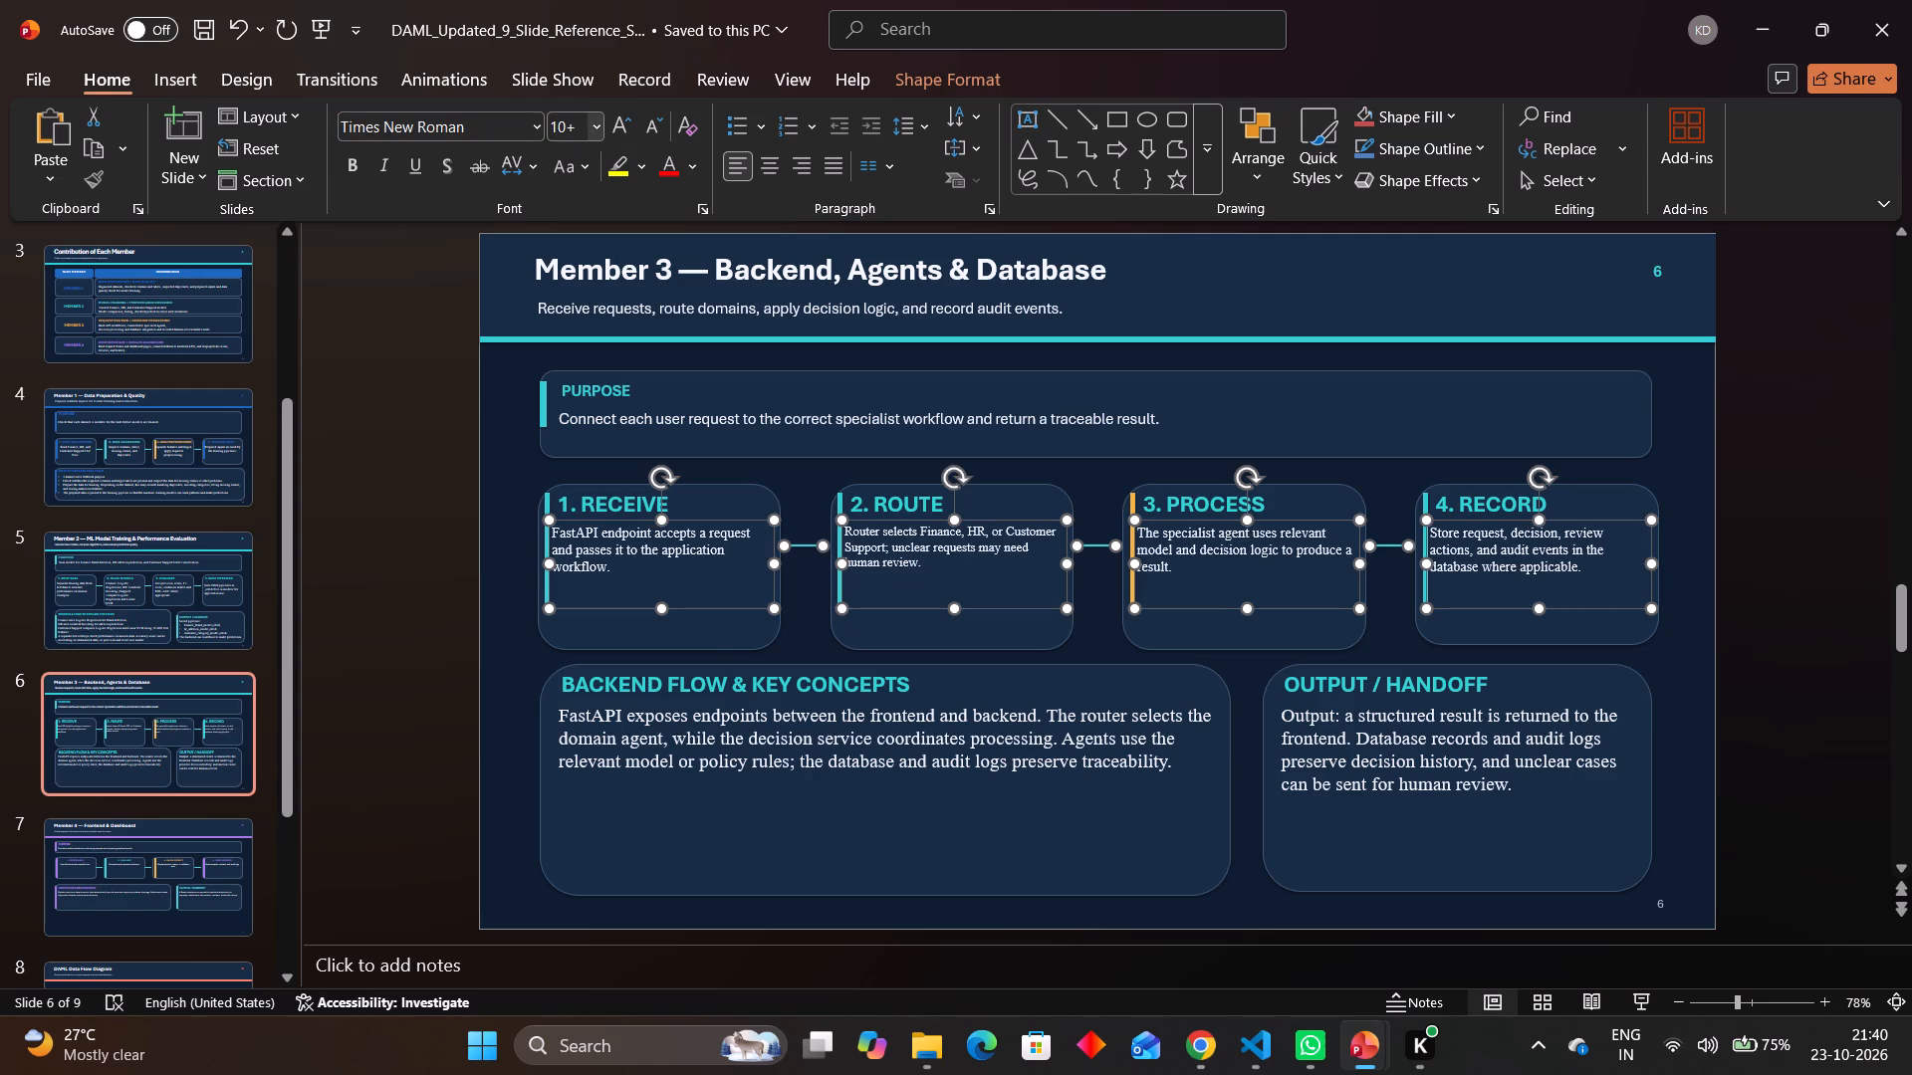
left_click(570, 125)
type("15")
key("Return")
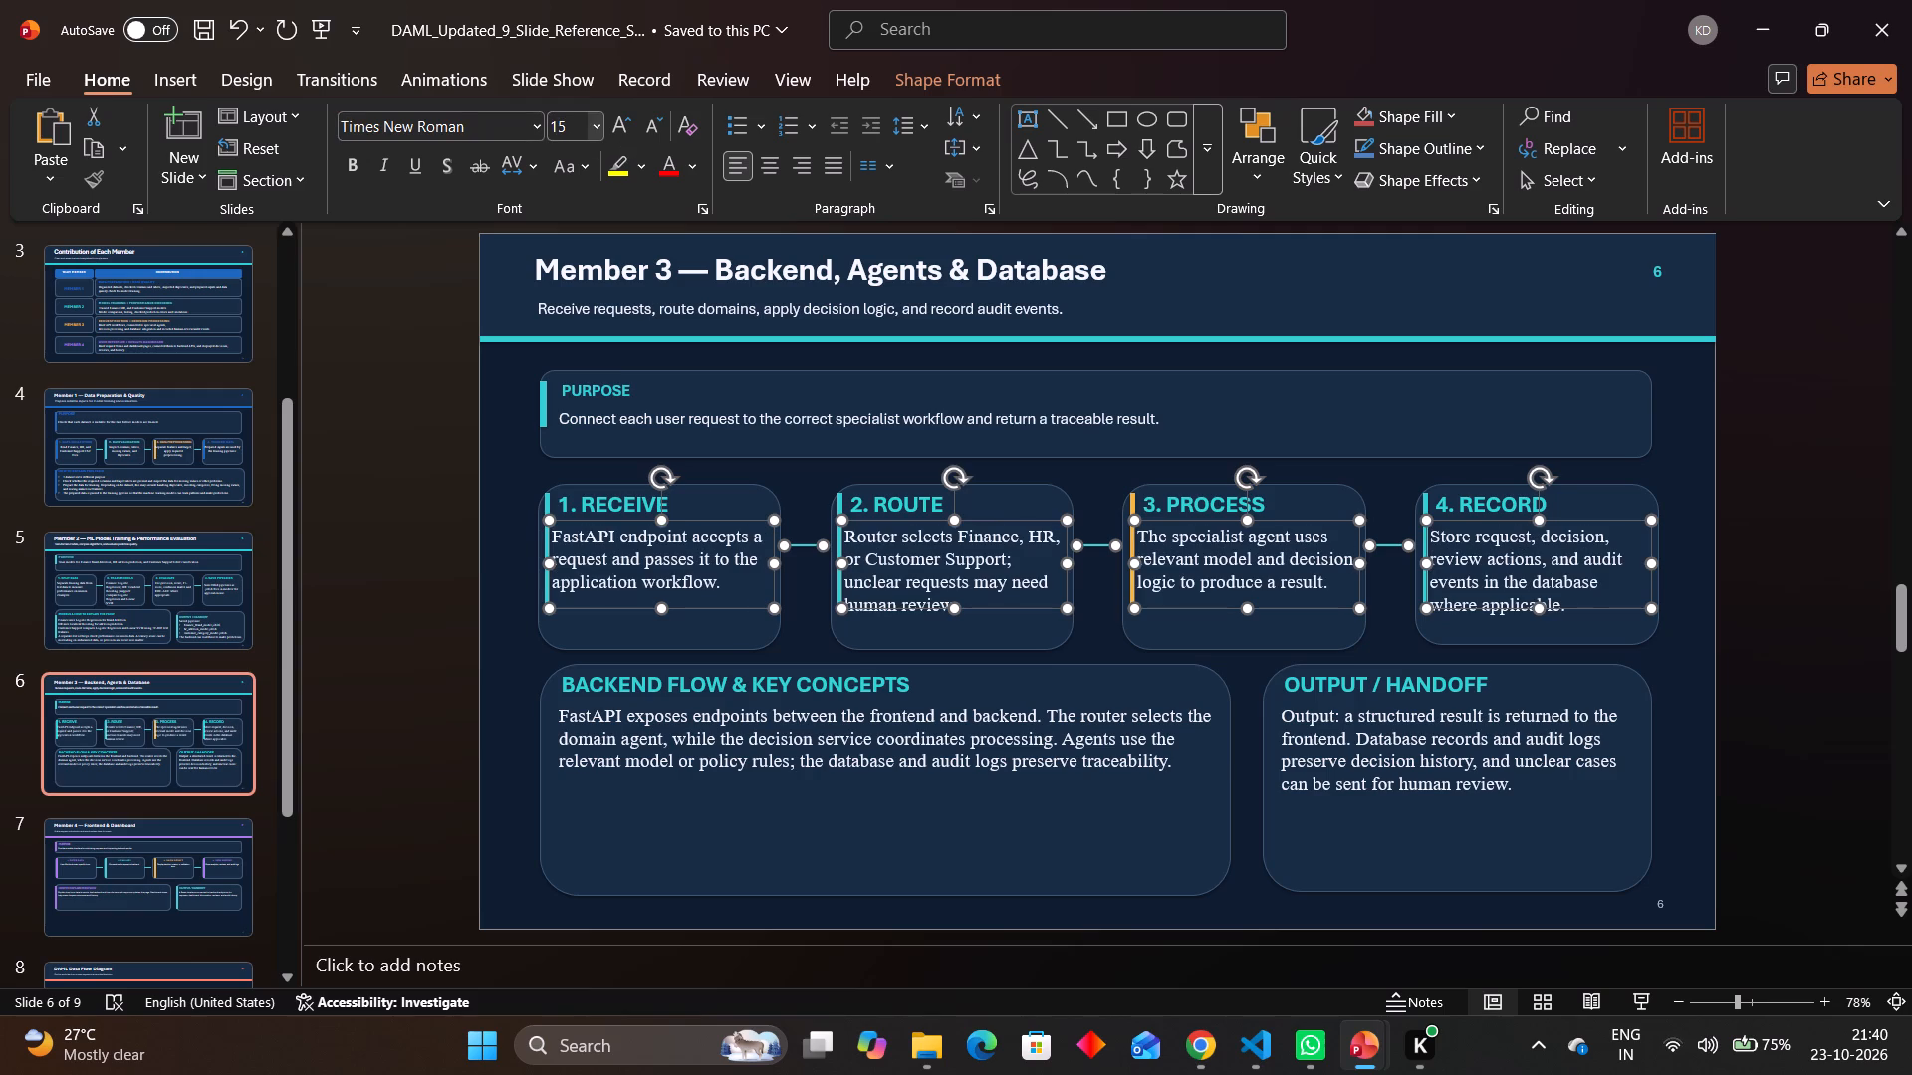
Set the PURPOSE heading to font size 16.
left_click(629, 423)
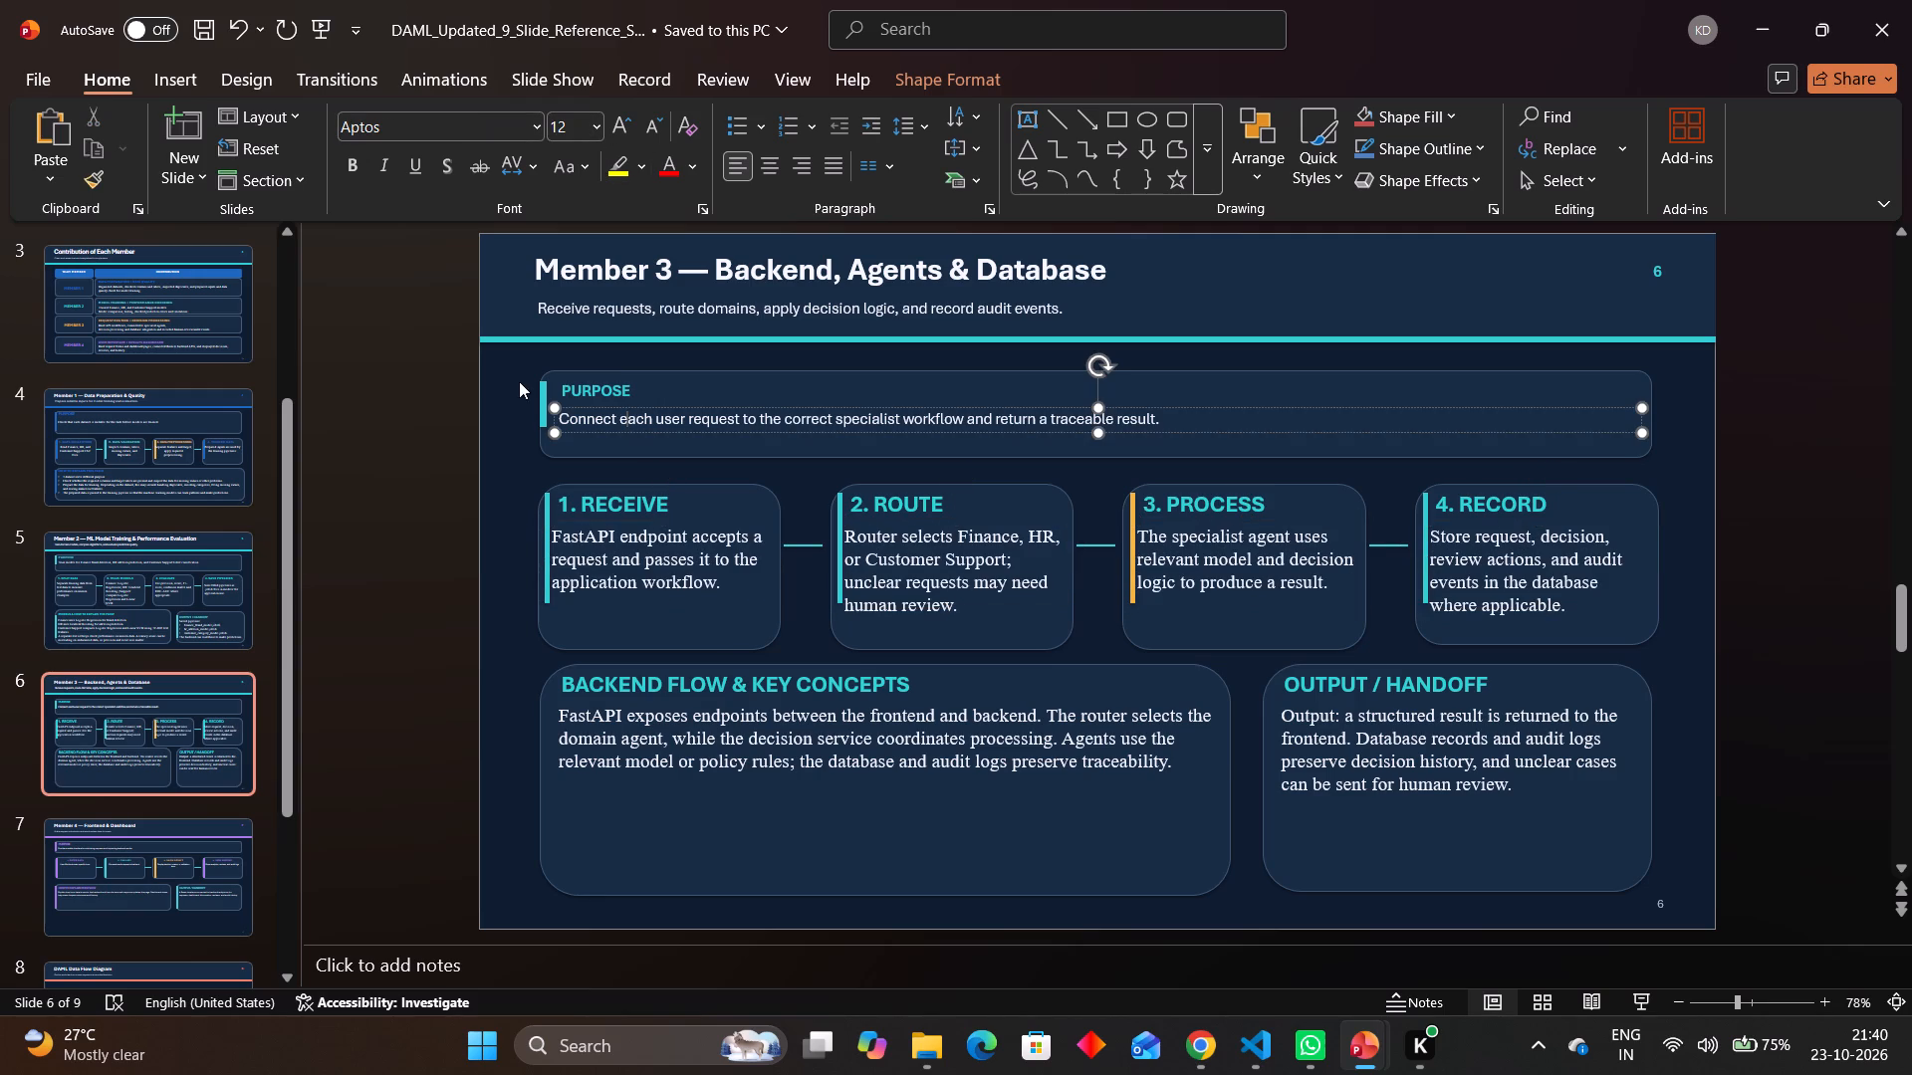
left_click_drag(509, 375, 578, 397)
left_click(661, 392)
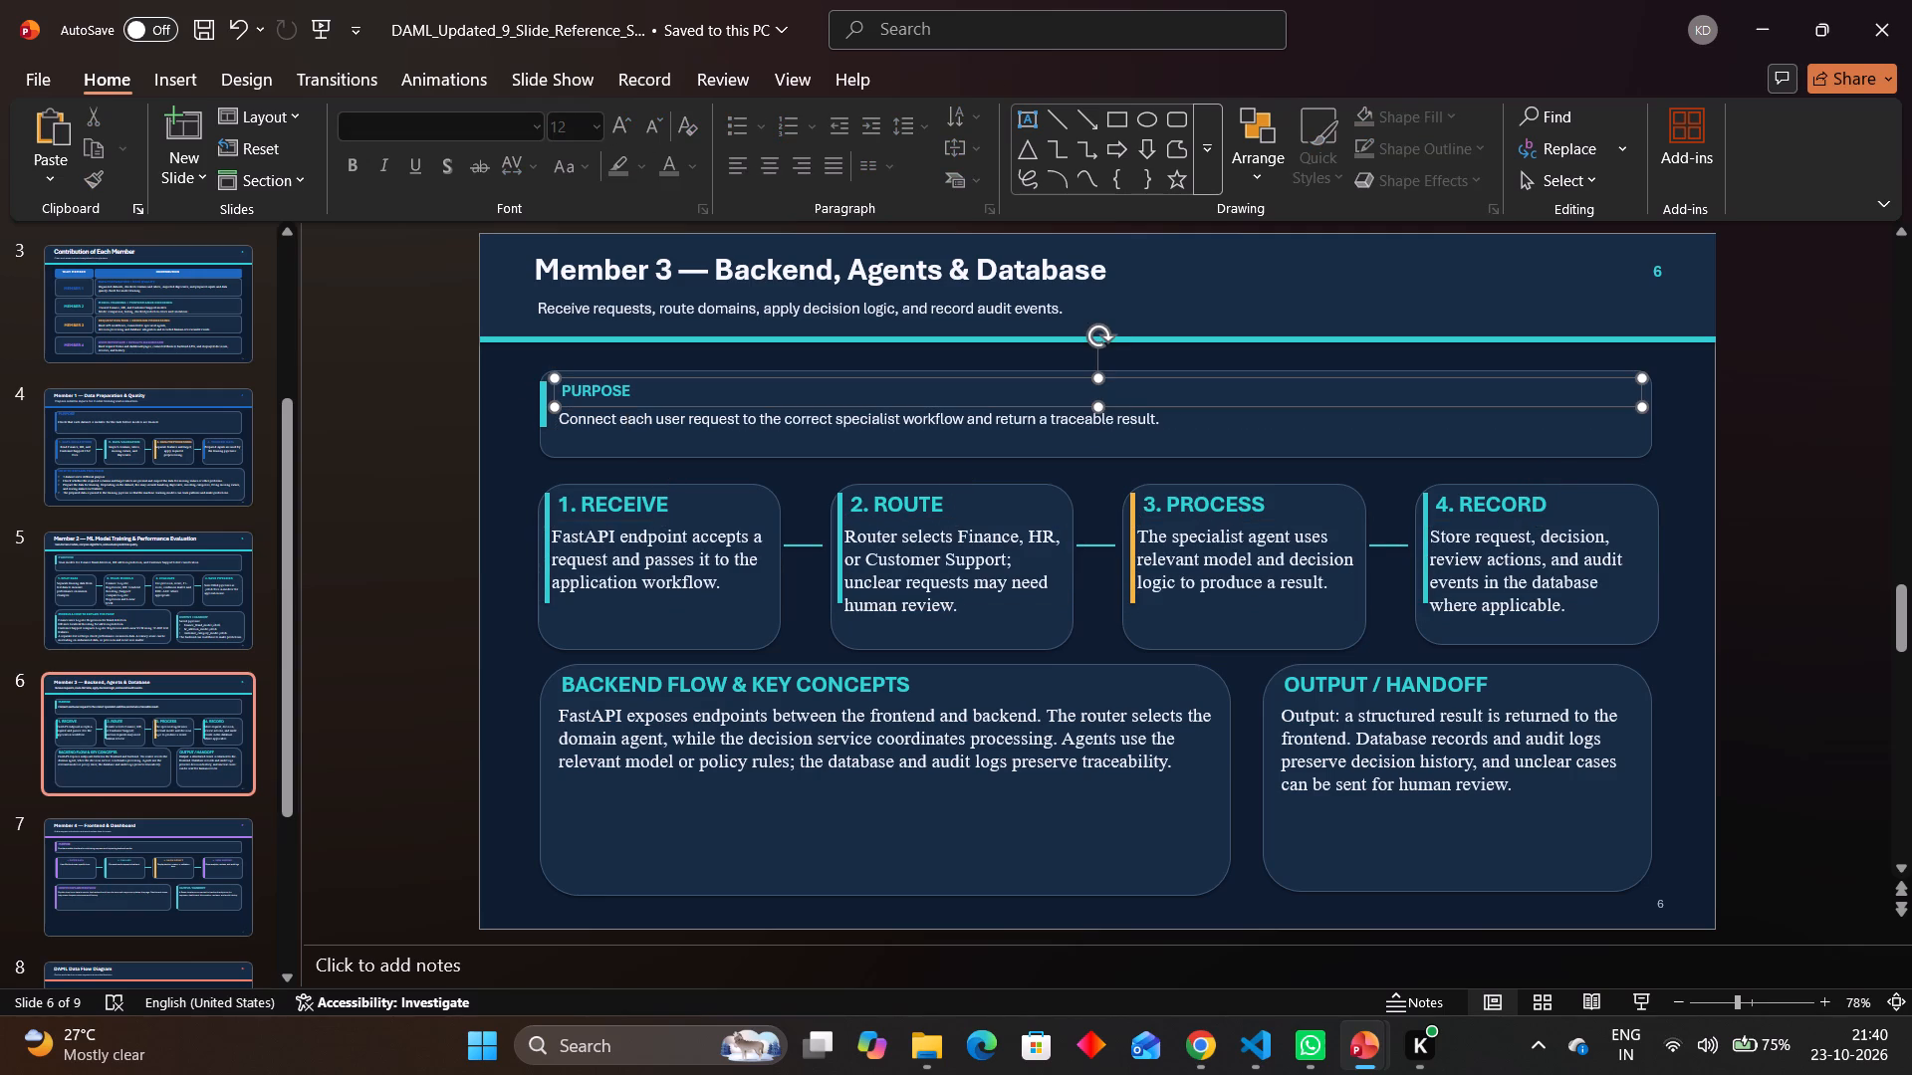
left_click(566, 133)
type("16")
key("Return")
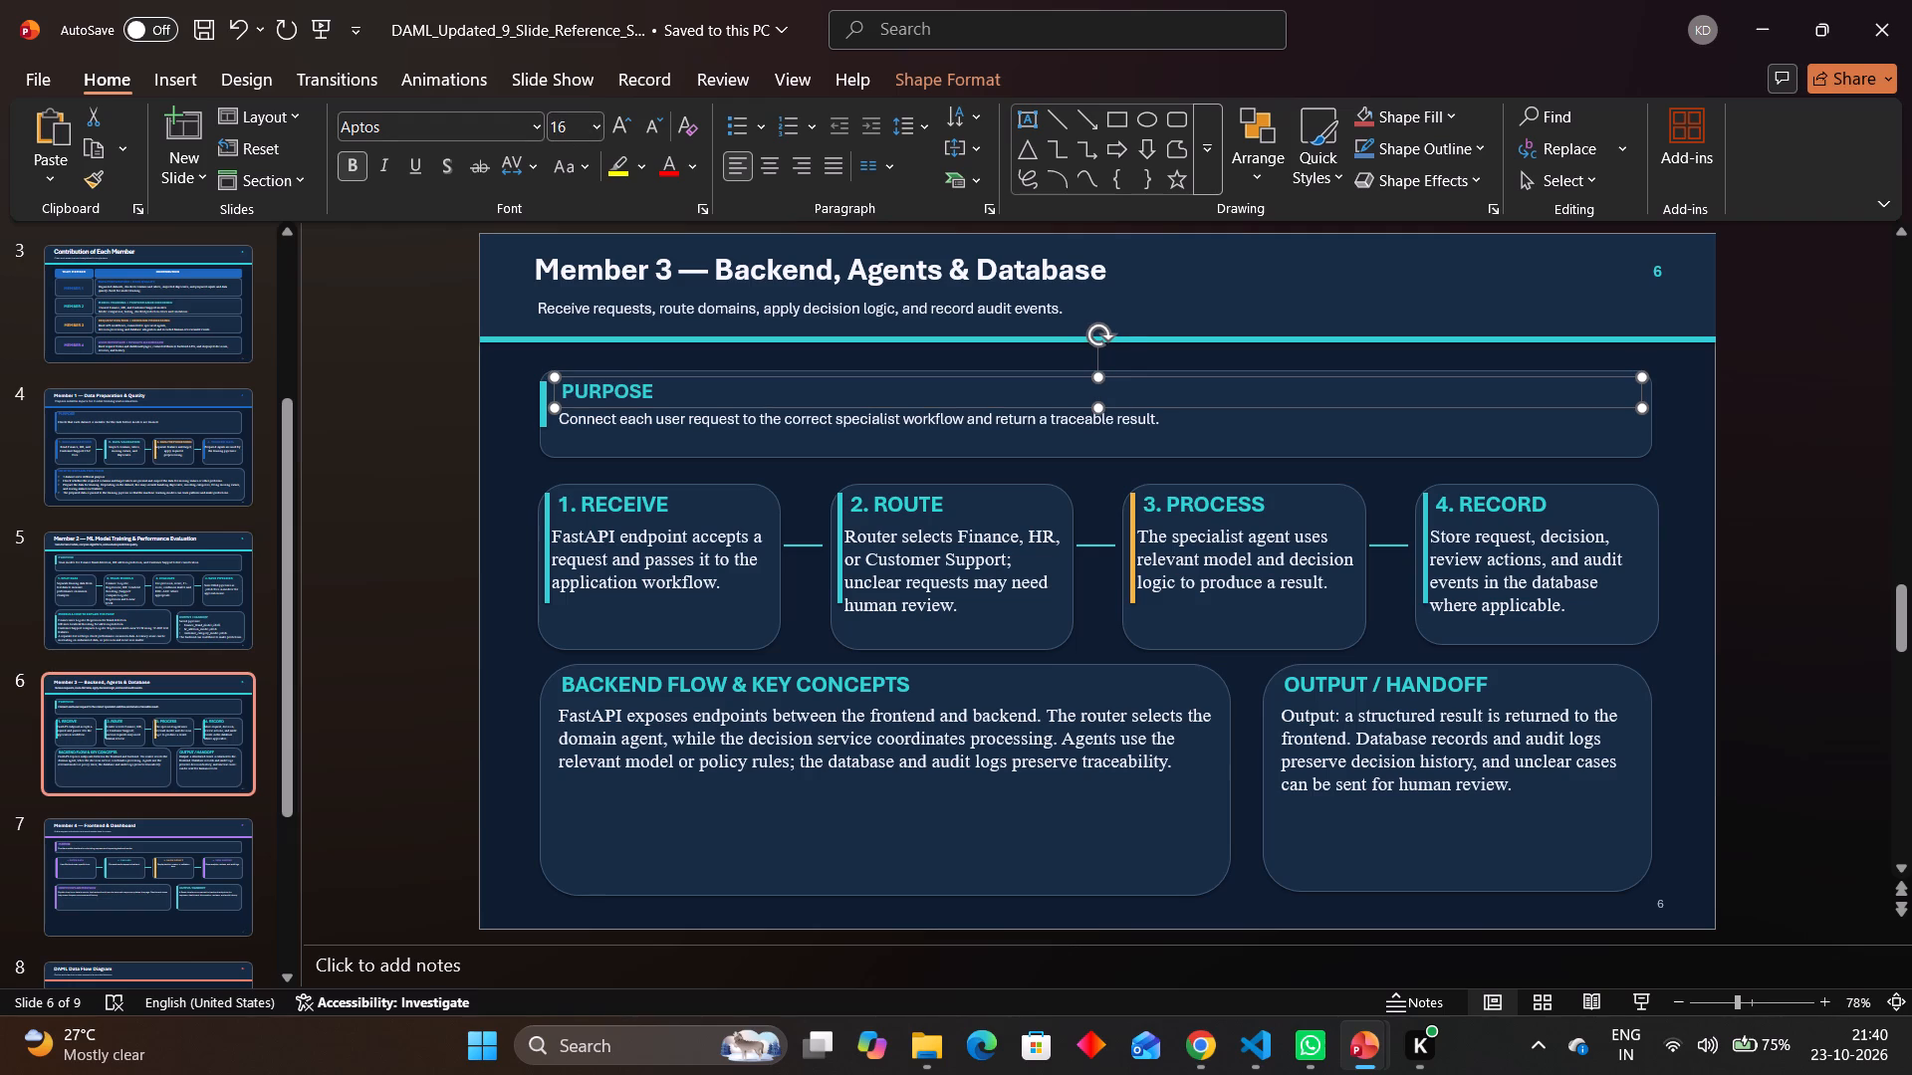
Set the body text of the PURPOSE box to Times New Roman, size 14.
left_click(742, 434)
left_click_drag(669, 427, 680, 434)
left_click(680, 434)
left_click(427, 120)
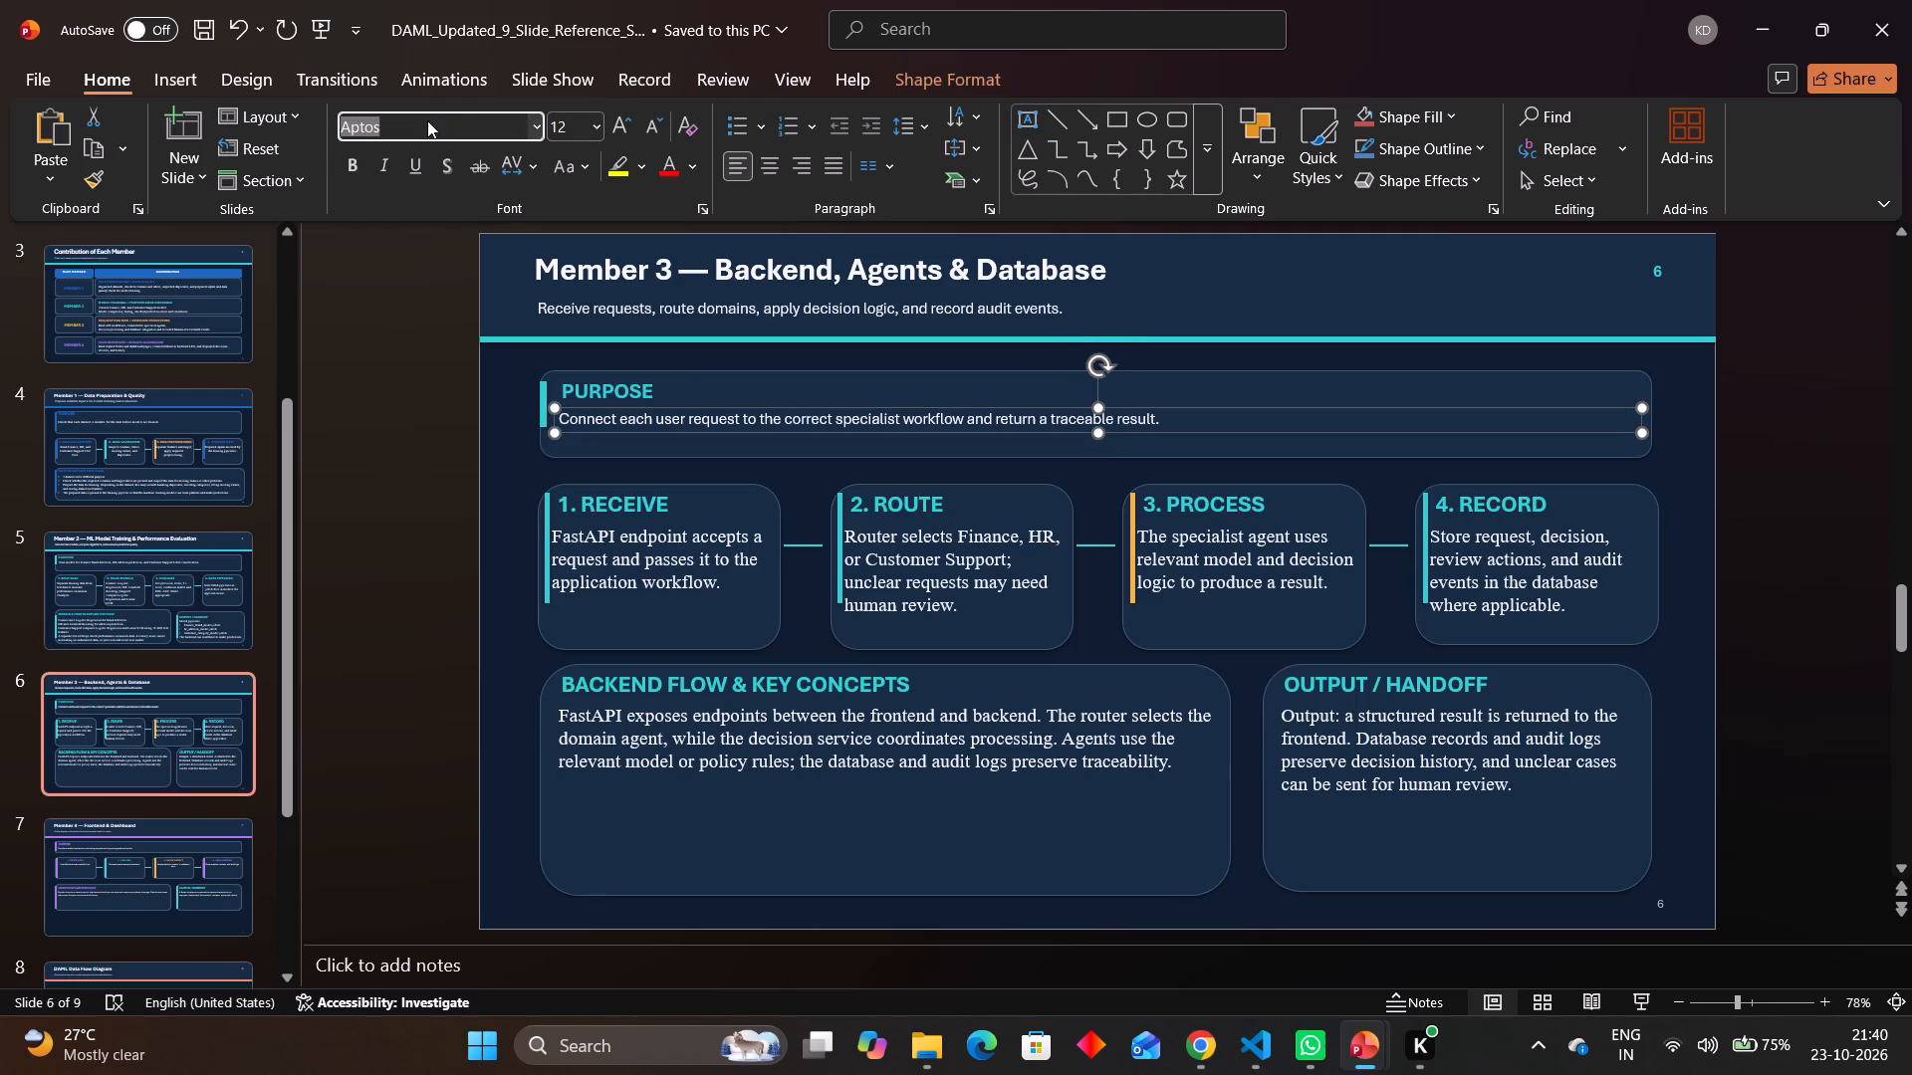
type("tim")
key("Return")
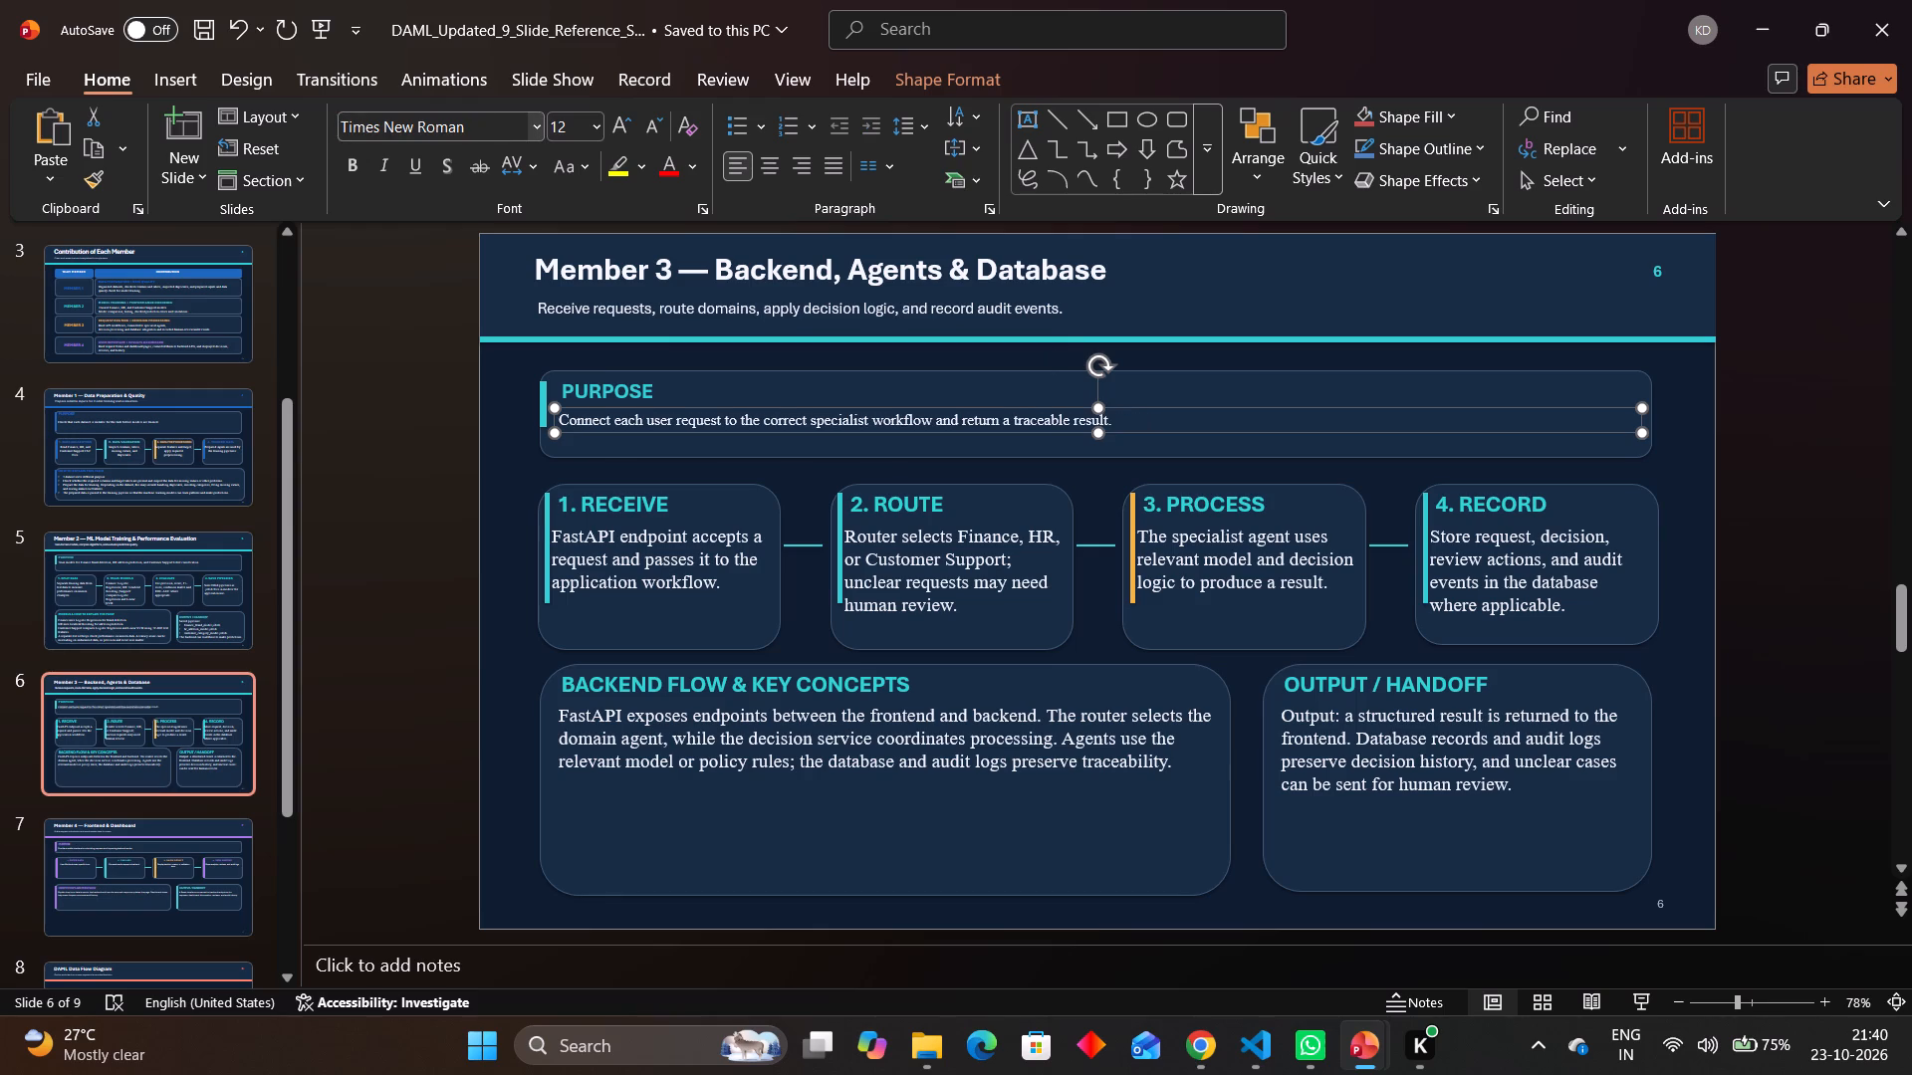
left_click(564, 123)
type("14")
key("Return")
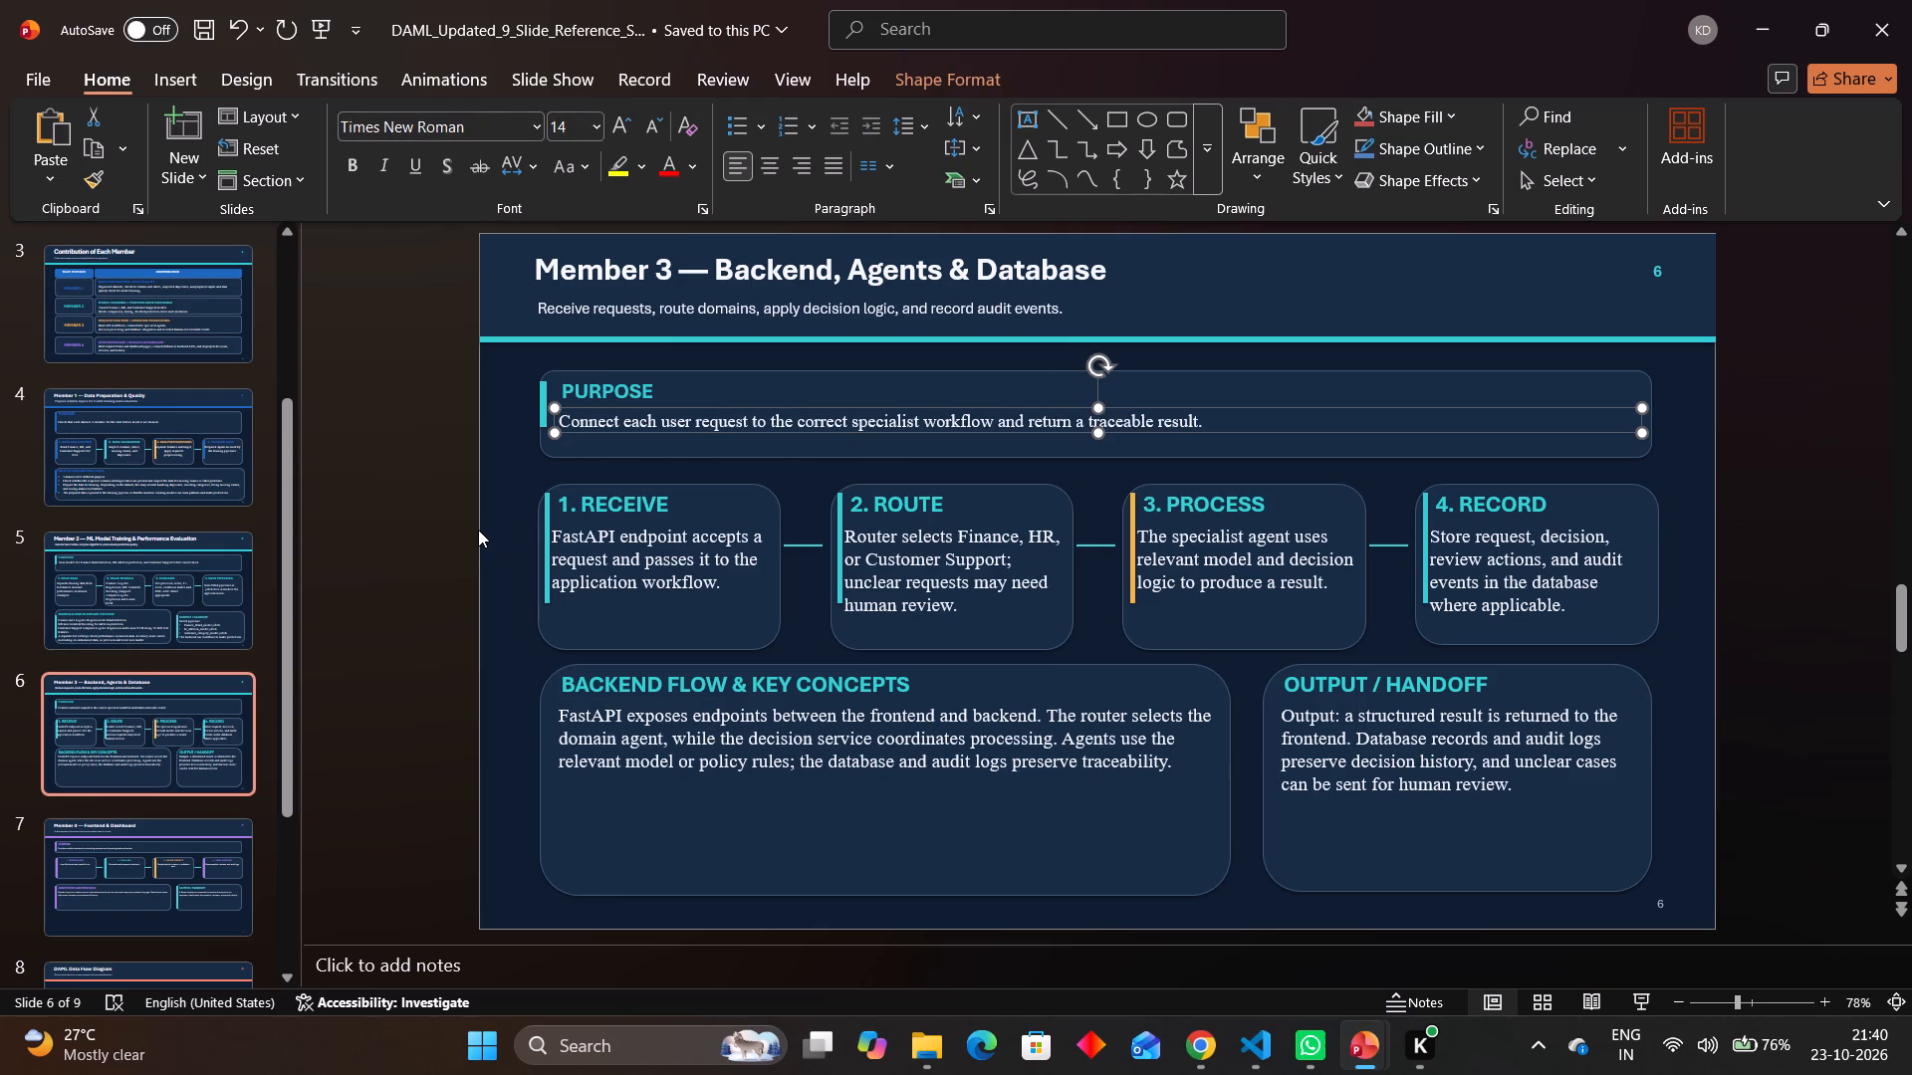
left_click(478, 530)
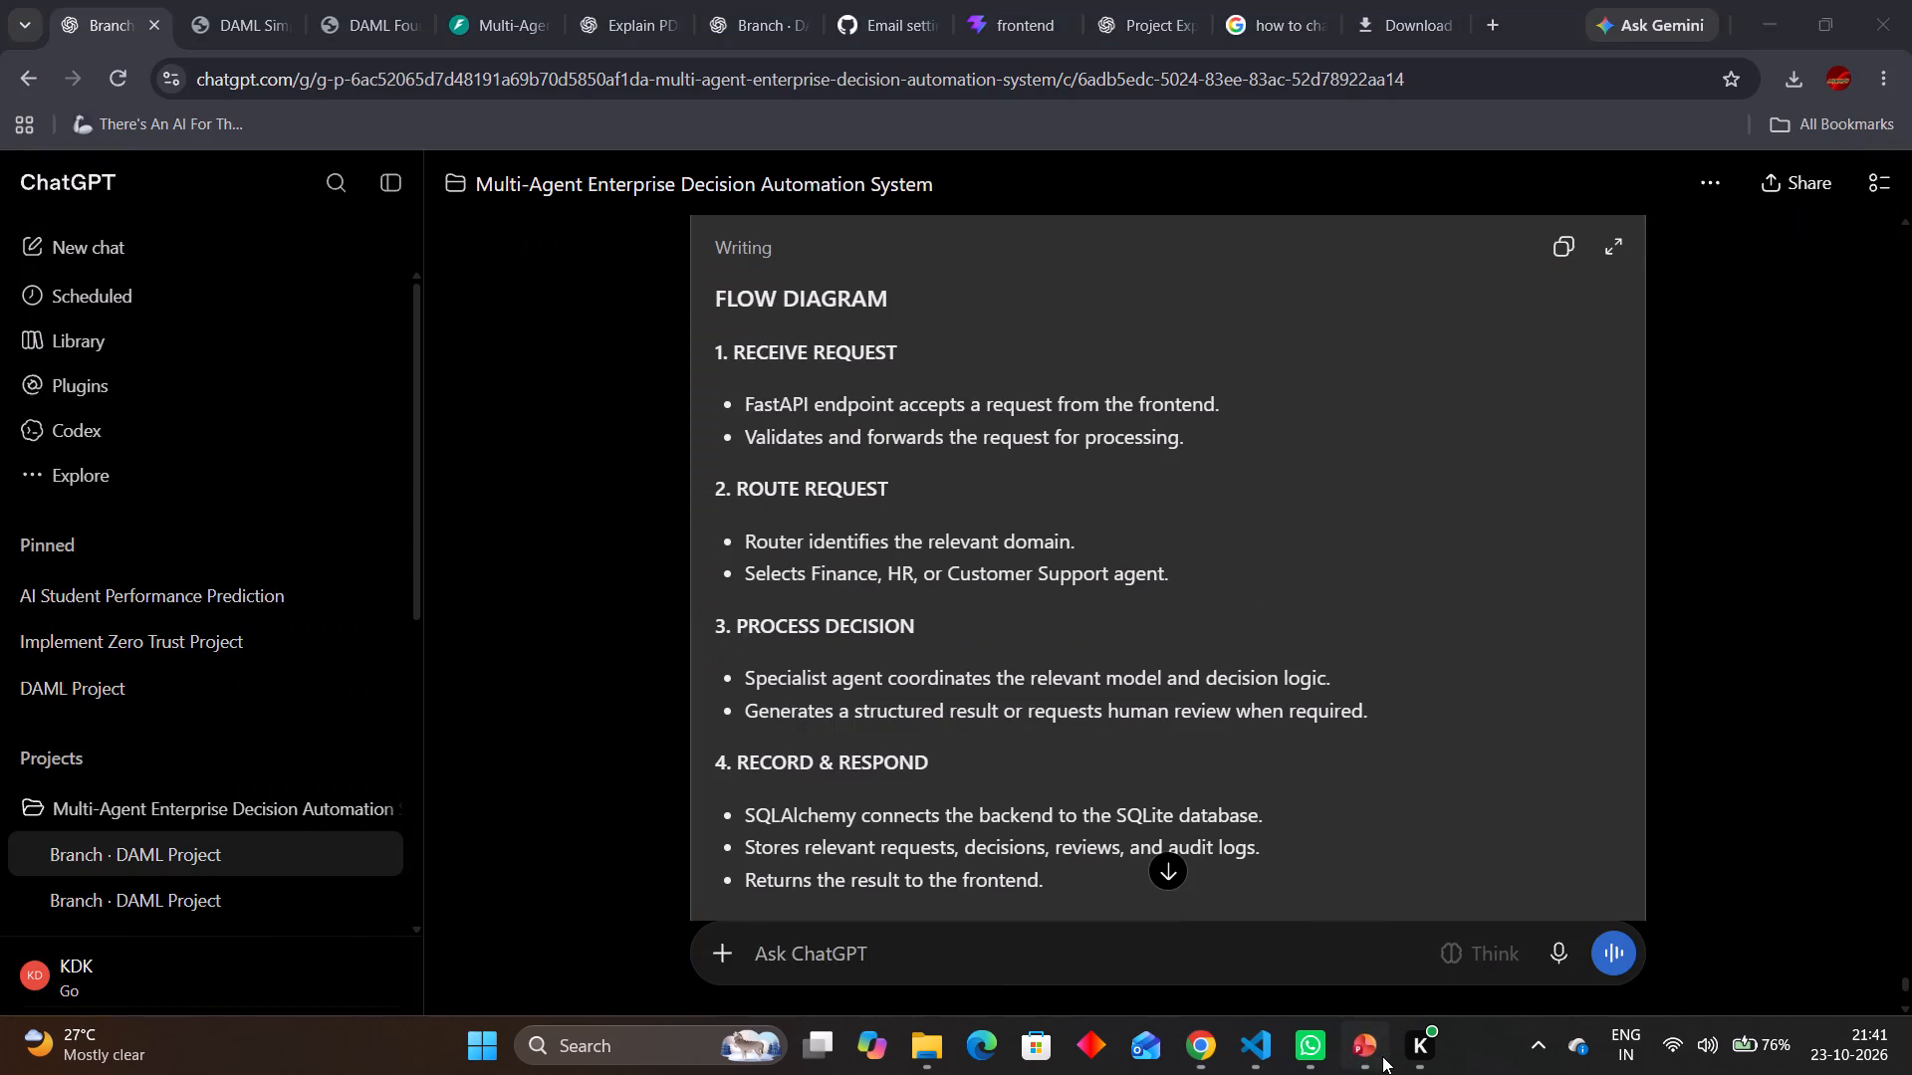
left_click(706, 506)
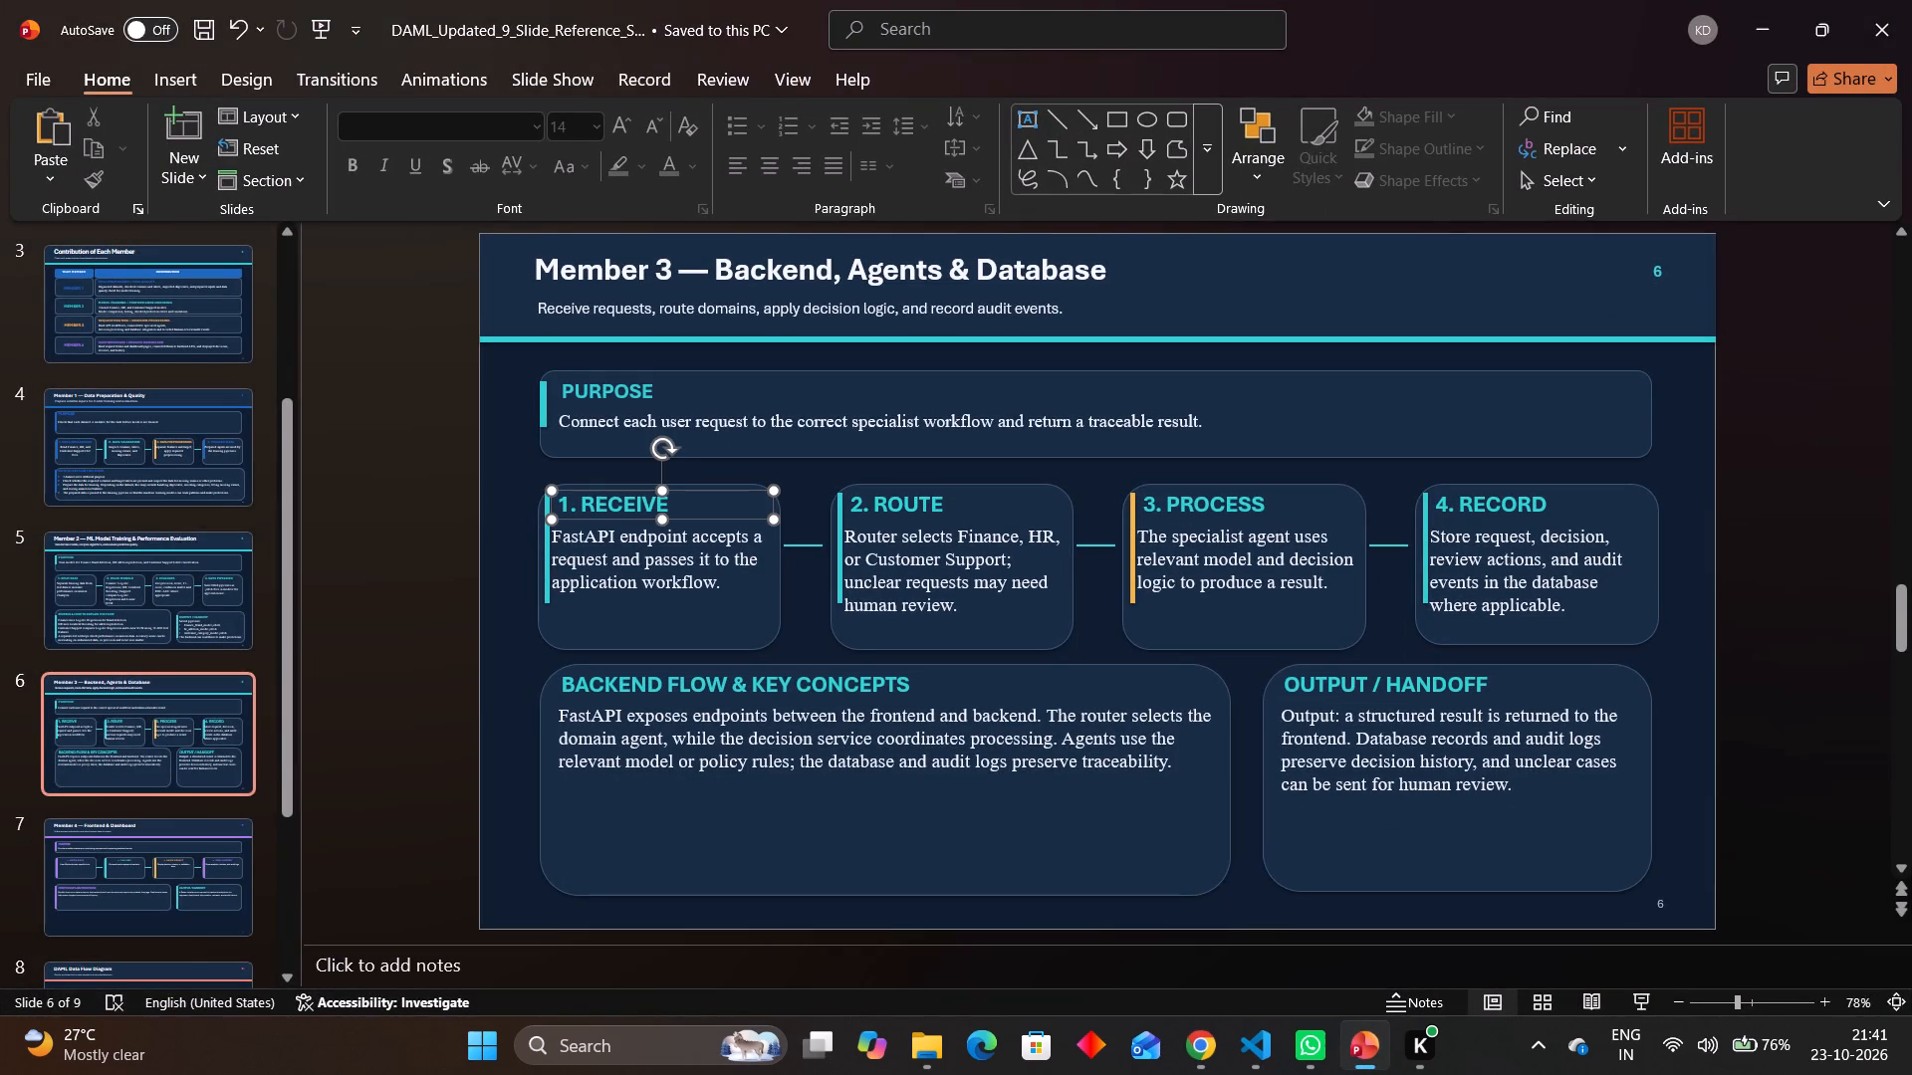
left_click(658, 505)
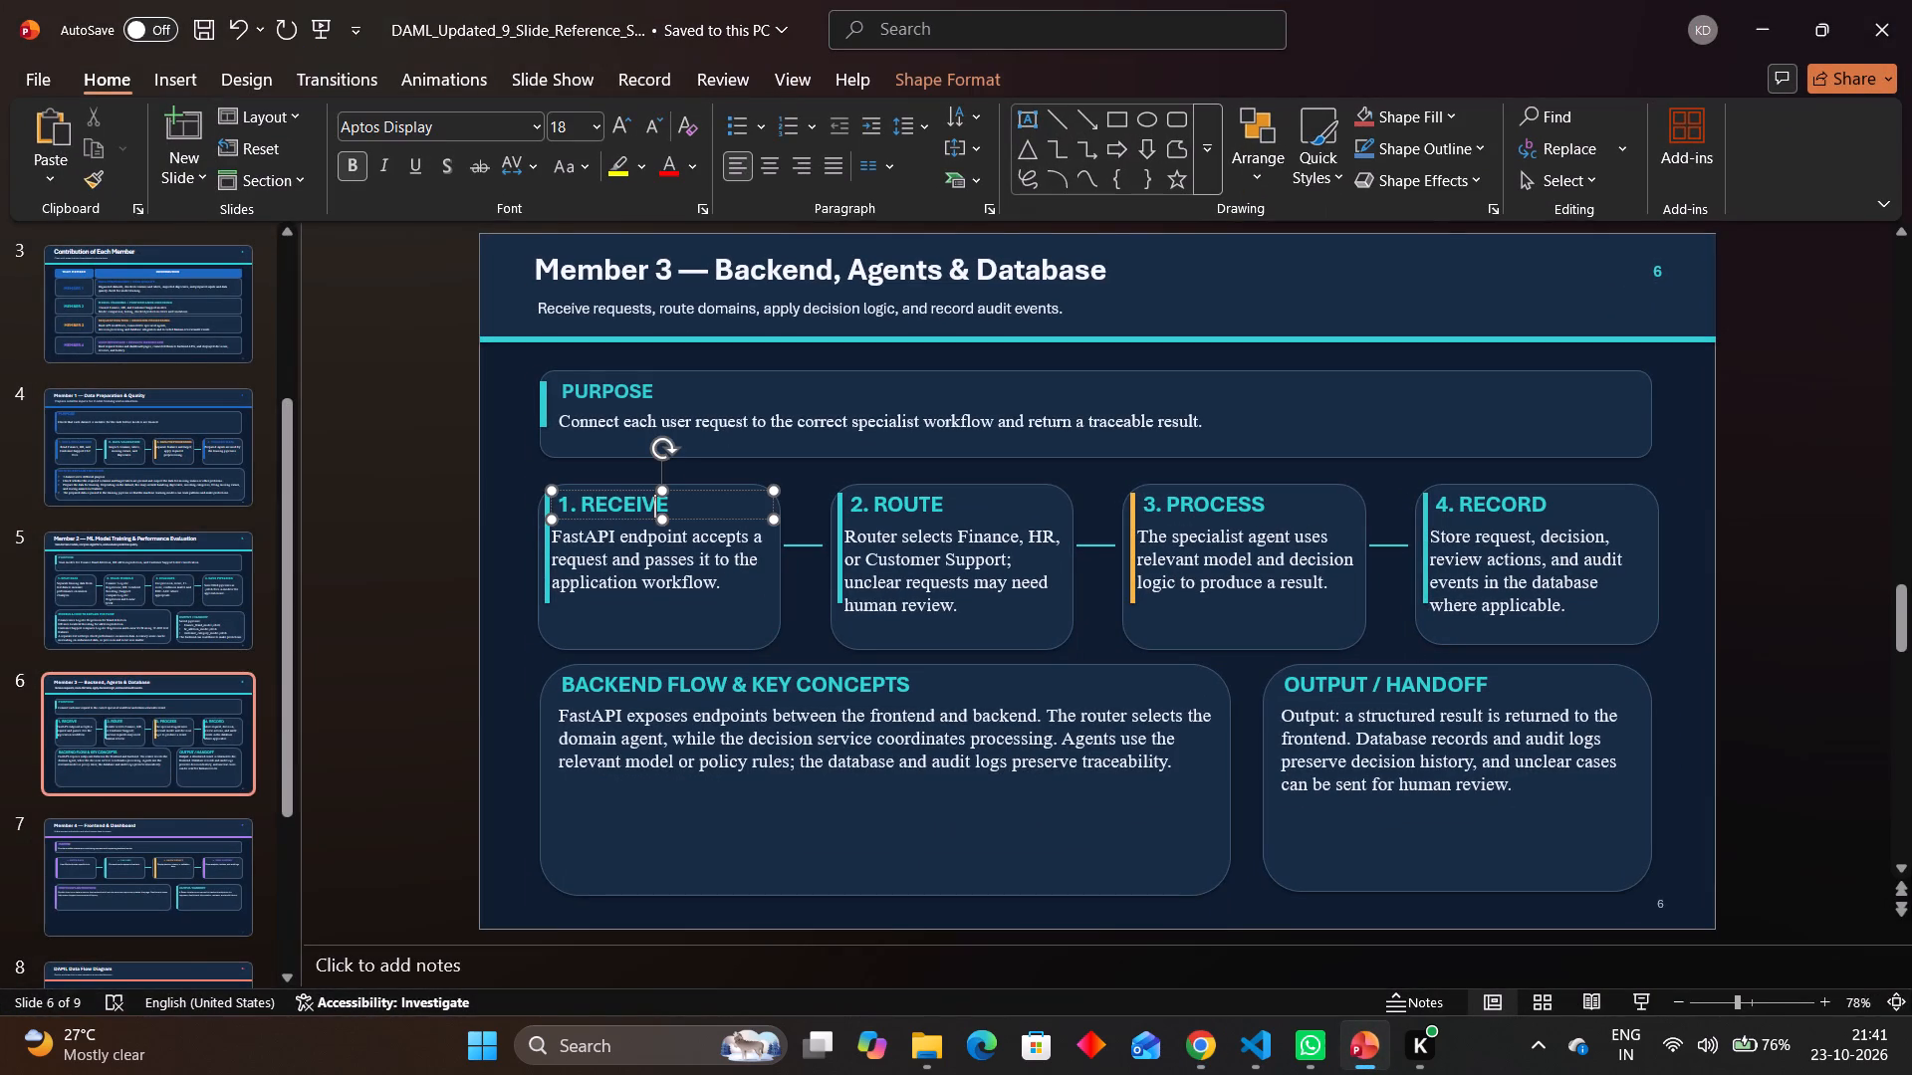
key("Right")
key("space")
type("REQUEST")
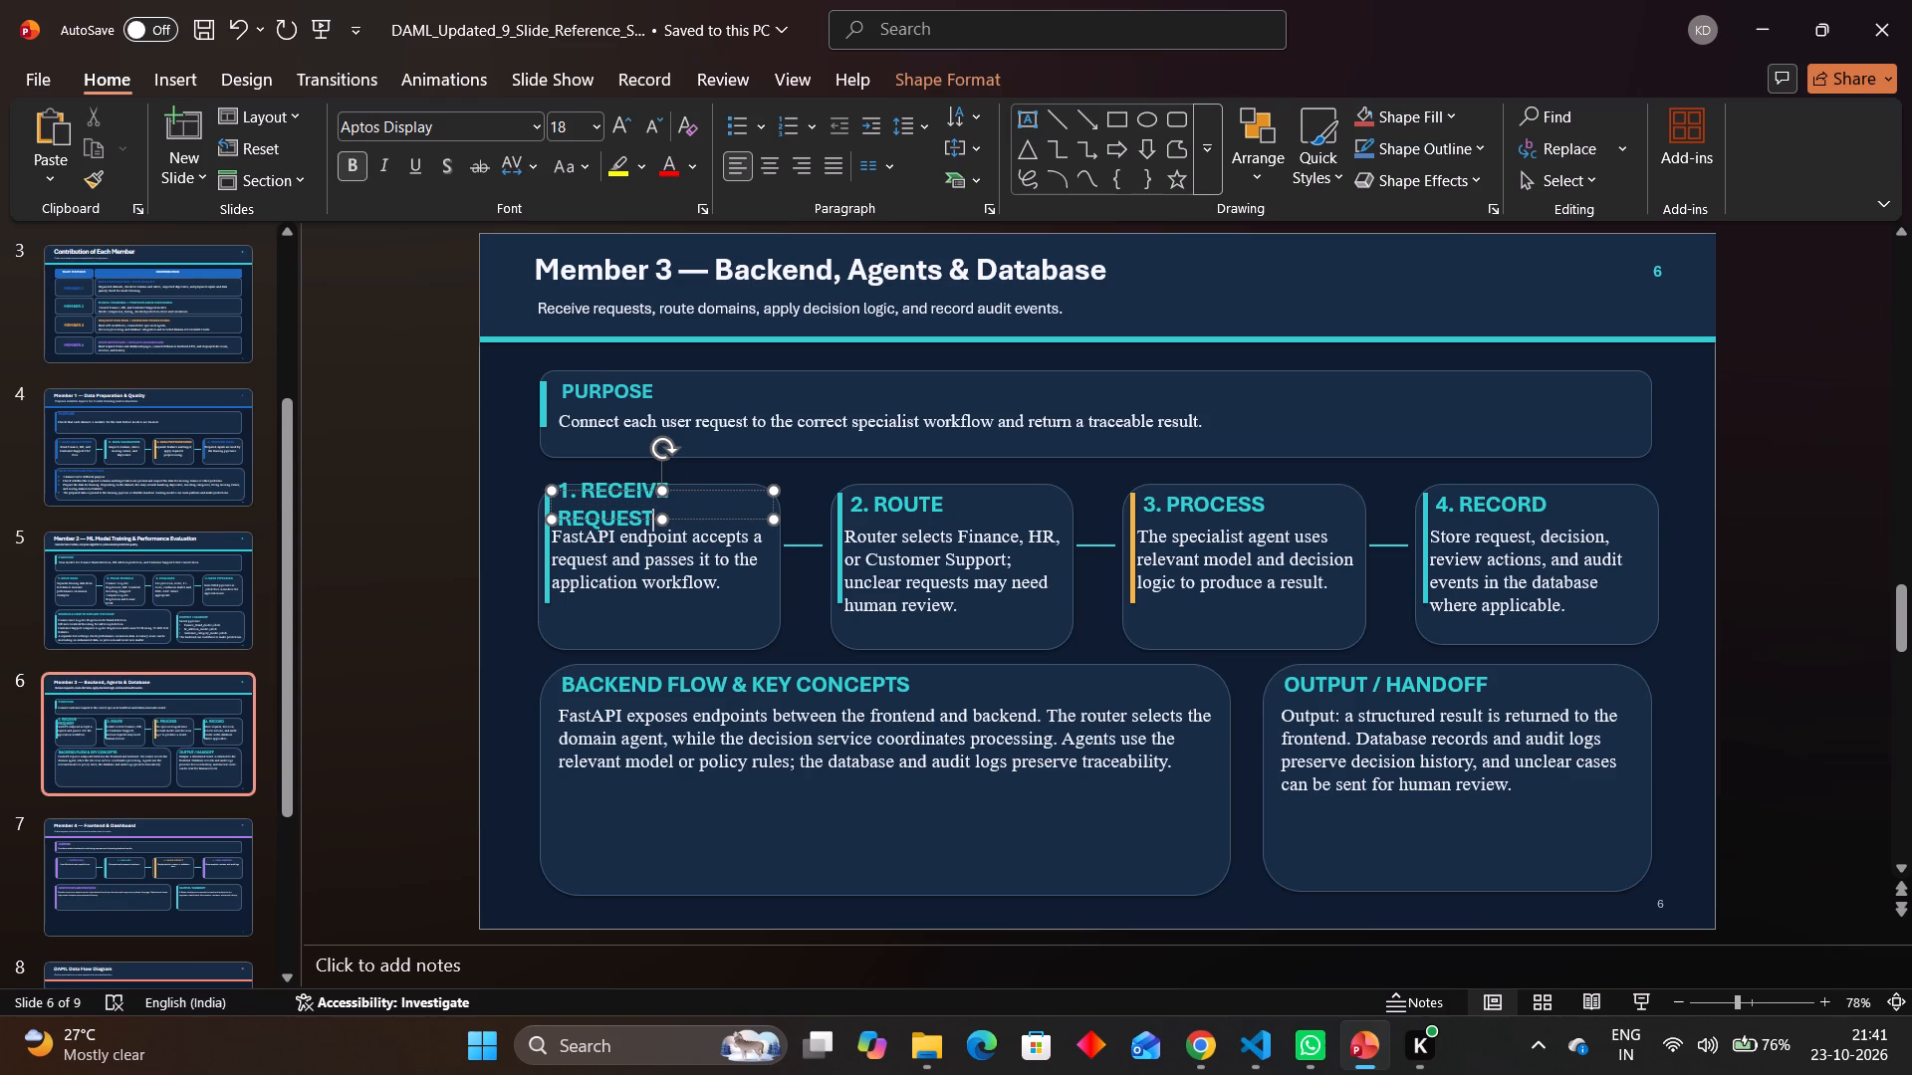
Set the headings of all four flow boxes to font size 17.
left_click(698, 487)
left_click(574, 127)
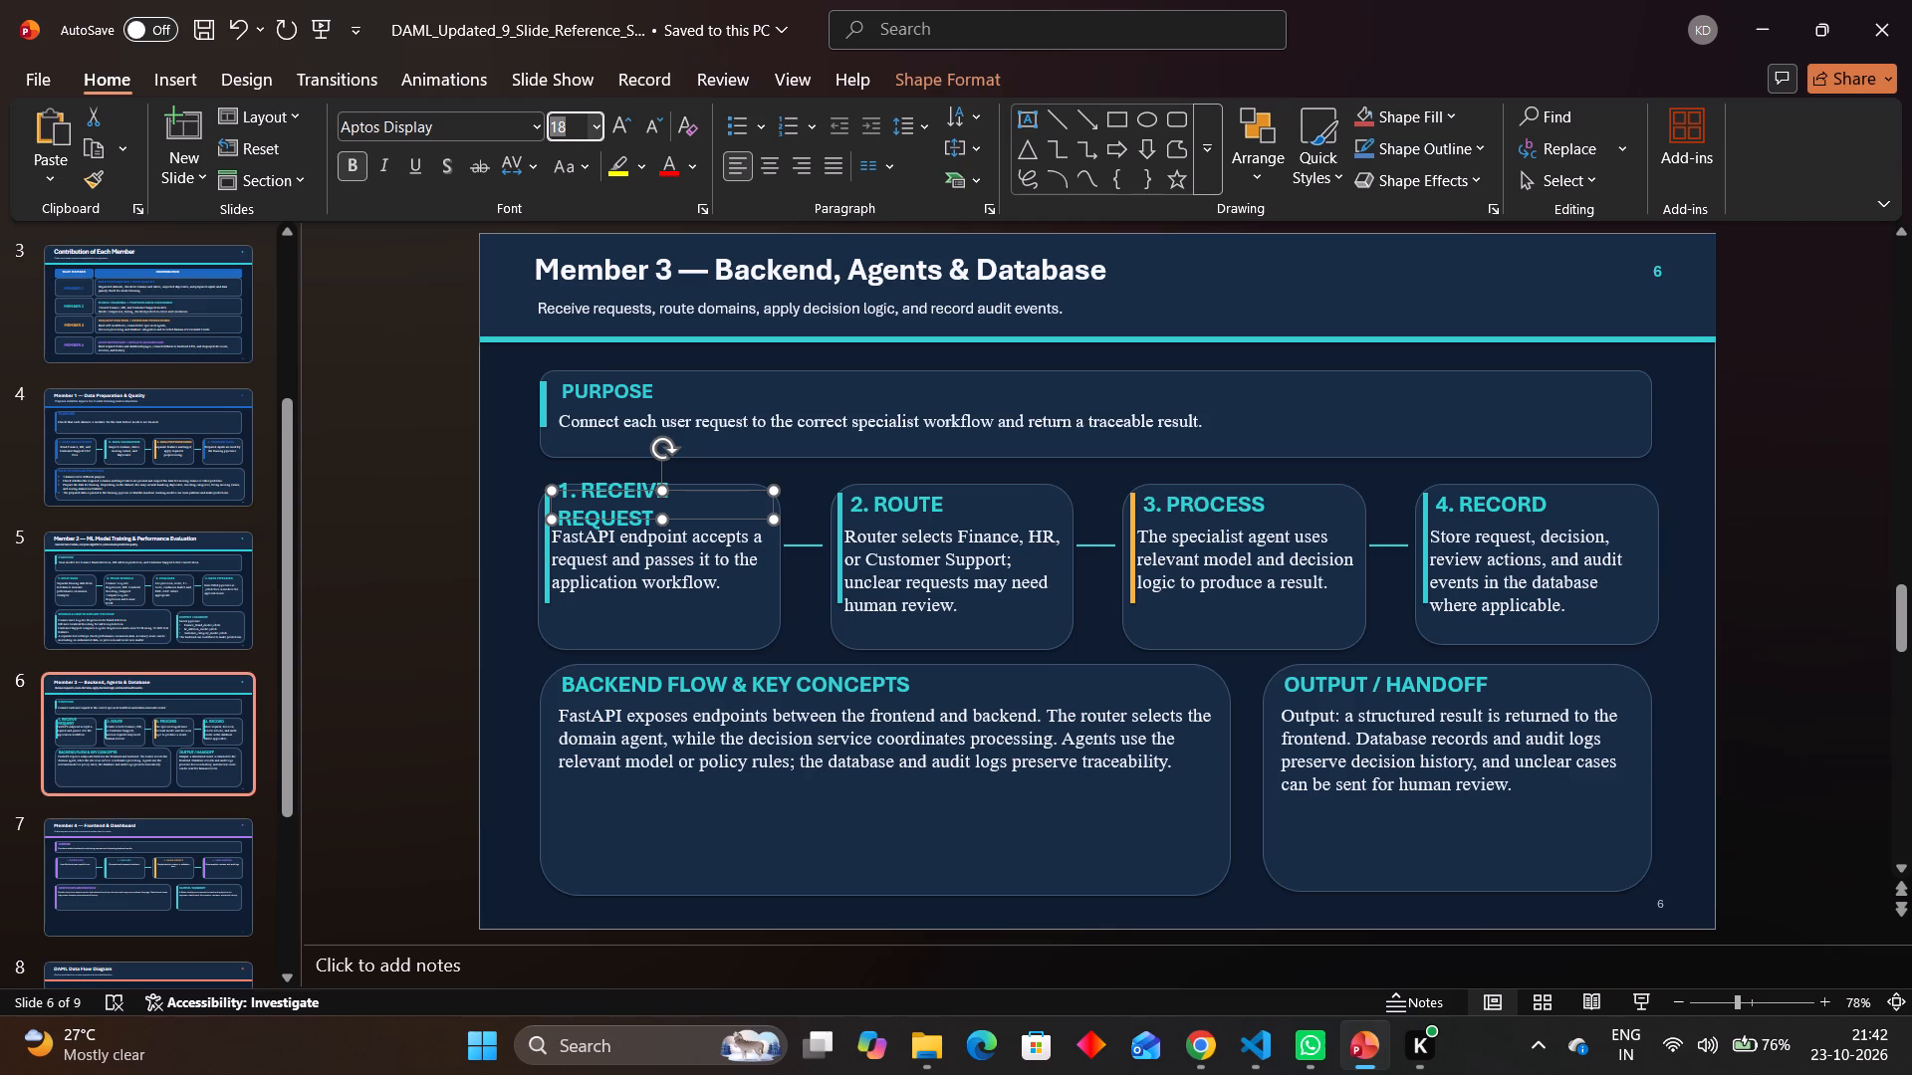
type("17")
key("Return")
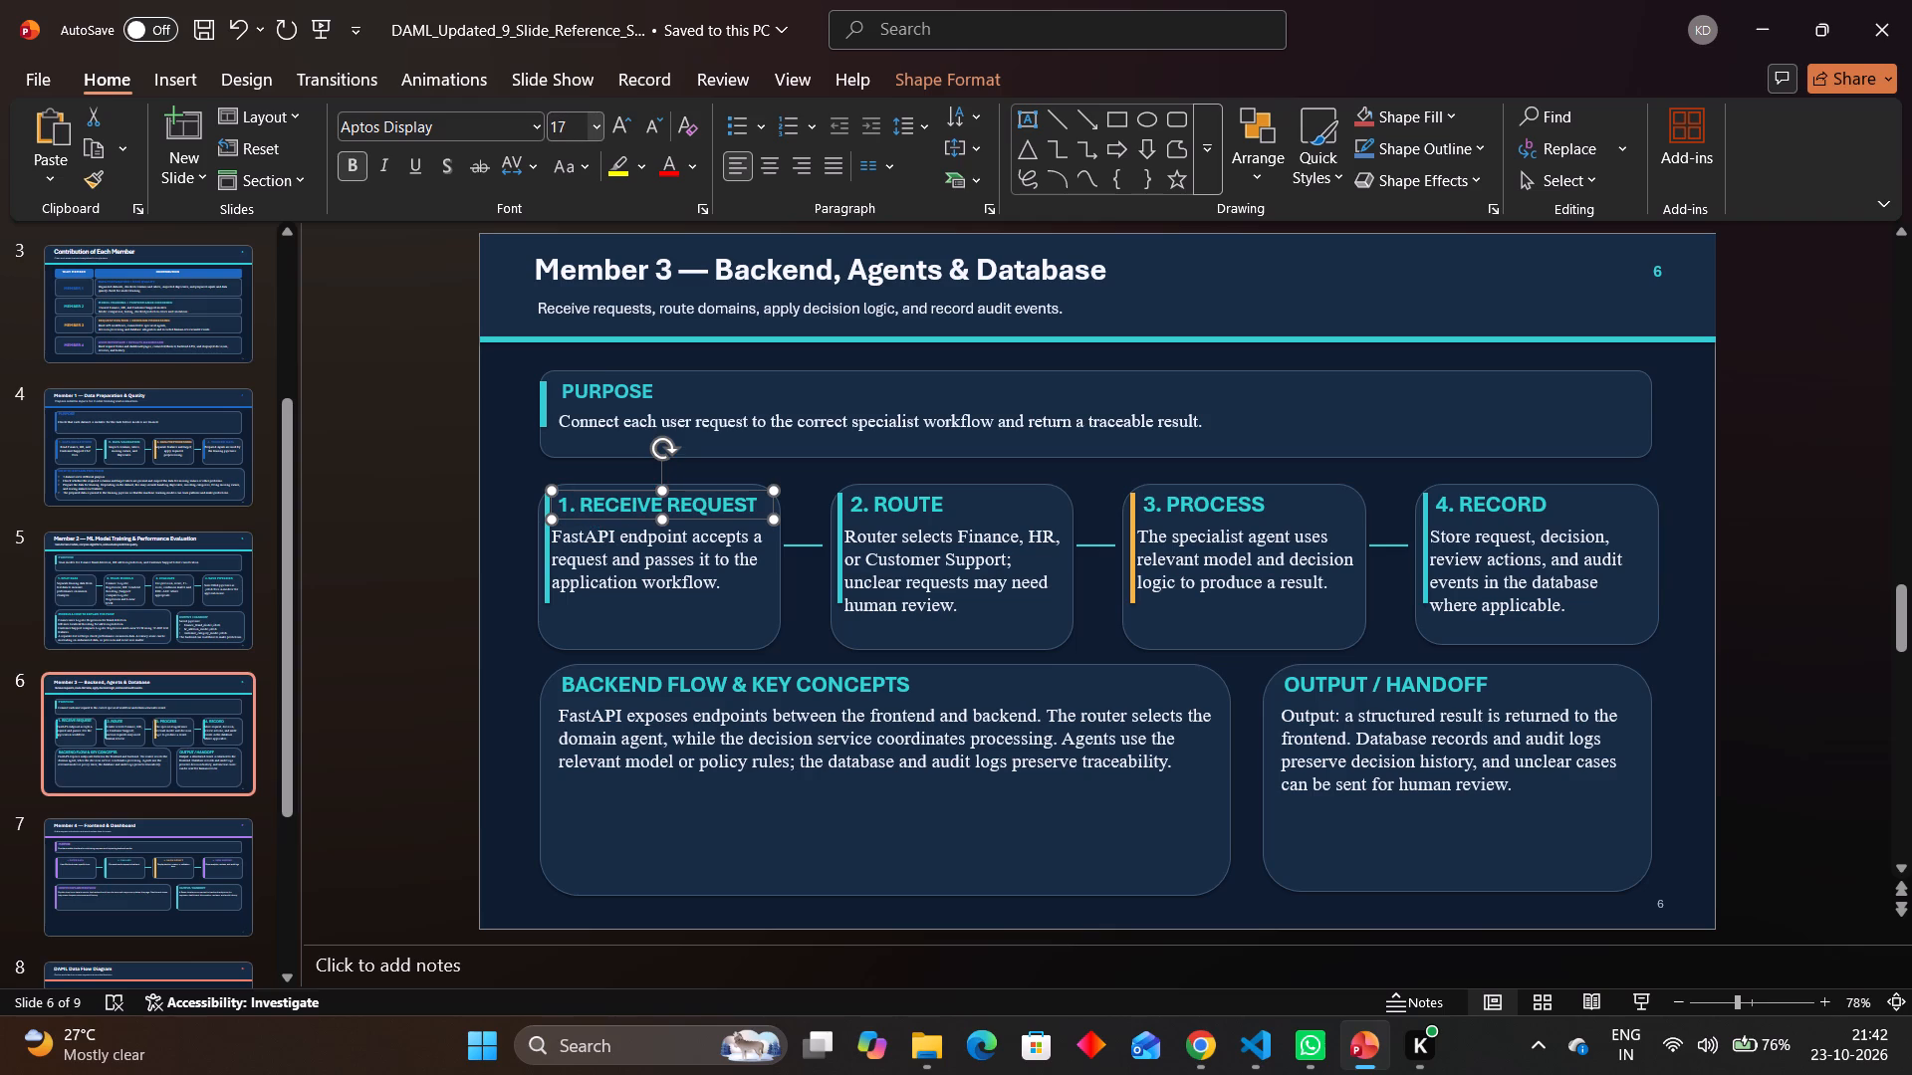
left_click(1027, 500)
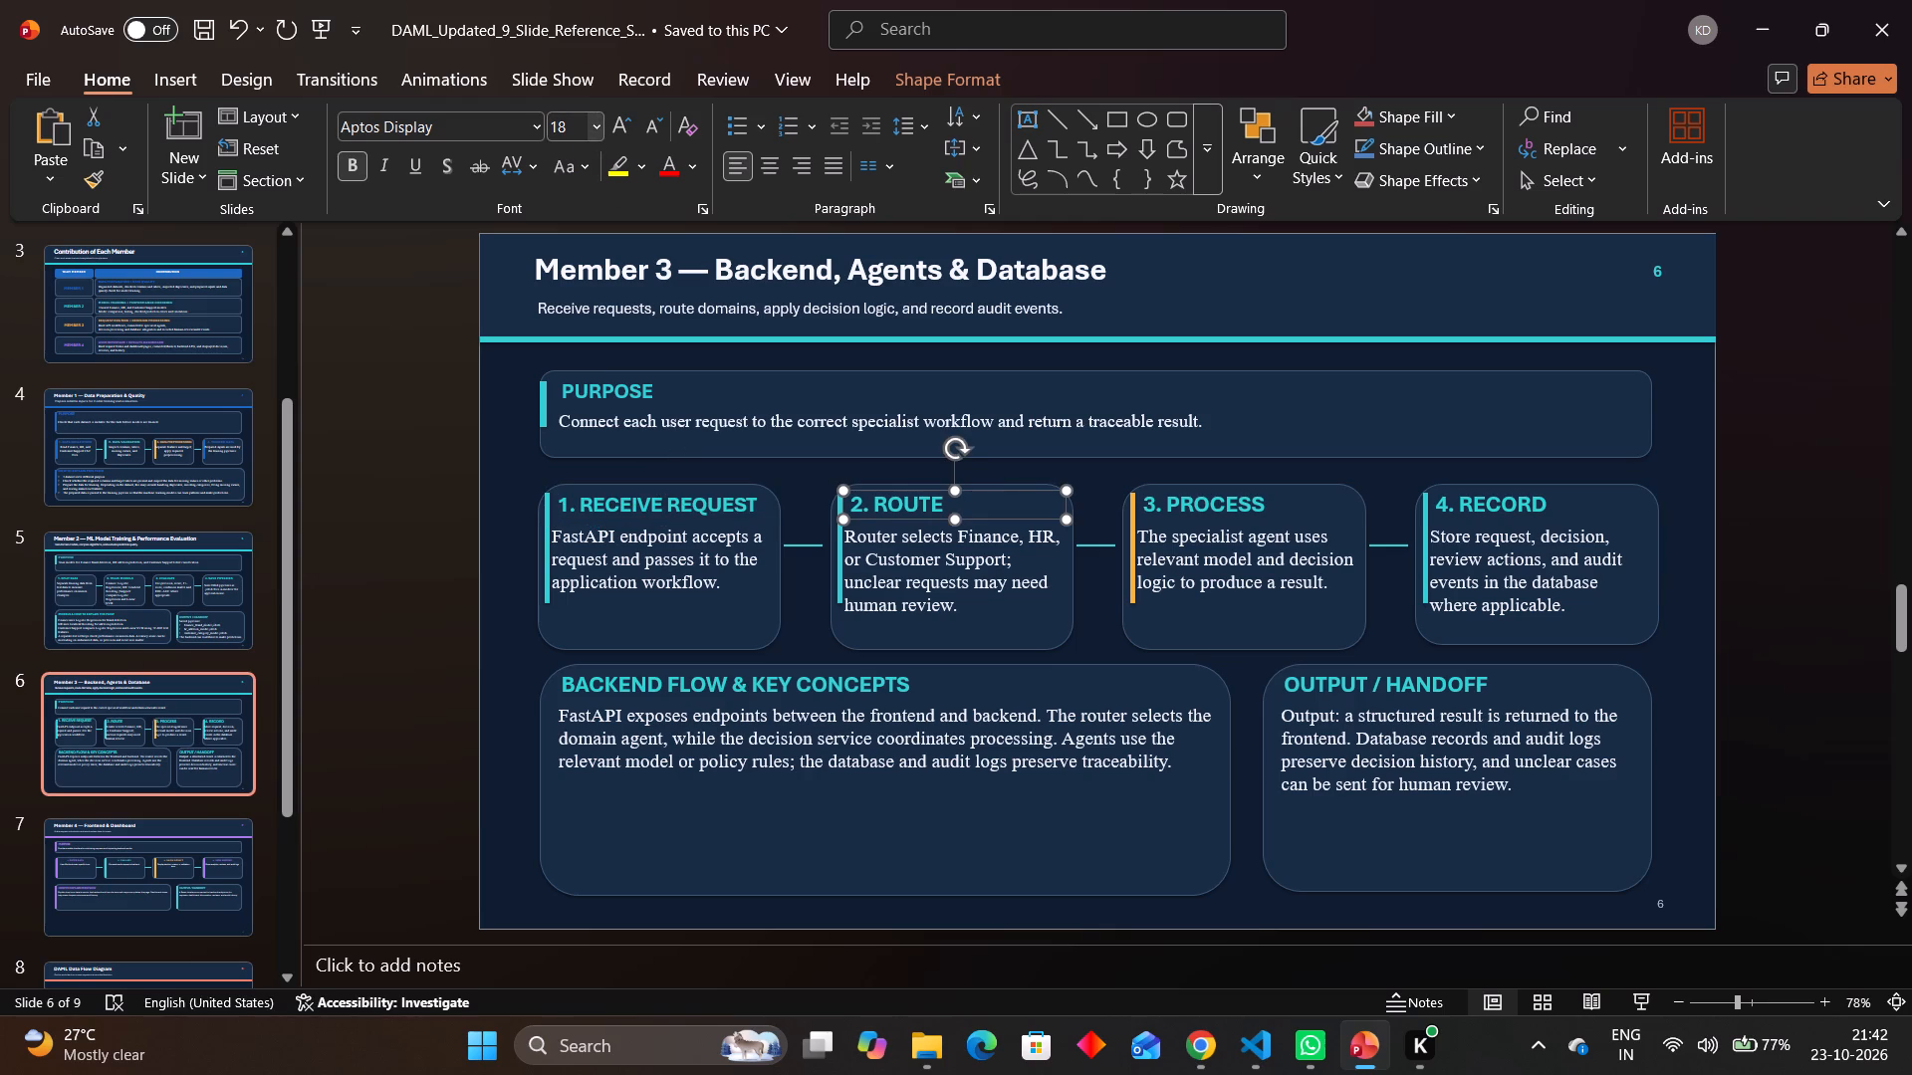
left_click(574, 126)
type("17")
key("Return")
left_click_drag(495, 471, 1571, 512)
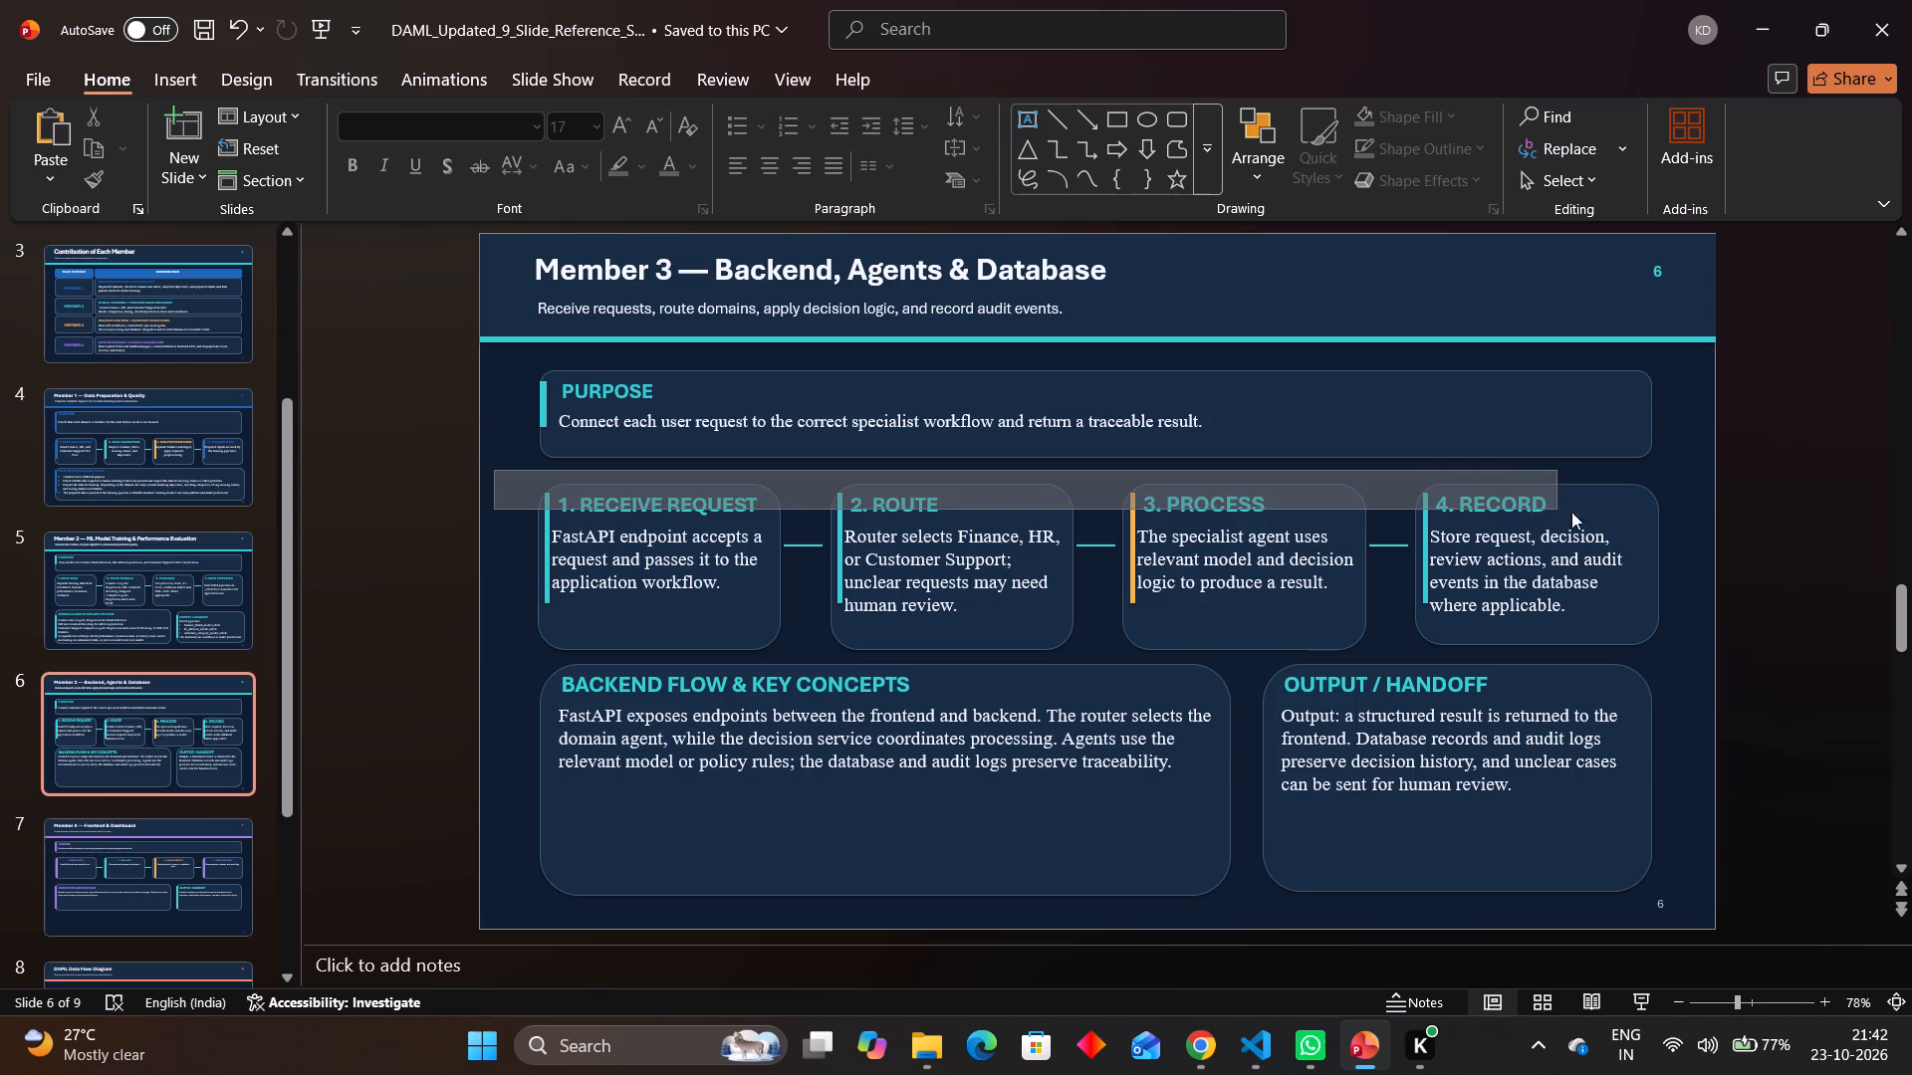
left_click_drag(1571, 512, 1716, 524)
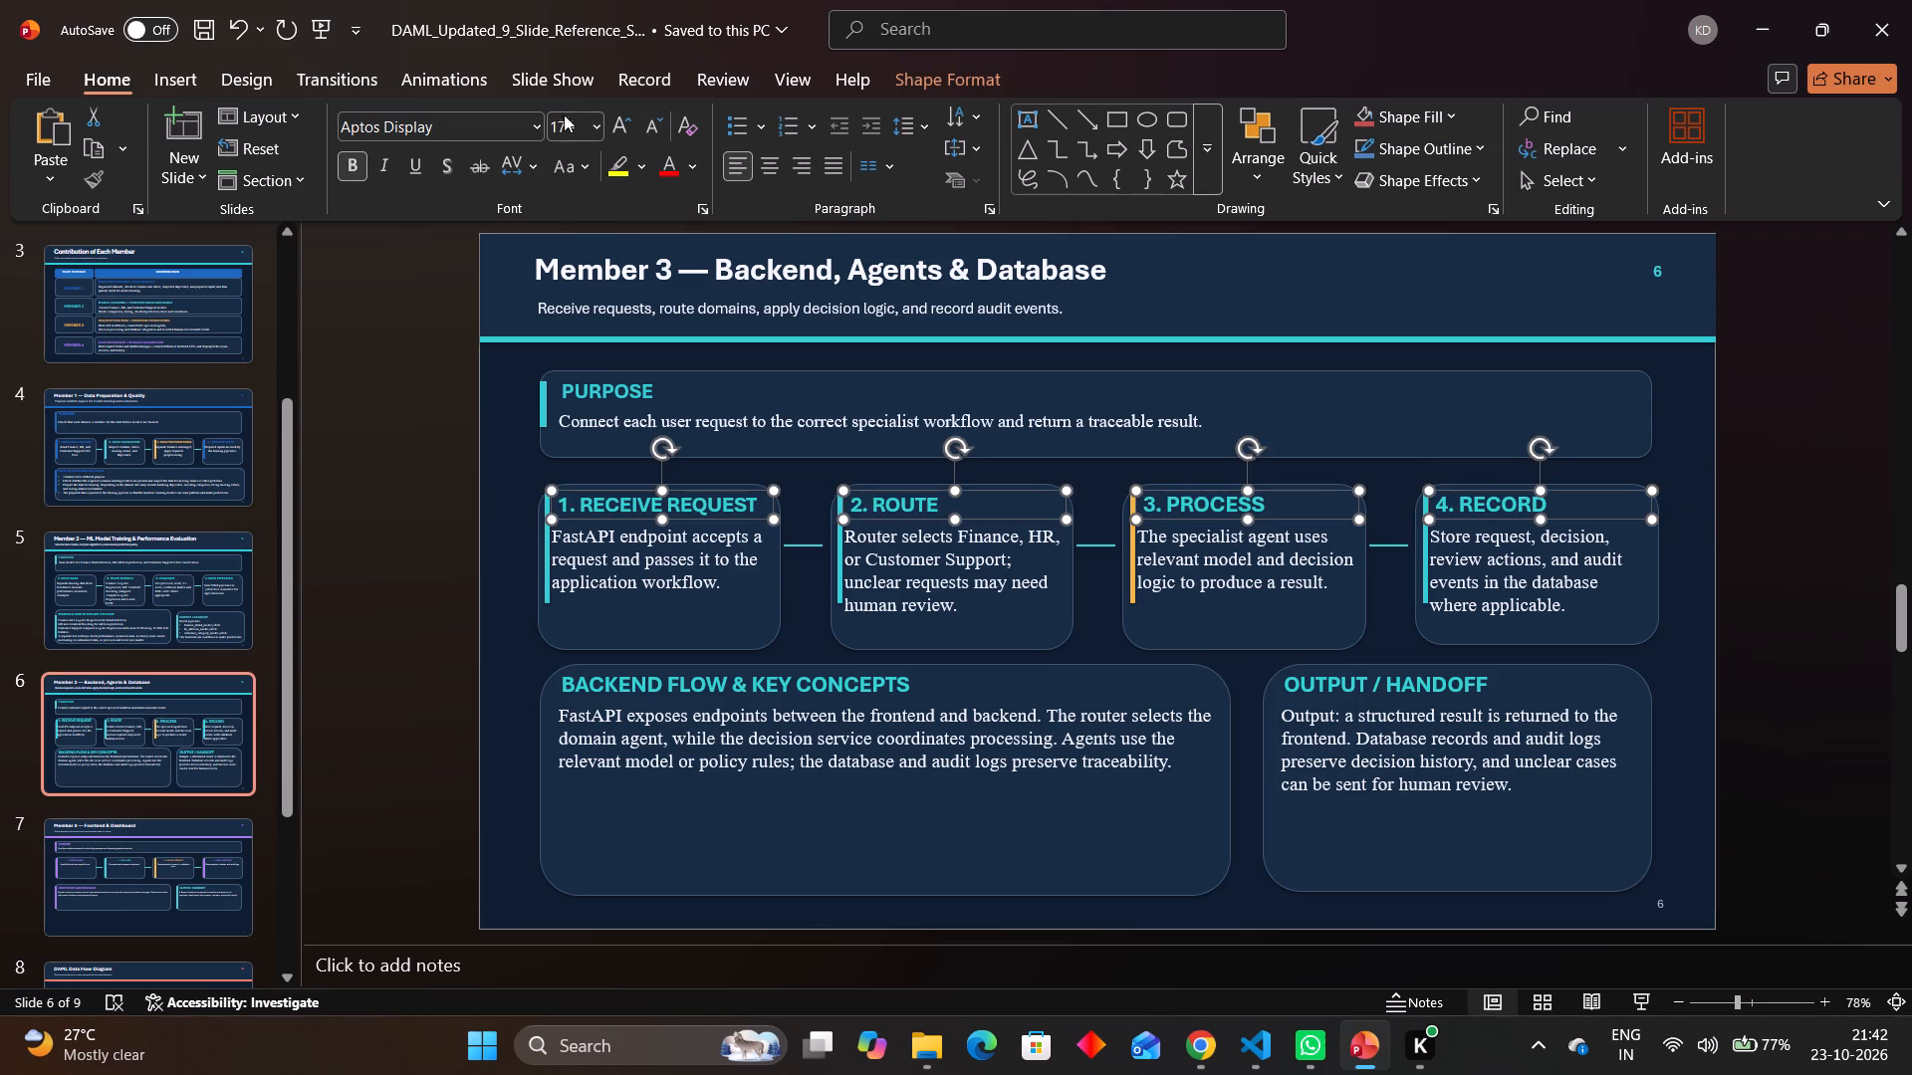
left_click(564, 122)
type("17")
key("Return")
Extend the second flow box's heading to "2. ROUTE REQUEST".
left_click(934, 504)
key("space")
type("REQUST")
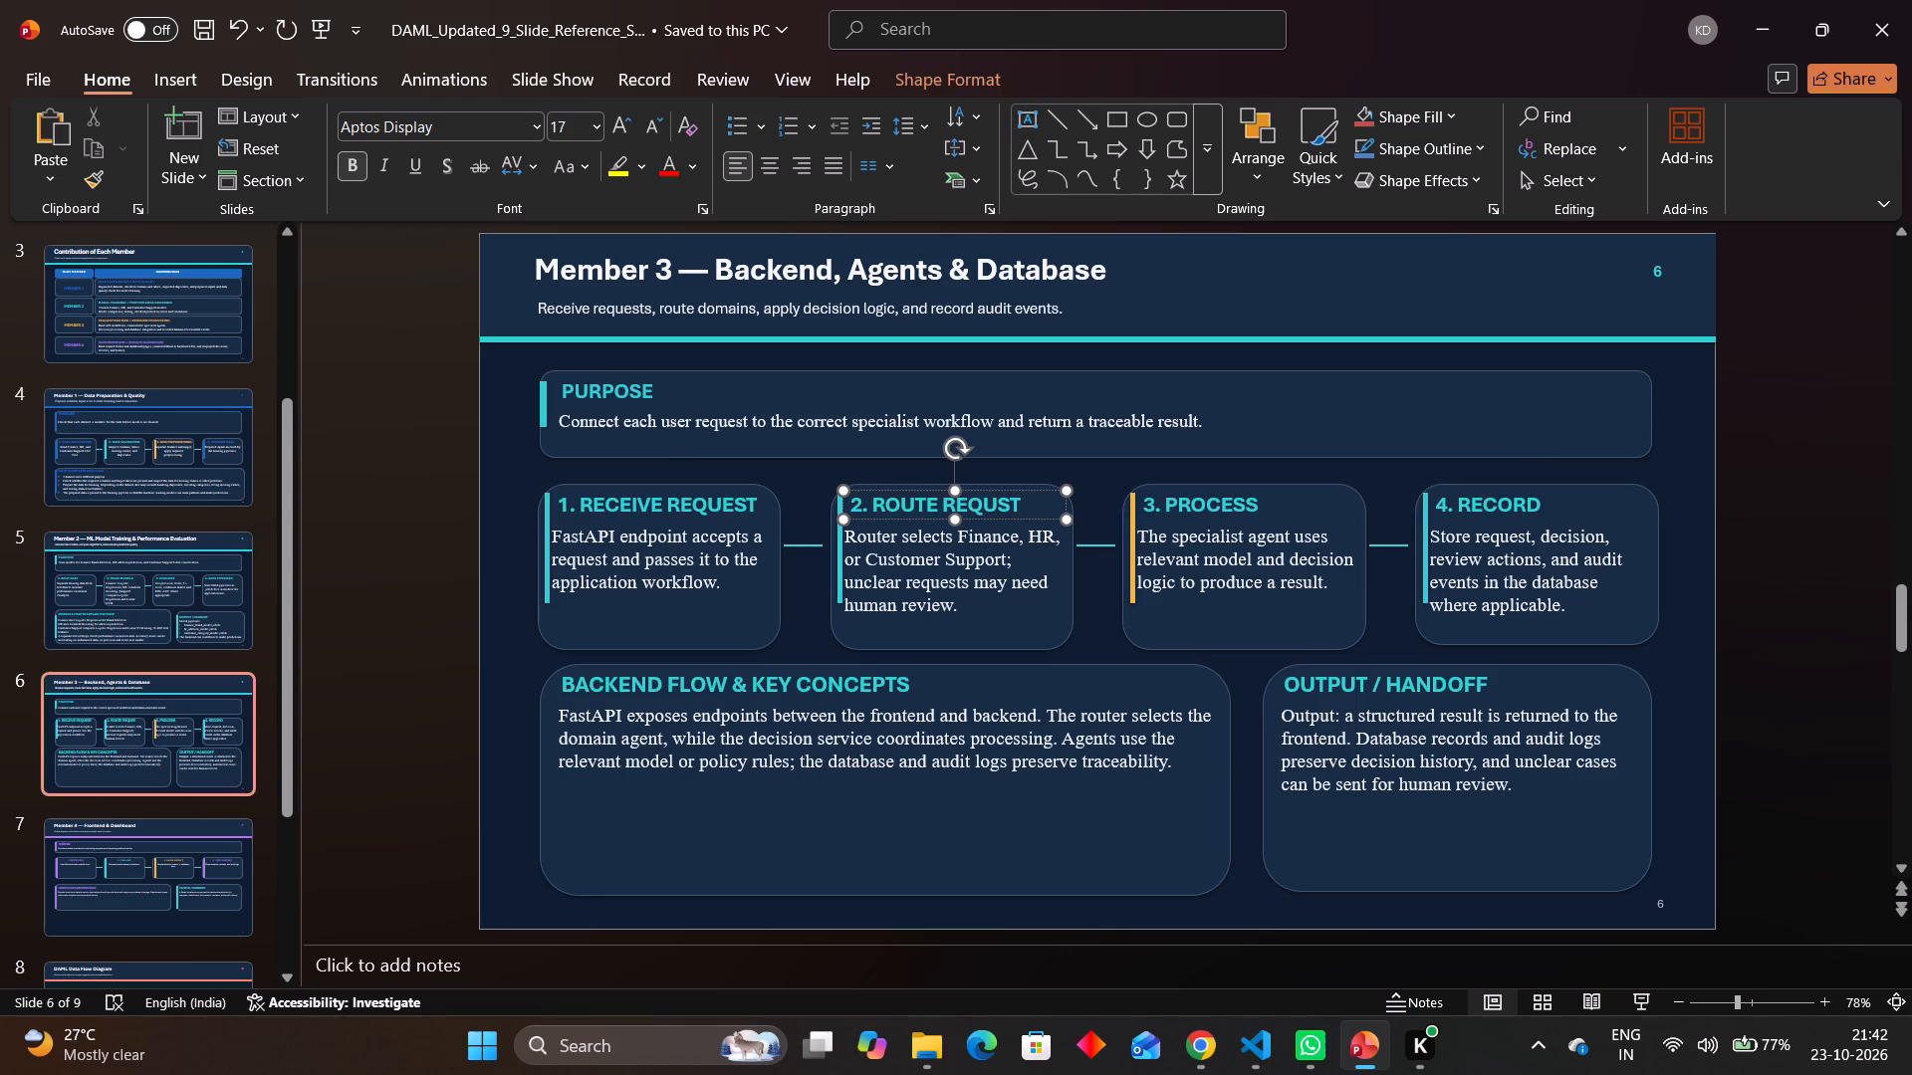
key("Down")
key("Left")
key("Left")
key("Left")
key("Left")
key("Right")
key("e")
key("BackSpace")
key("Right")
key("e")
left_click(410, 636)
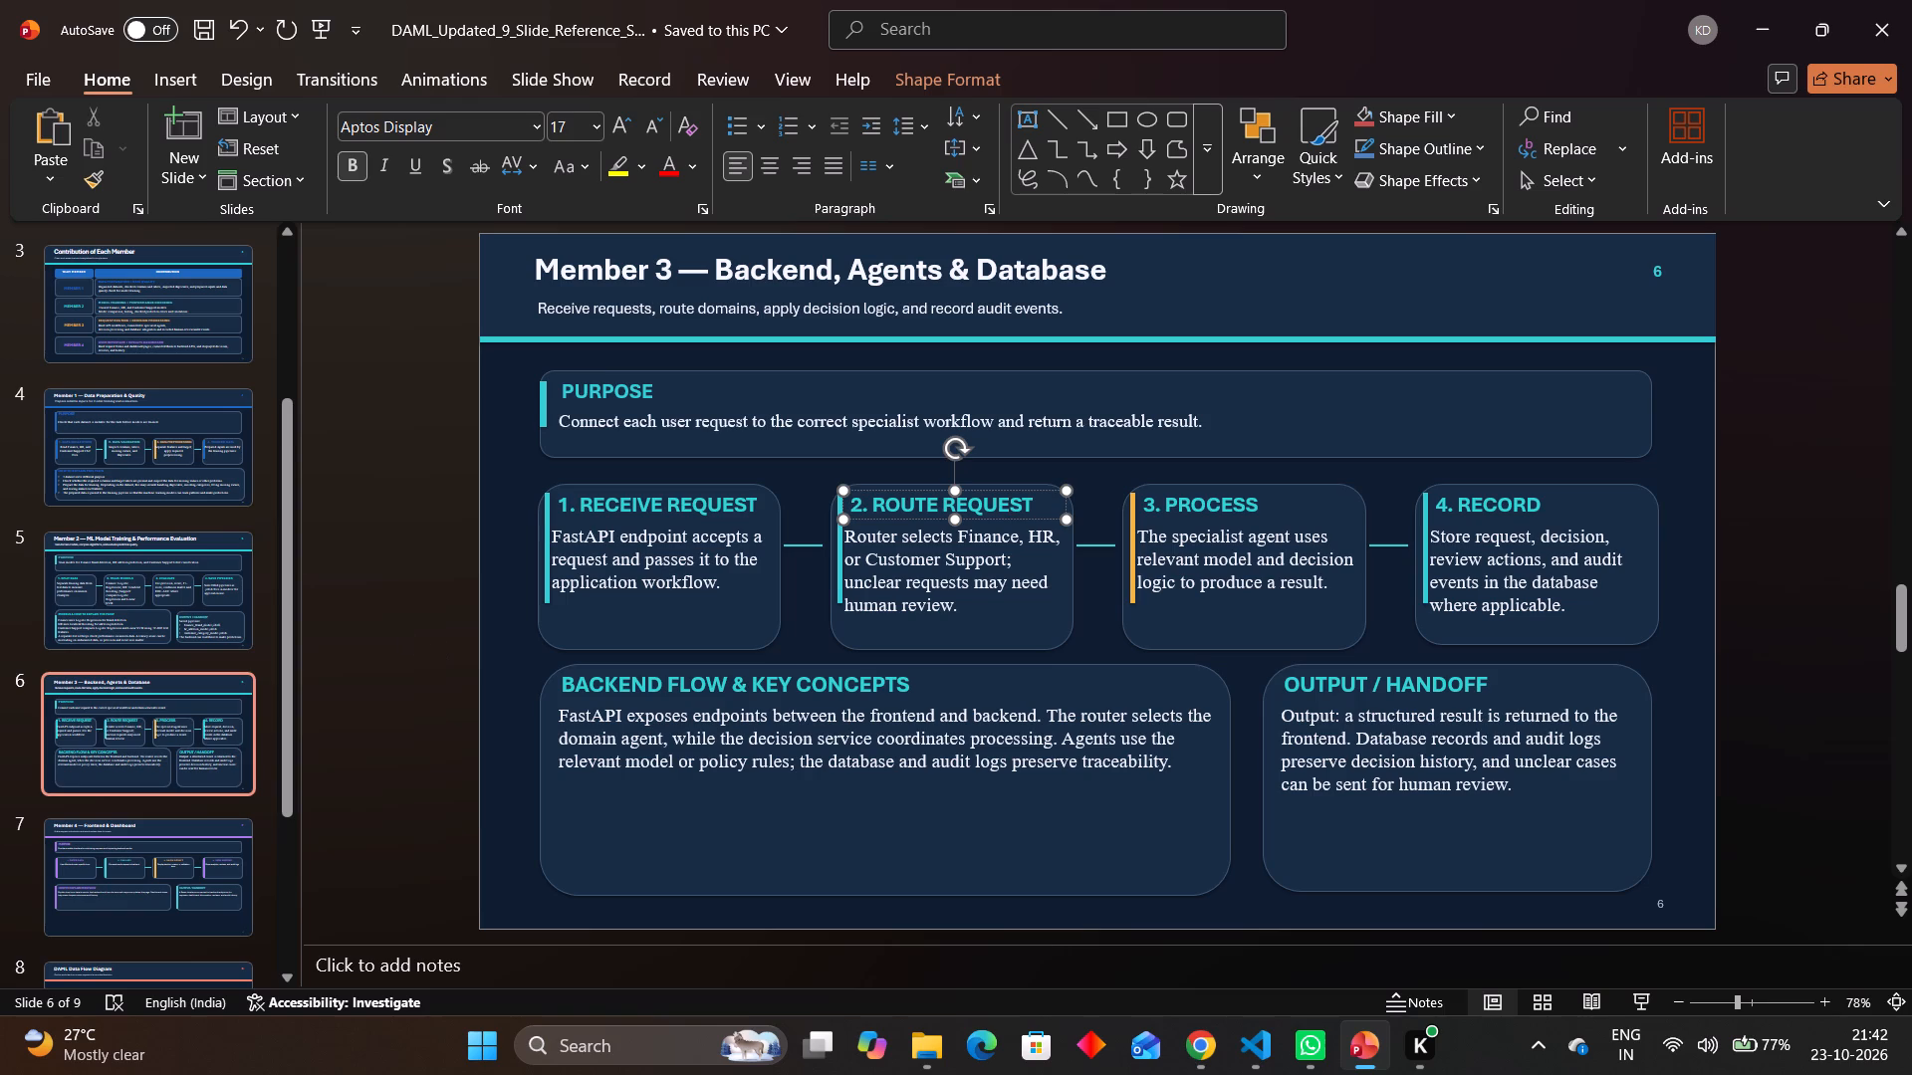
Check the flow diagram wording in ChatGPT and extend the fourth flow box's heading in PowerPoint to "4. RECORD & RESPOND".
left_click(1210, 1051)
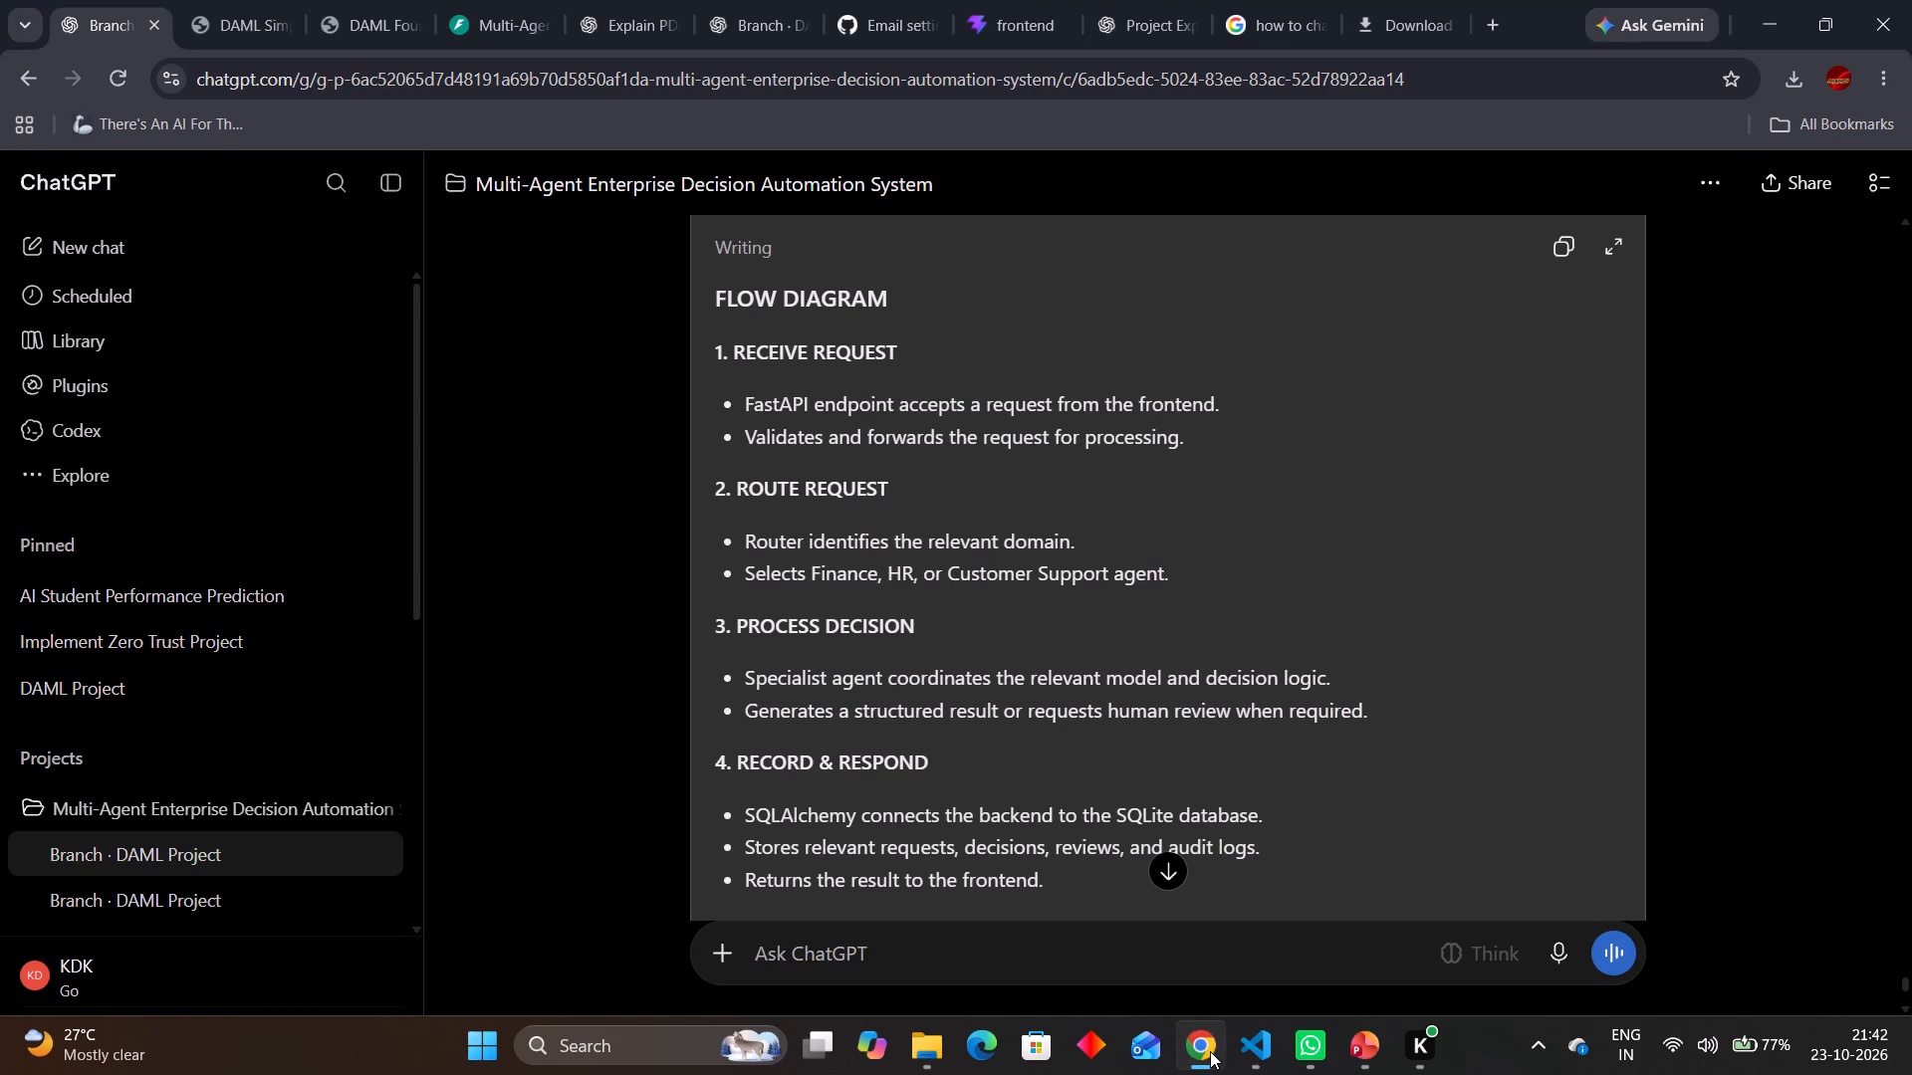
left_click(1210, 1051)
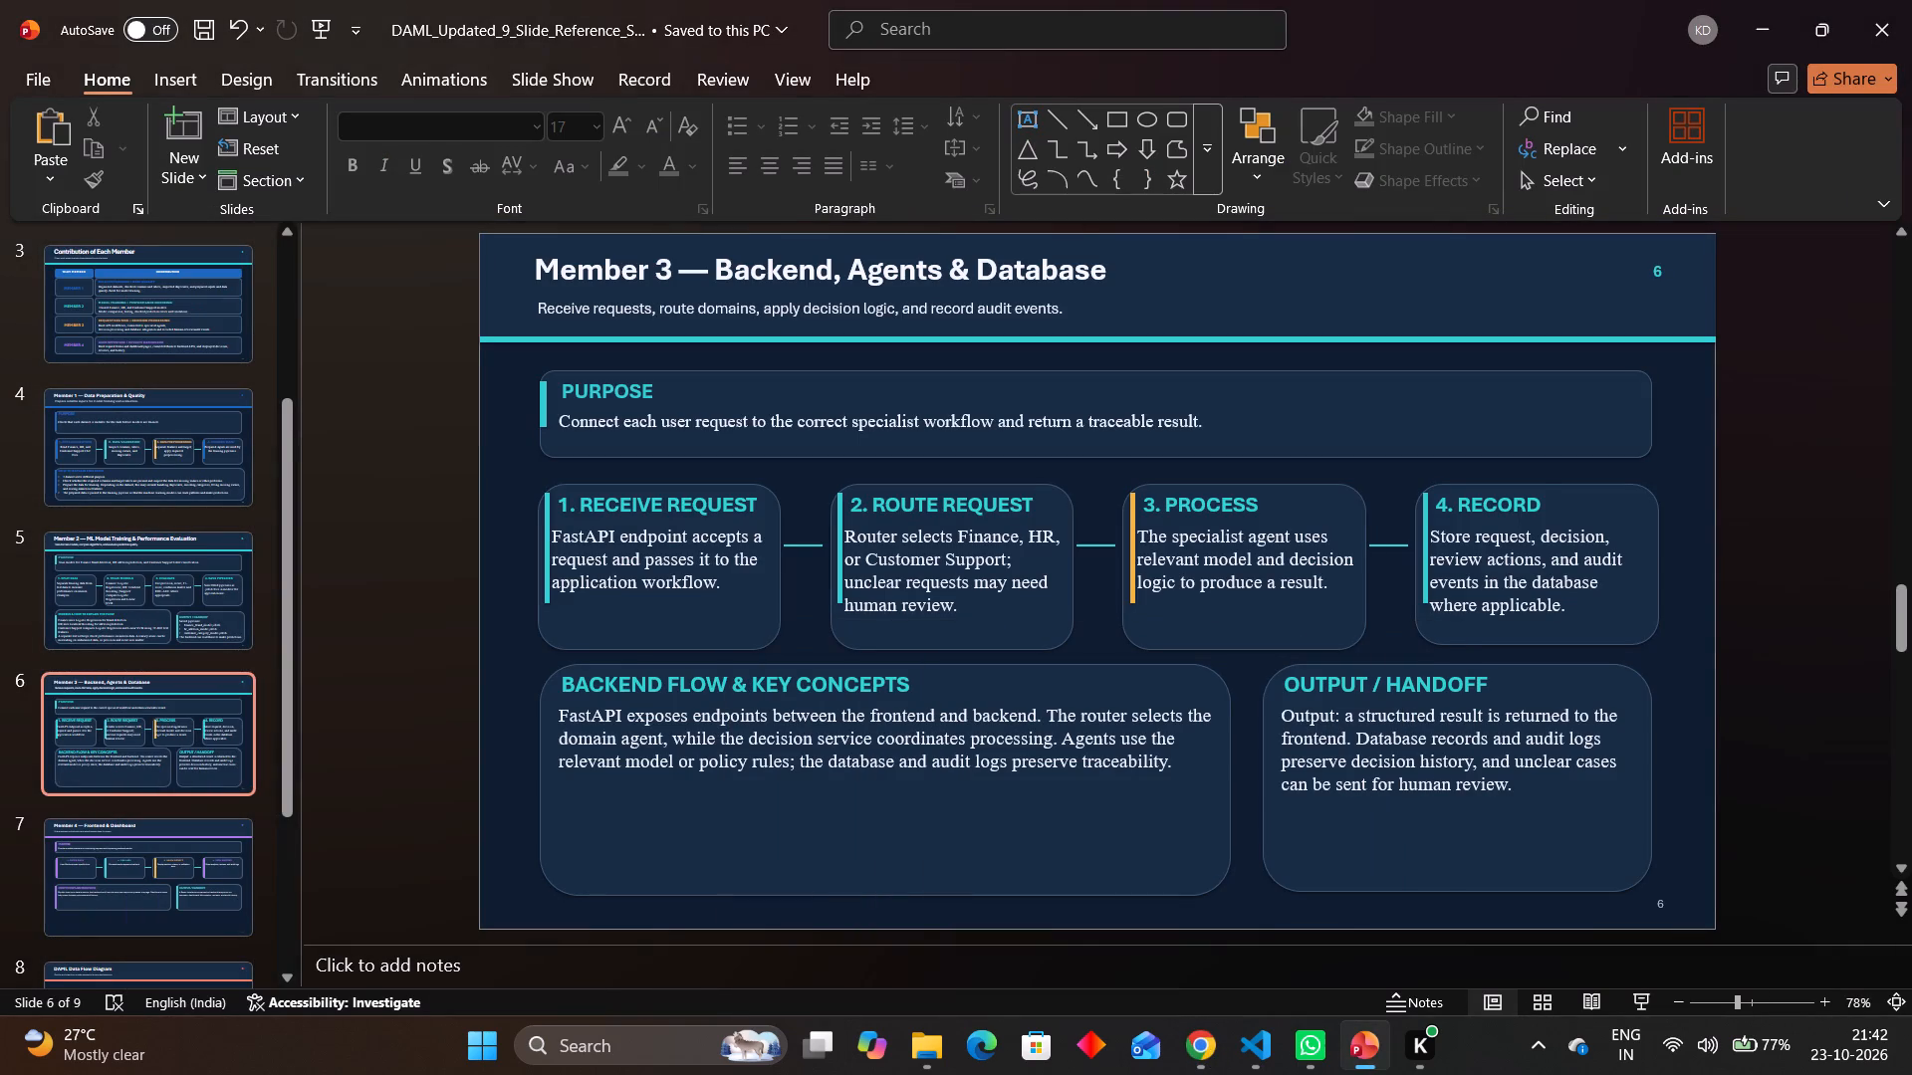
left_click(1541, 505)
key("space")
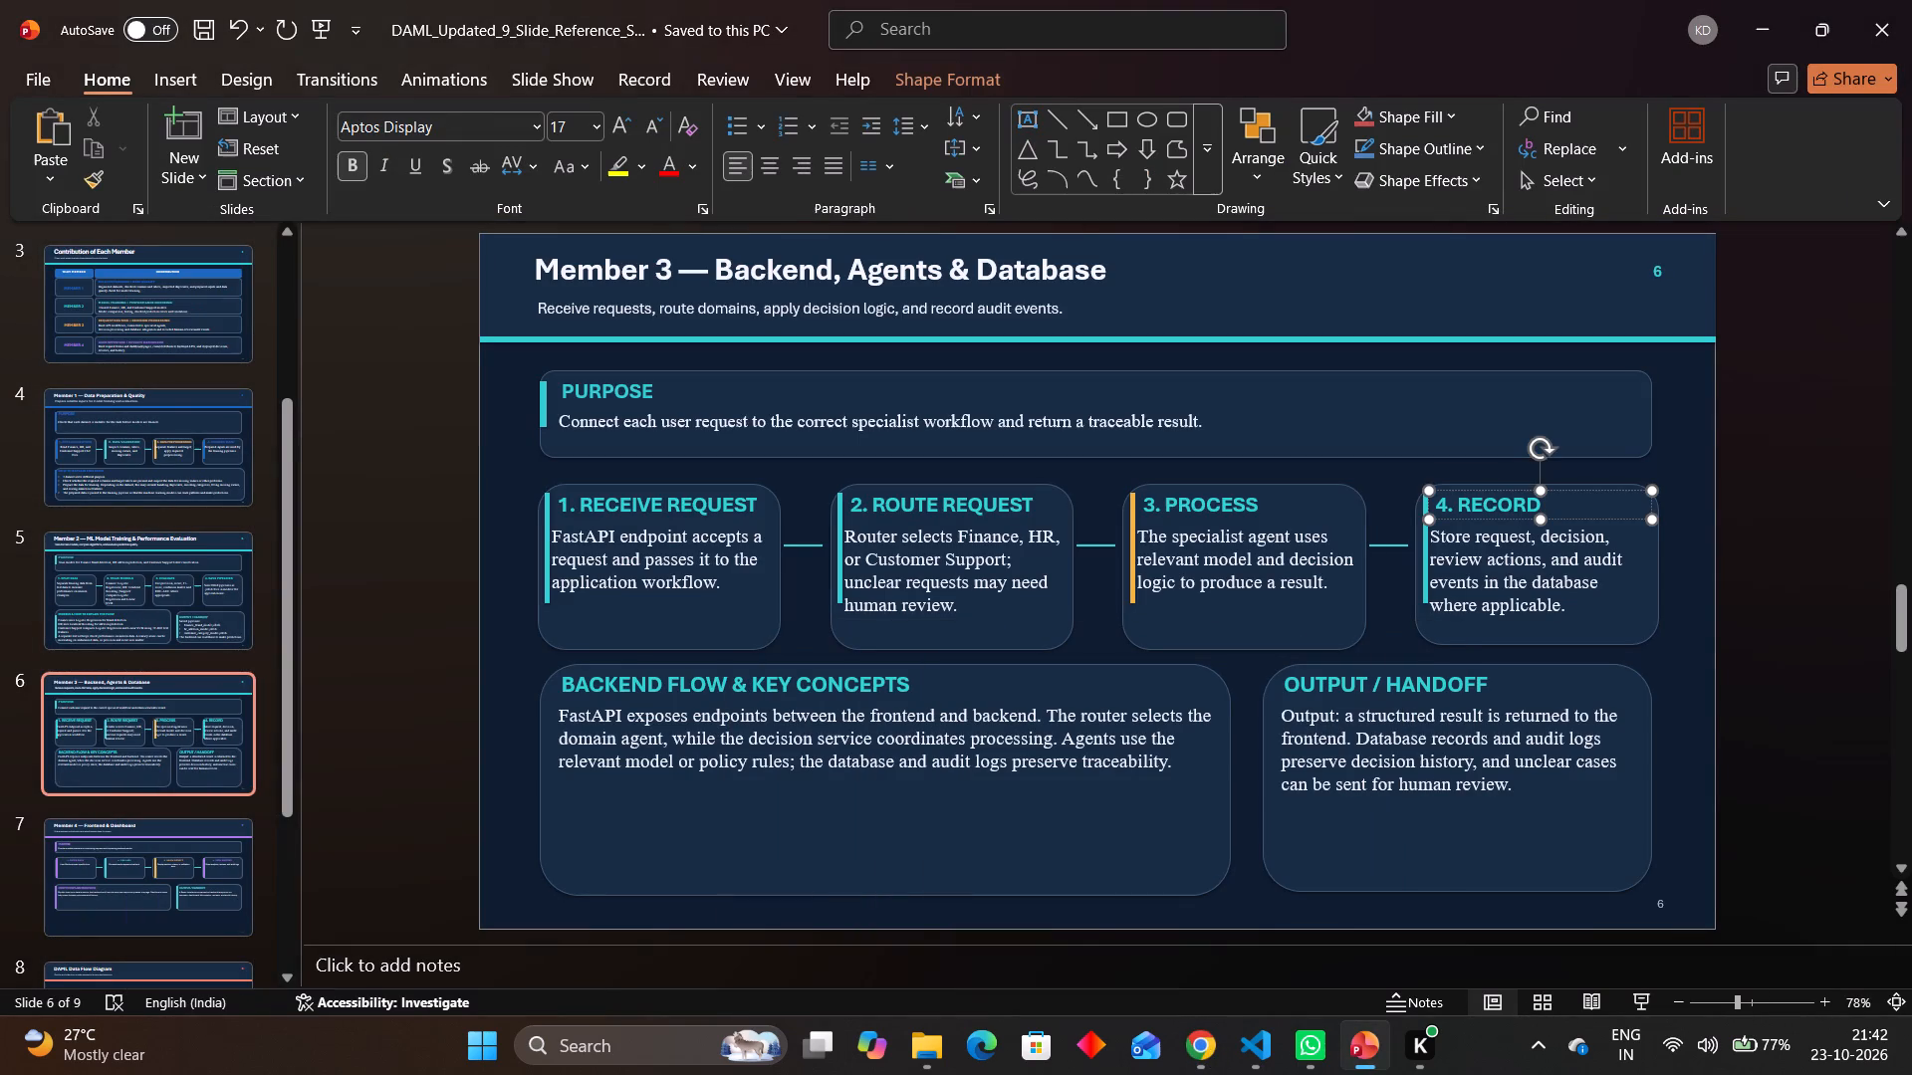
type("& RESPOND")
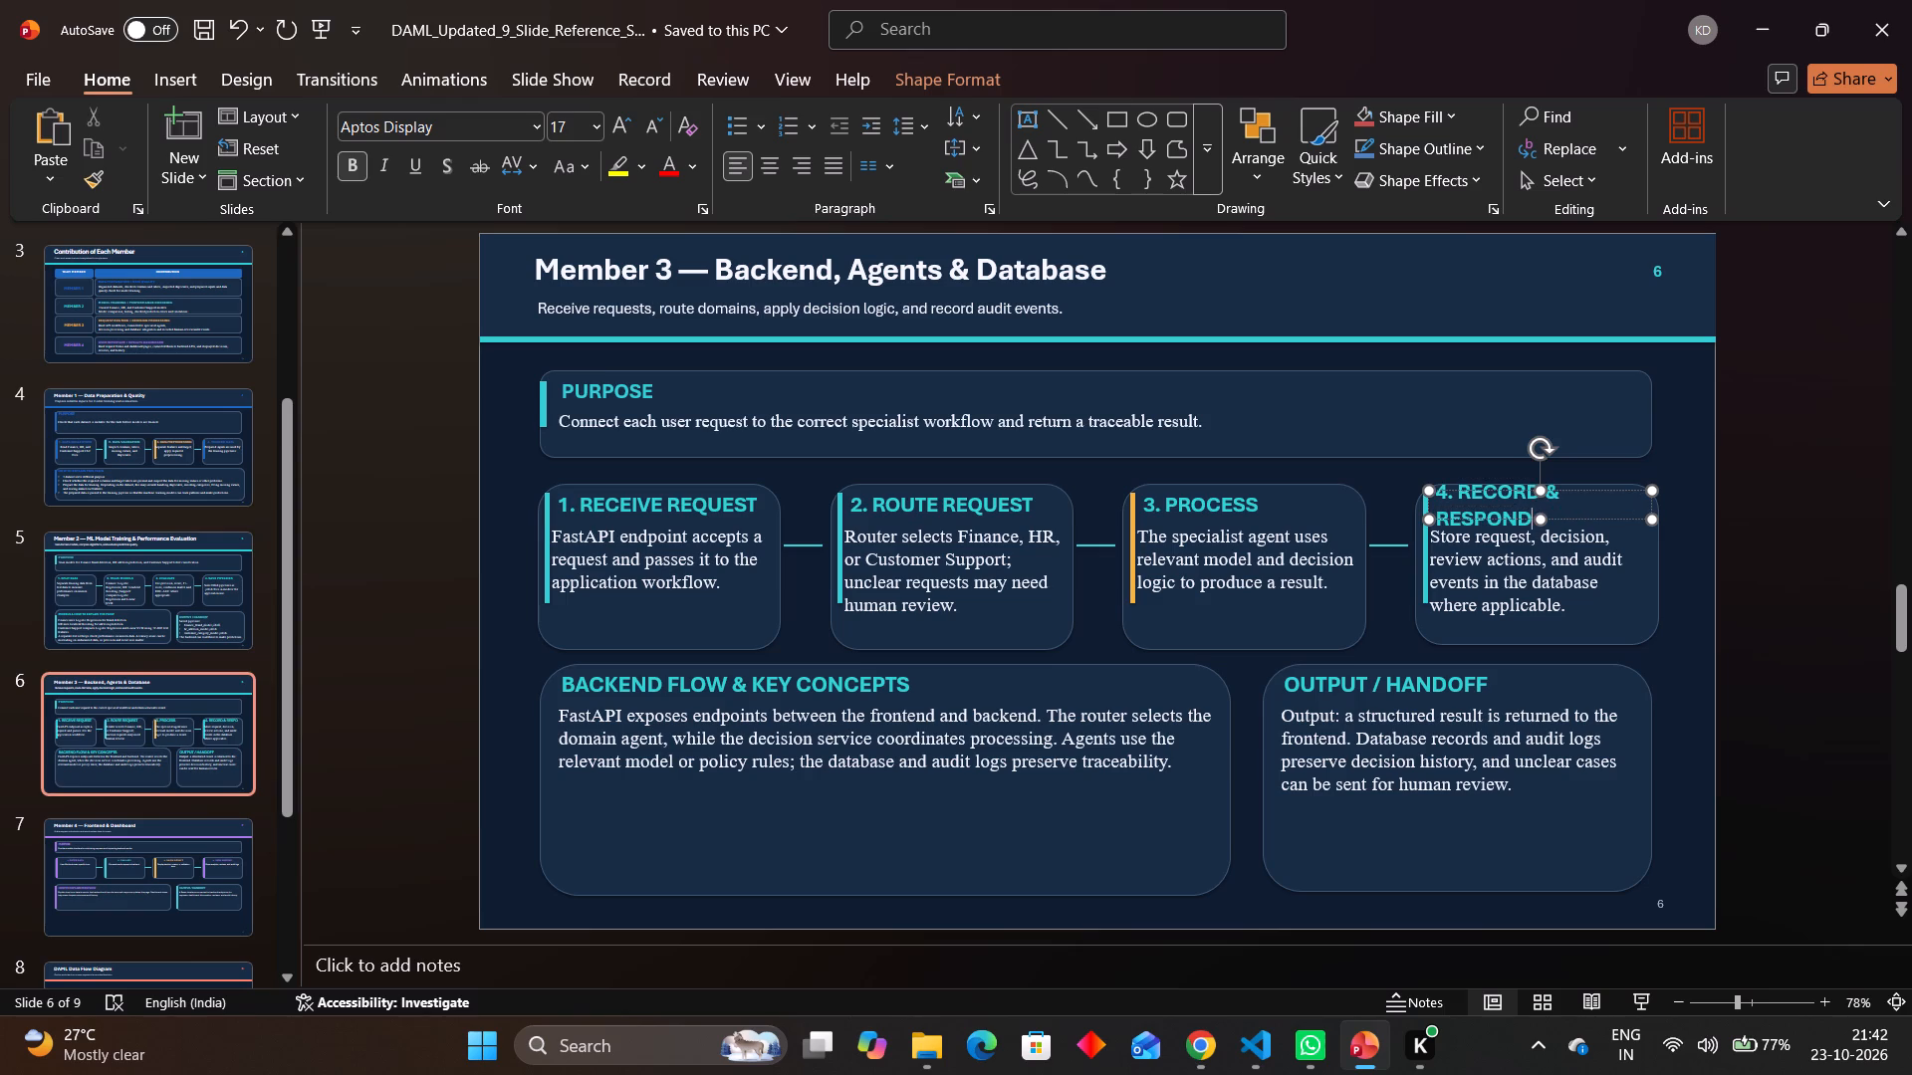